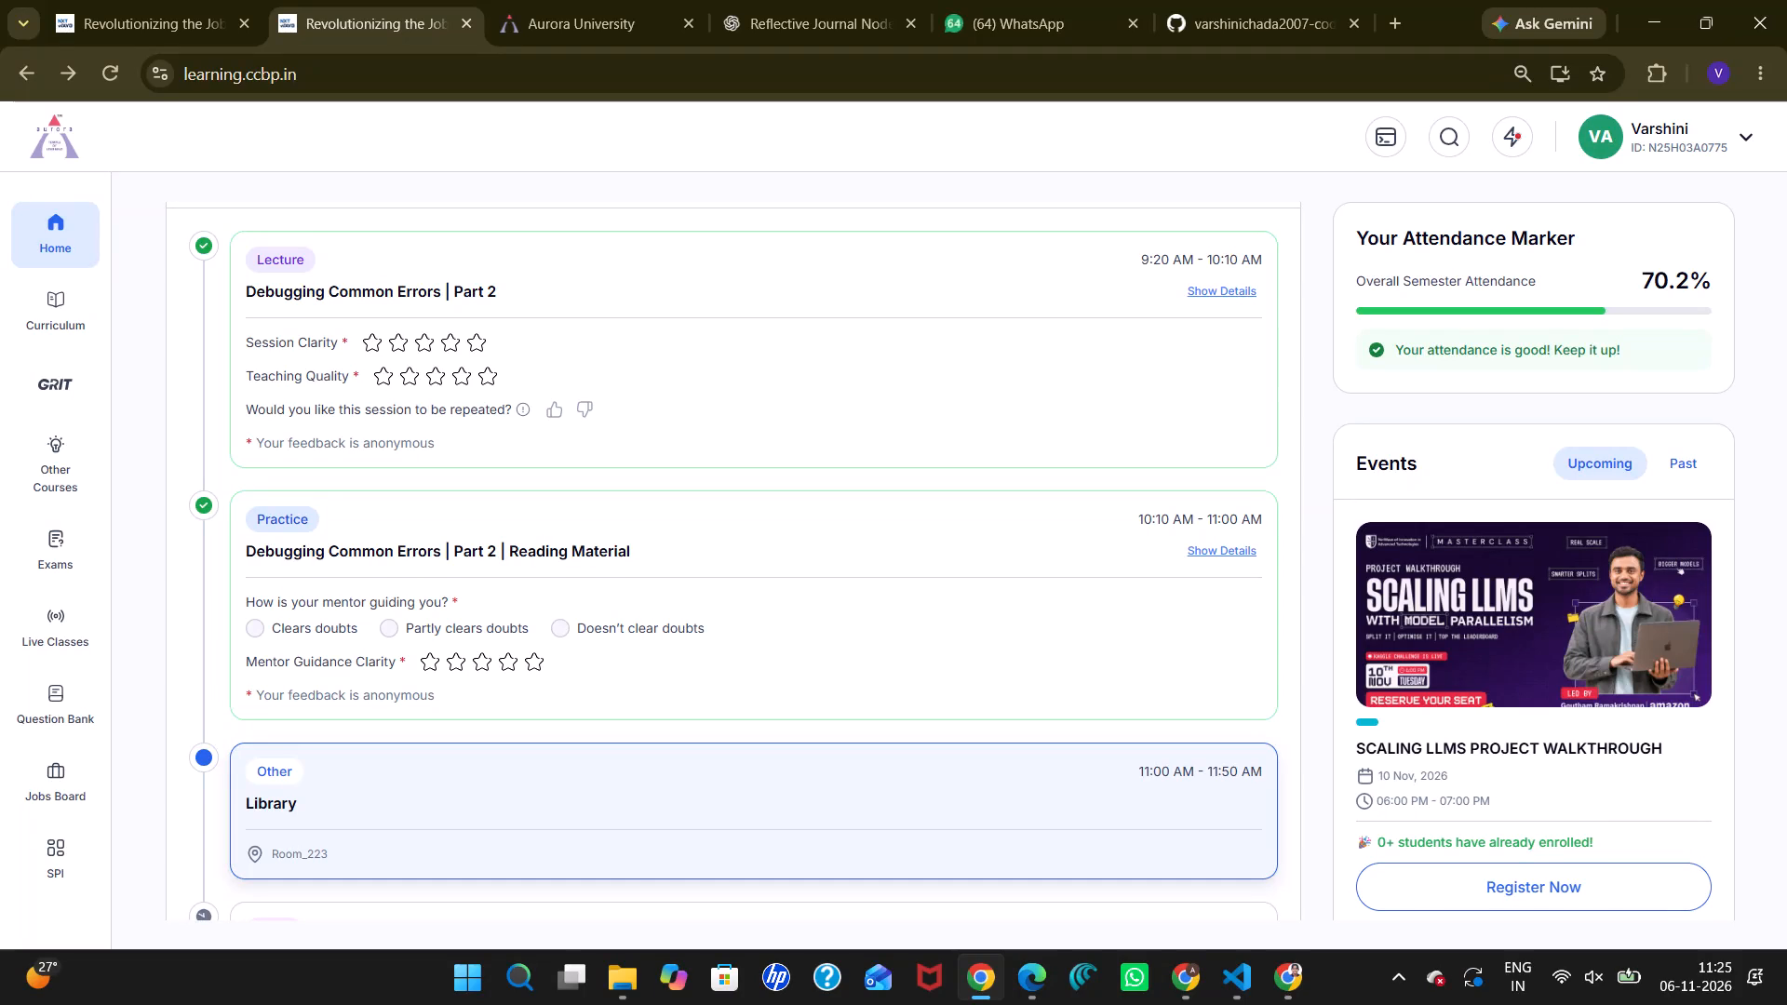
Switch to Word, open the recent document "lab 6 ADBMS", check its cover page, and close it.
left_click(1648, 8)
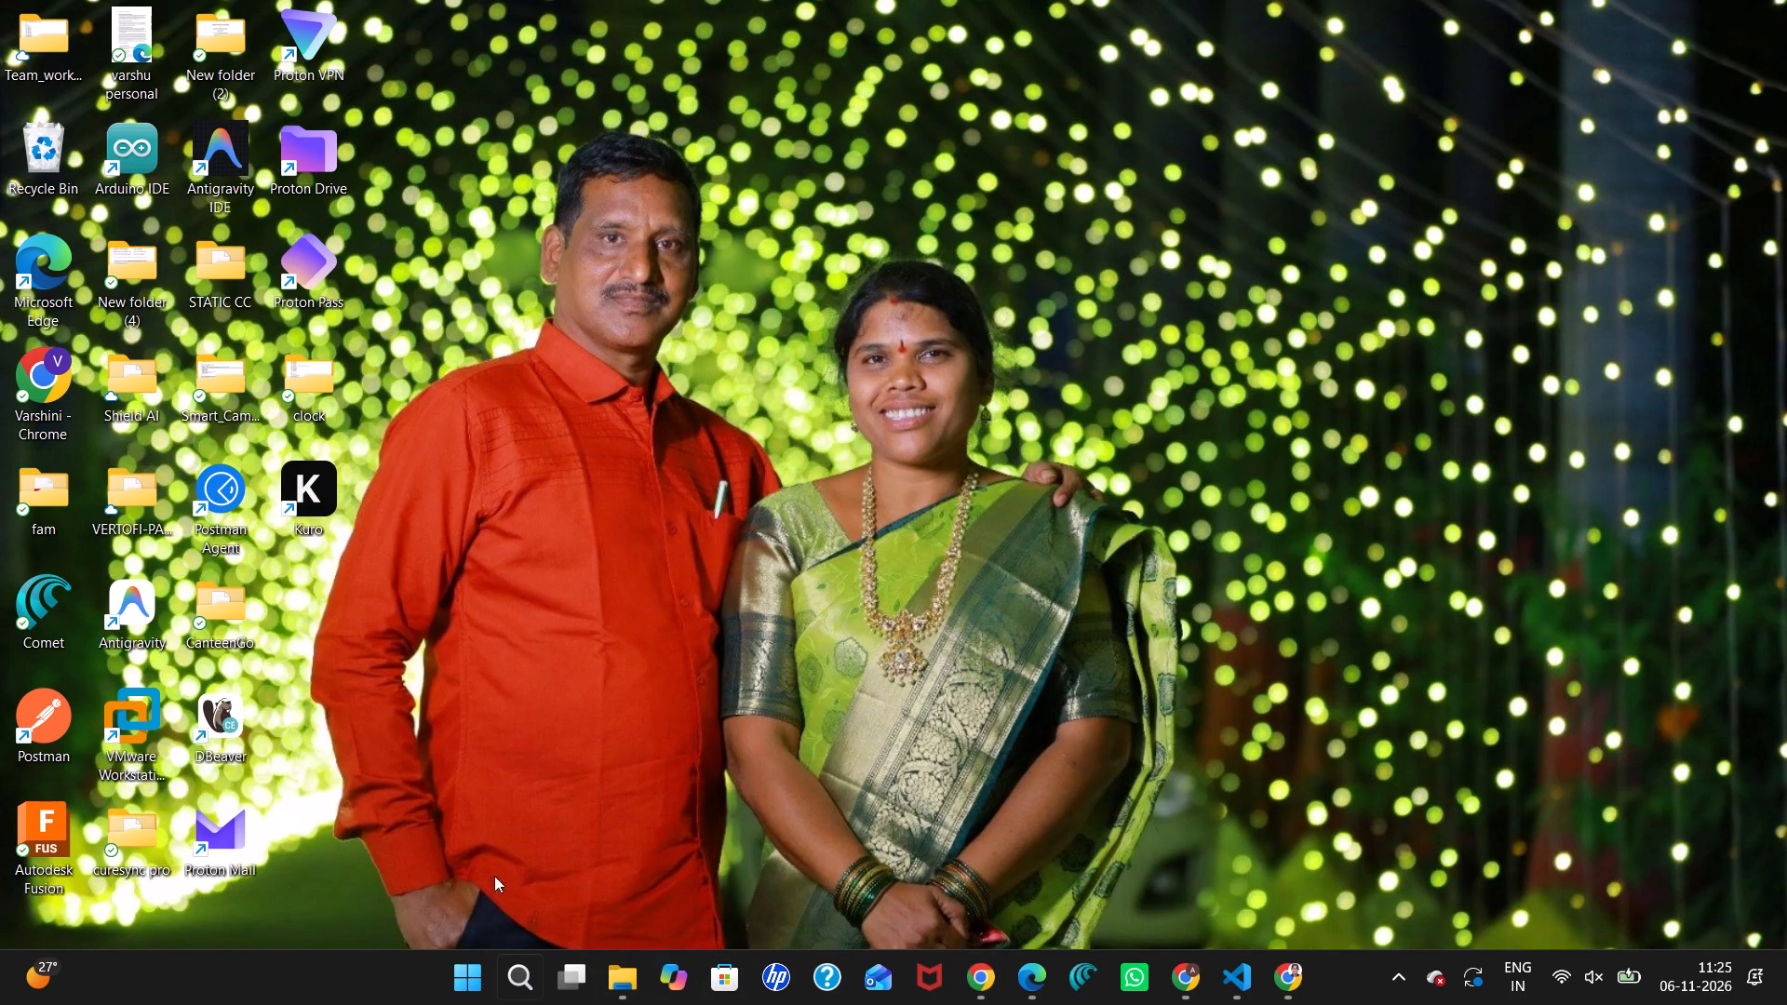
left_click(503, 968)
type("wp")
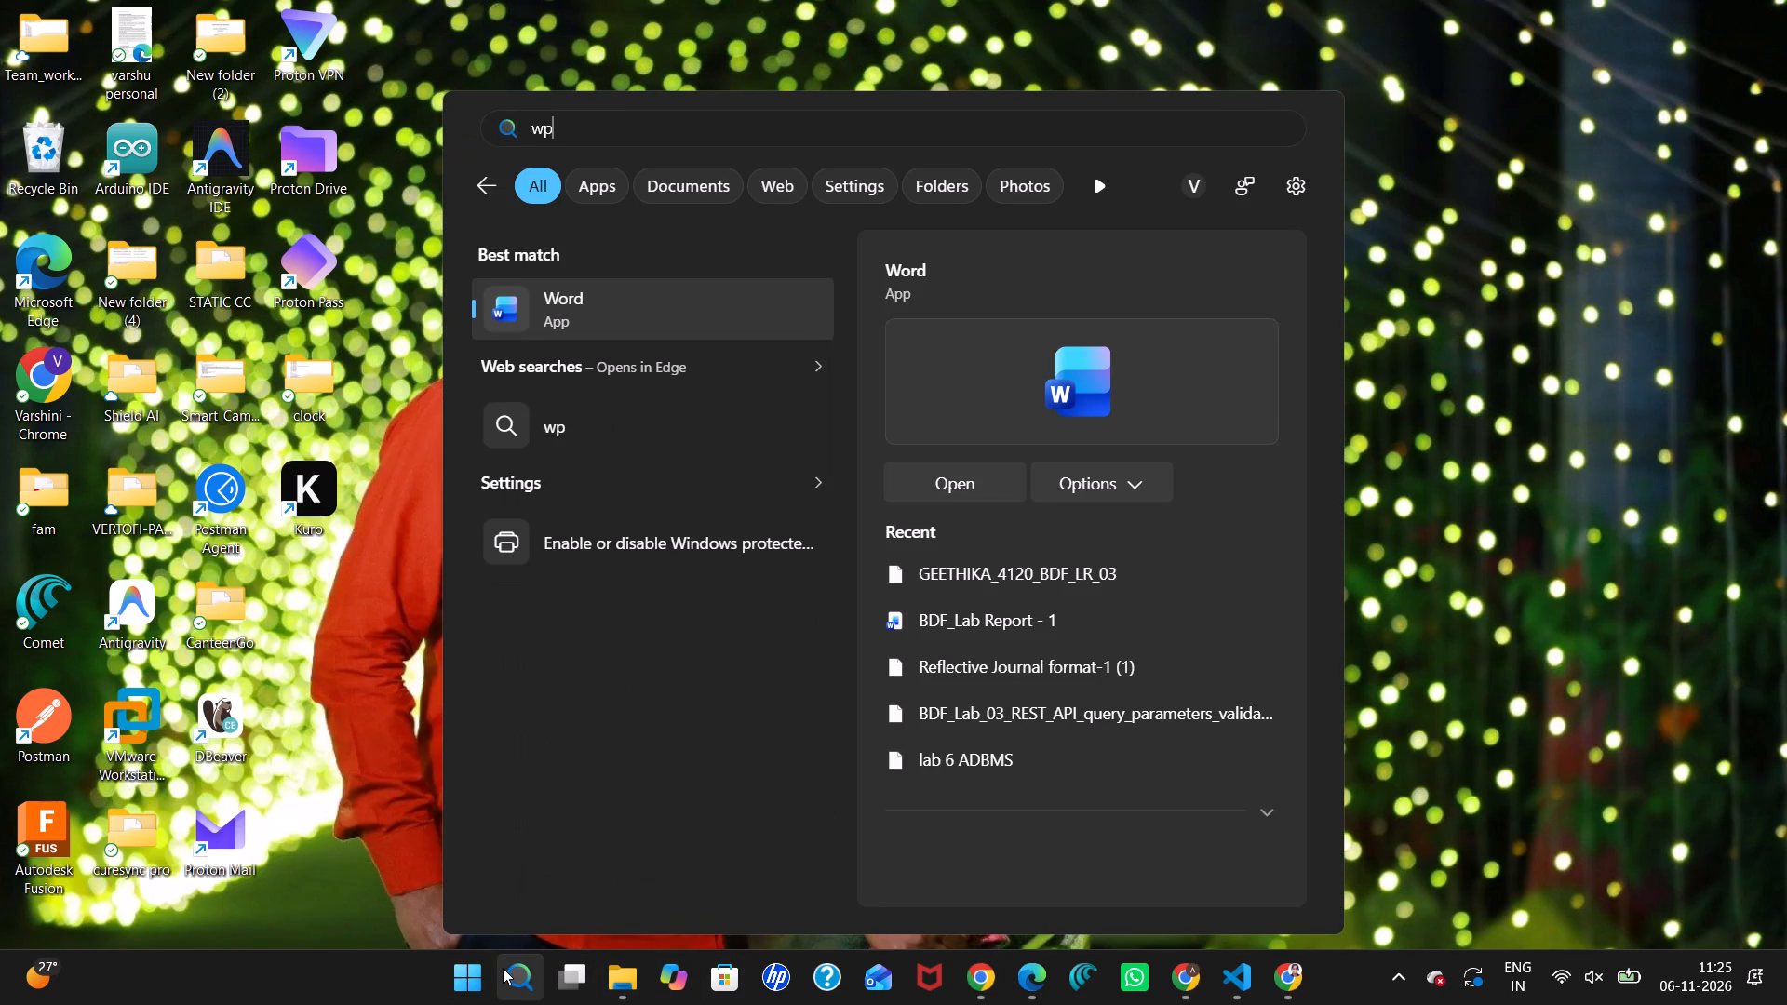
key("Return")
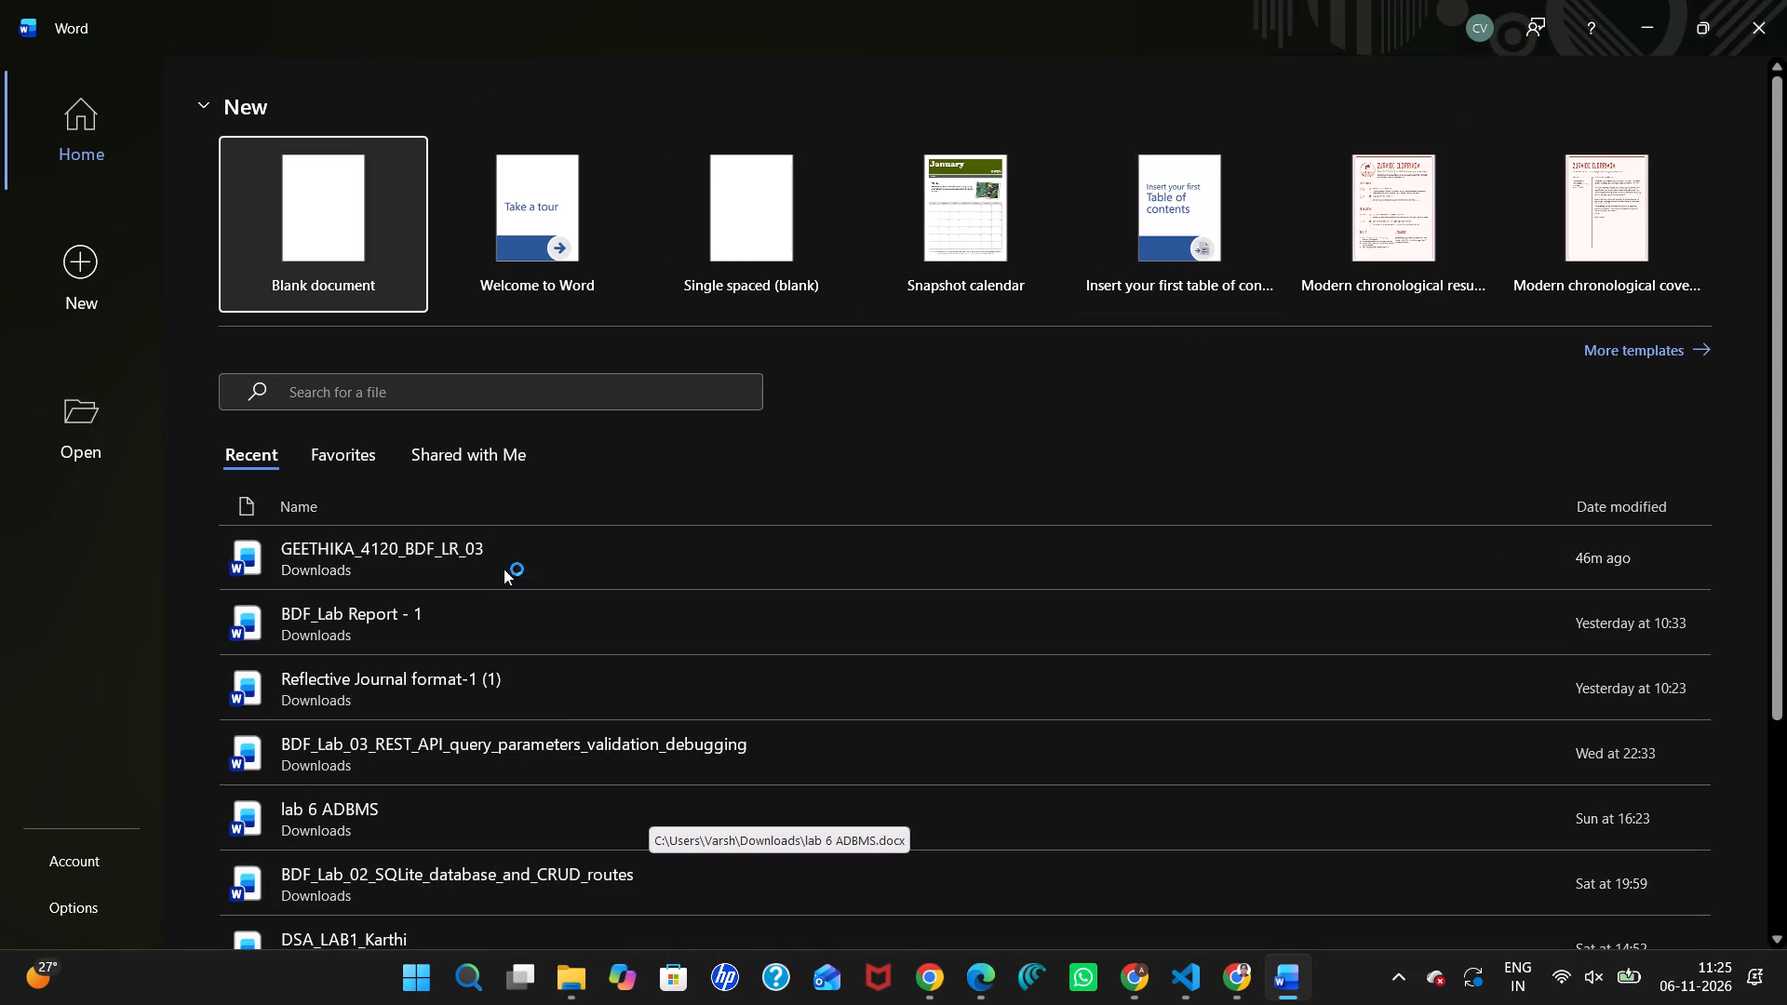
scroll(553, 728, "down", 1)
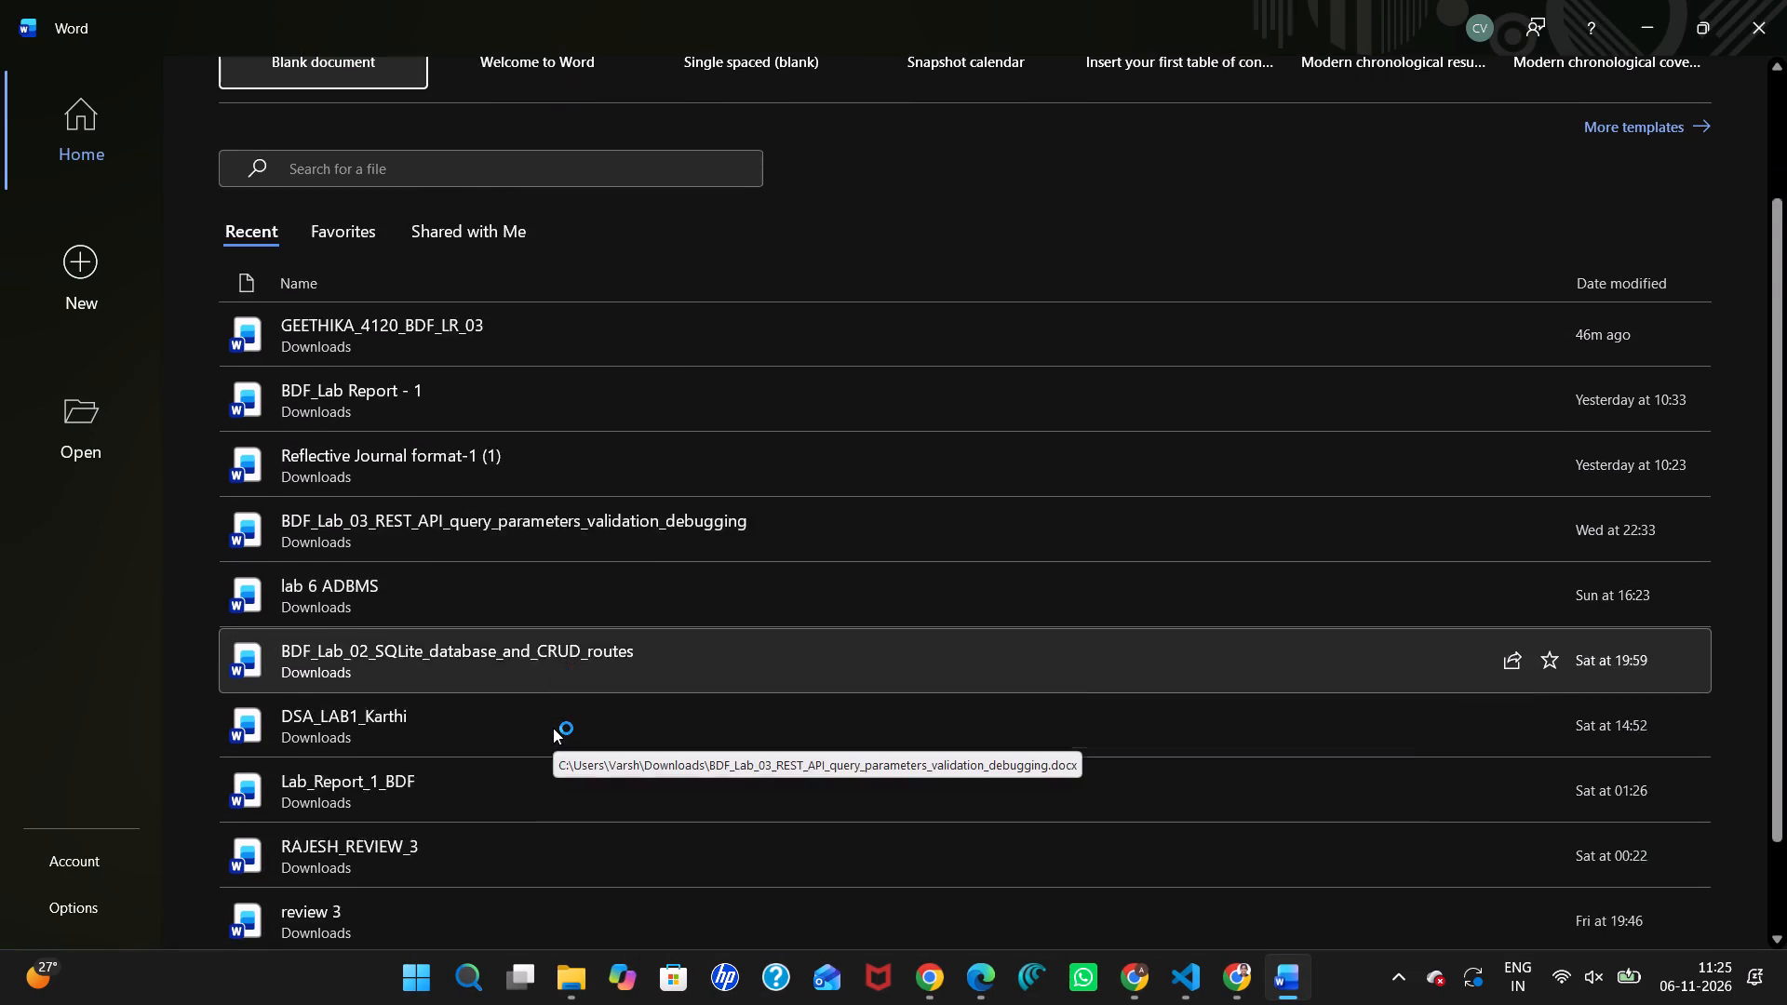
scroll(553, 728, "down", 1)
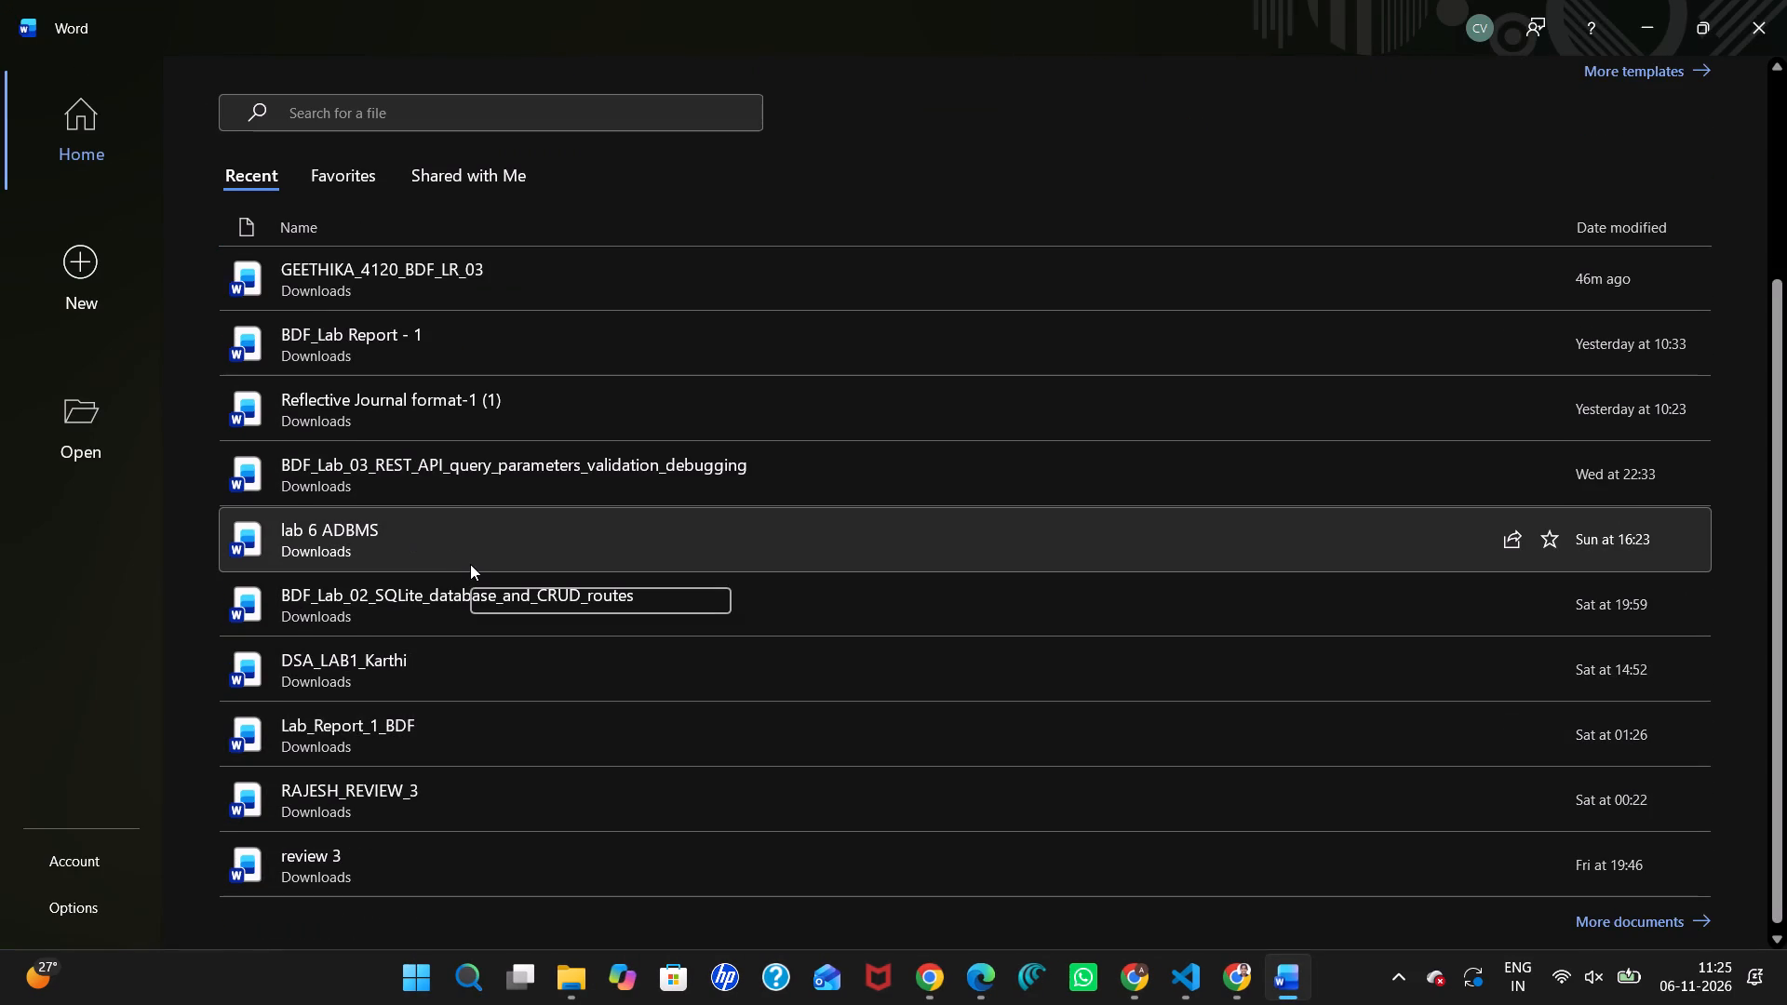
double_click(470, 564)
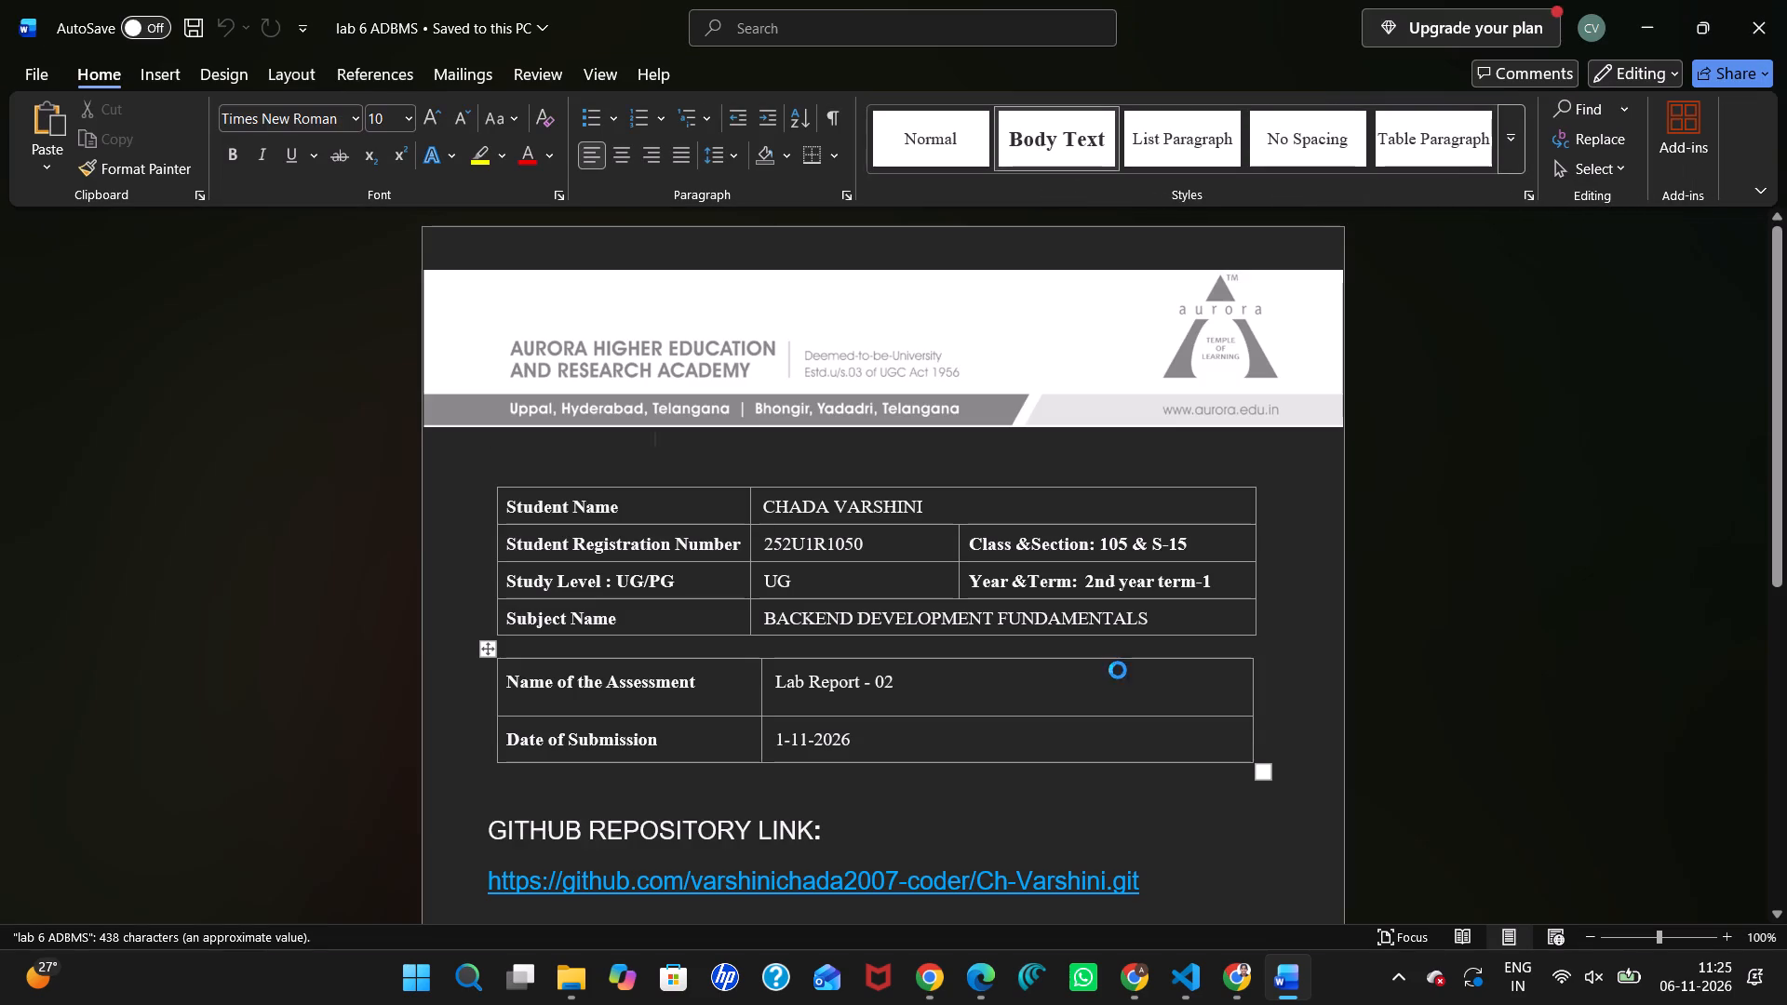
scroll(1118, 670, "down", 3)
scroll(1118, 670, "up", 5)
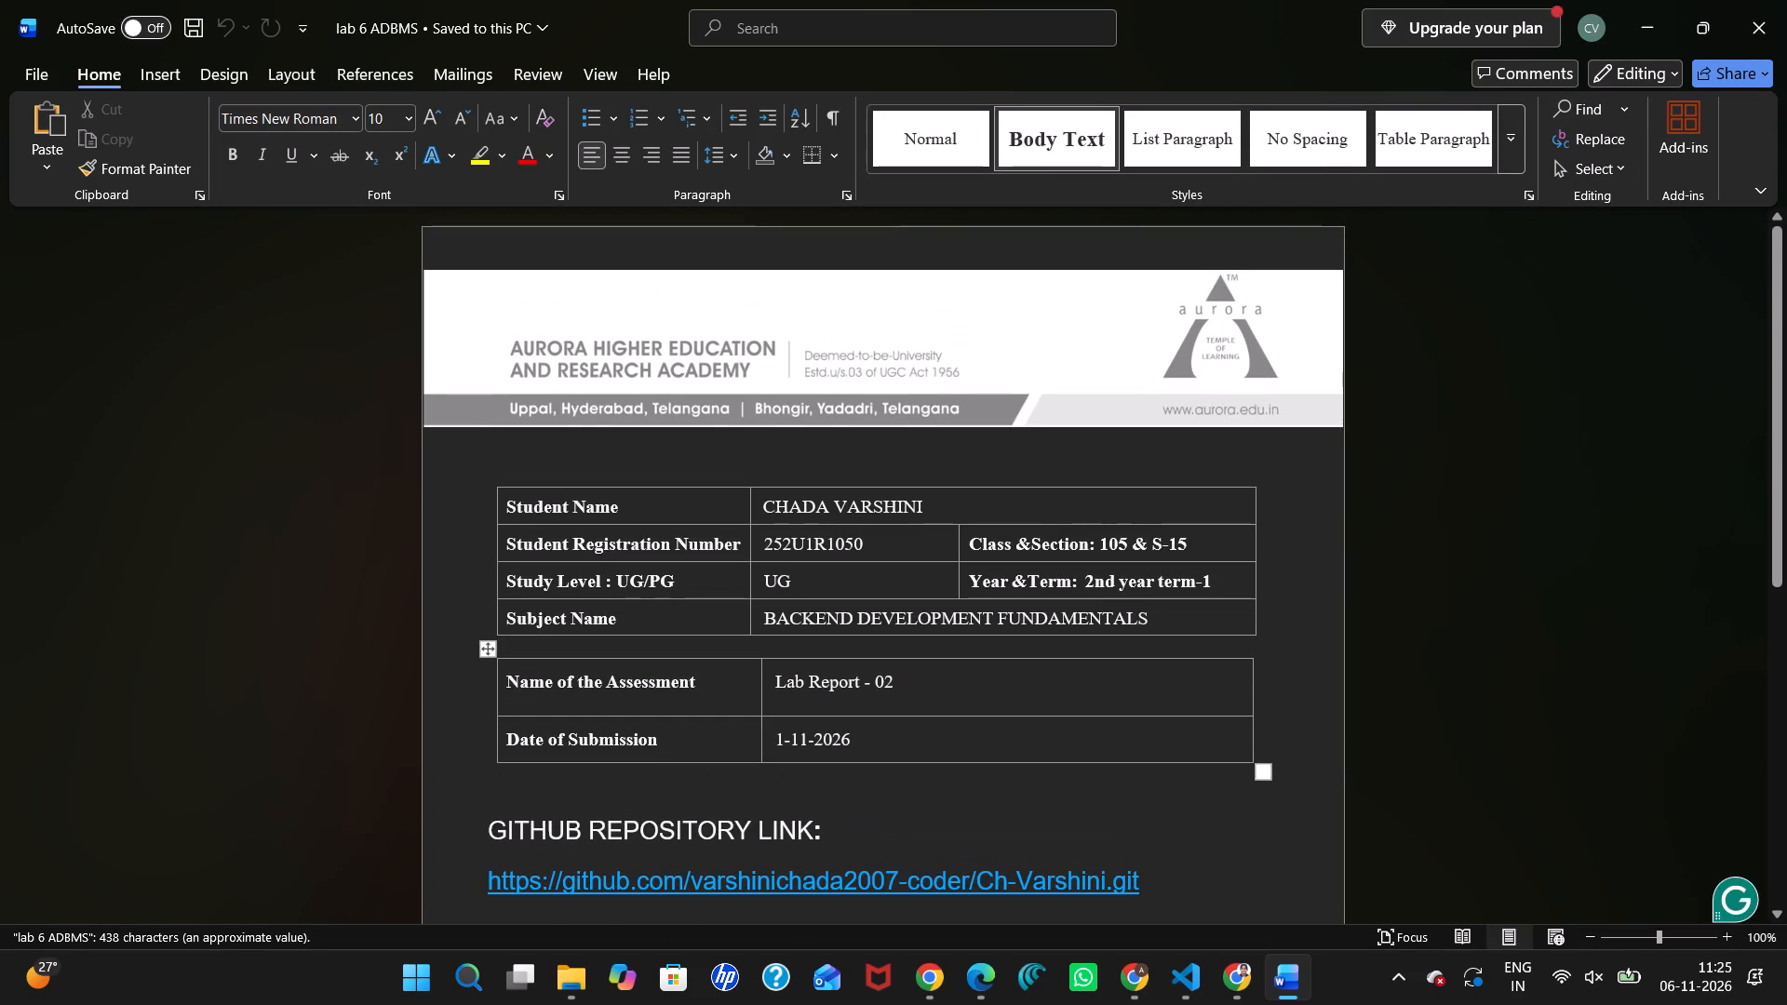
left_click(1767, 1)
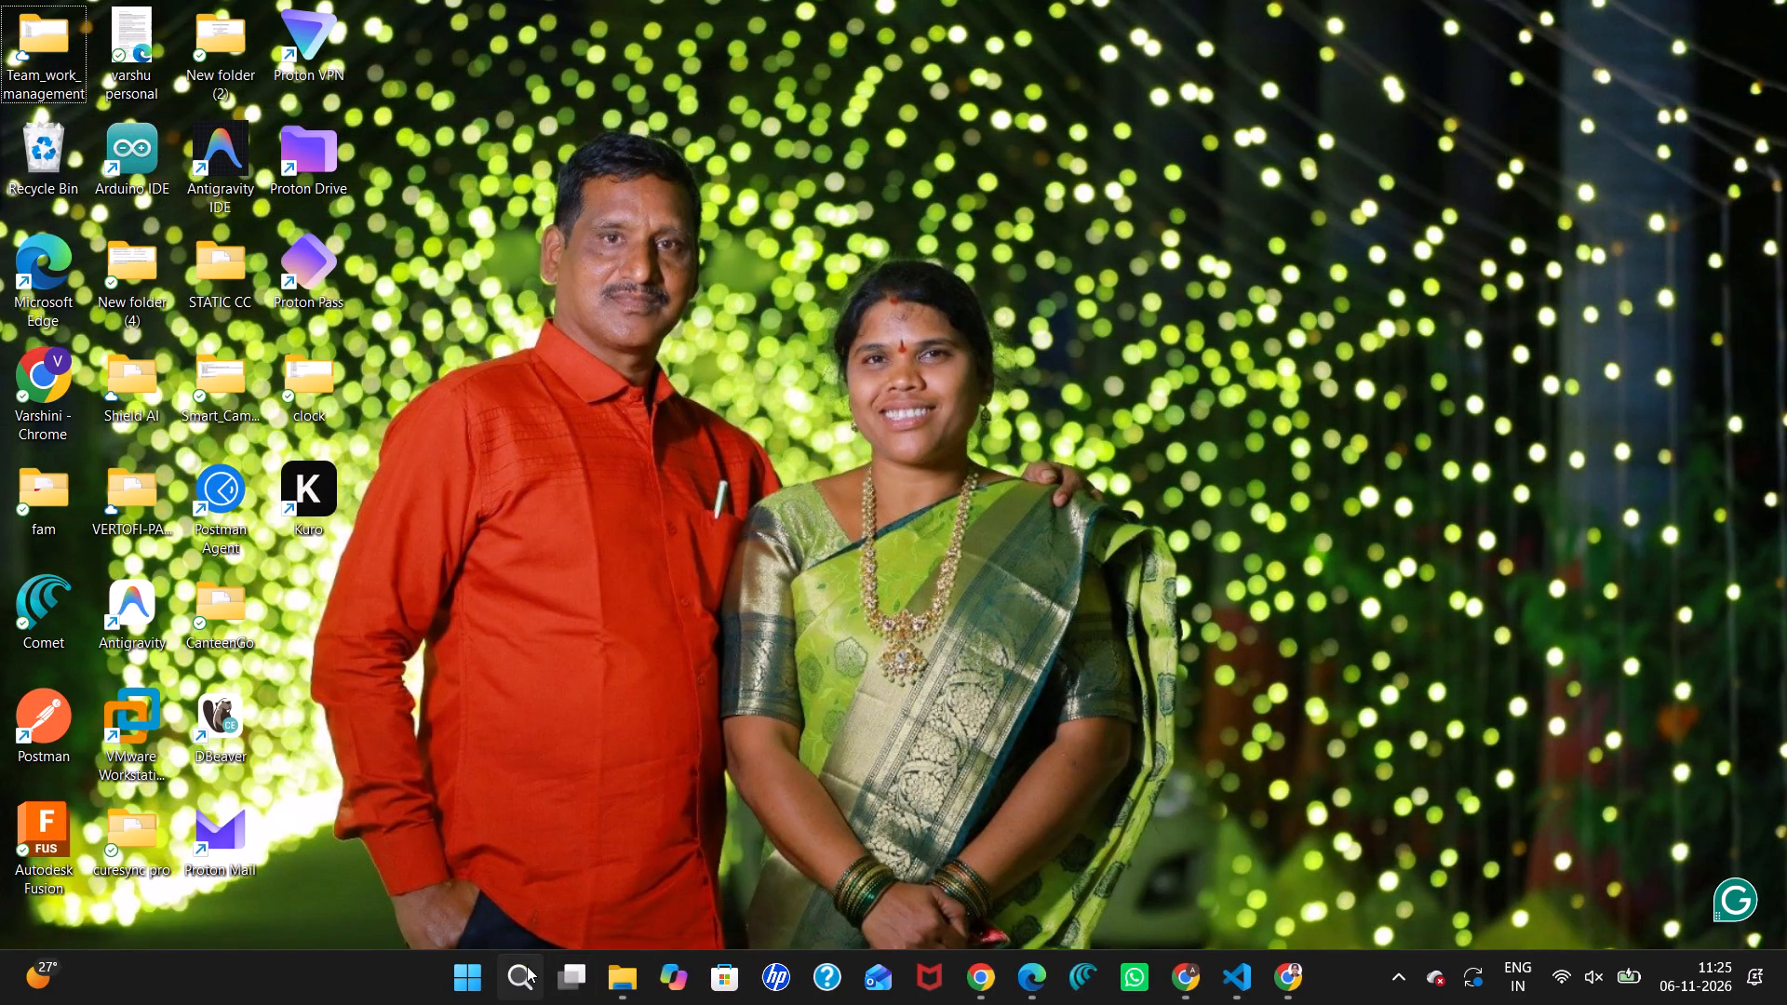
Reopen Word, look through the recent document "BDF_Lab Report - 1" up to its certificate page, and close it.
left_click(527, 966)
type("word")
key("Return")
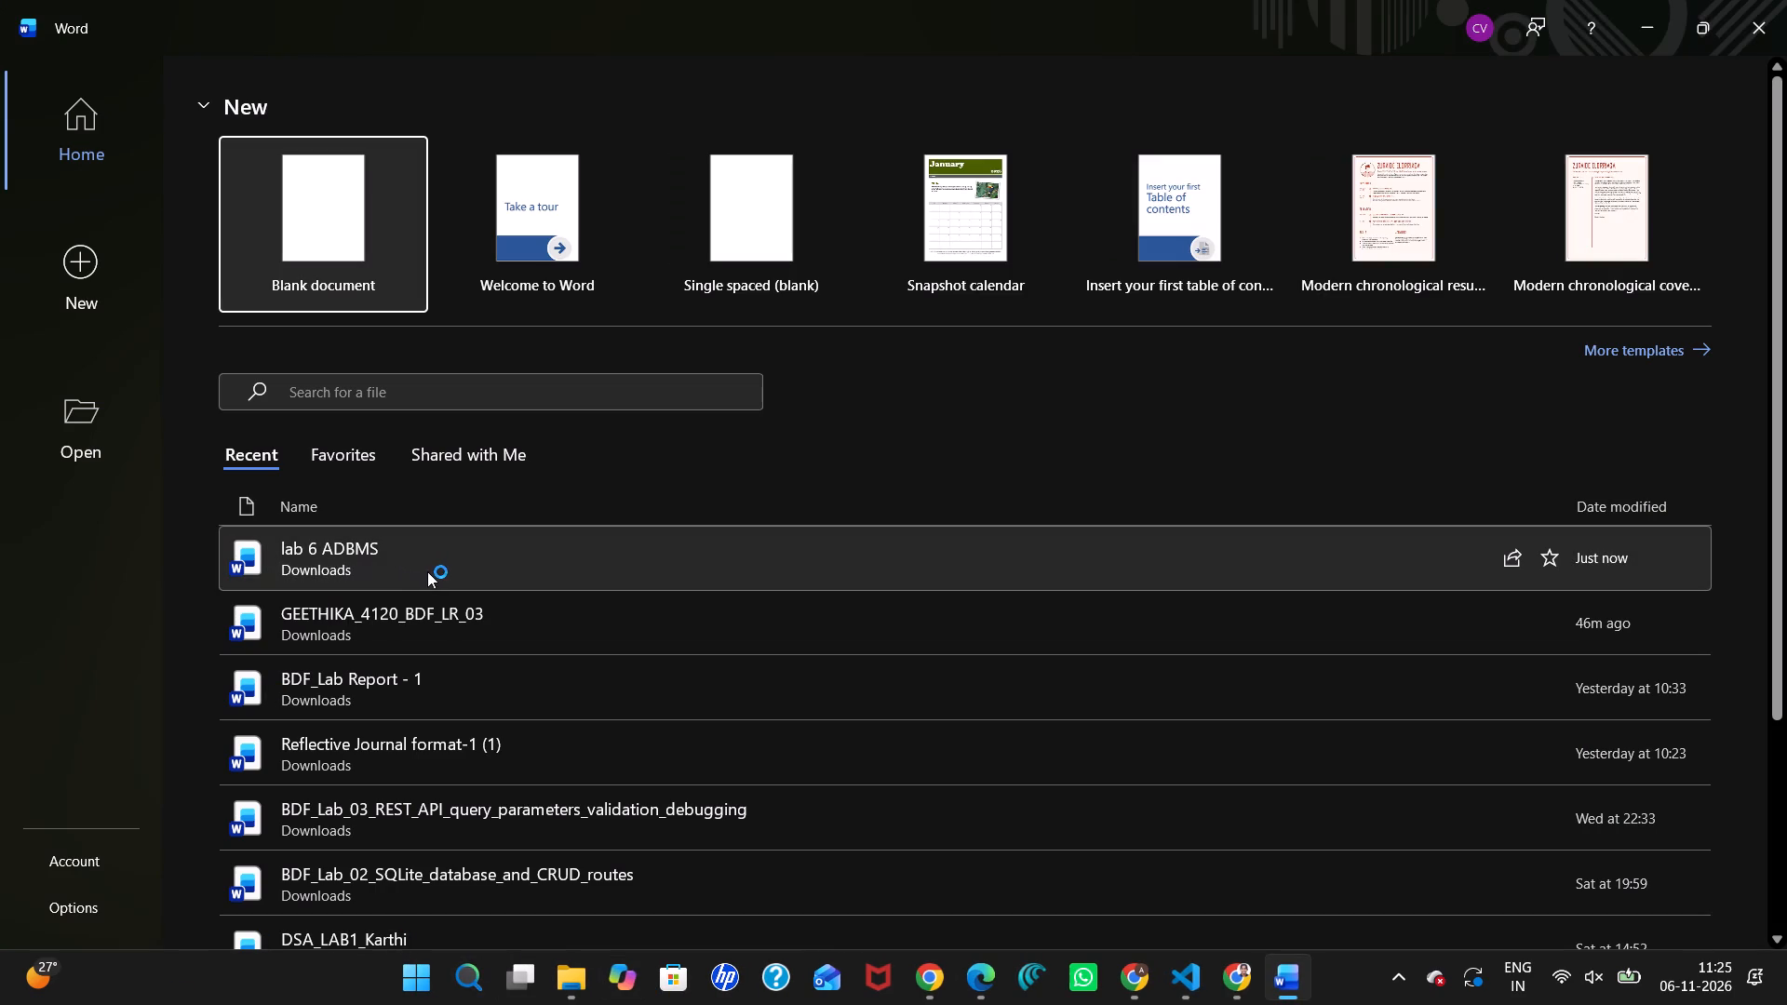
double_click(490, 668)
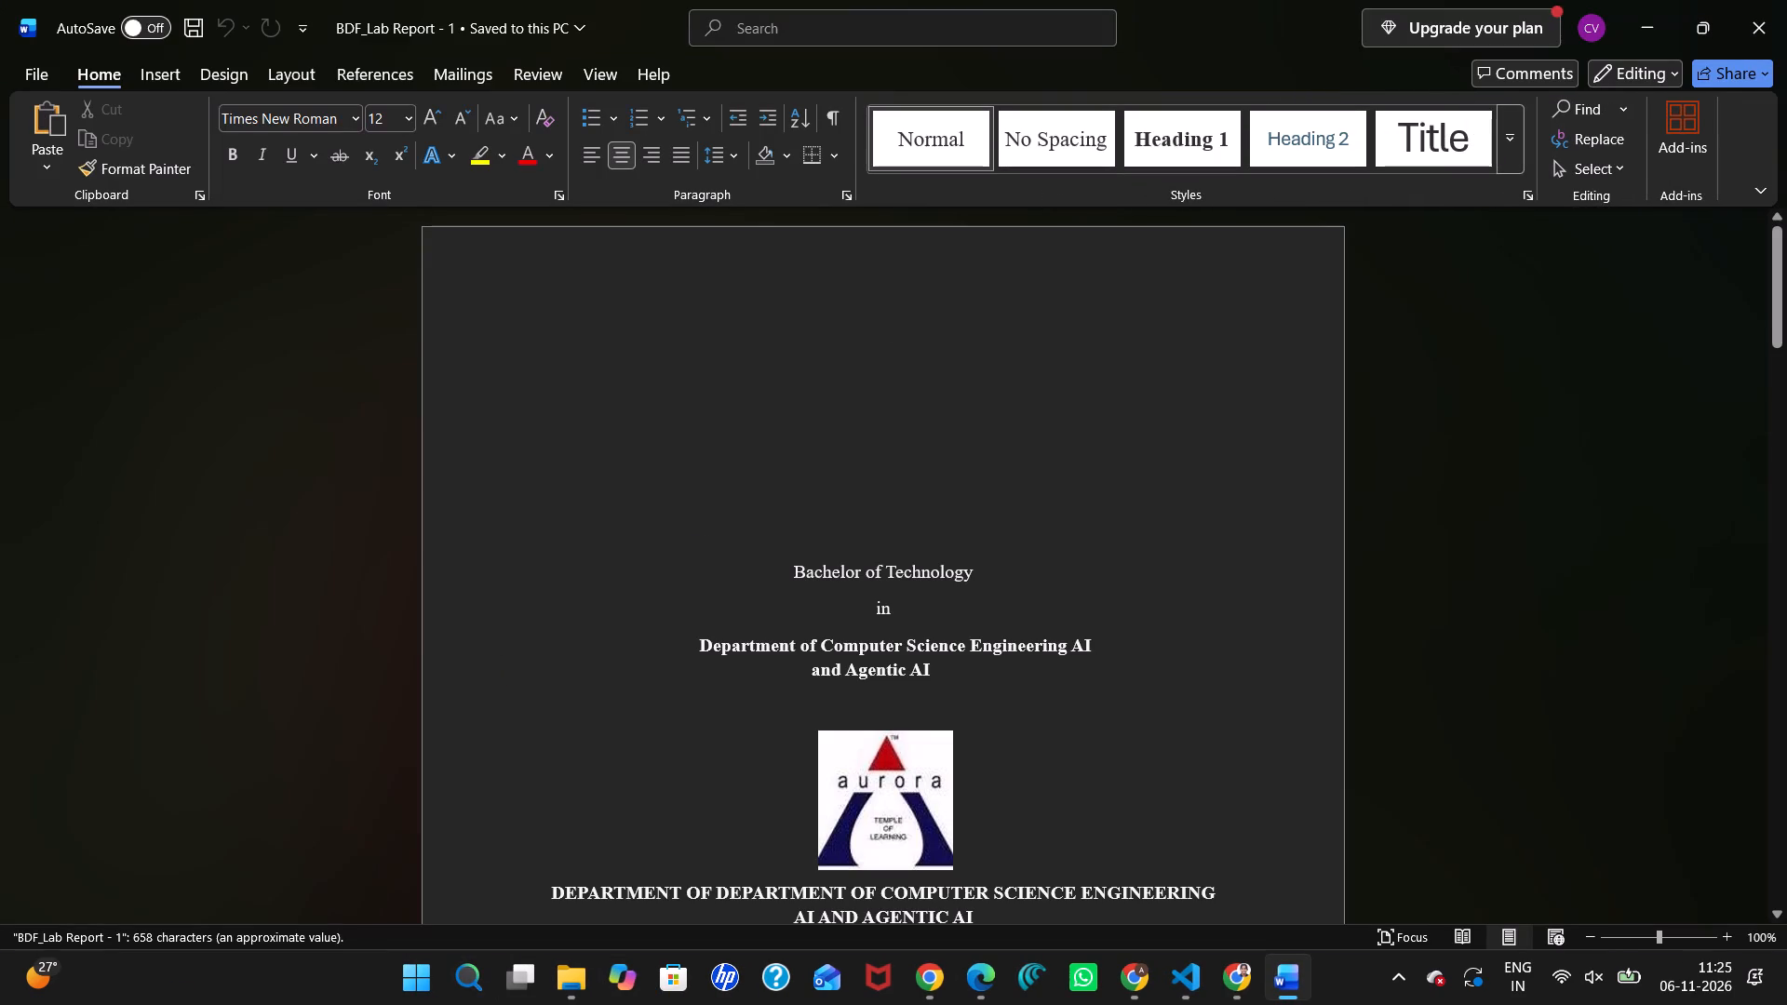
scroll(905, 584, "down", 4)
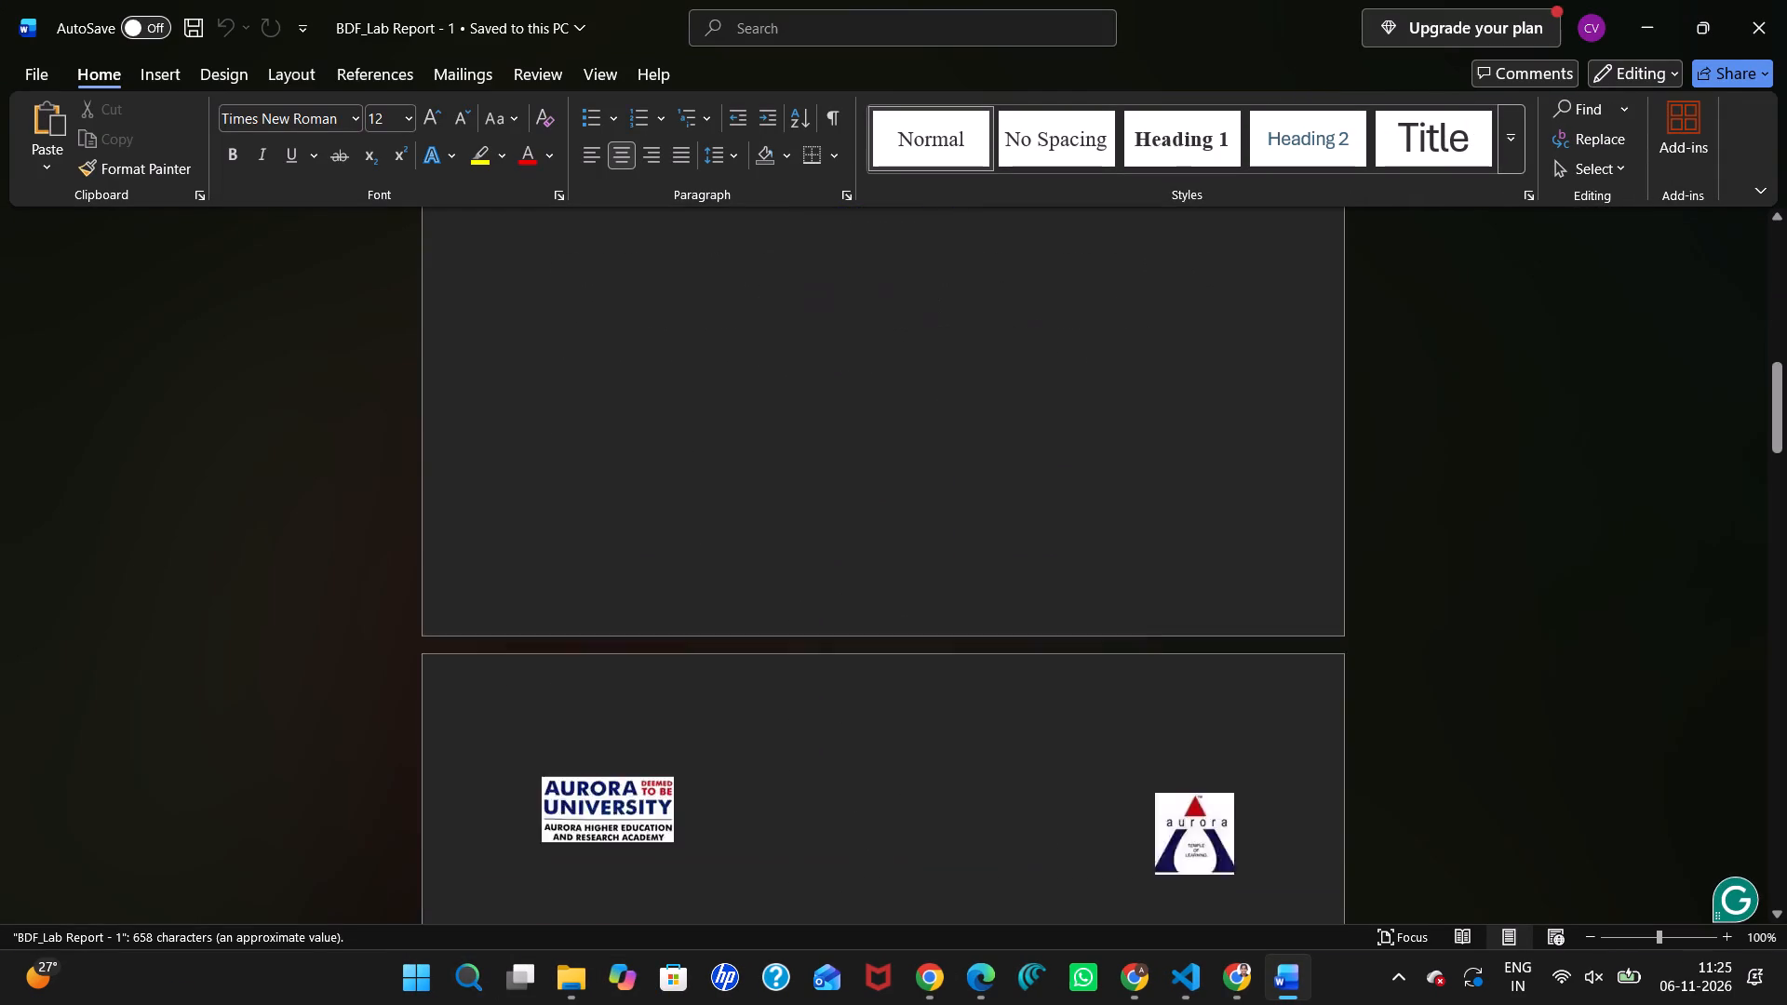
scroll(905, 584, "down", 3)
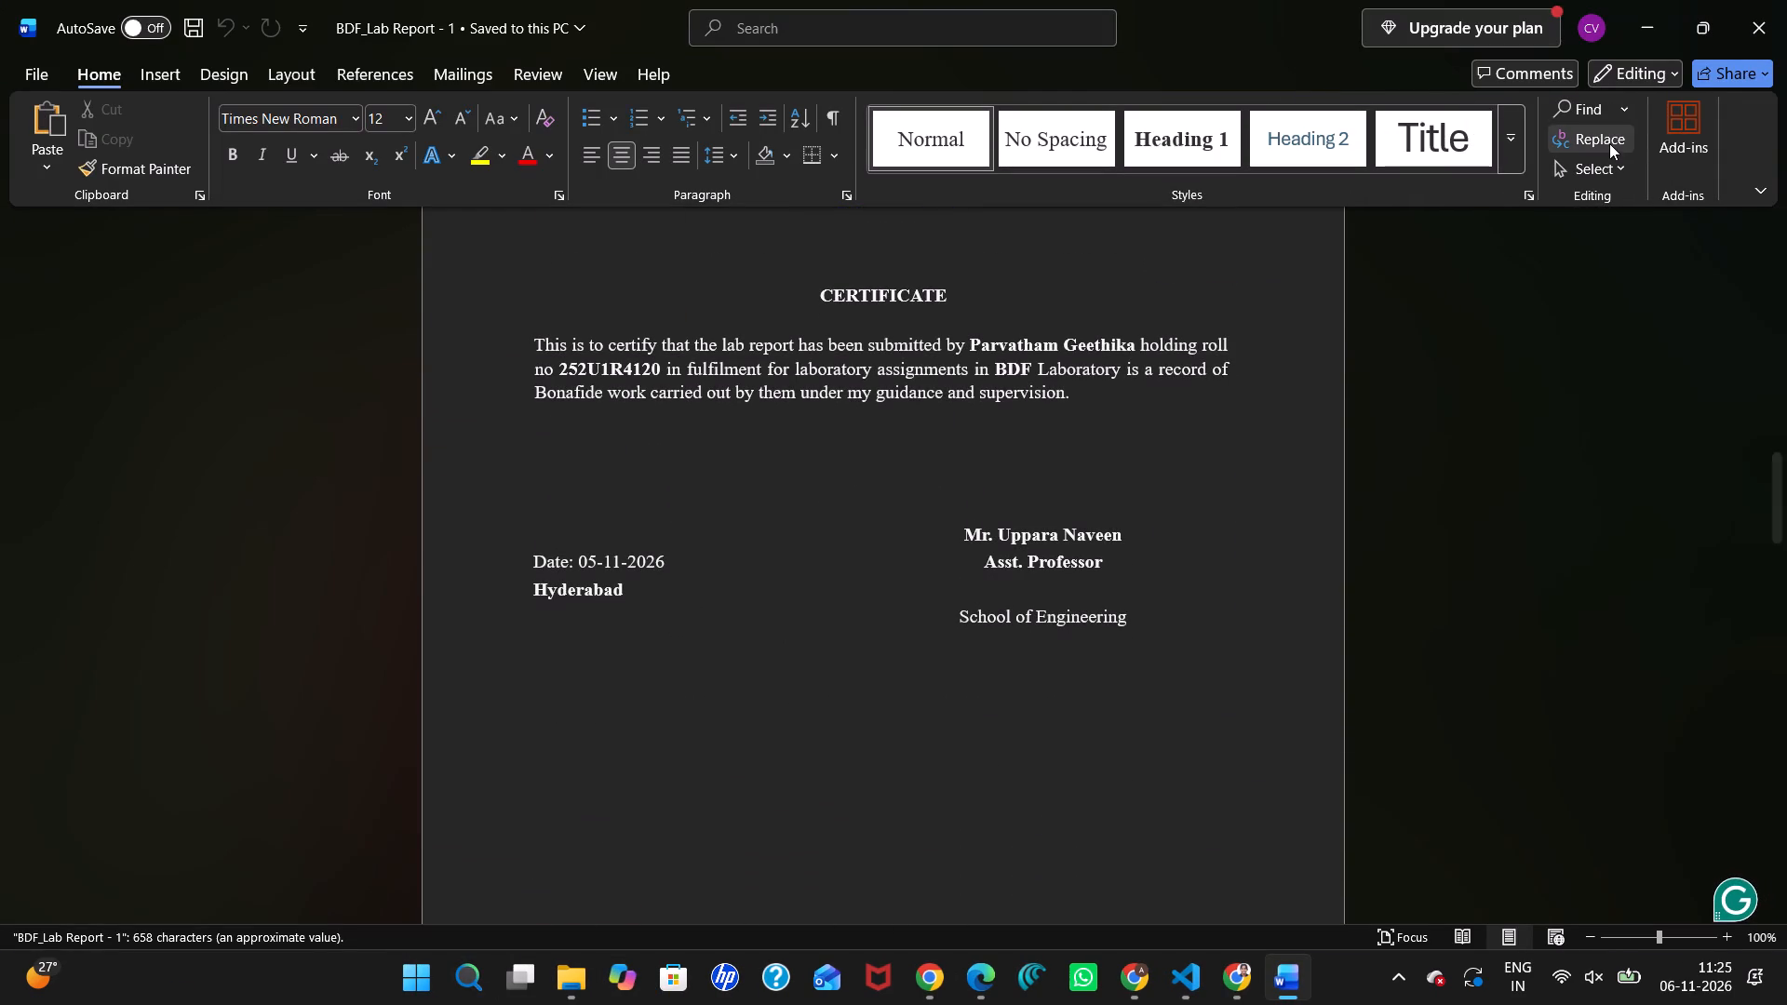
left_click(1738, 0)
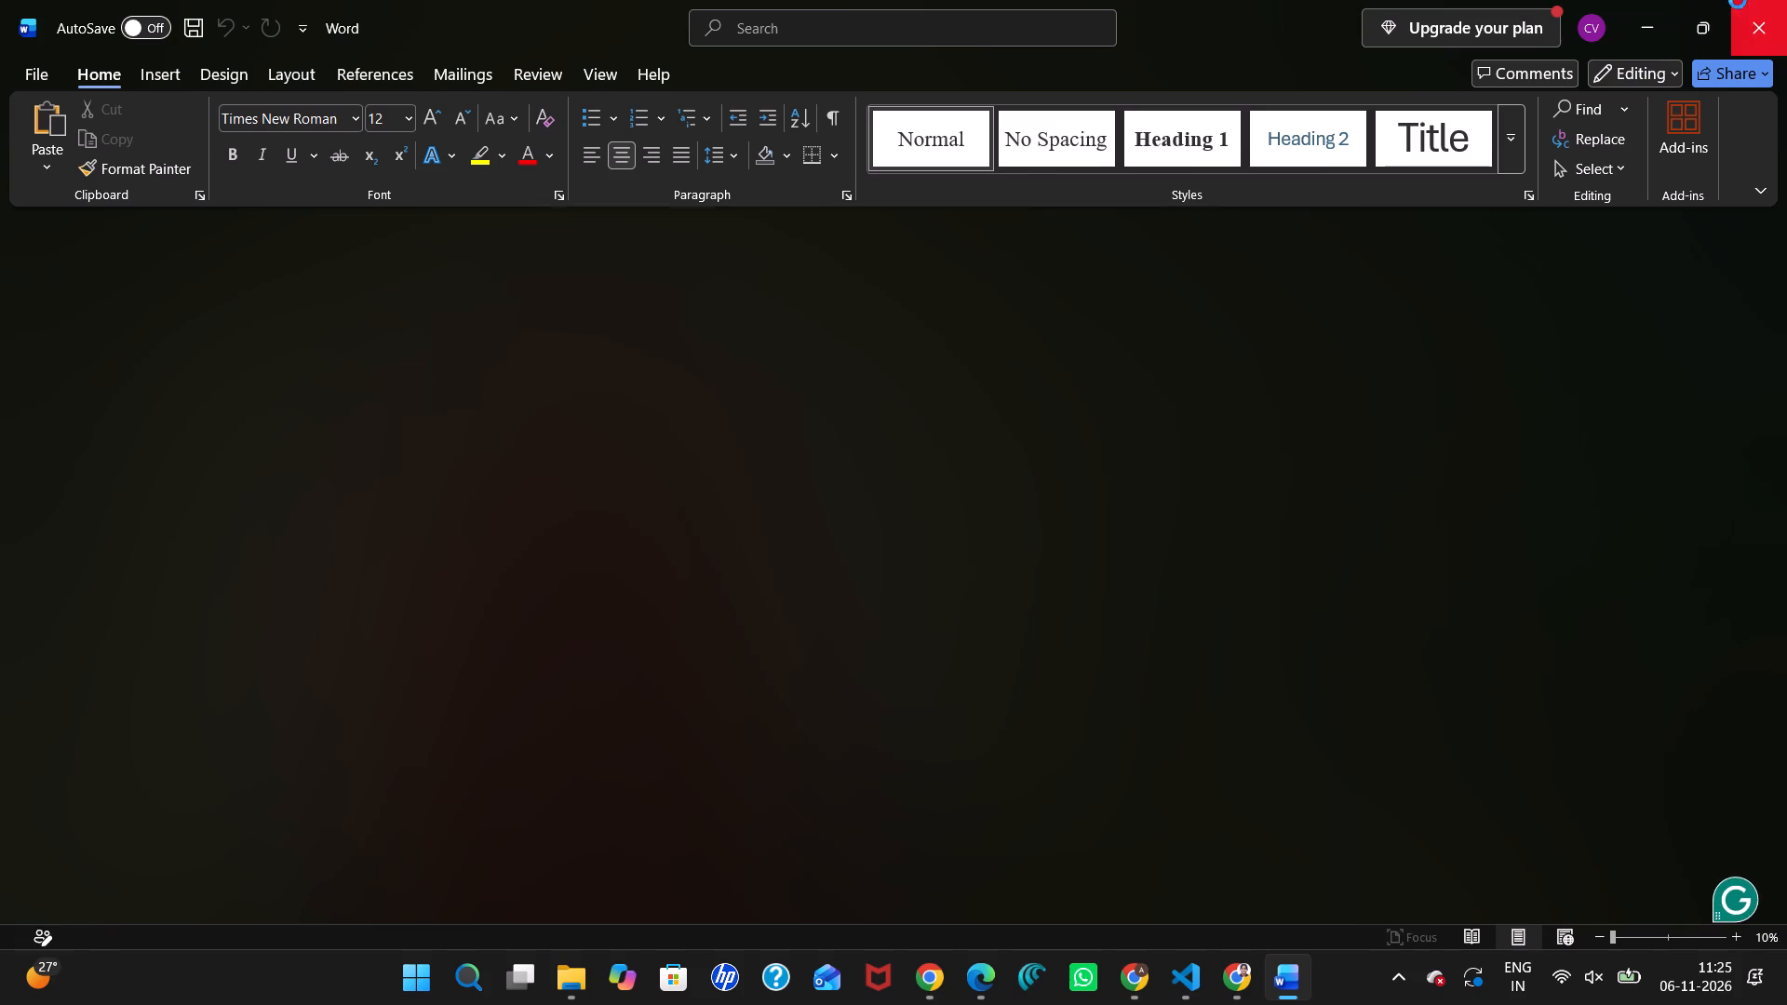
Reopen Word and look through the list of recent documents for a suitable lab report.
left_click(521, 973)
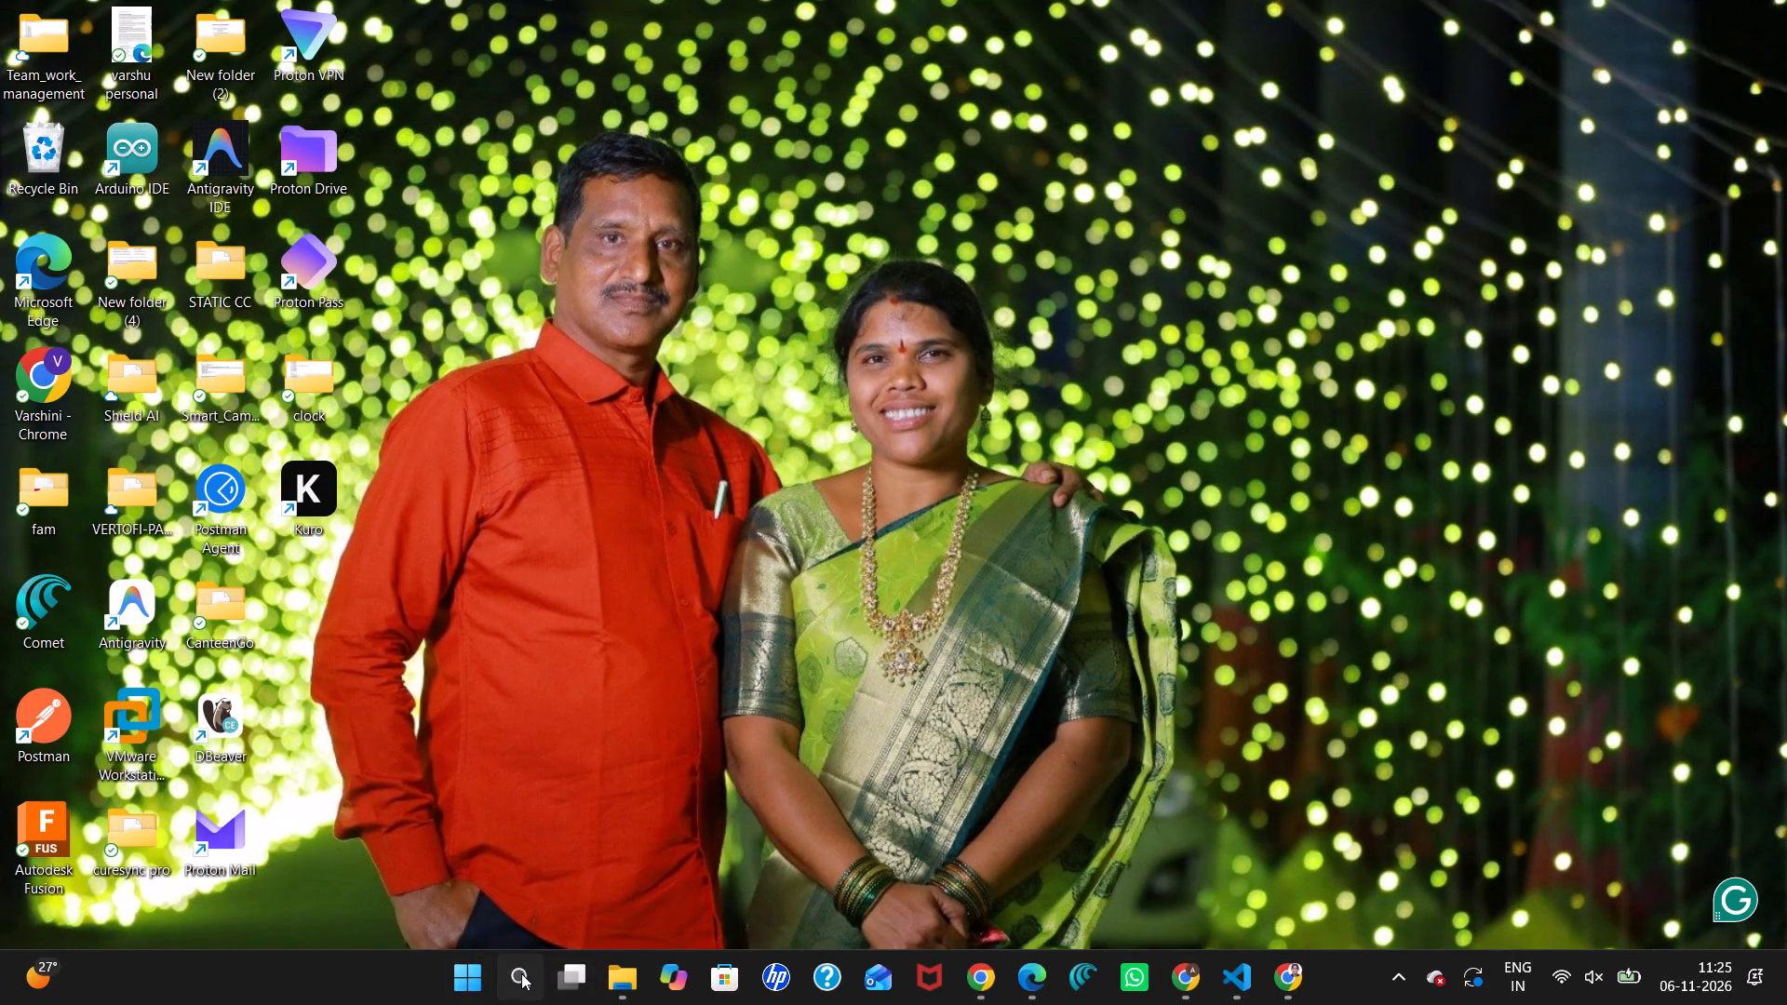
key("w")
type("ord")
key("Return")
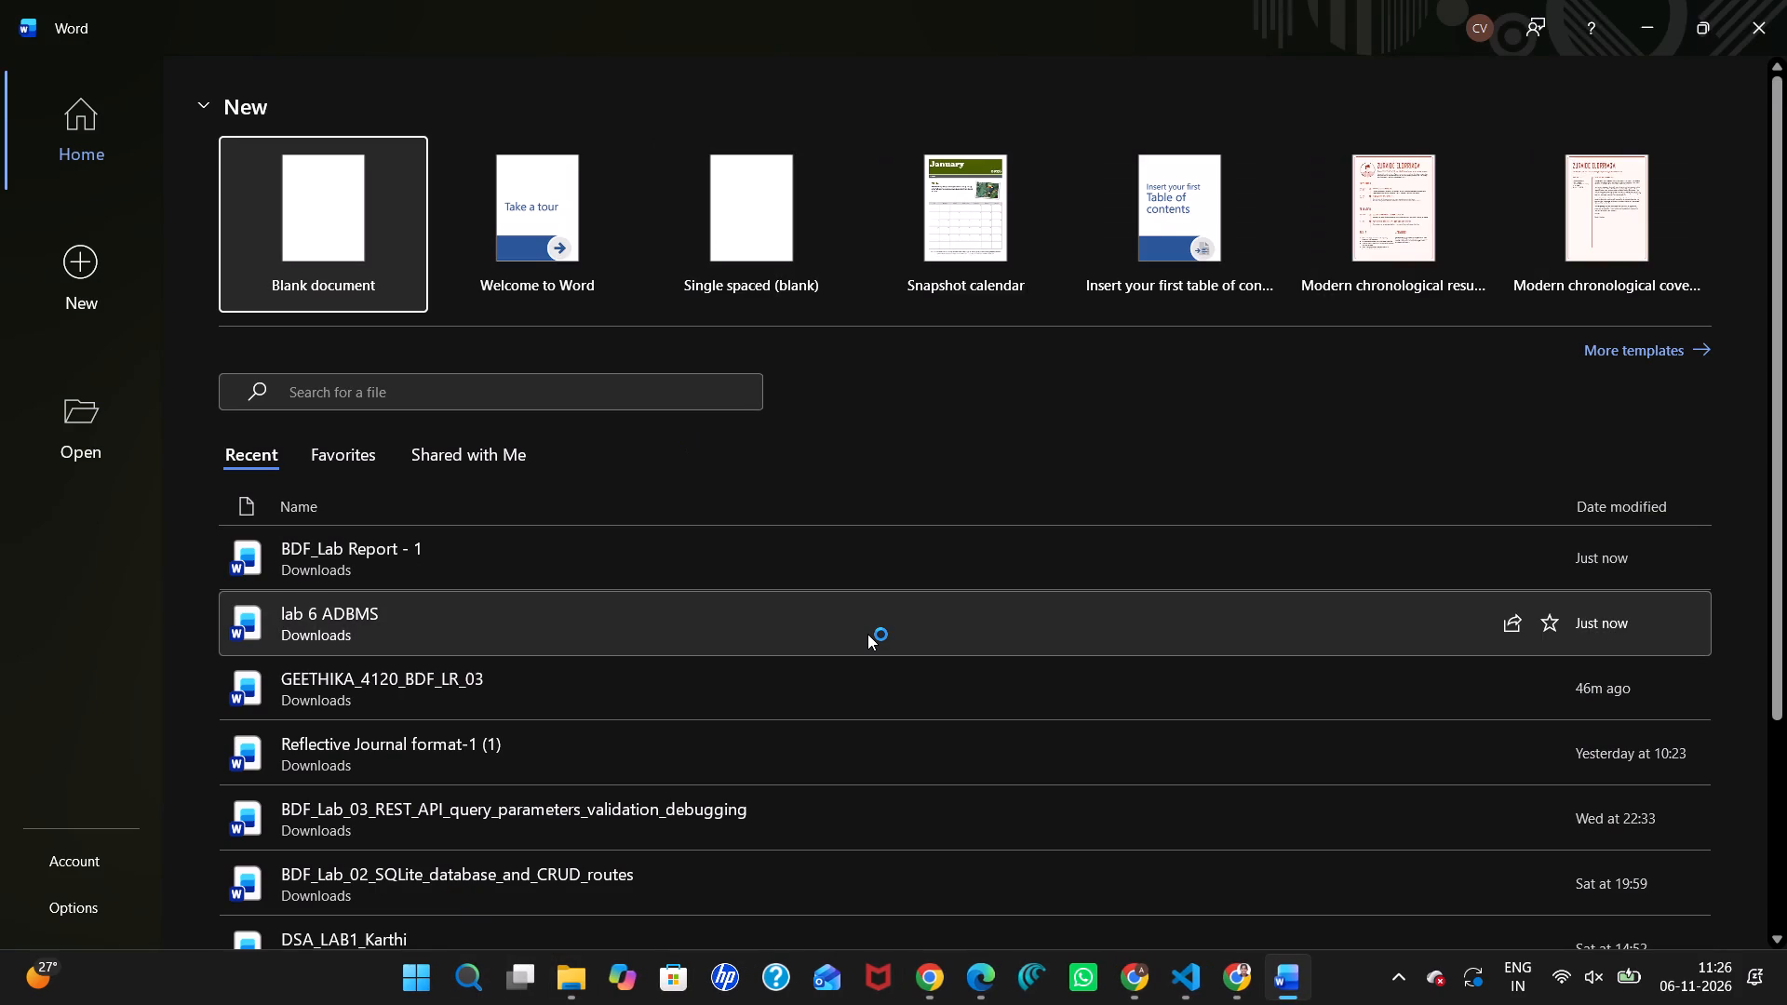
scroll(867, 634, "down", 2)
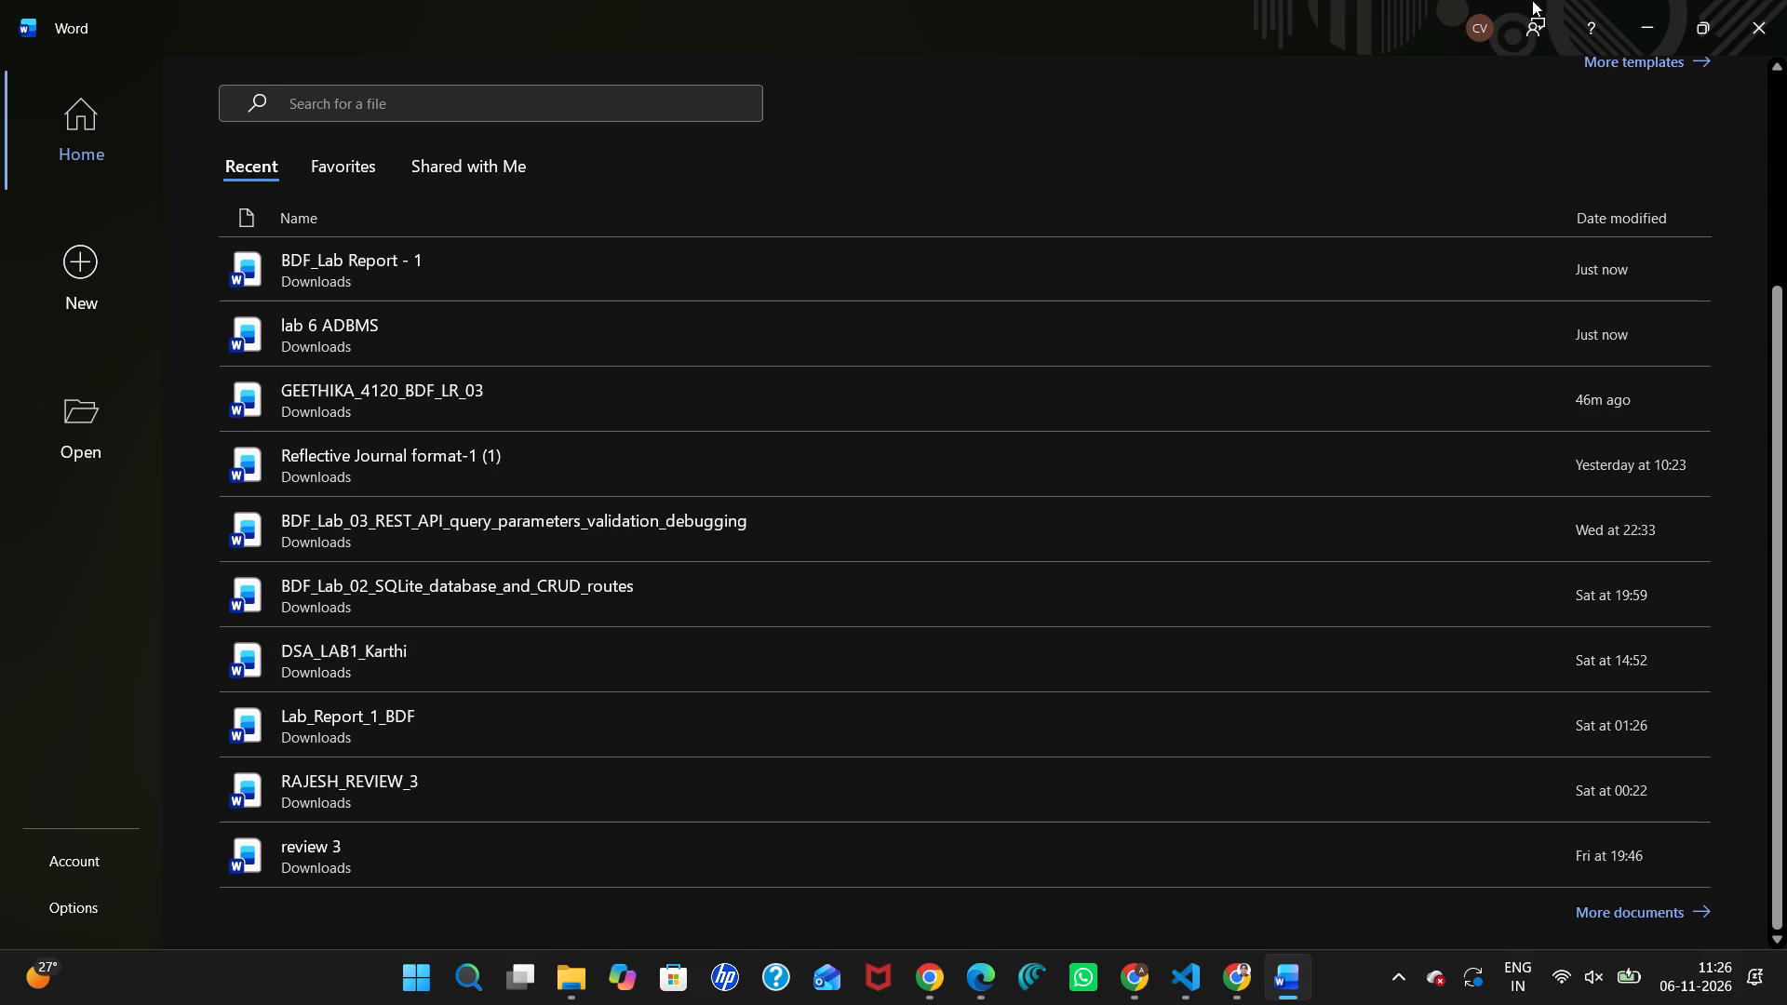
left_click(1646, 14)
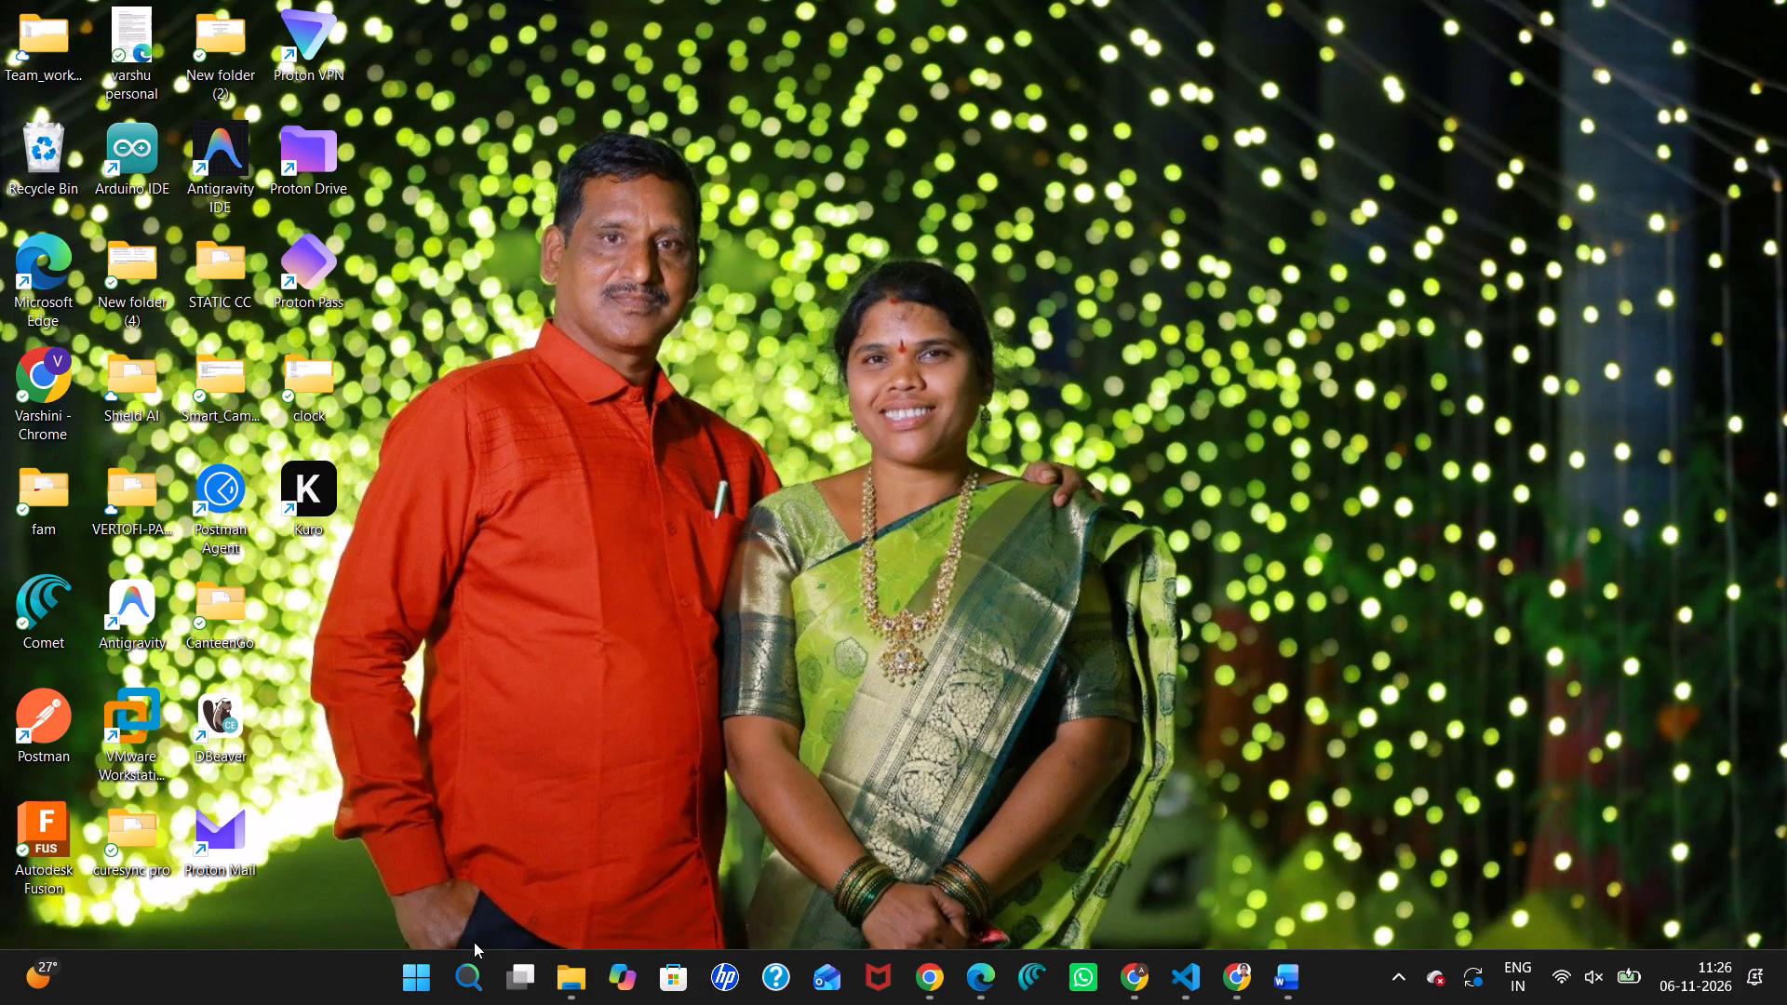
Switch to File Explorer and browse the files in the "fam" folder for earlier lab reports.
left_click(569, 966)
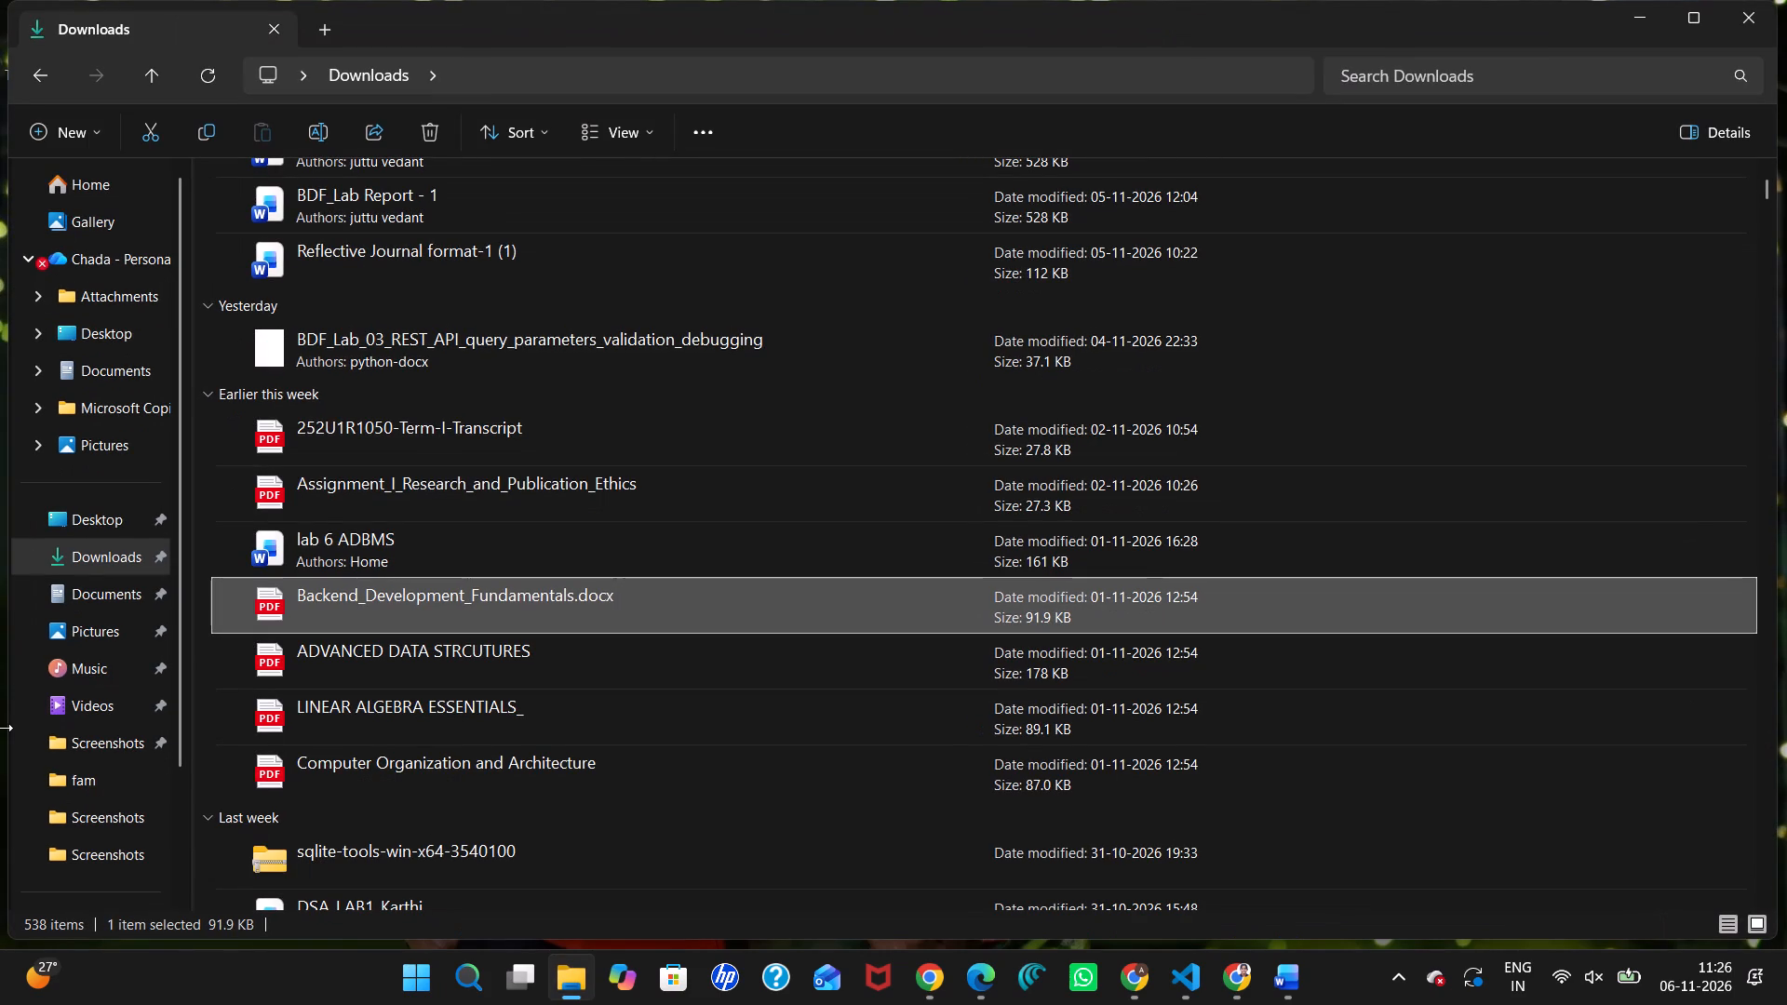
left_click(109, 770)
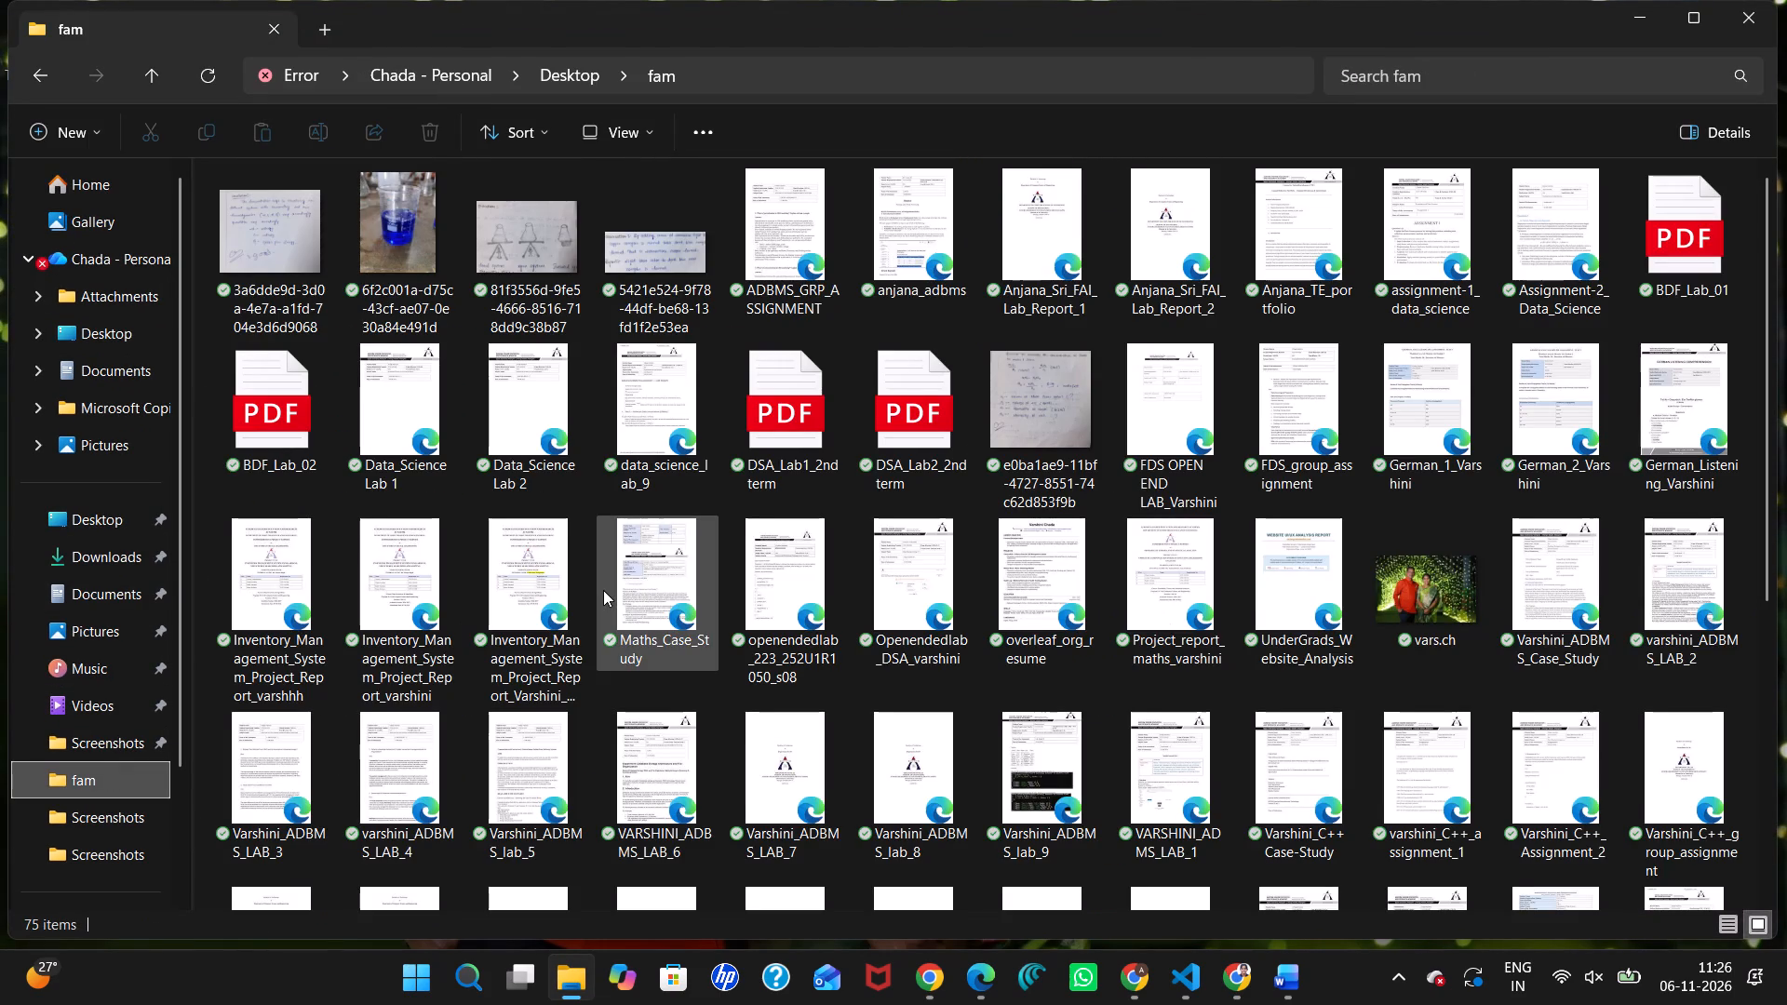
scroll(603, 590, "down", 6)
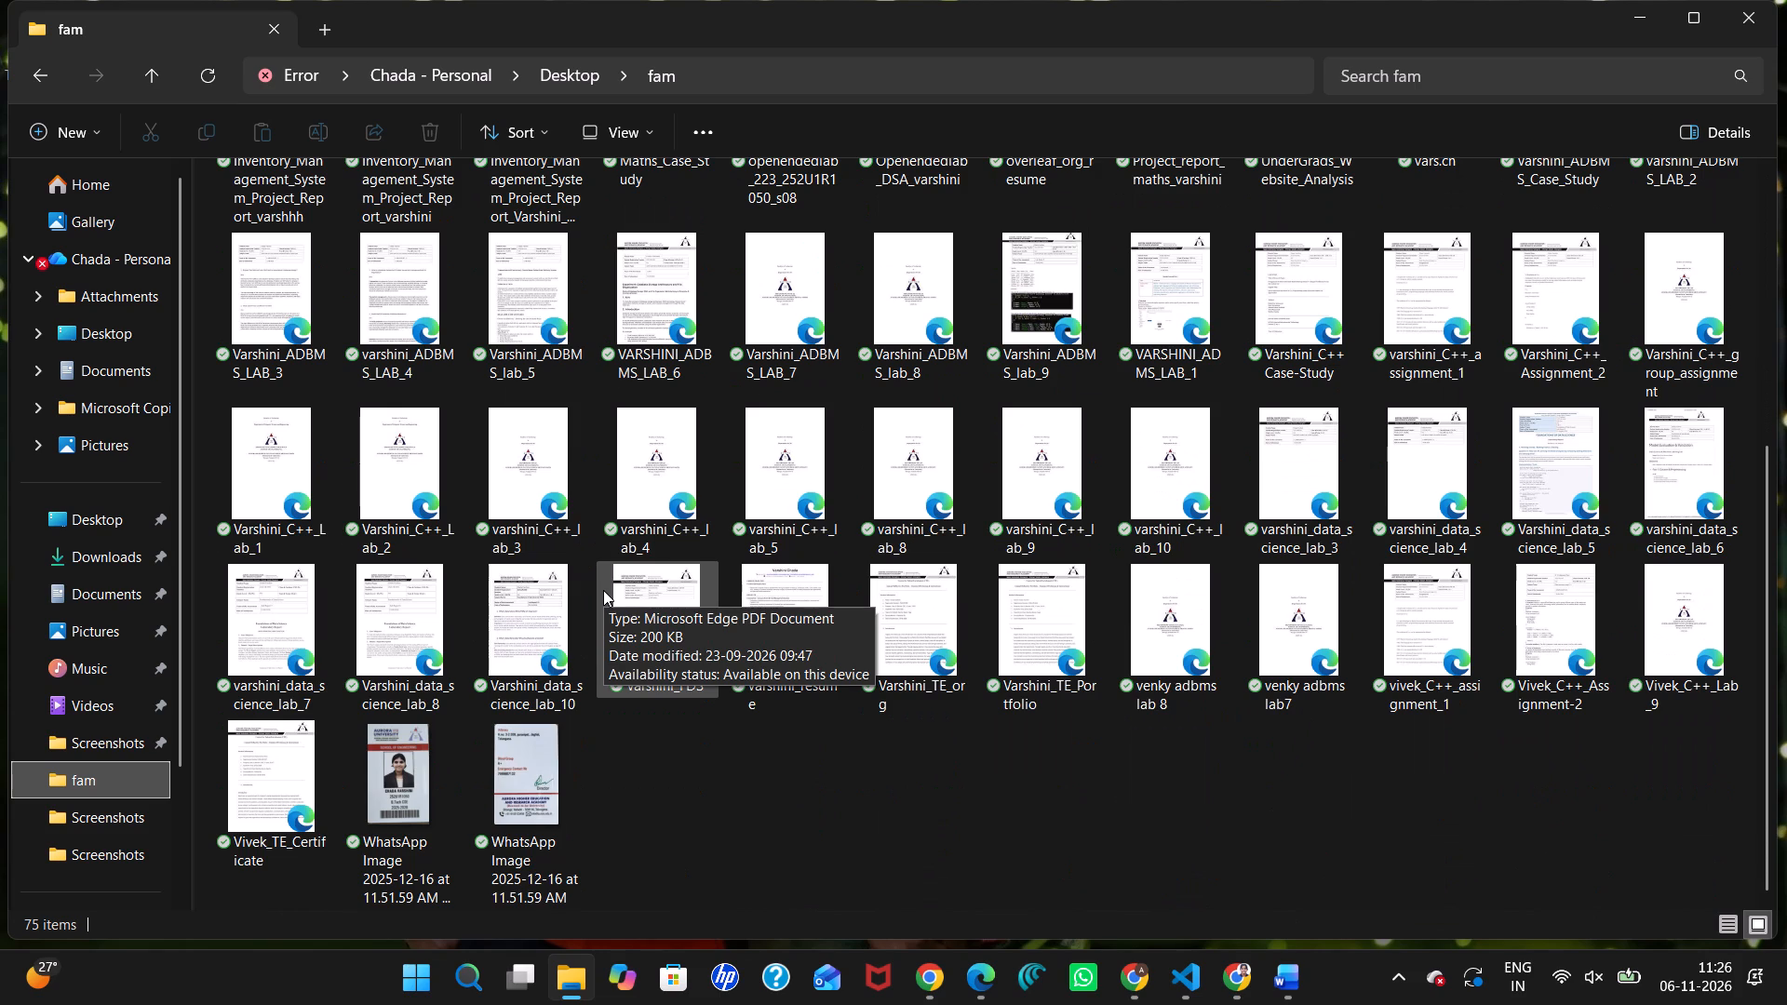
left_click(1032, 753)
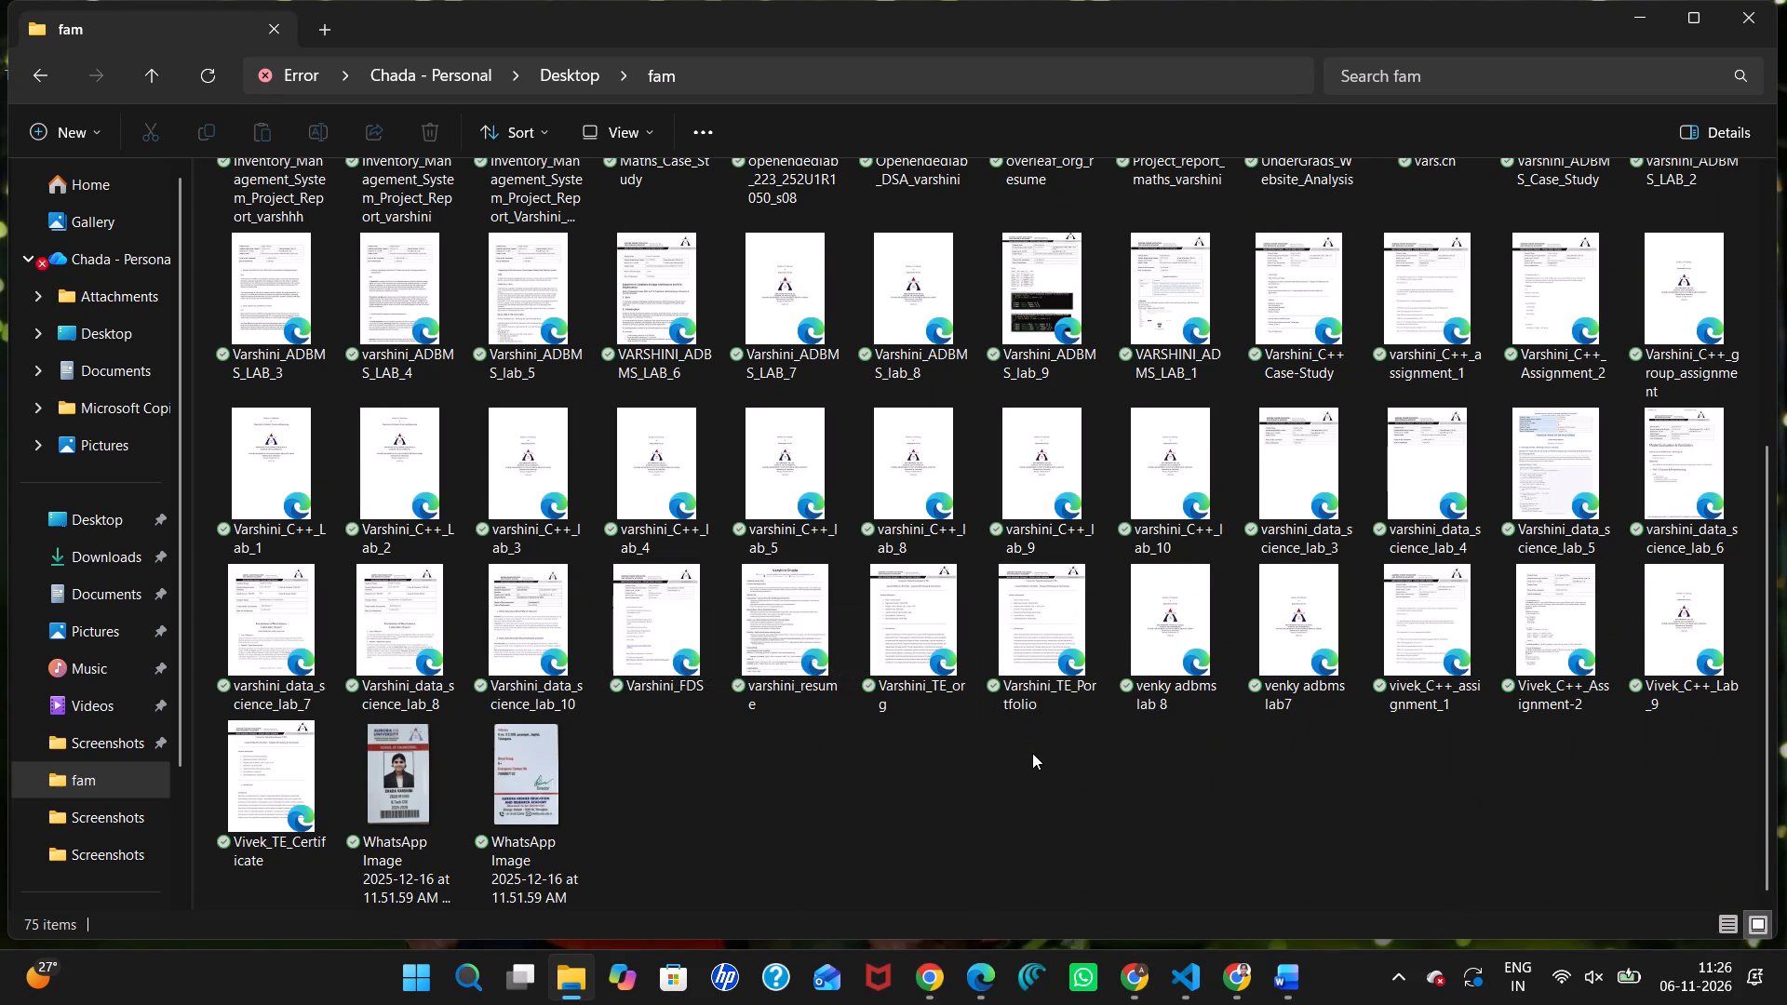
scroll(1032, 753, "up", 2)
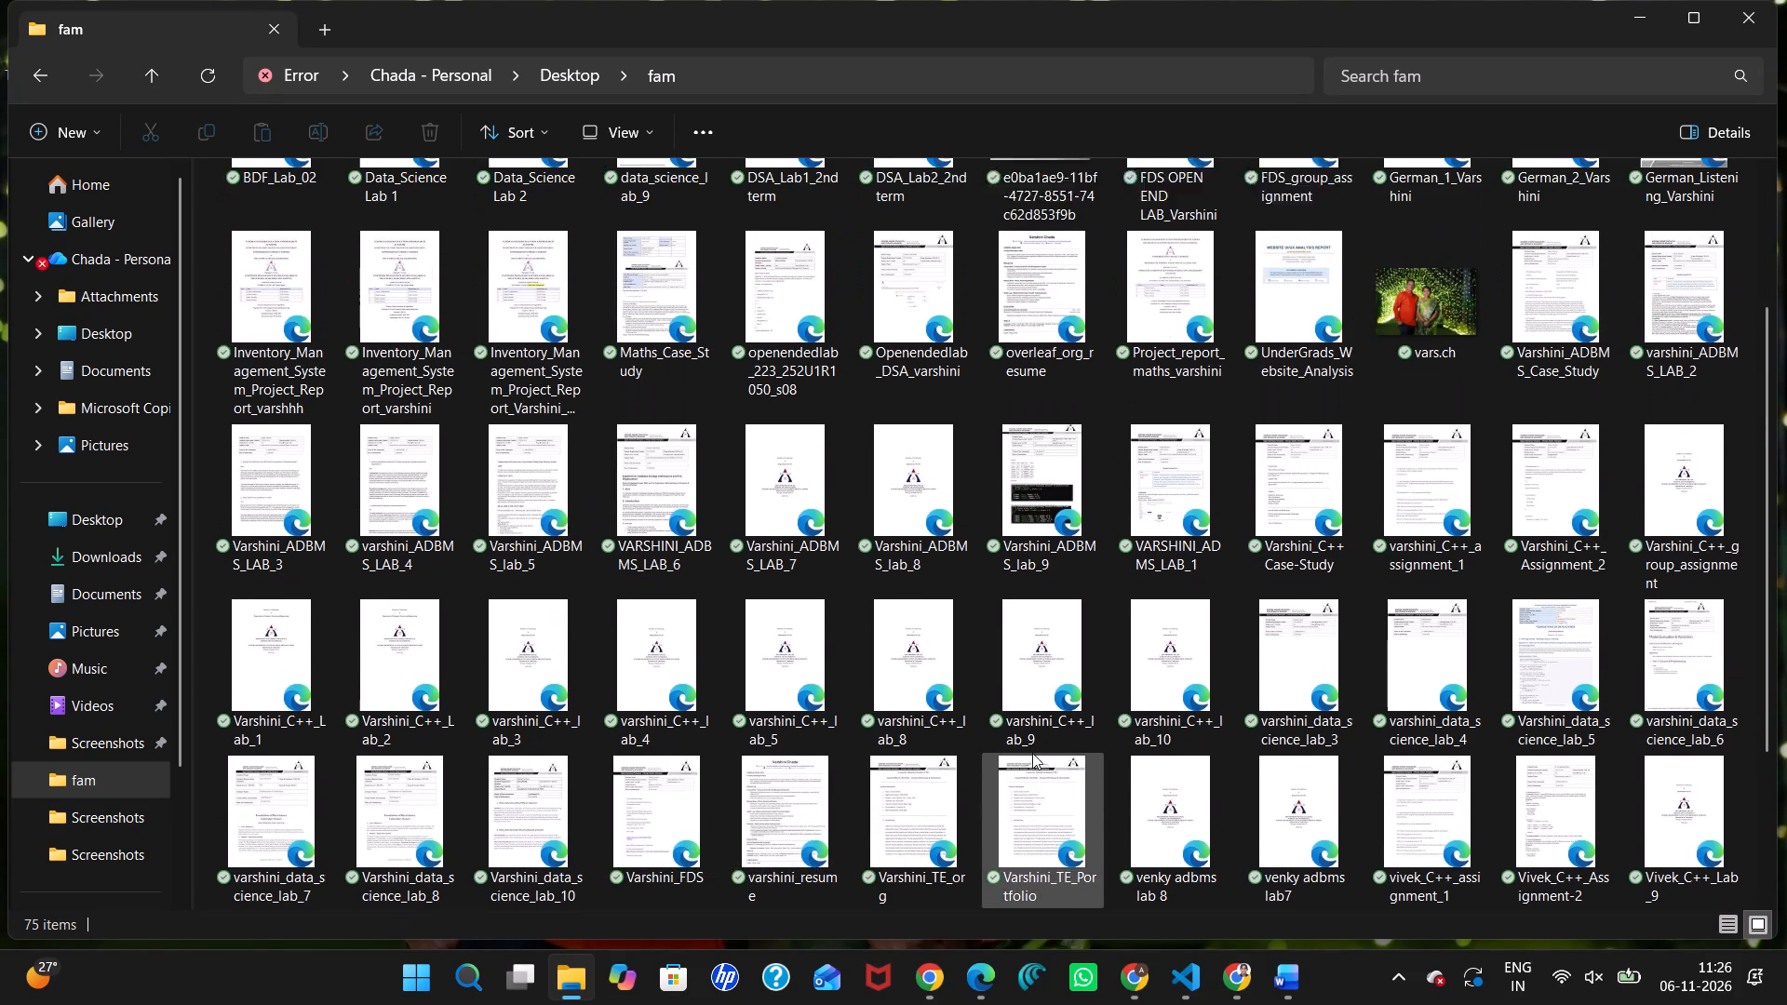
scroll(1032, 753, "up", 1)
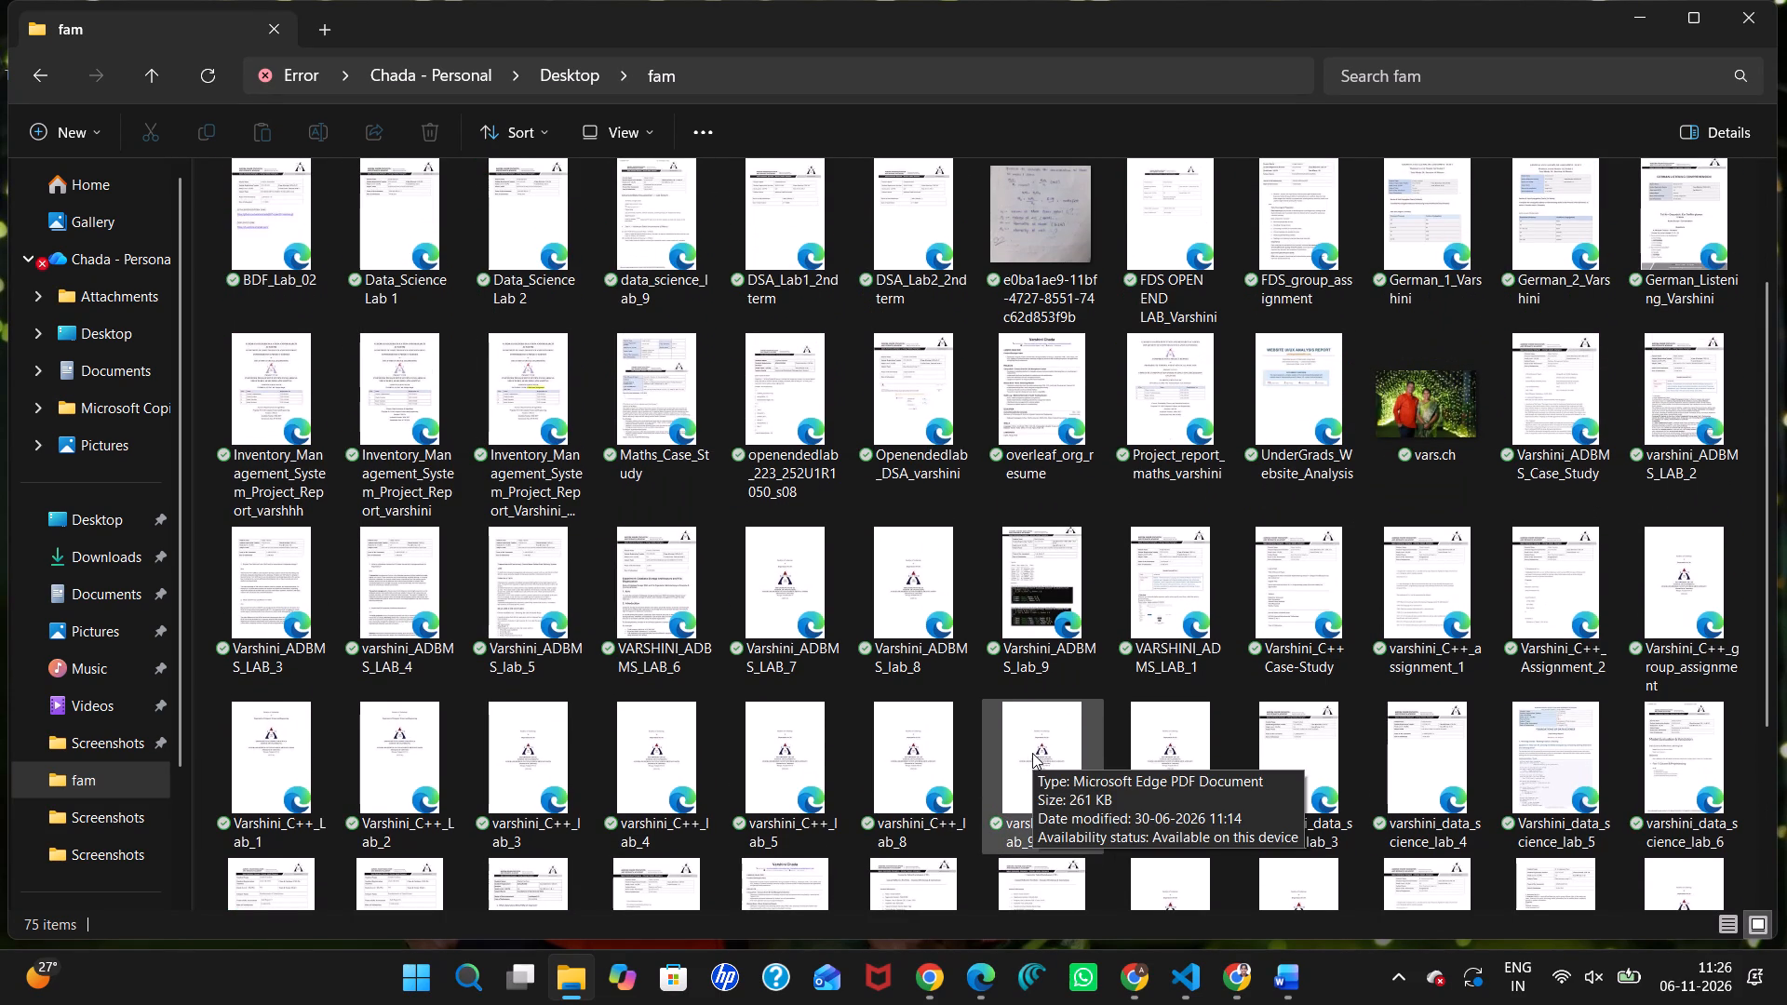
scroll(1032, 753, "up", 2)
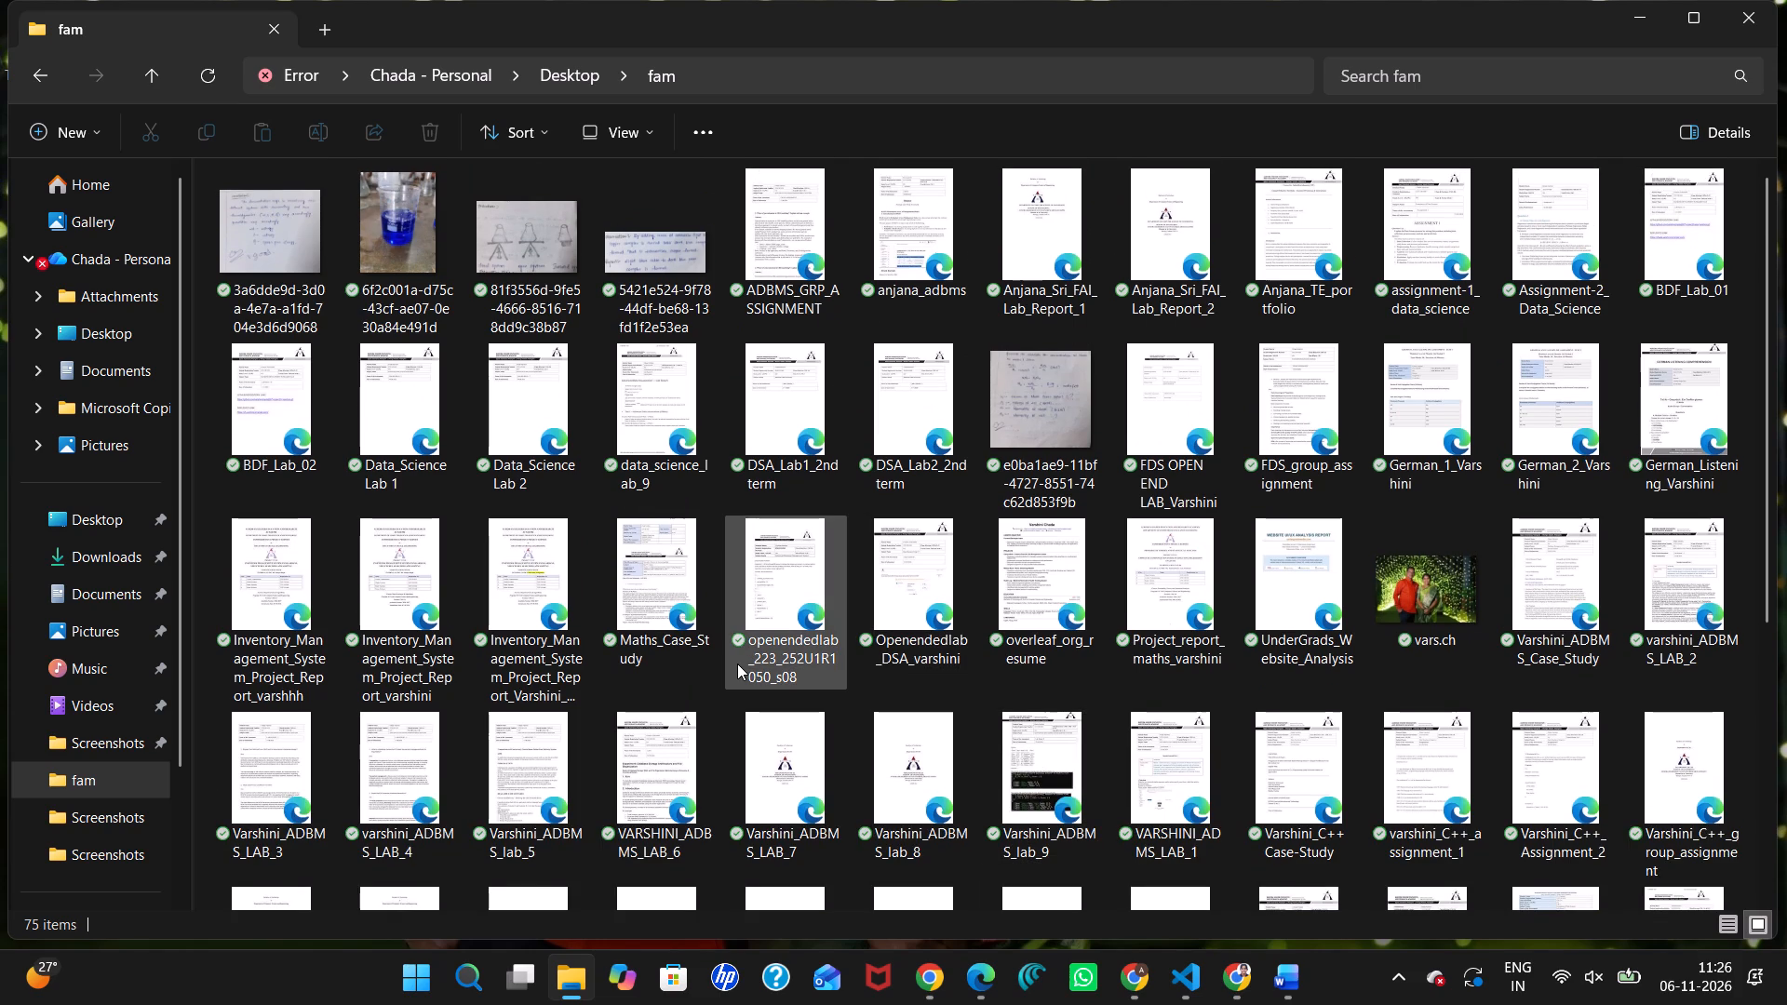
scroll(737, 663, "up", 1)
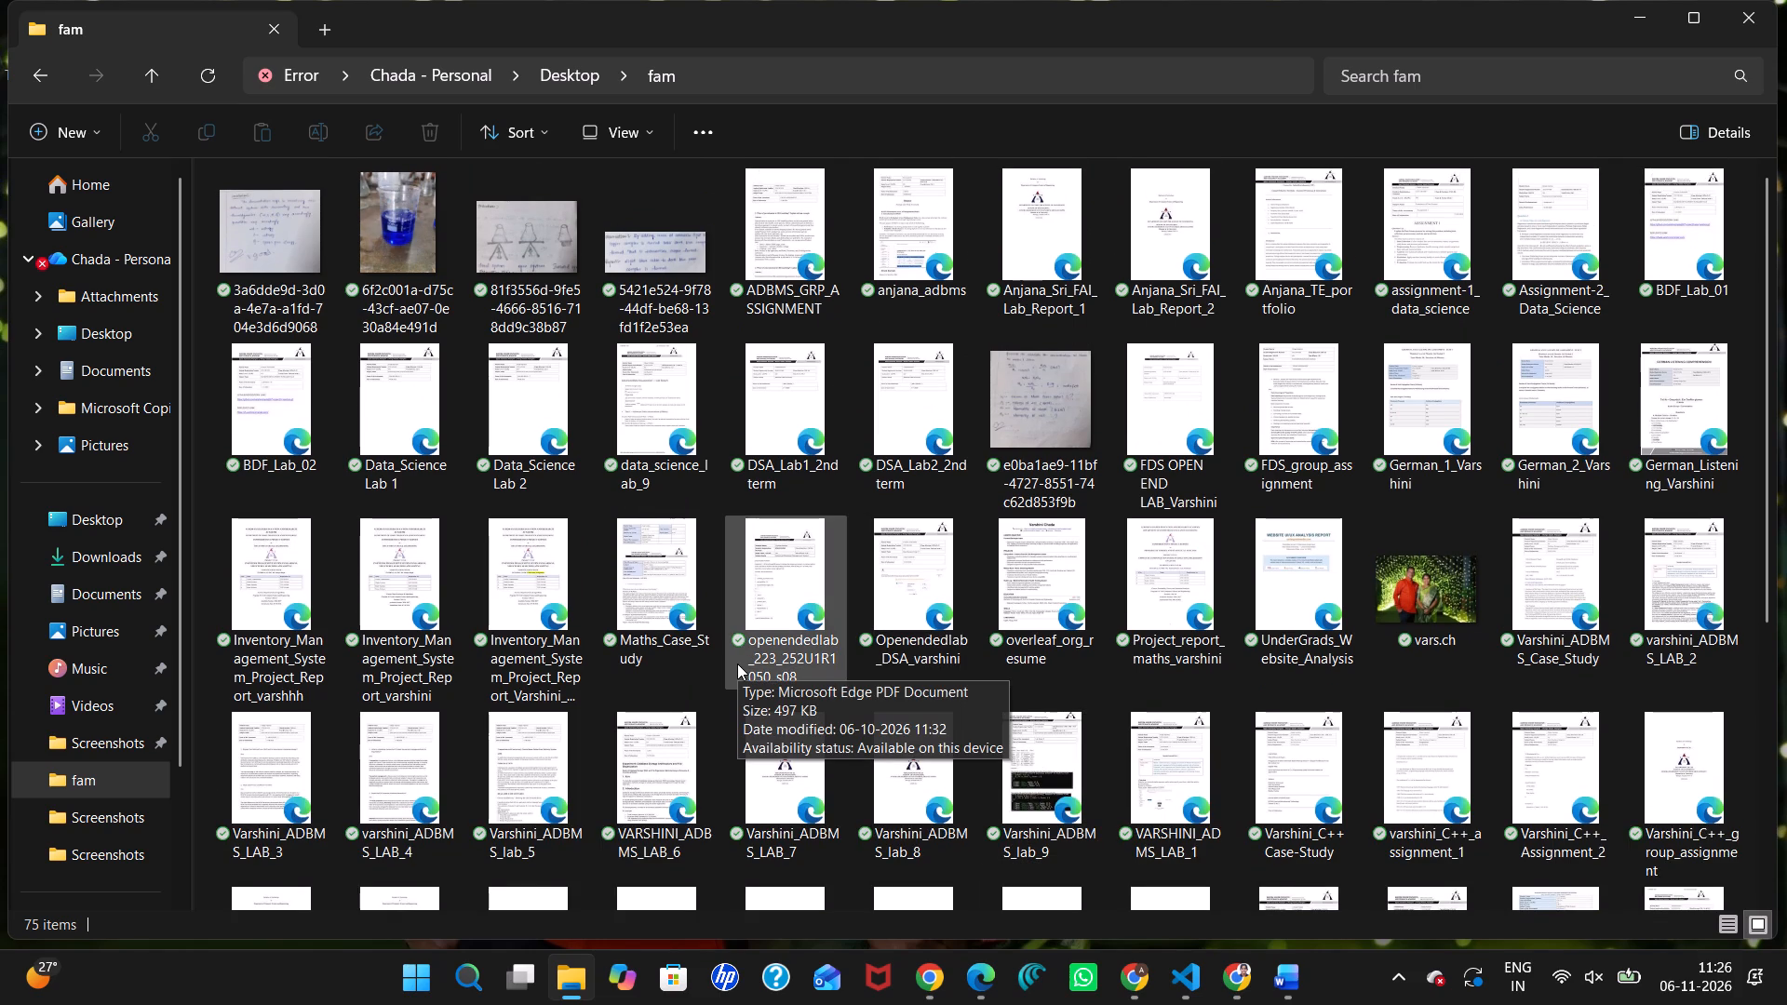
scroll(737, 663, "up", 2)
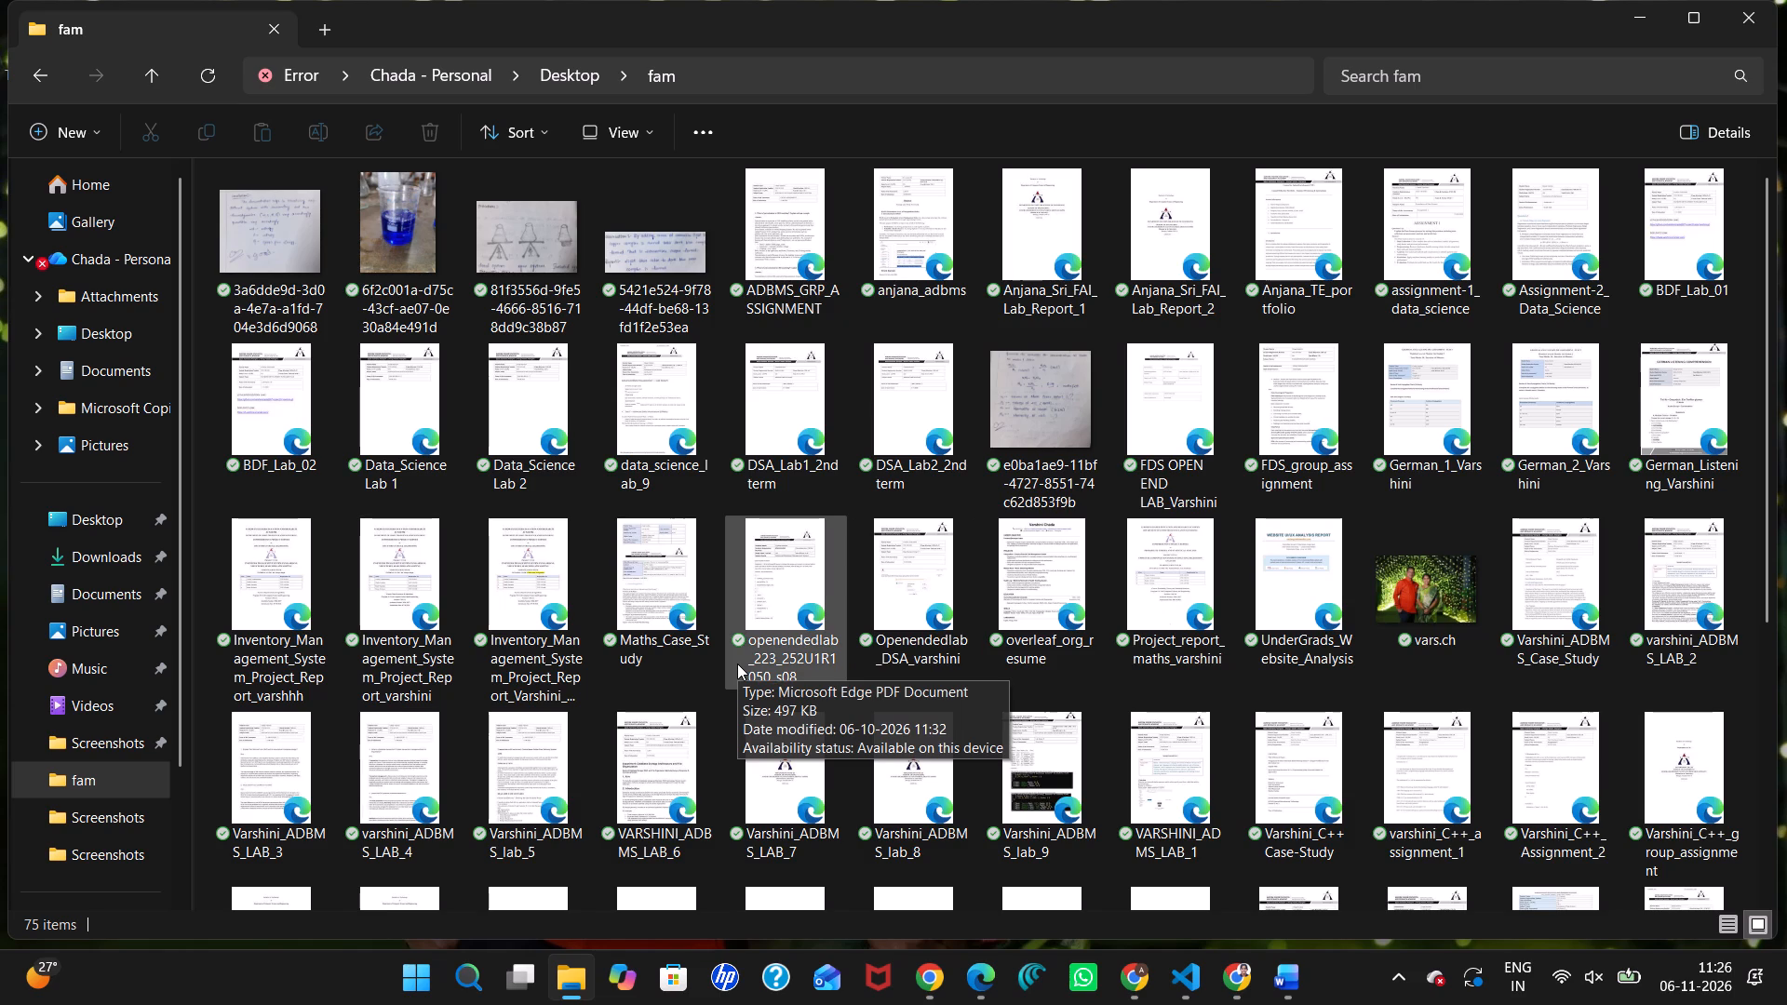
Search the "fam" folder for "BDF".
left_click(1404, 93)
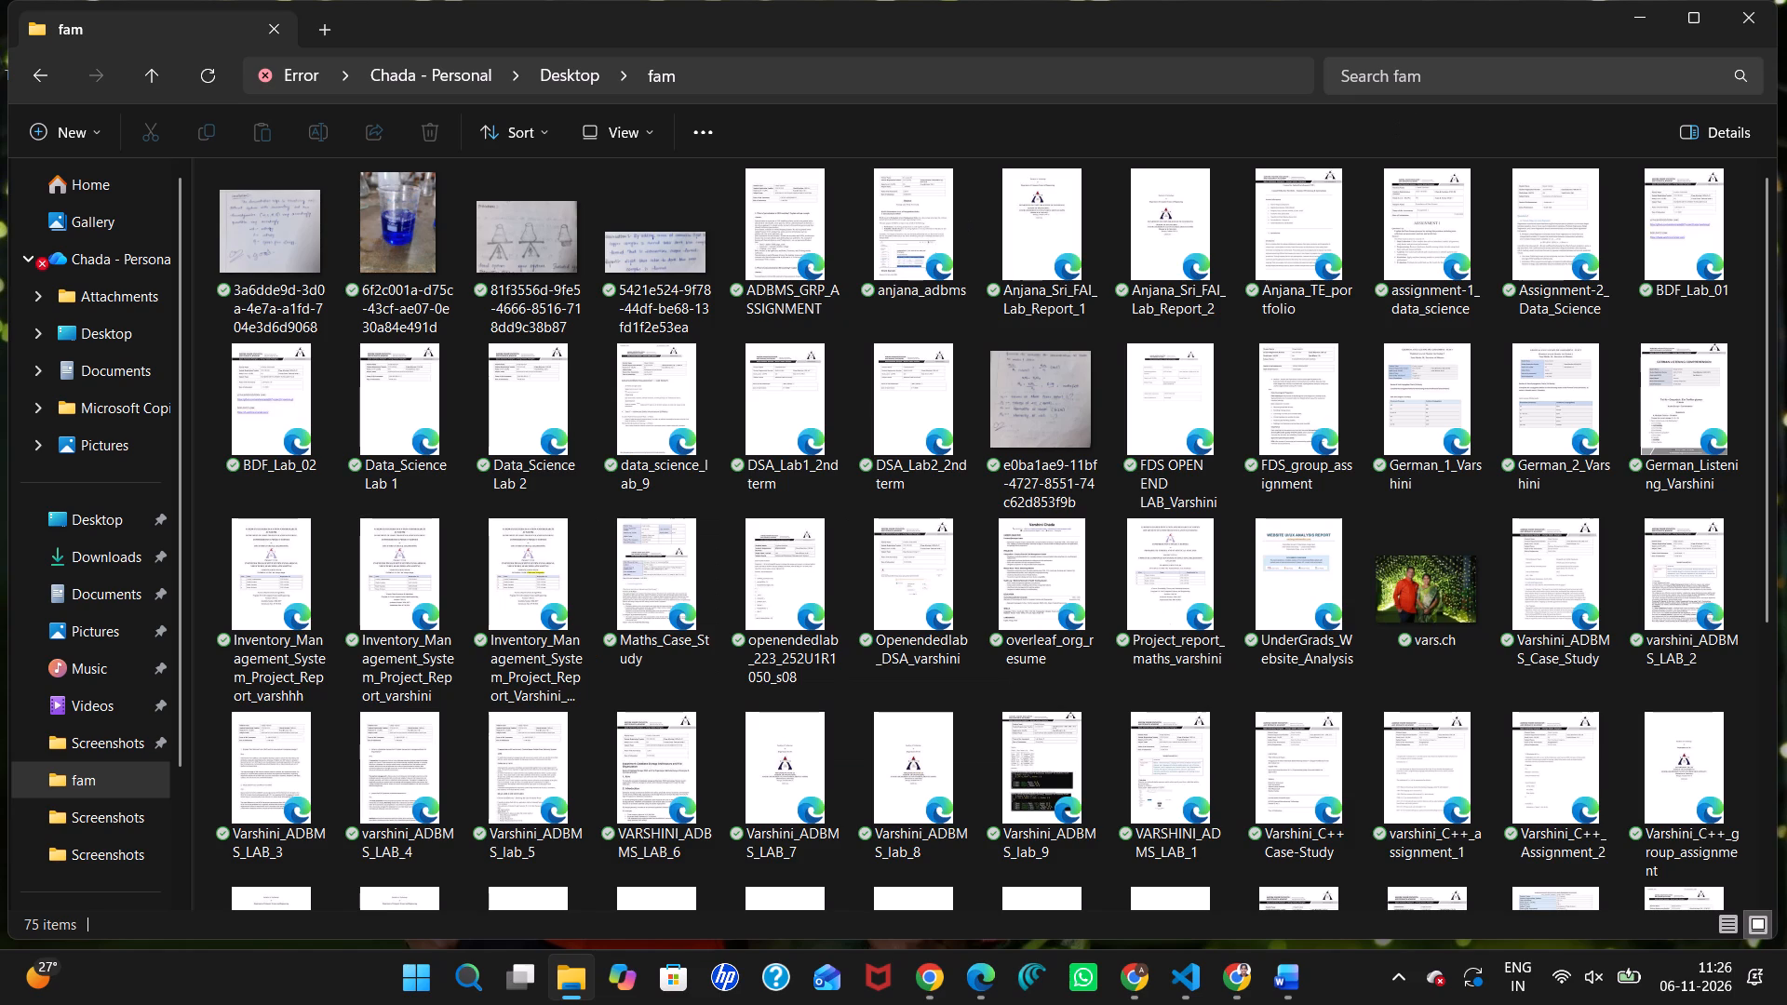
type("Bd")
key("BackSpace")
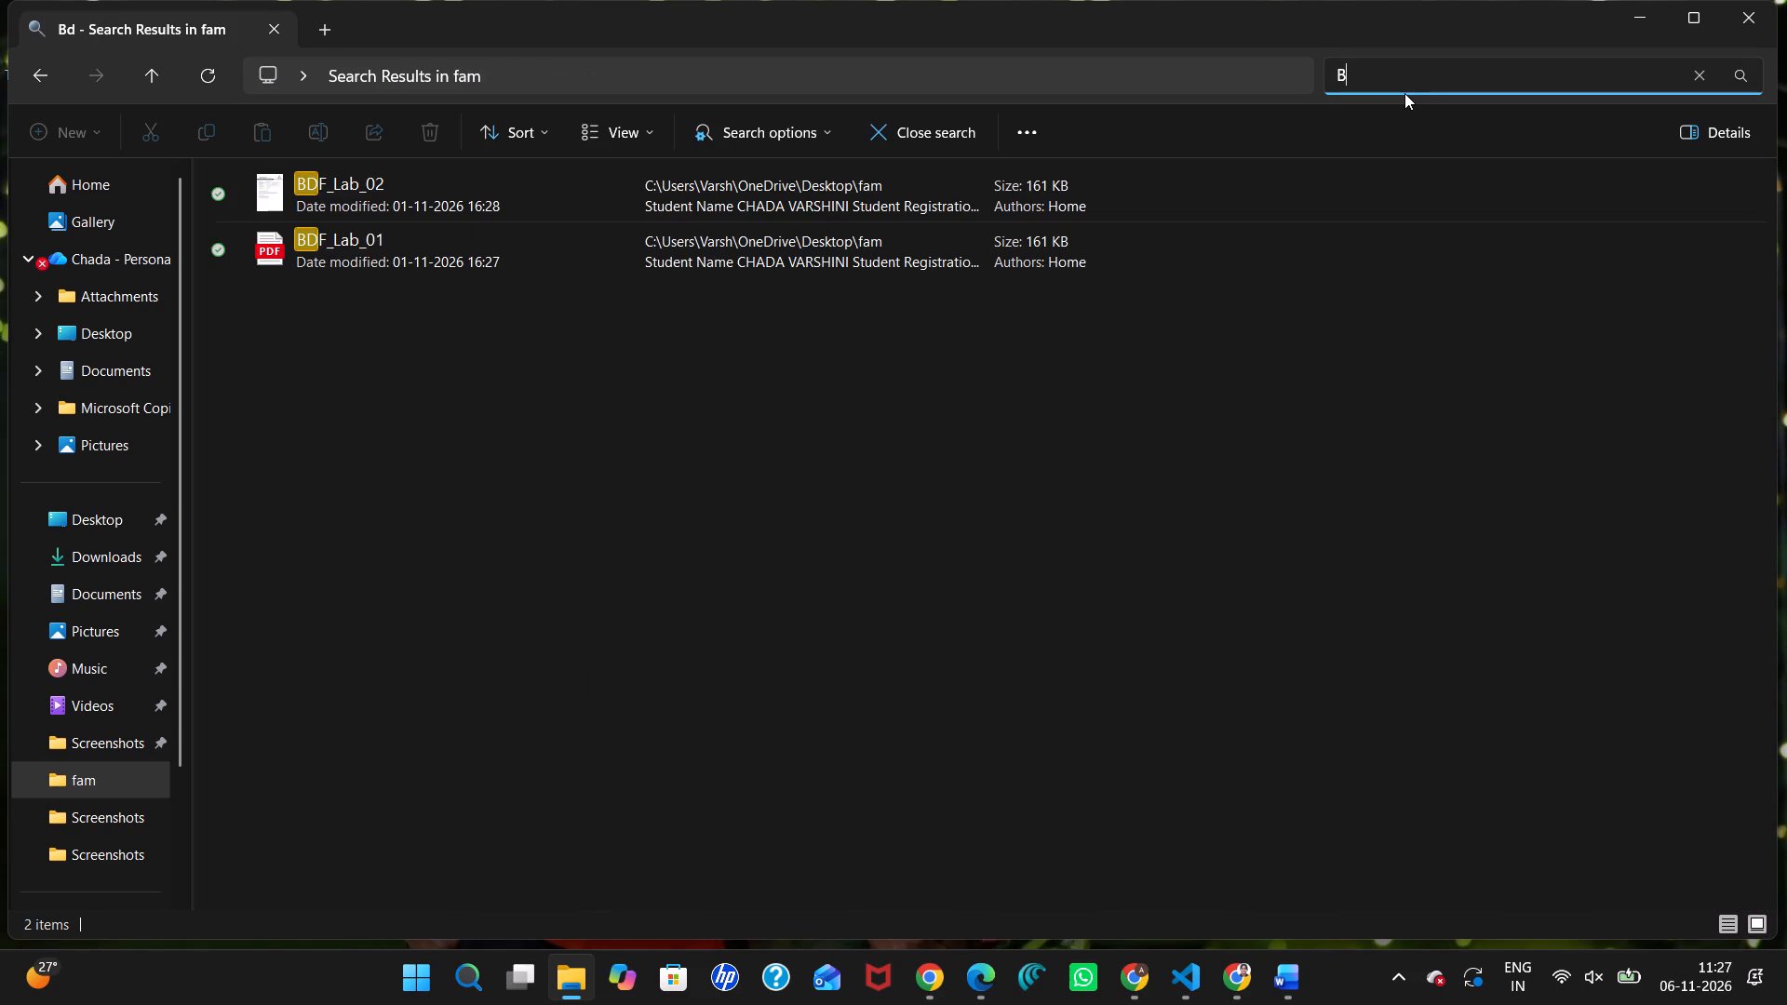
type("DF")
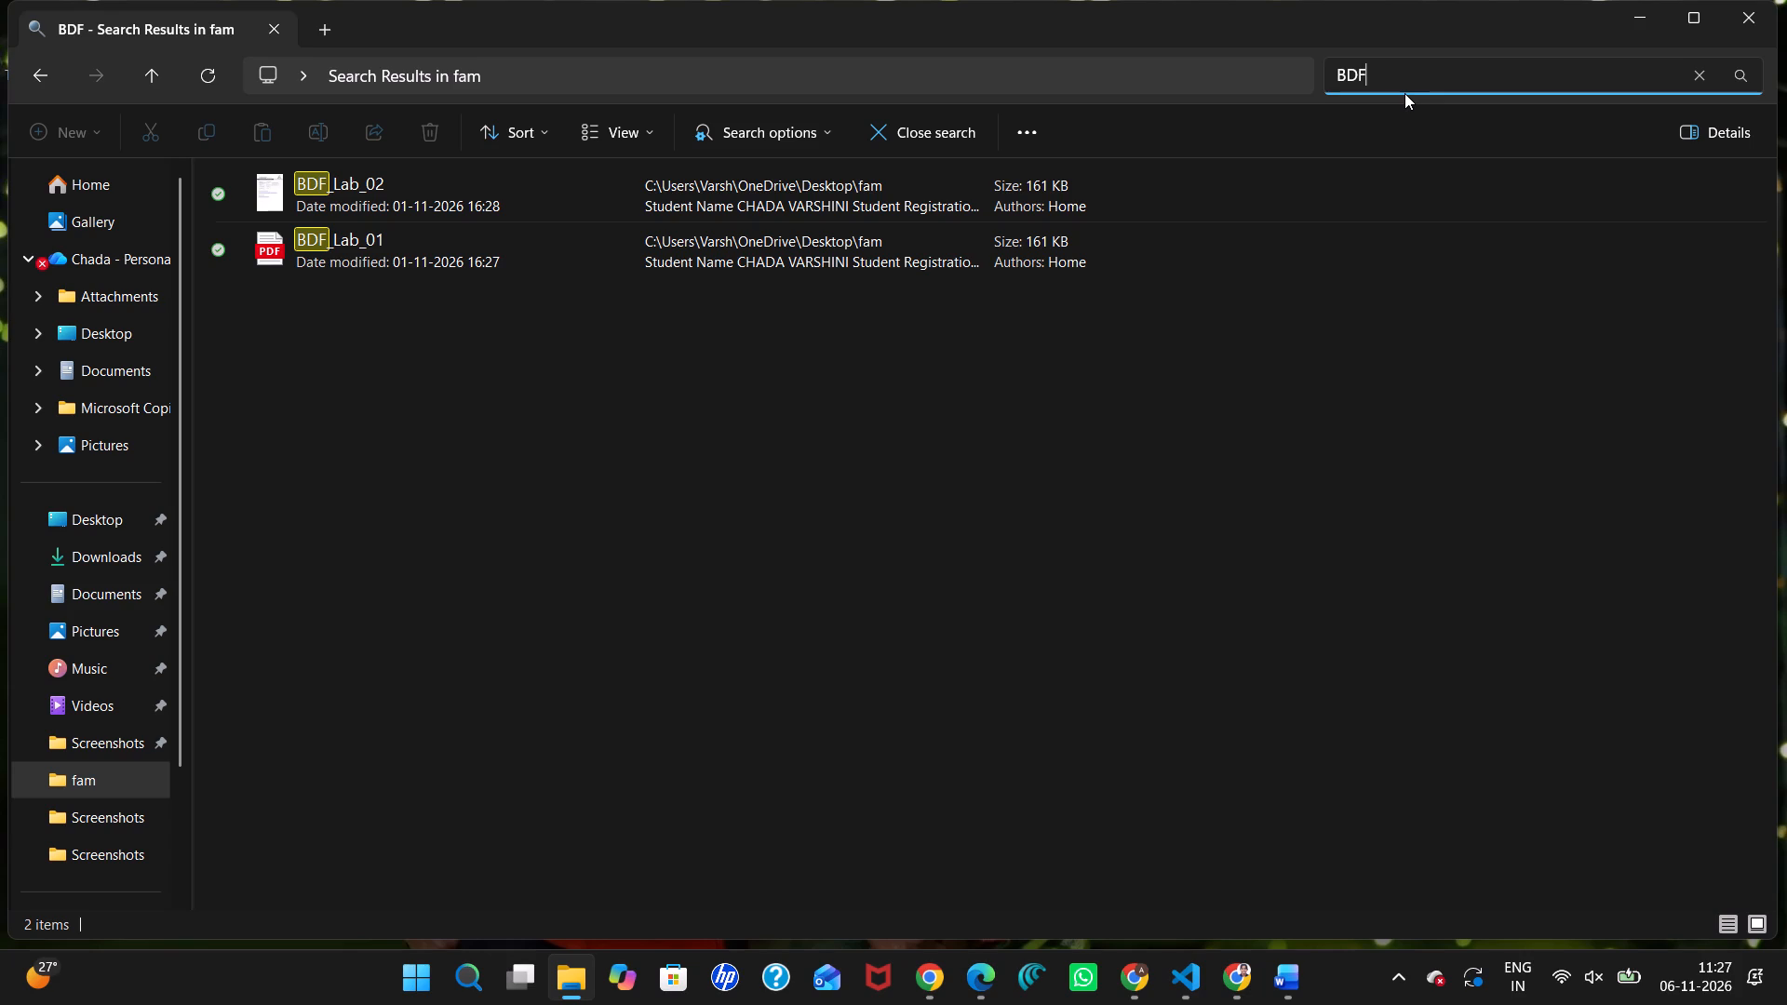
Replace the folder search with "DSA".
key("BackSpace")
key("BackSpace")
key("BackSpace")
key("BackSpace")
key("BackSpace")
type("DSSA")
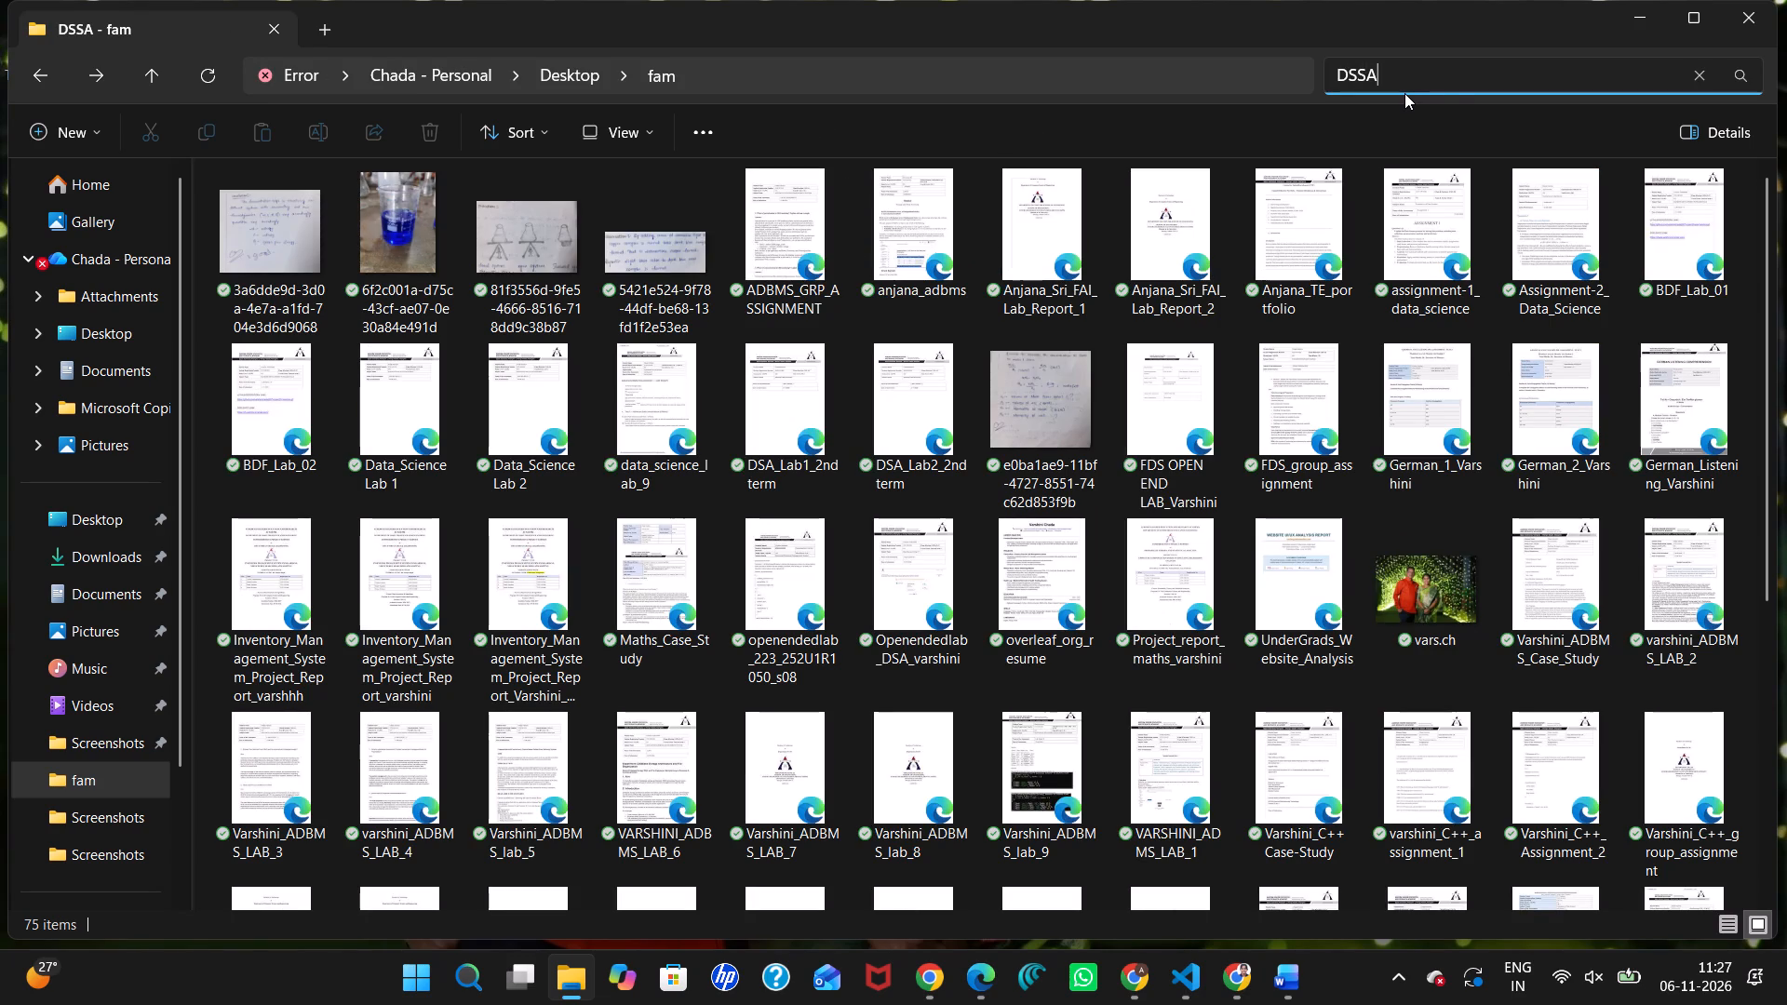
key("BackSpace")
key("BackSpace")
key("shift+a")
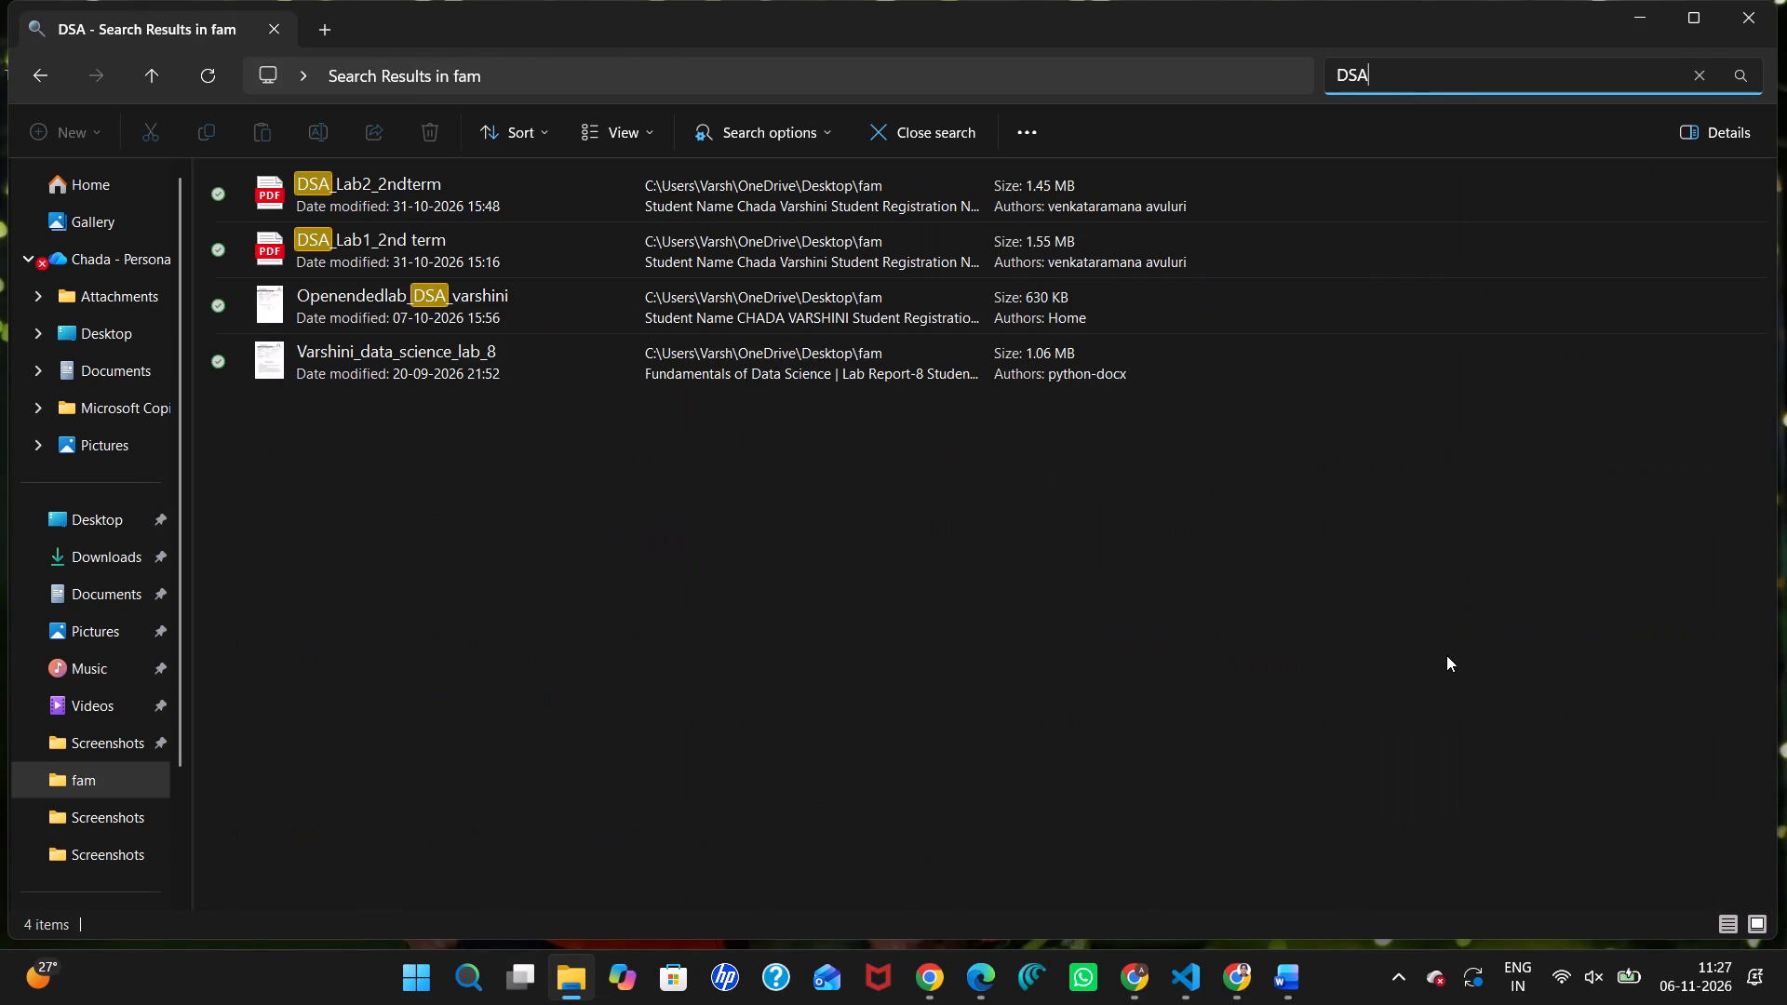
left_click(1446, 655)
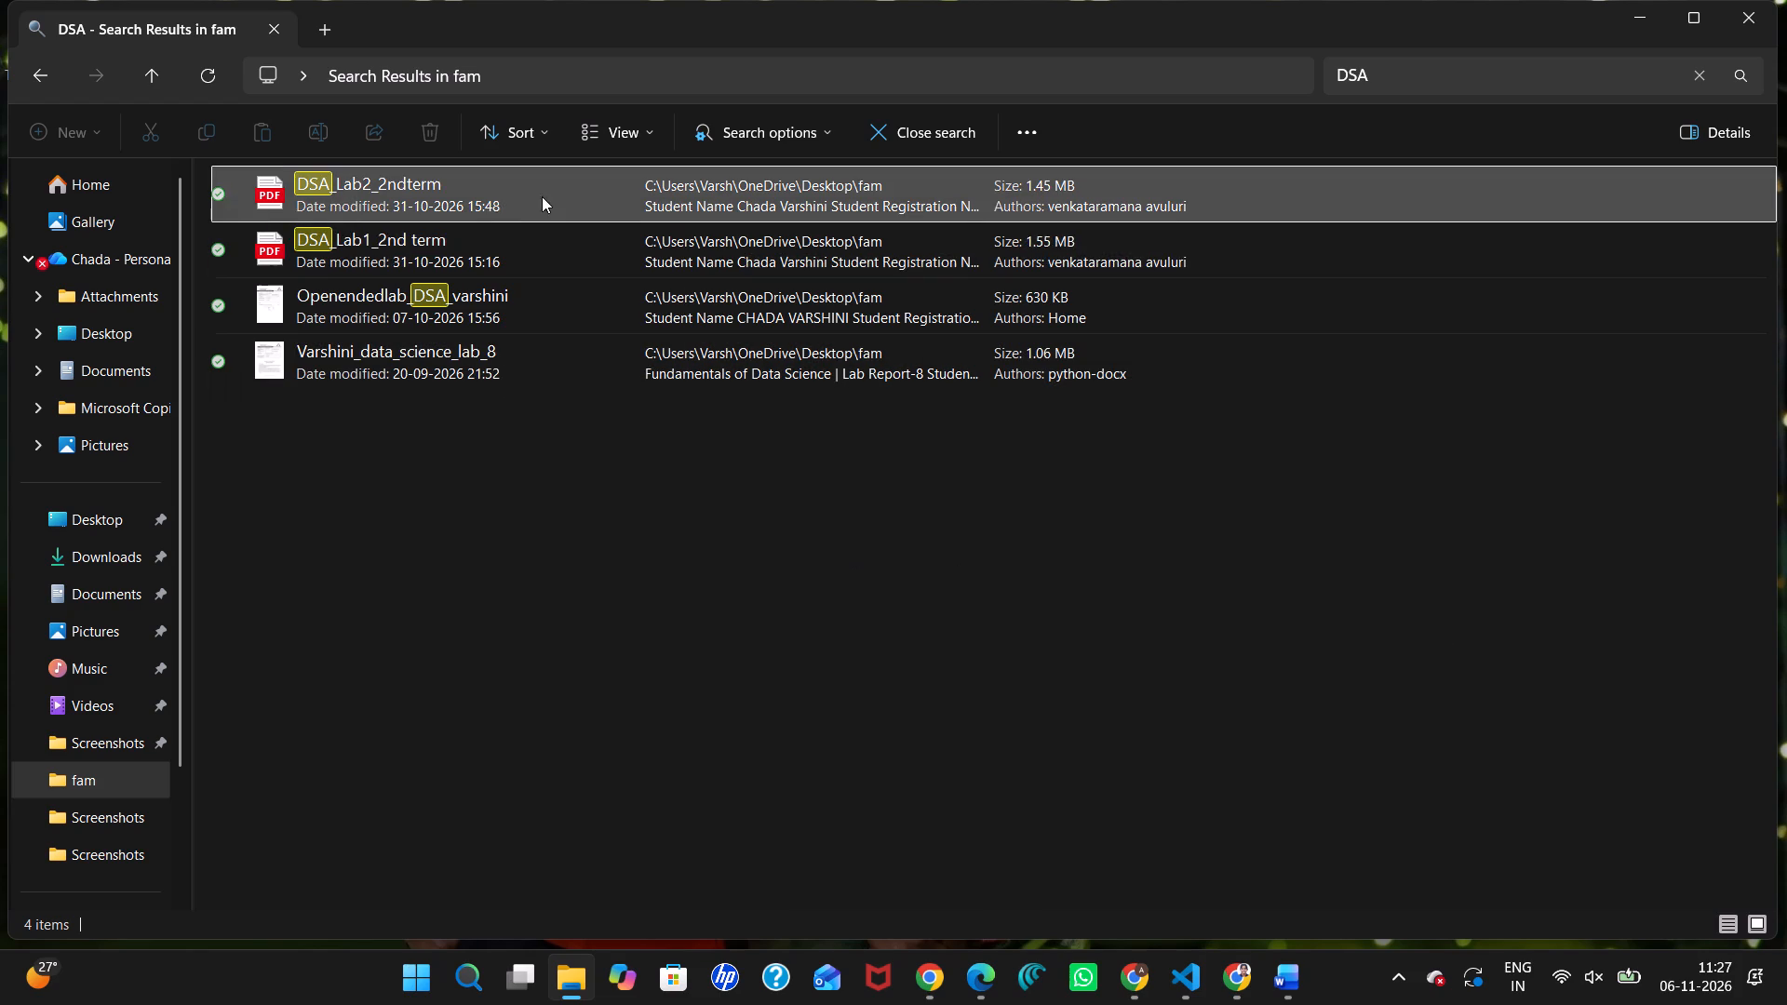
Open the "DSA_Lab1_2nd term" PDF from the search results, skim its pages, and close it.
double_click(502, 245)
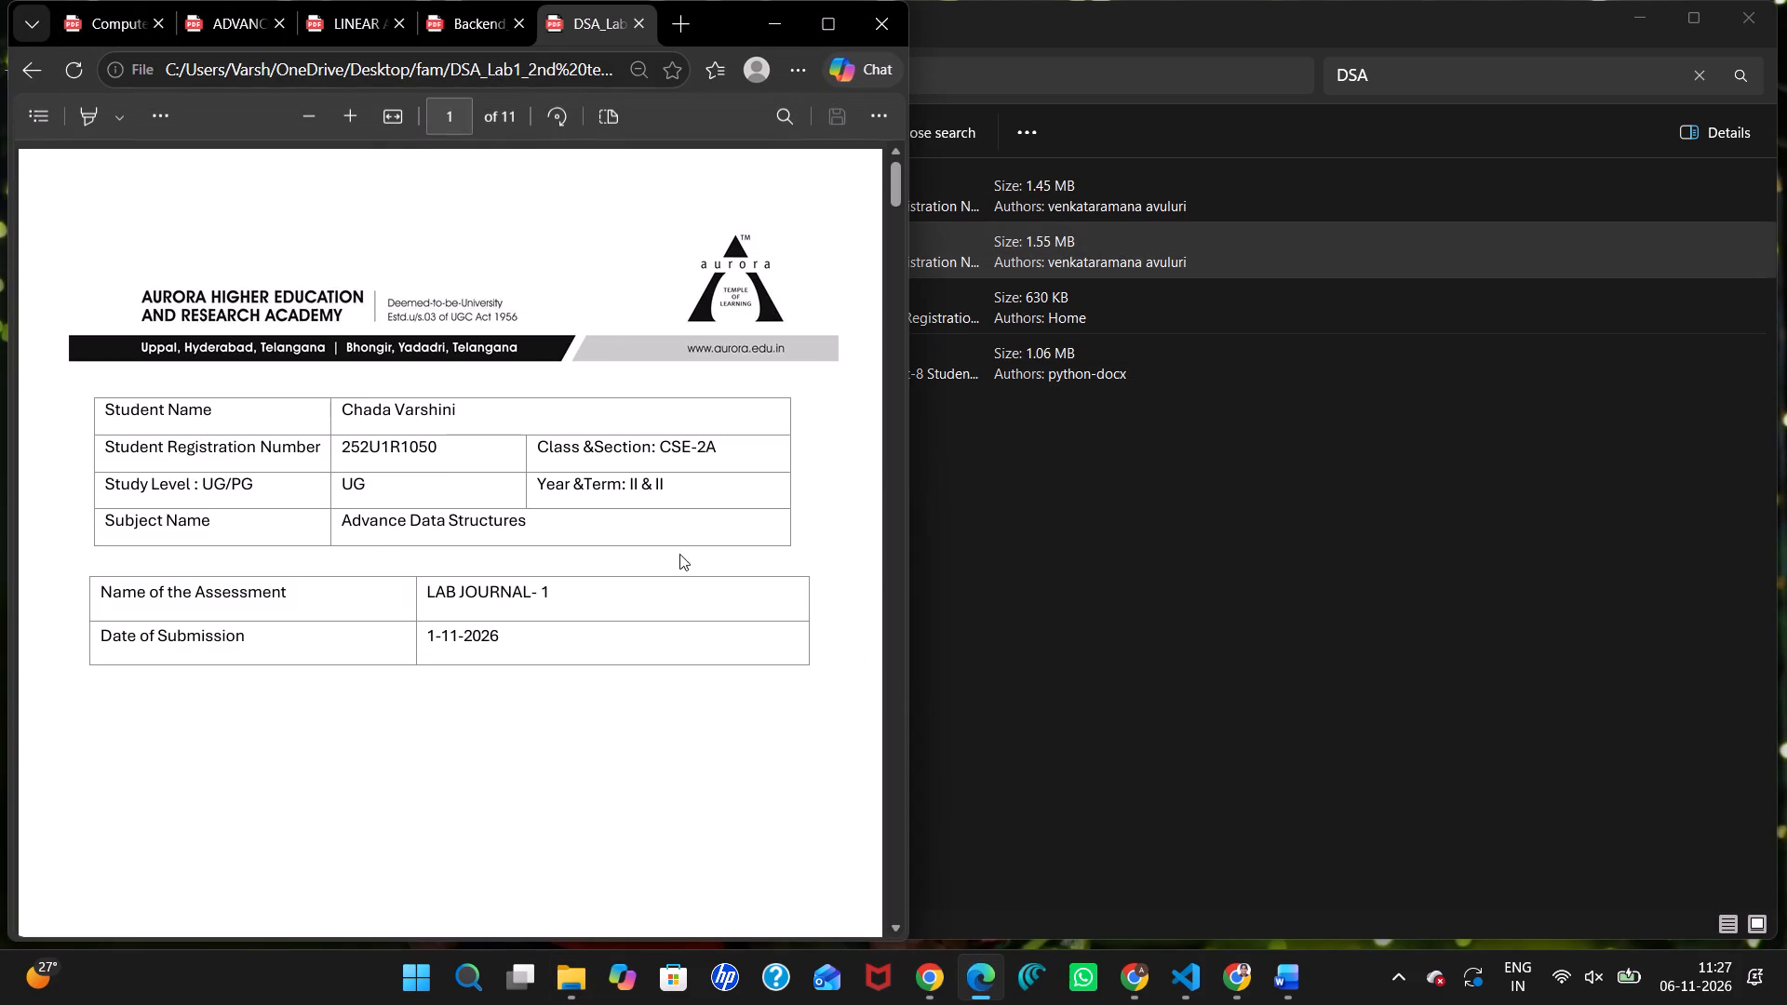
scroll(664, 532, "down", 10)
scroll(664, 532, "up", 6)
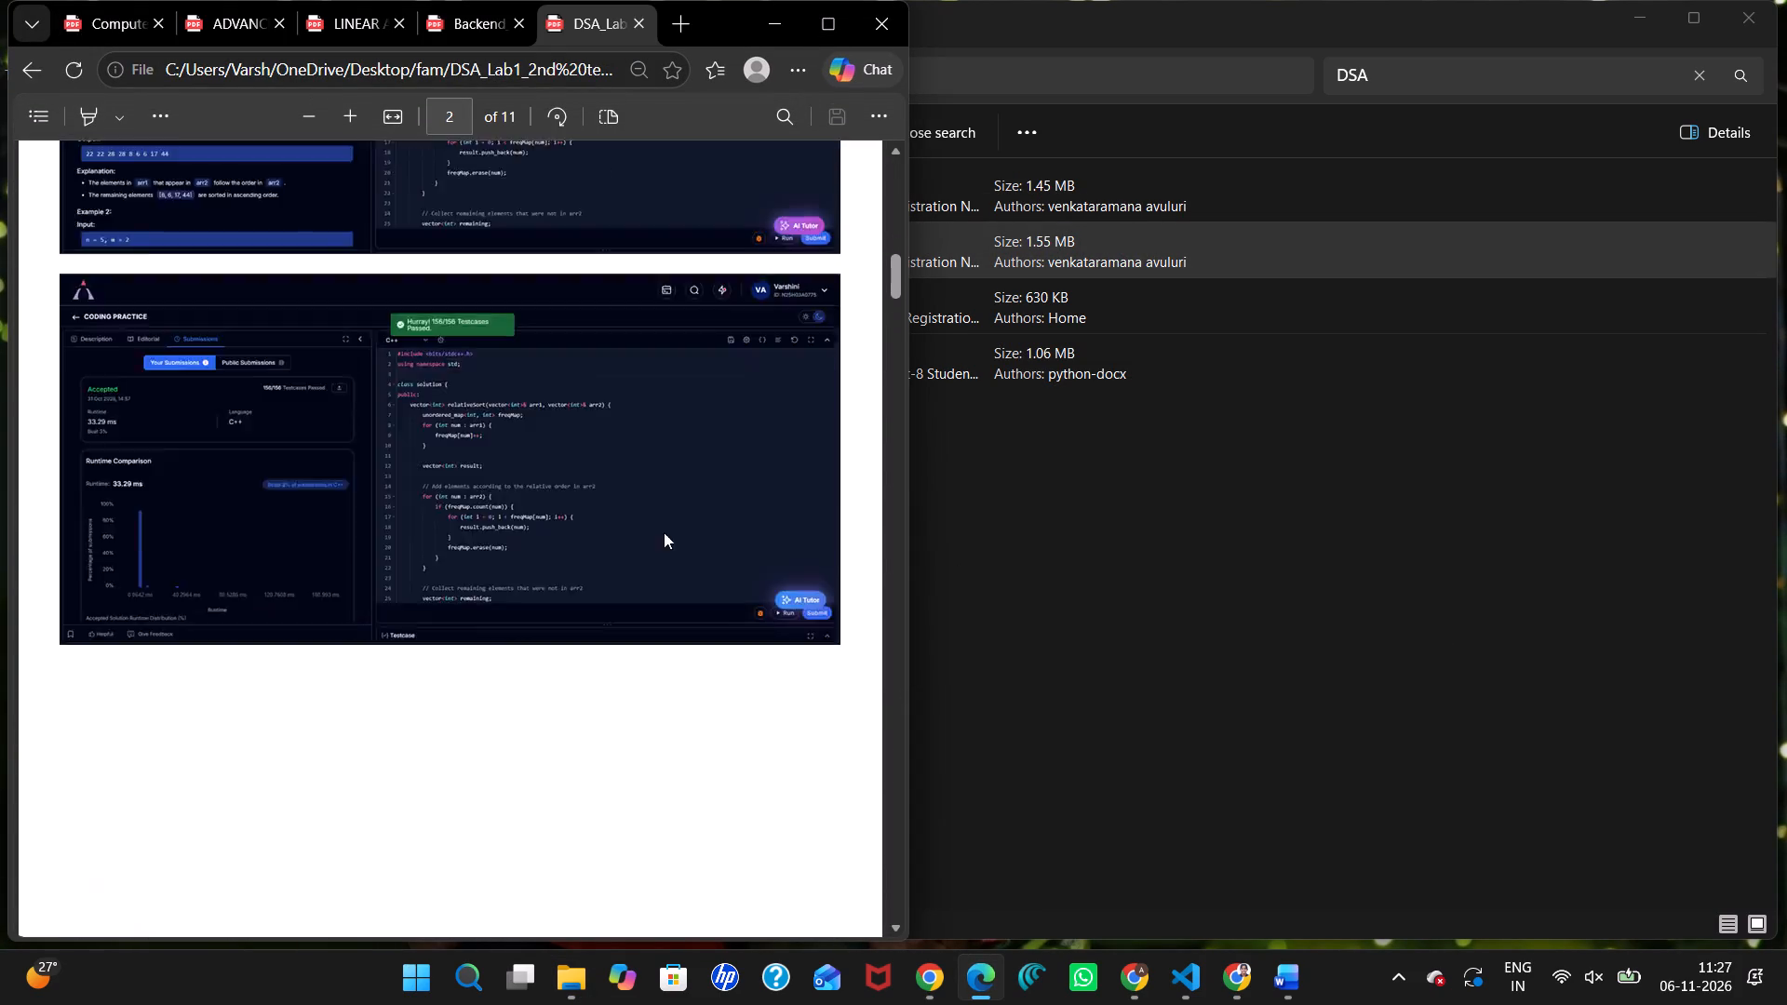
scroll(664, 532, "up", 8)
left_click(876, 17)
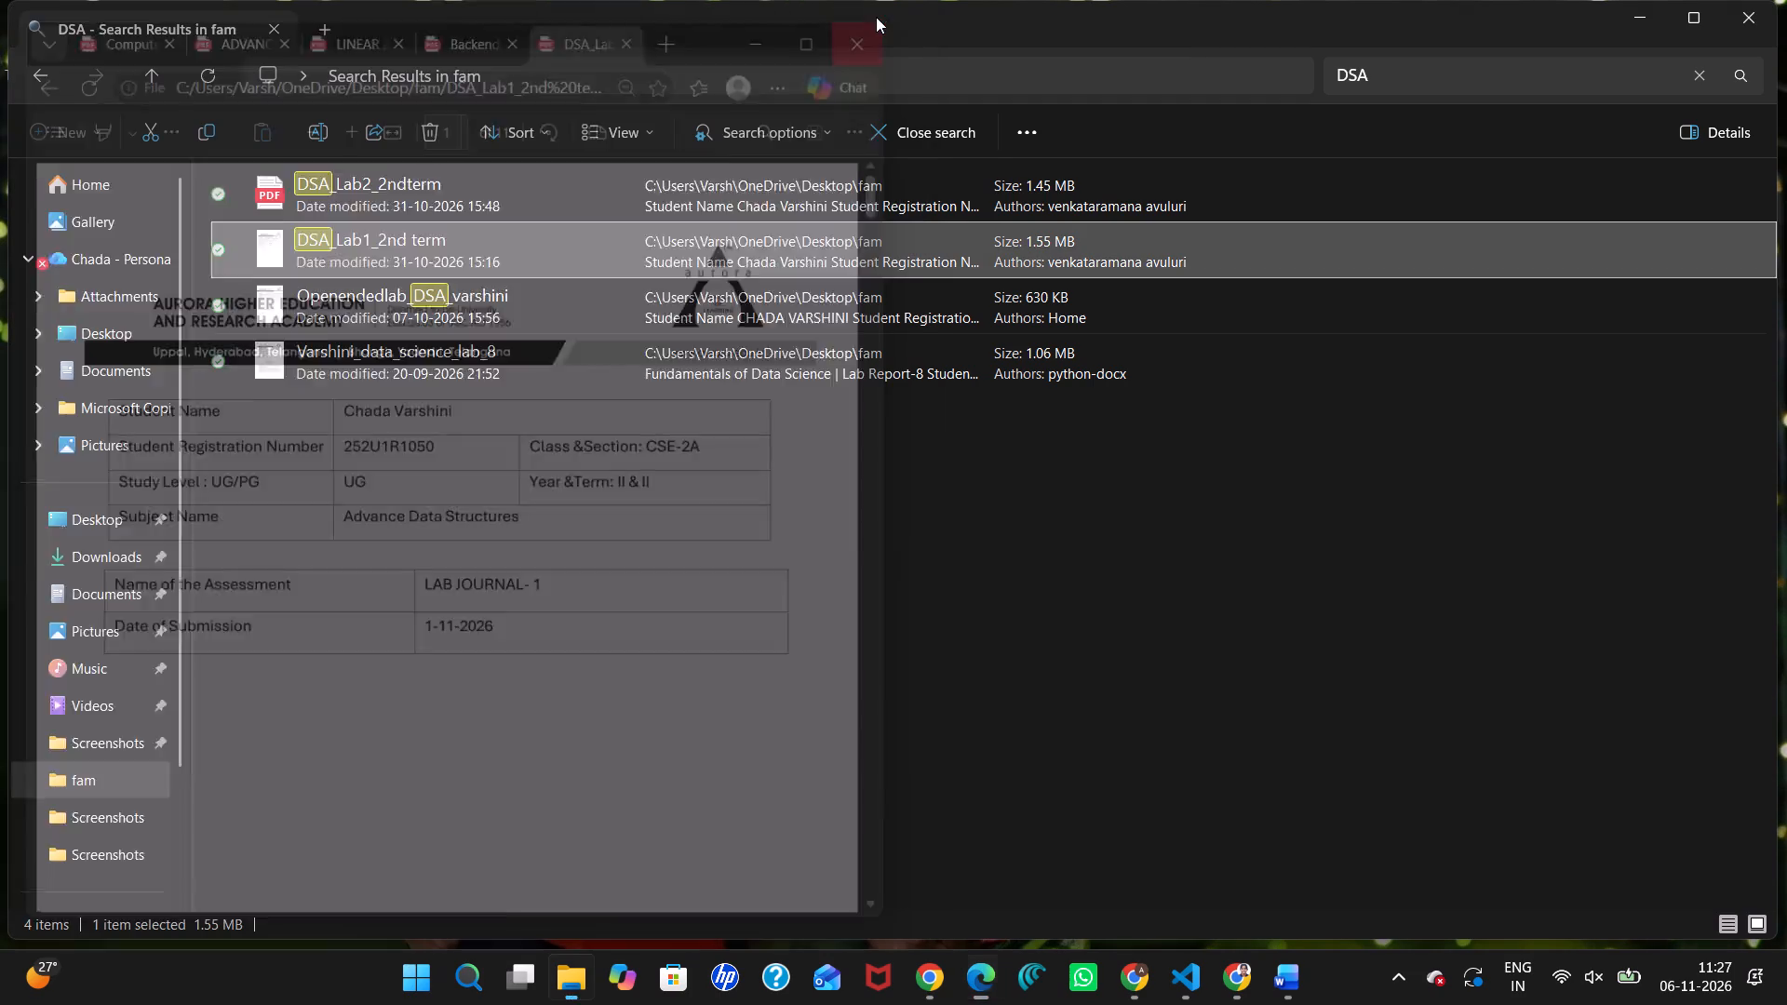
Switch to Chrome and open the iLovePDF PDF to Word converter in a new tab.
left_click(1636, 12)
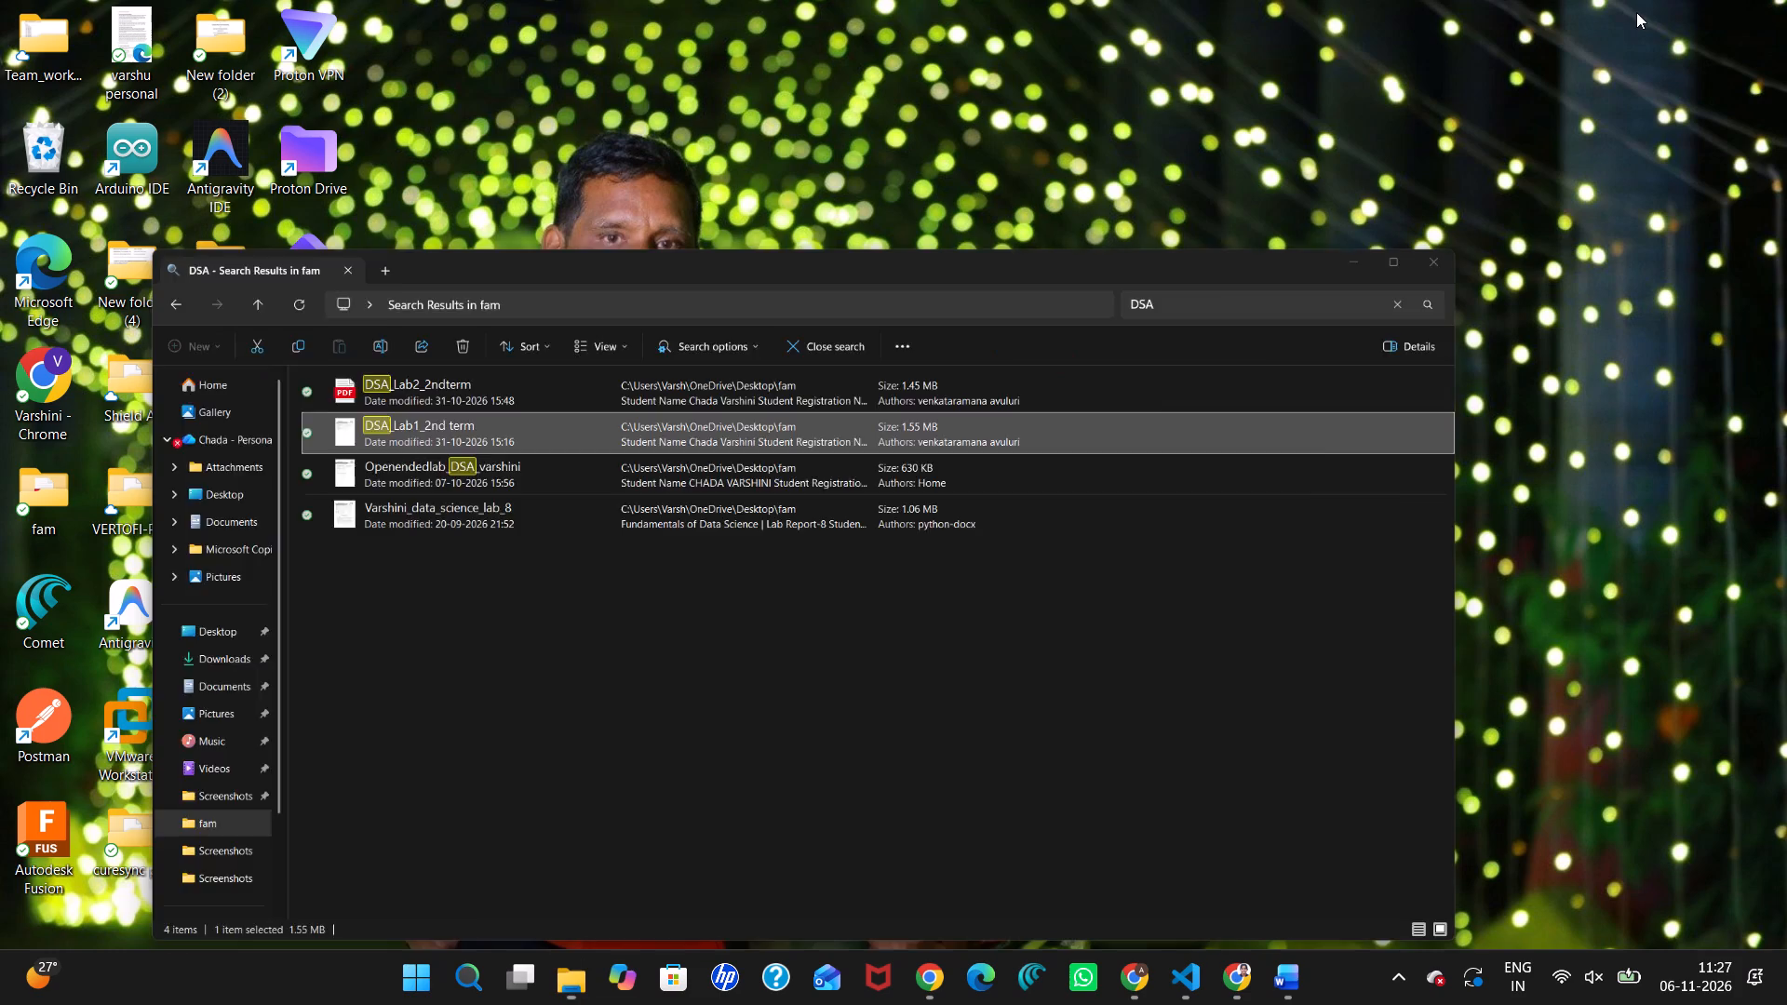
left_click(920, 984)
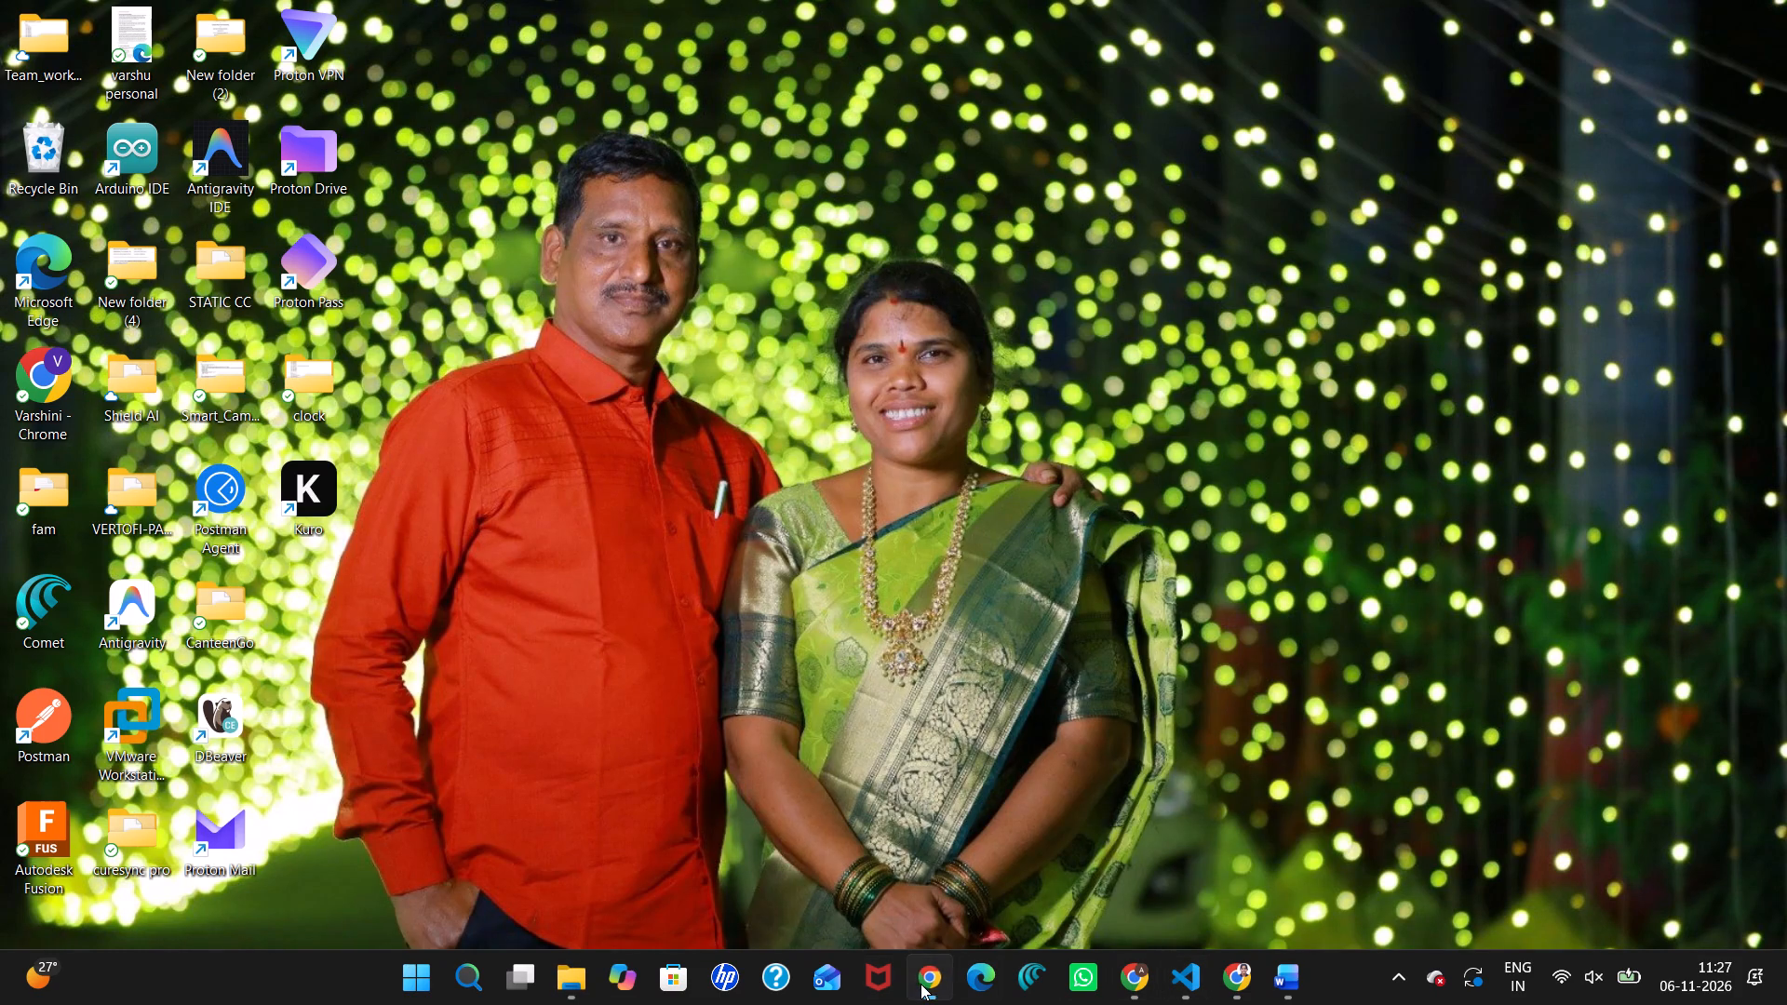
left_click(1397, 20)
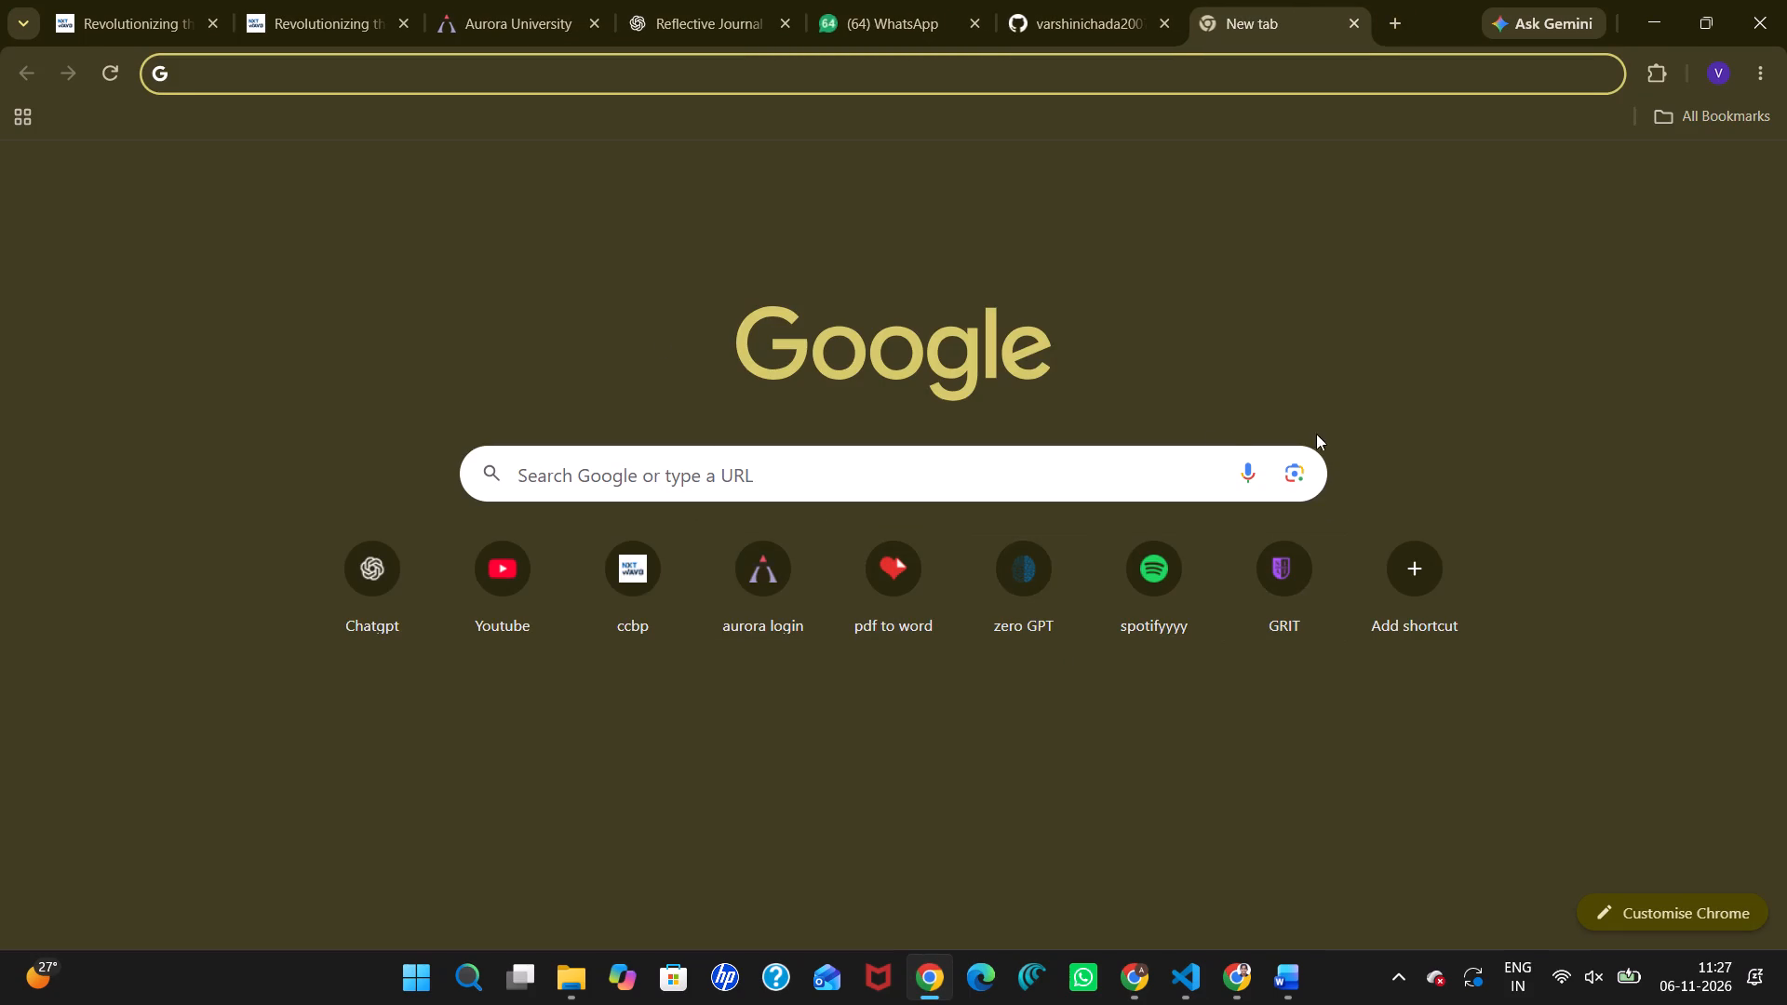
left_click(911, 606)
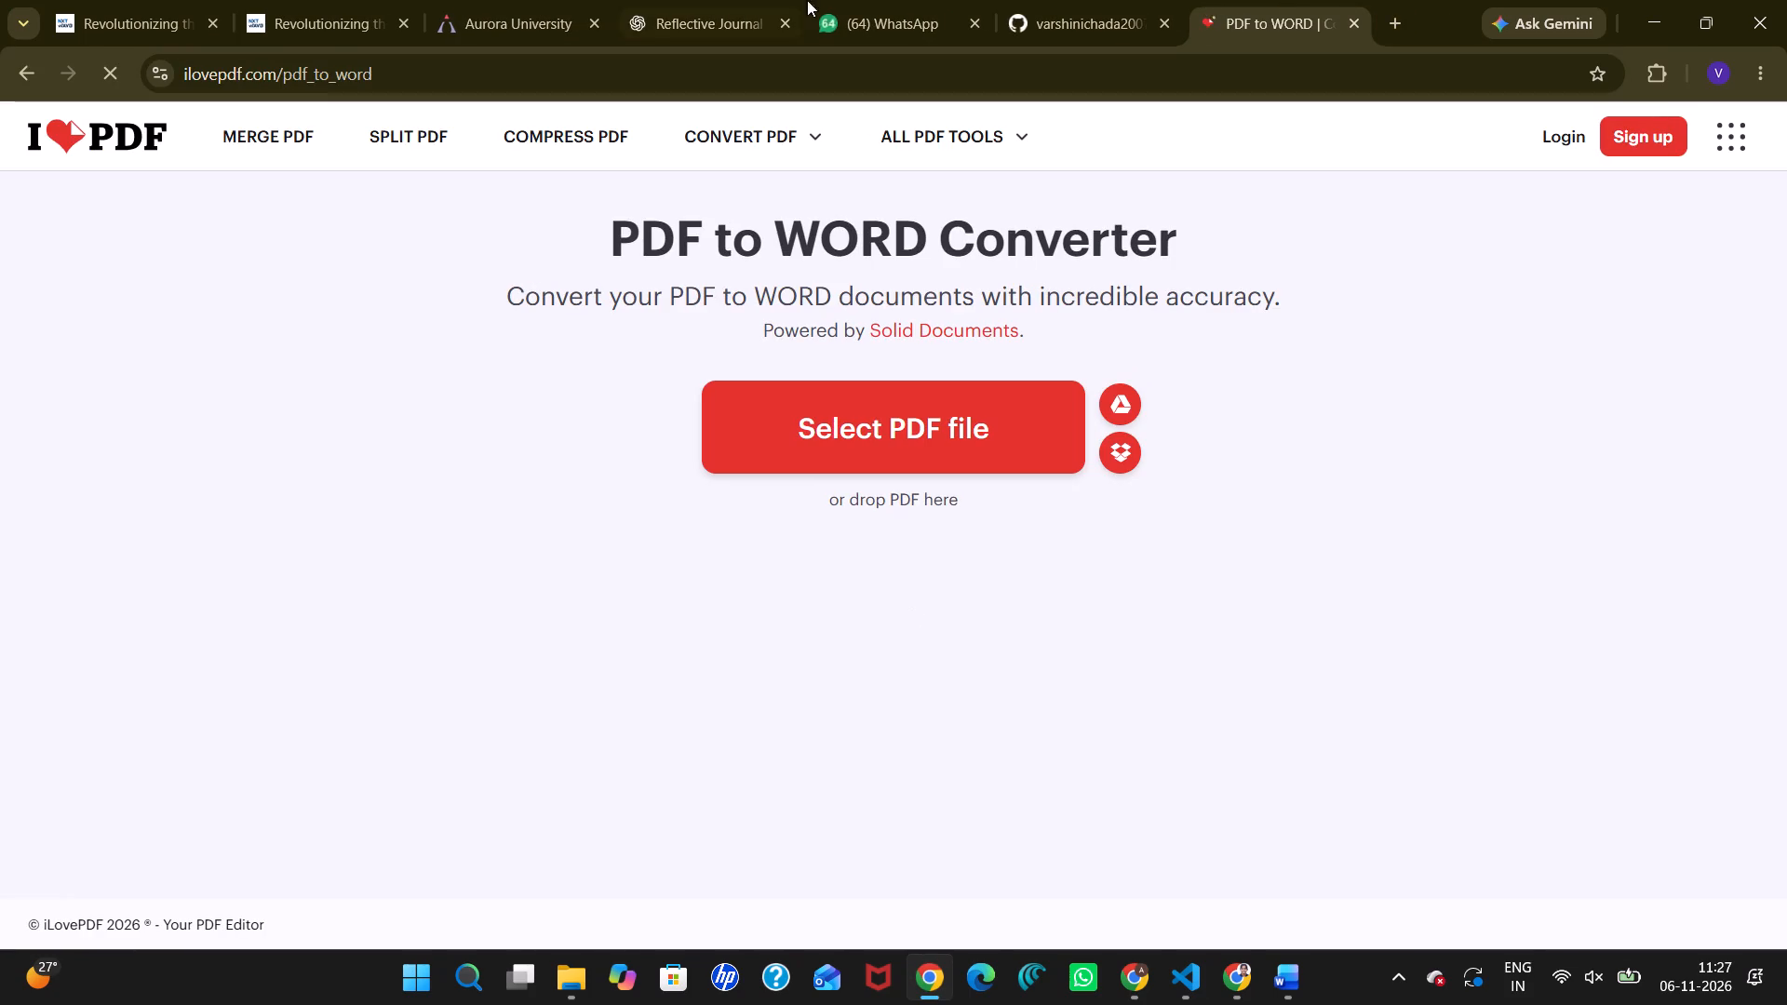
Remove the zero GPT, Youtube, spotifyyyy and GRIT shortcuts from a new Chrome tab page.
left_click(1398, 23)
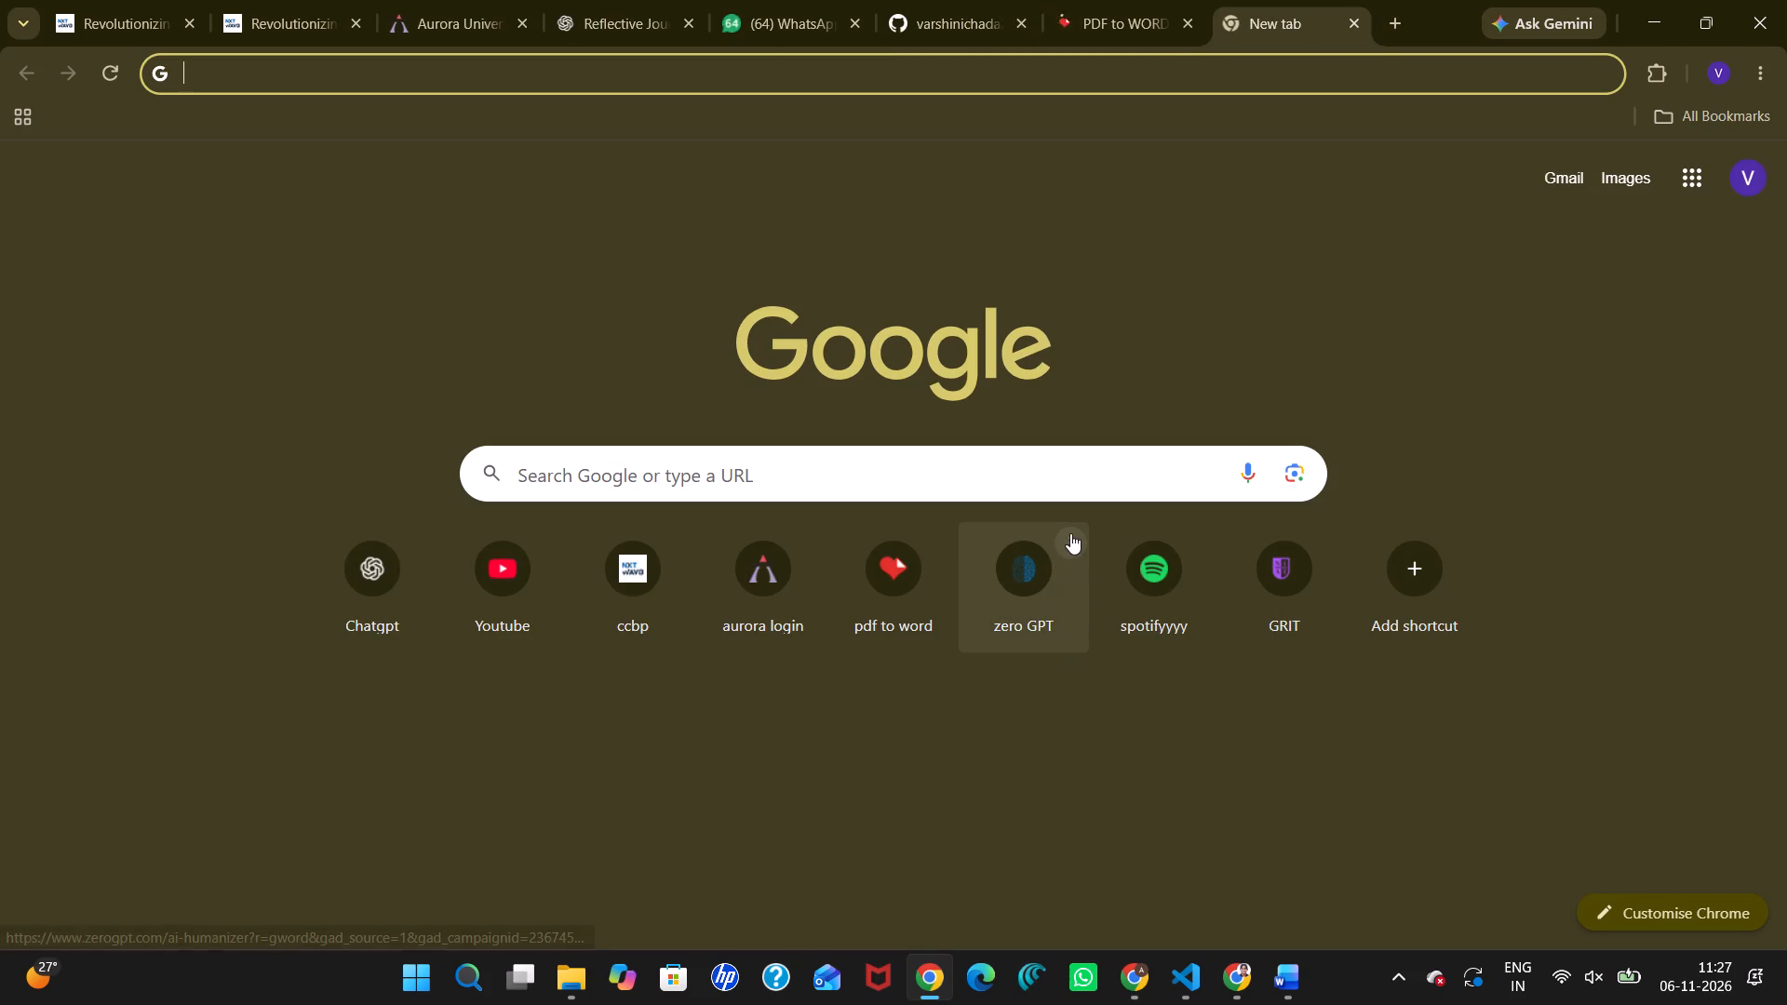
left_click(1070, 533)
left_click(1014, 598)
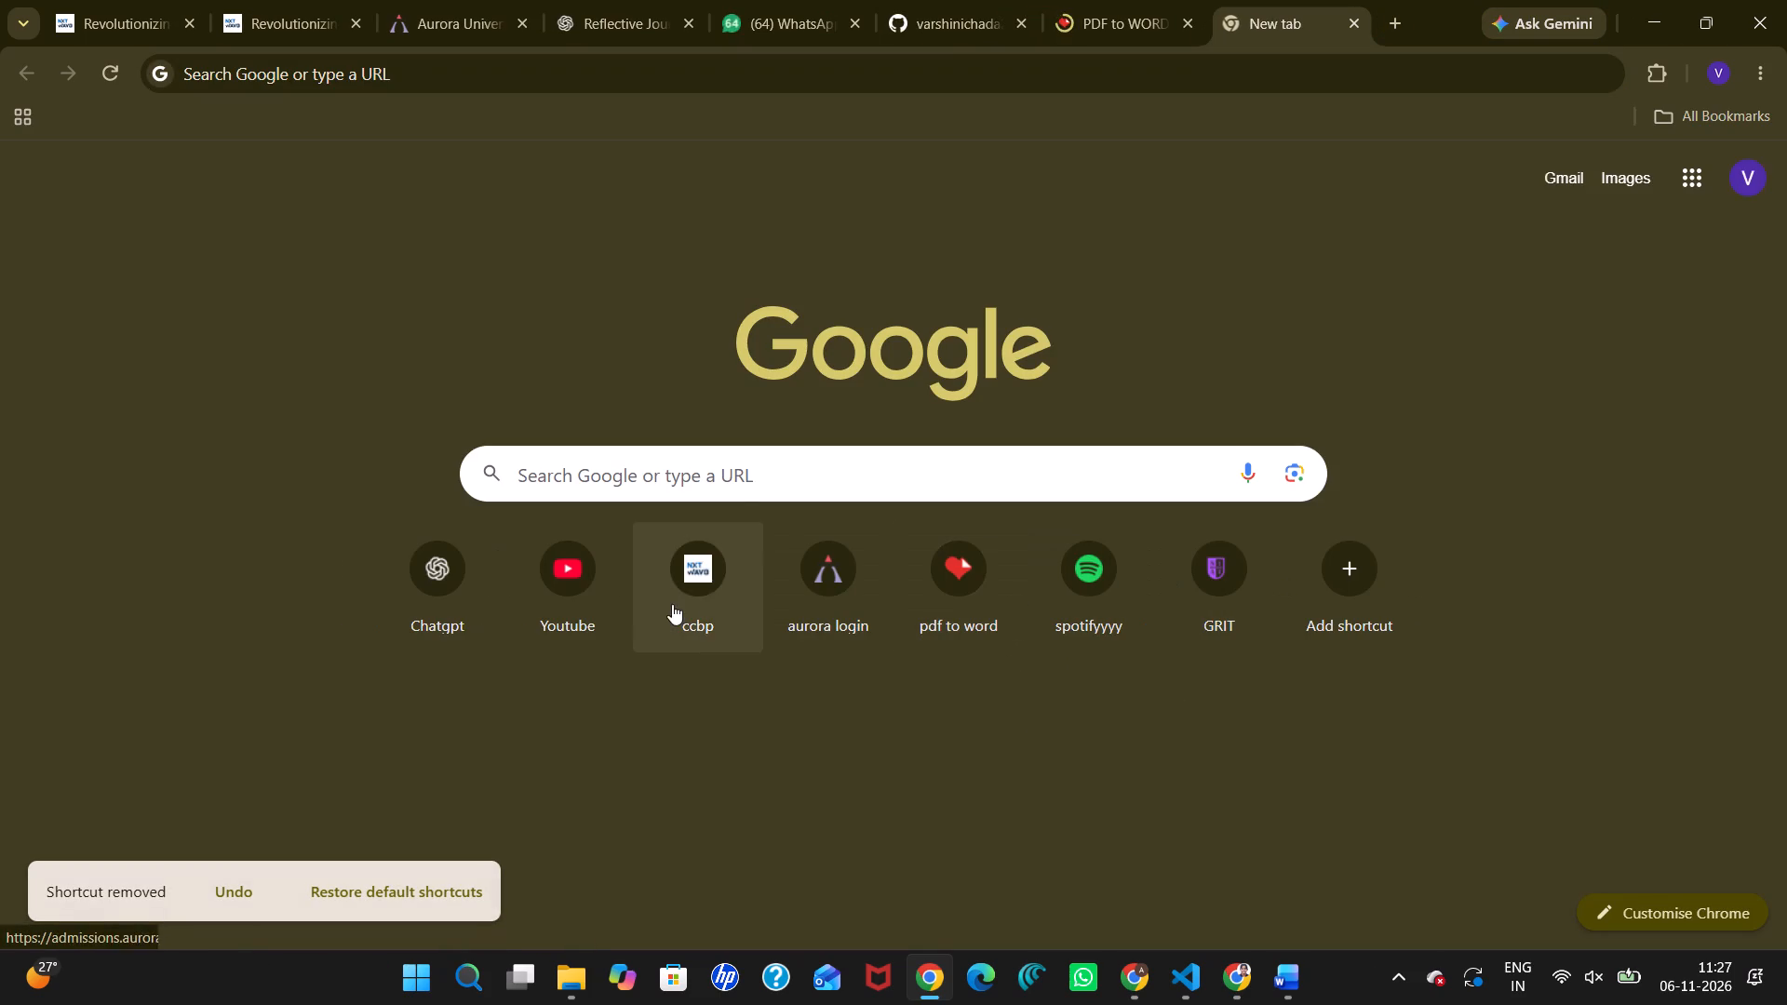
left_click(623, 534)
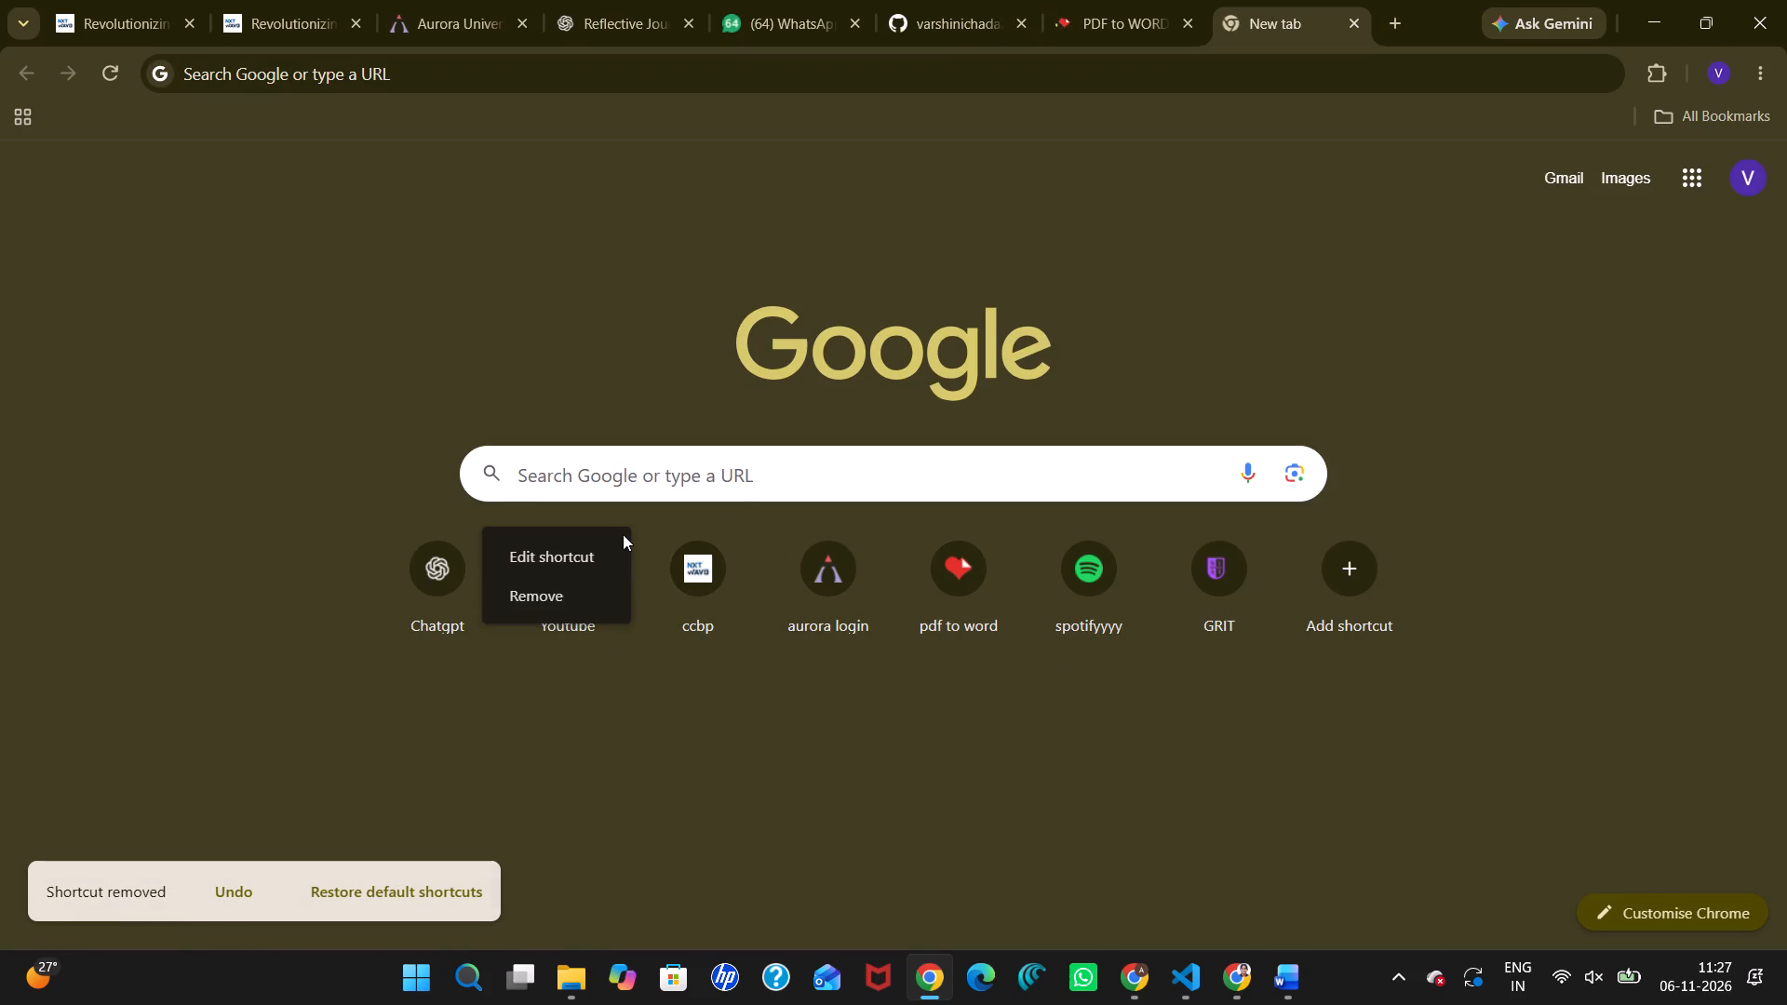
left_click(559, 582)
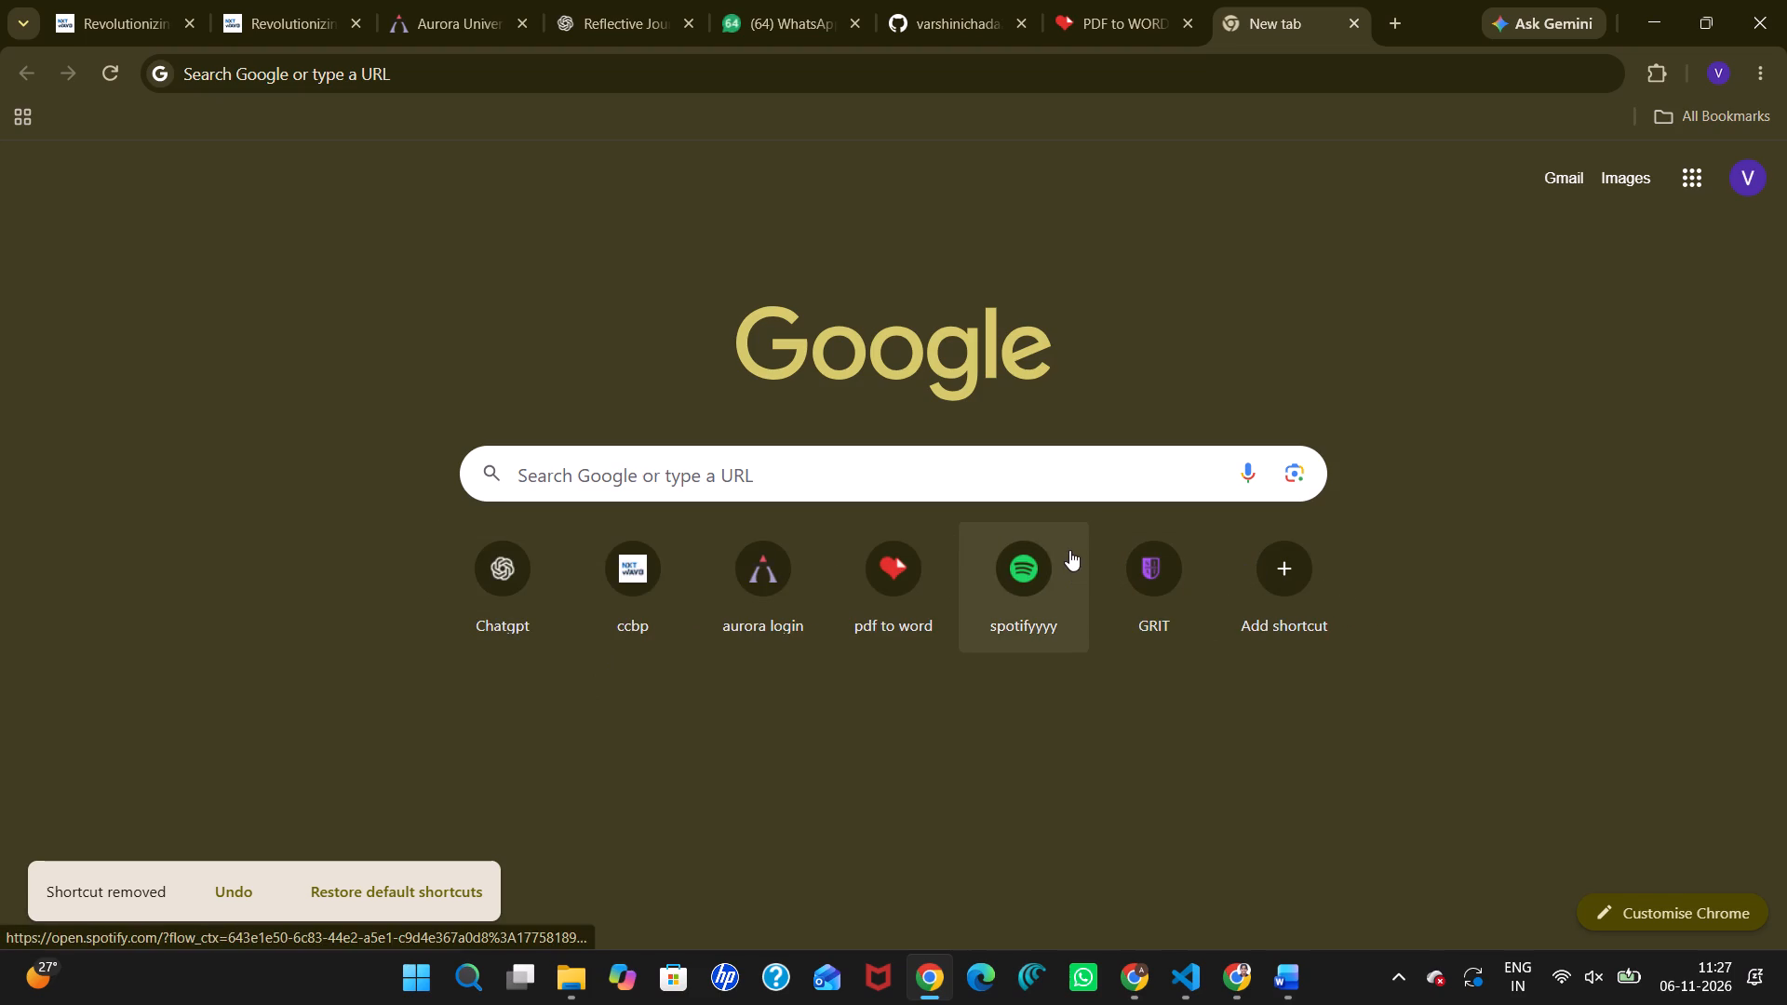
left_click(1066, 541)
left_click(1041, 587)
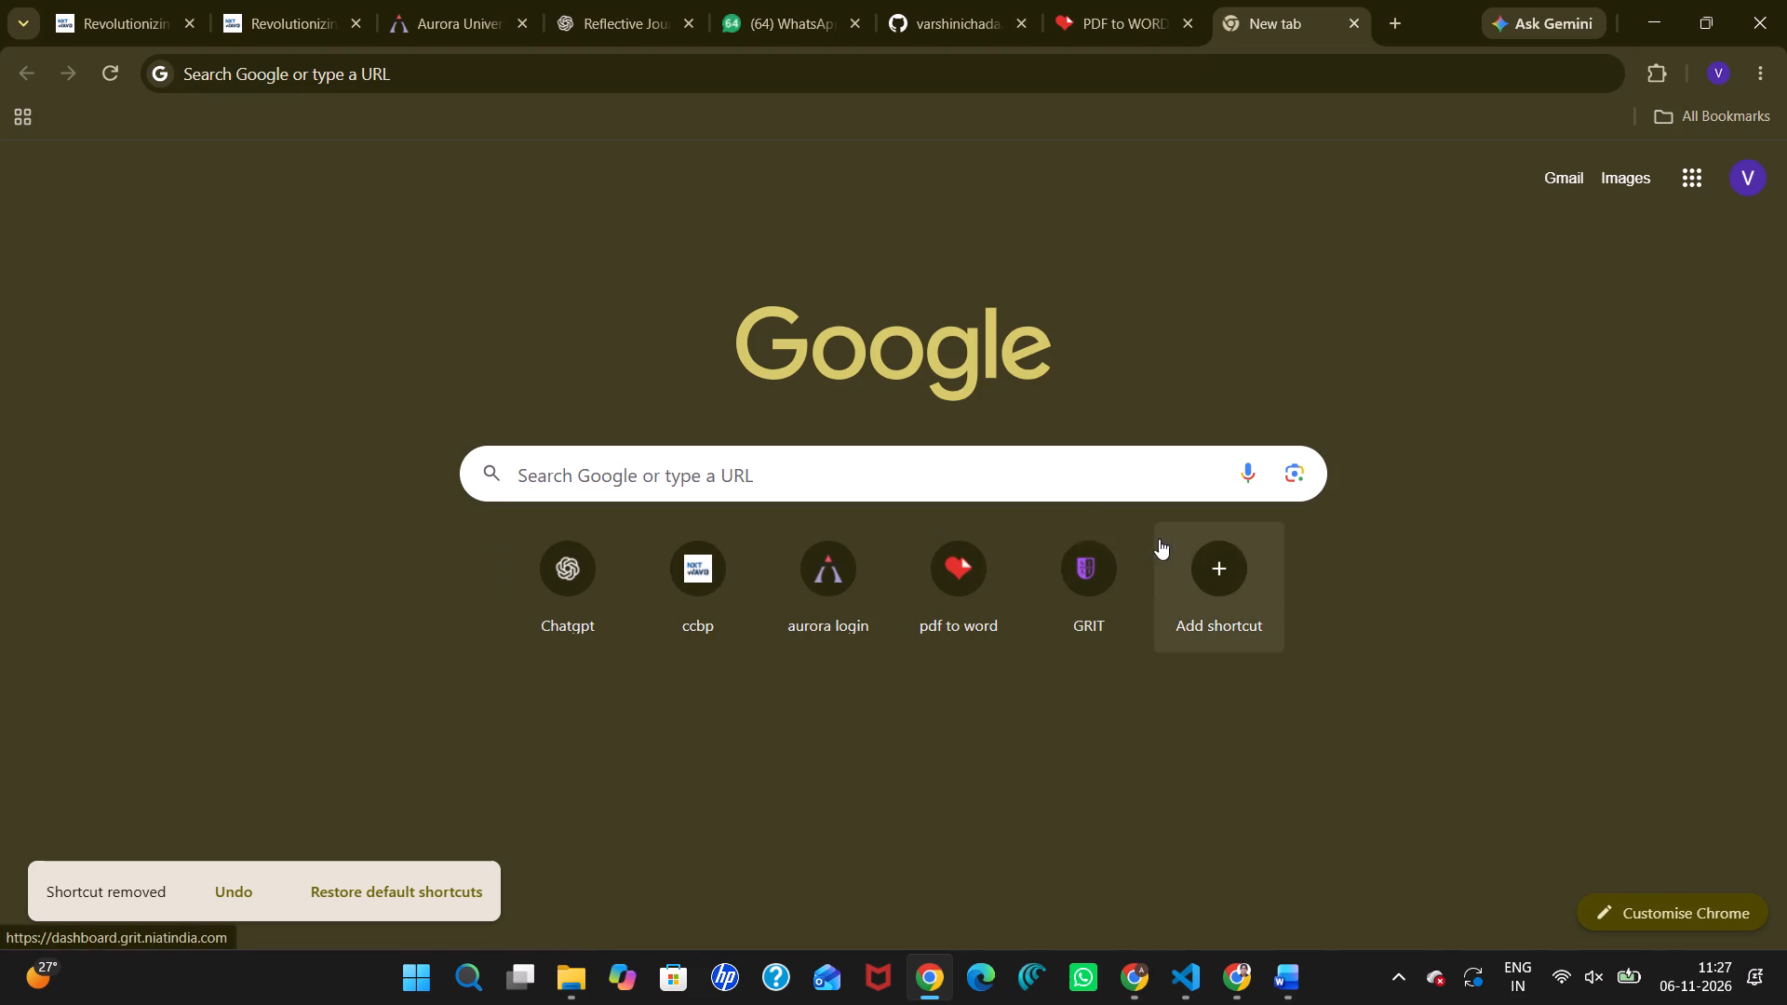
left_click(1130, 533)
left_click(1073, 595)
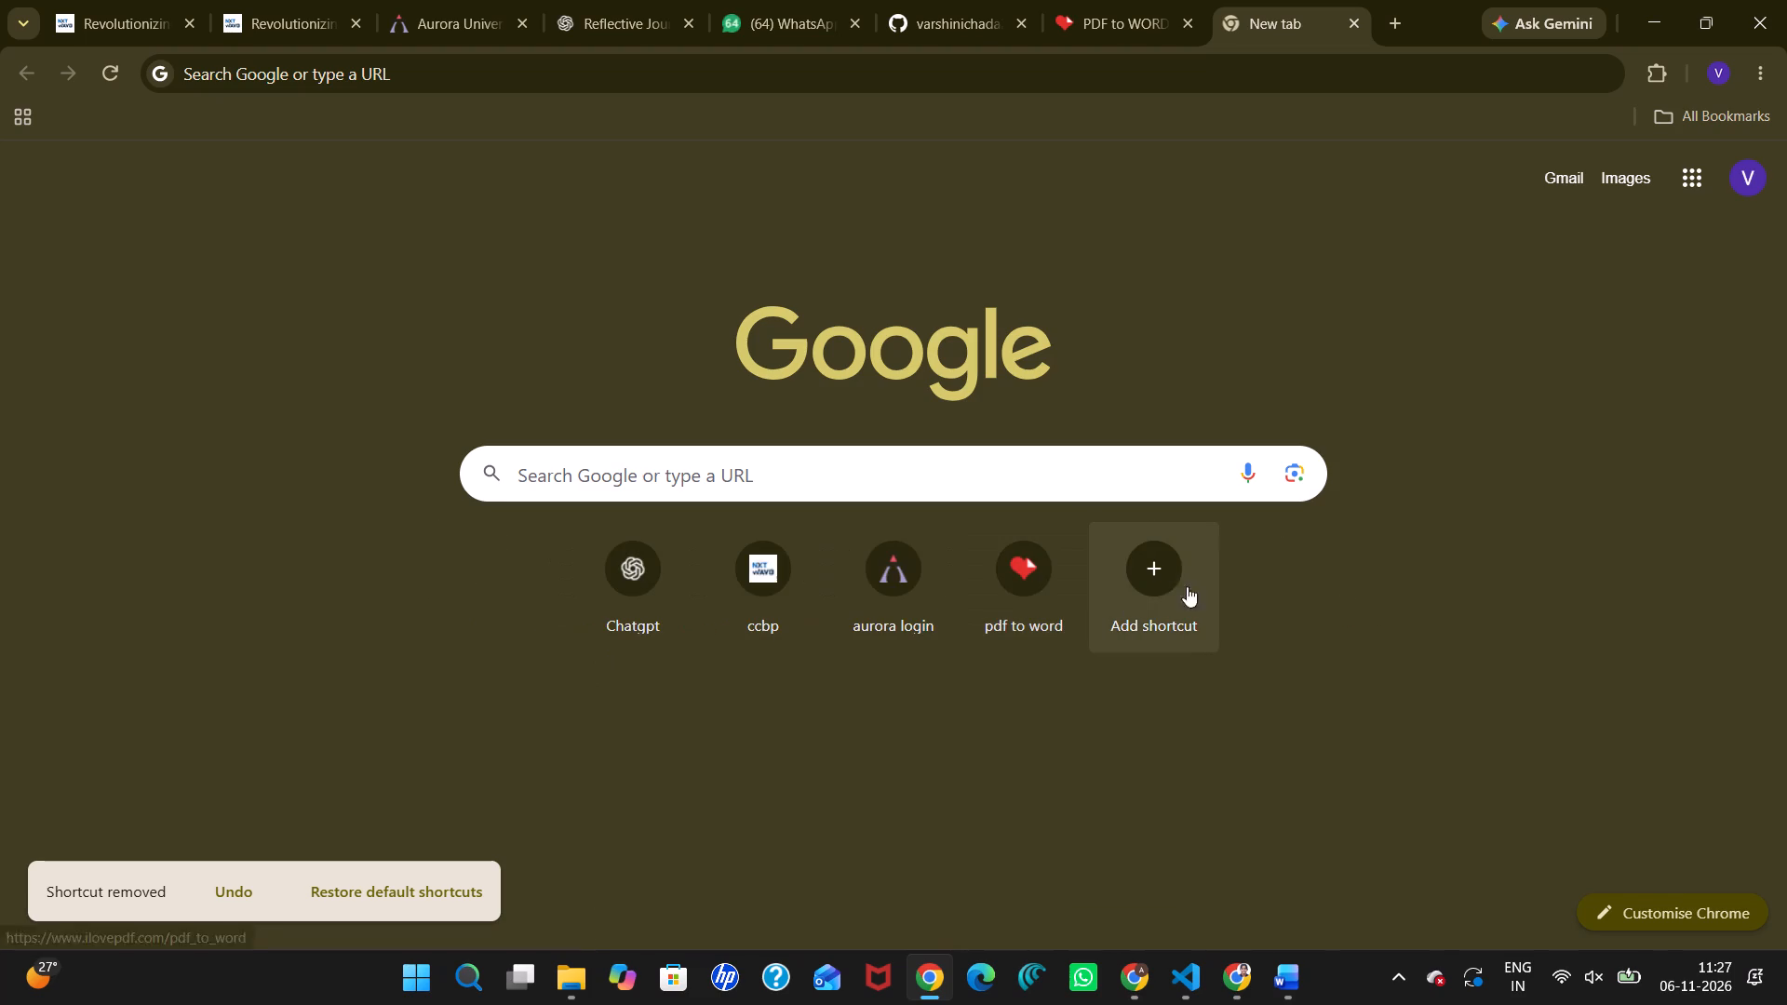
left_click(1133, 571)
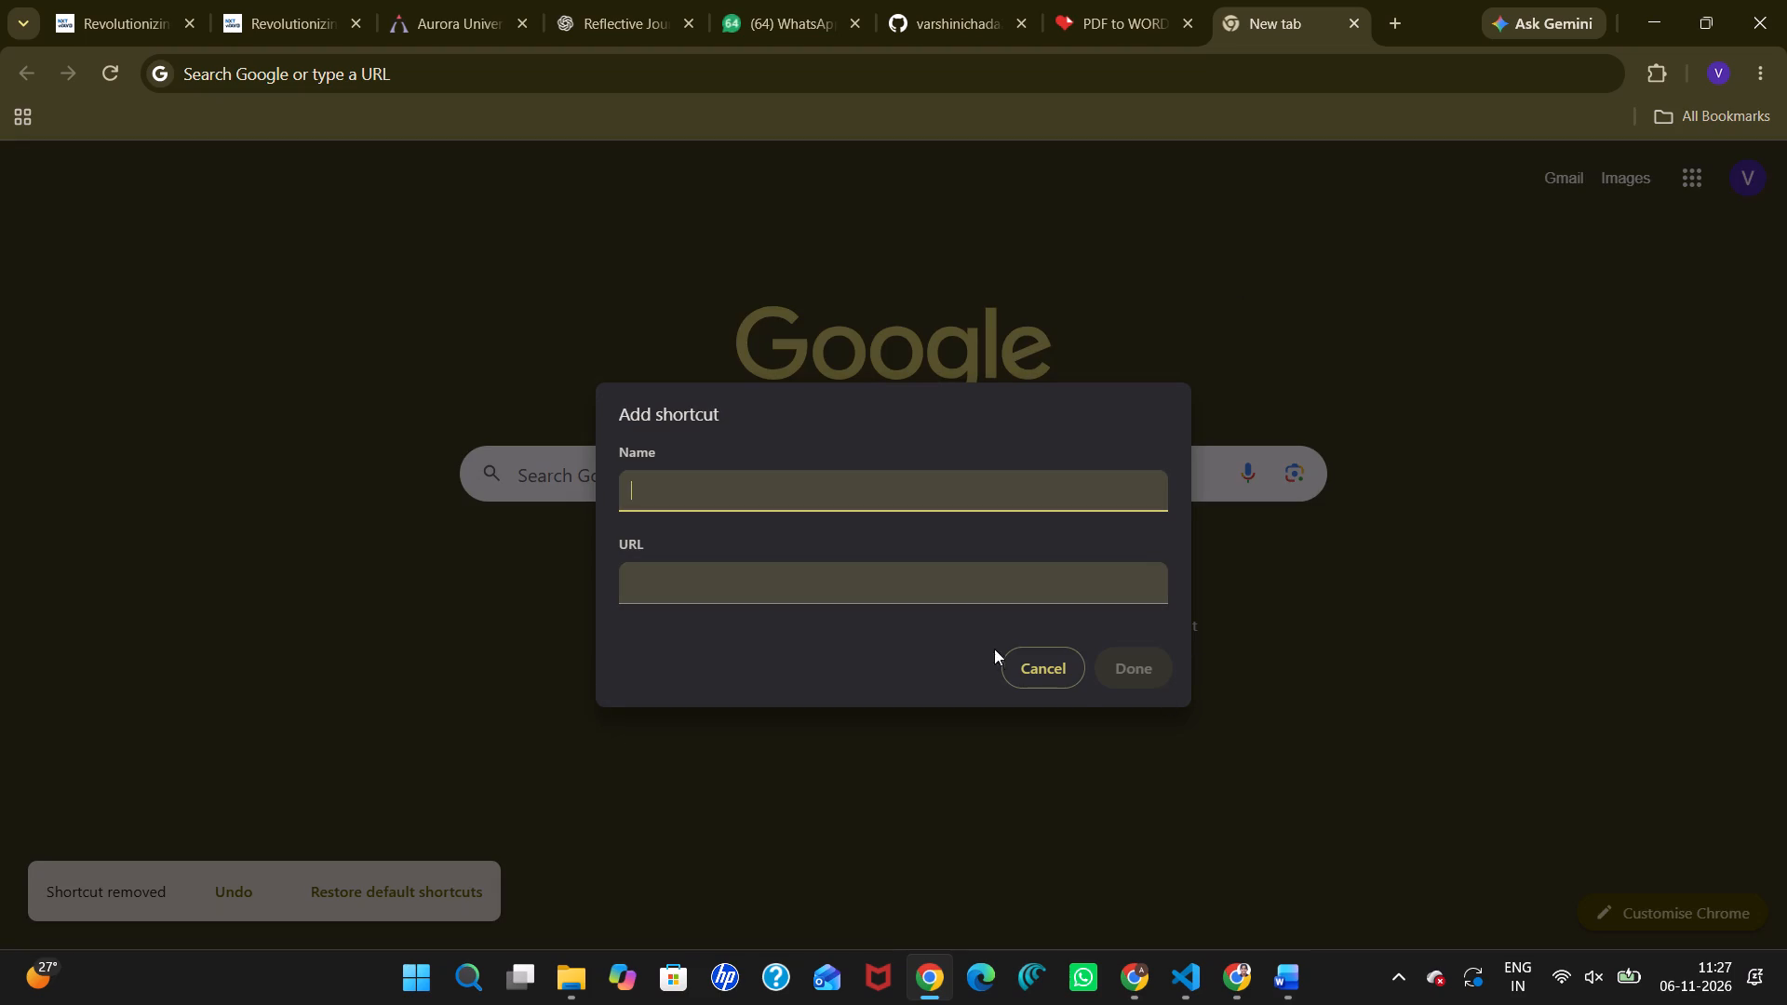
left_click(1033, 662)
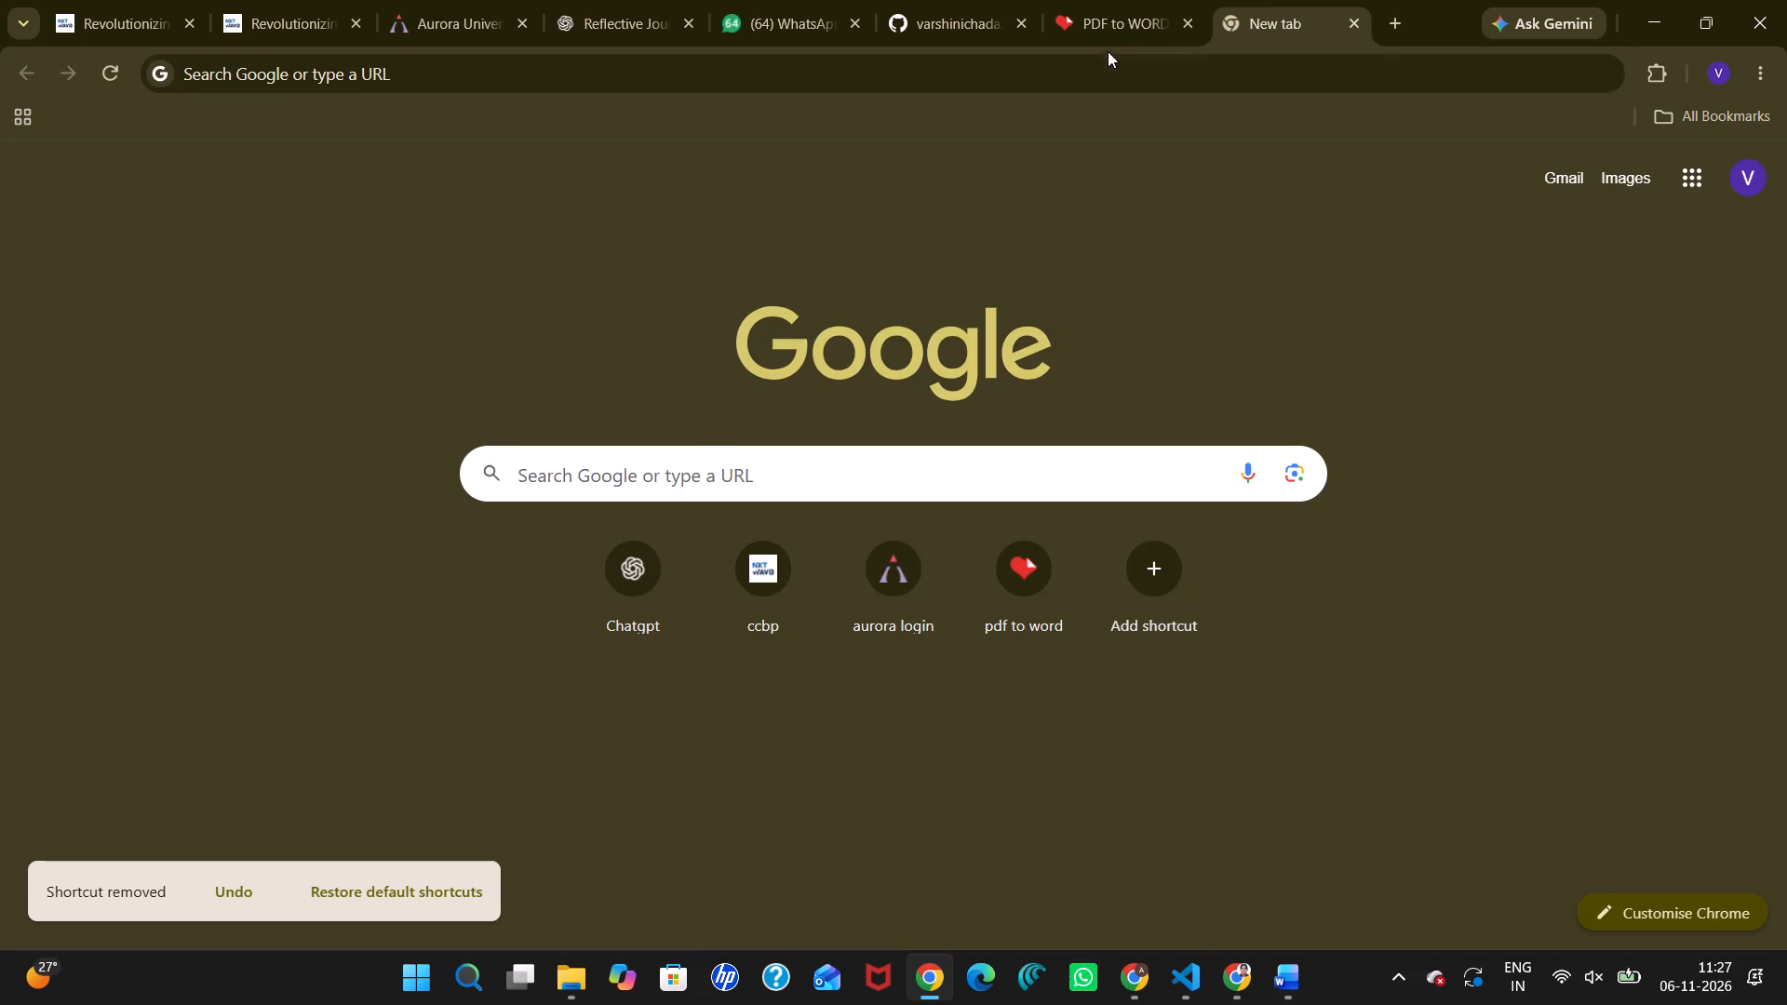
Select "DSA_Lab1_2nd term.pdf" from the Desktop's fam folder as the file for the iLovePDF PDF to Word converter.
left_click(1108, 0)
left_click(903, 464)
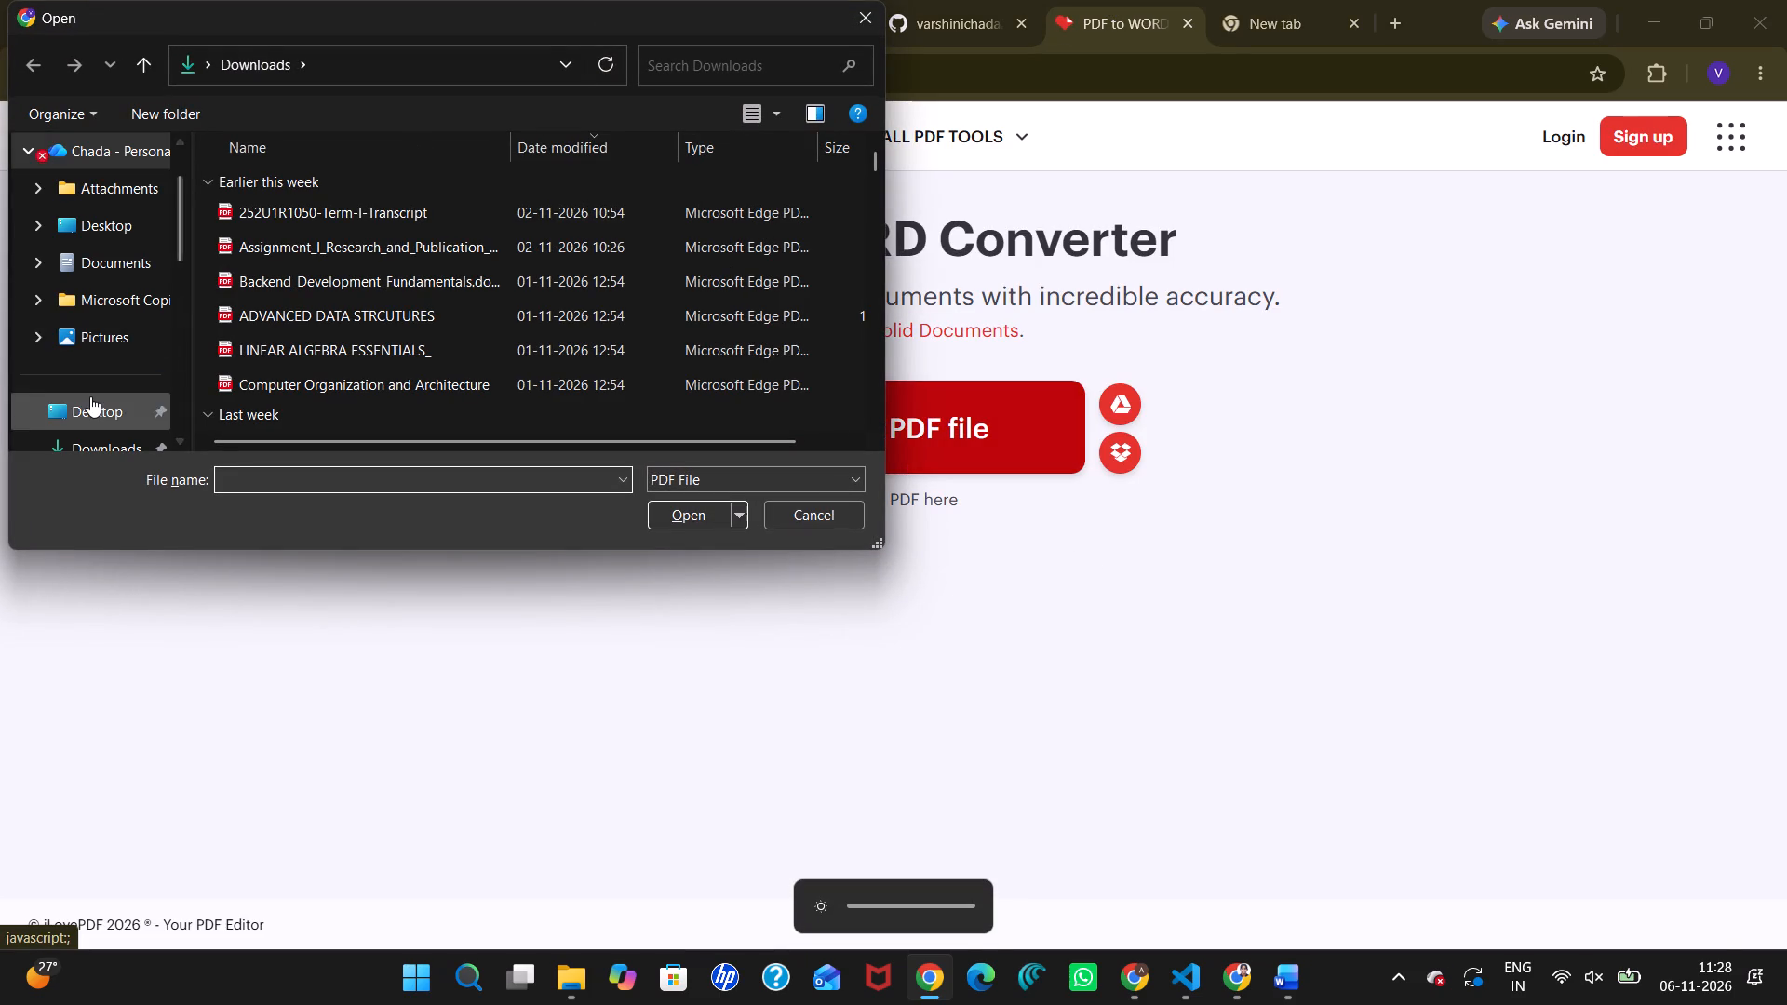
scroll(90, 396, "down", 3)
left_click(113, 156)
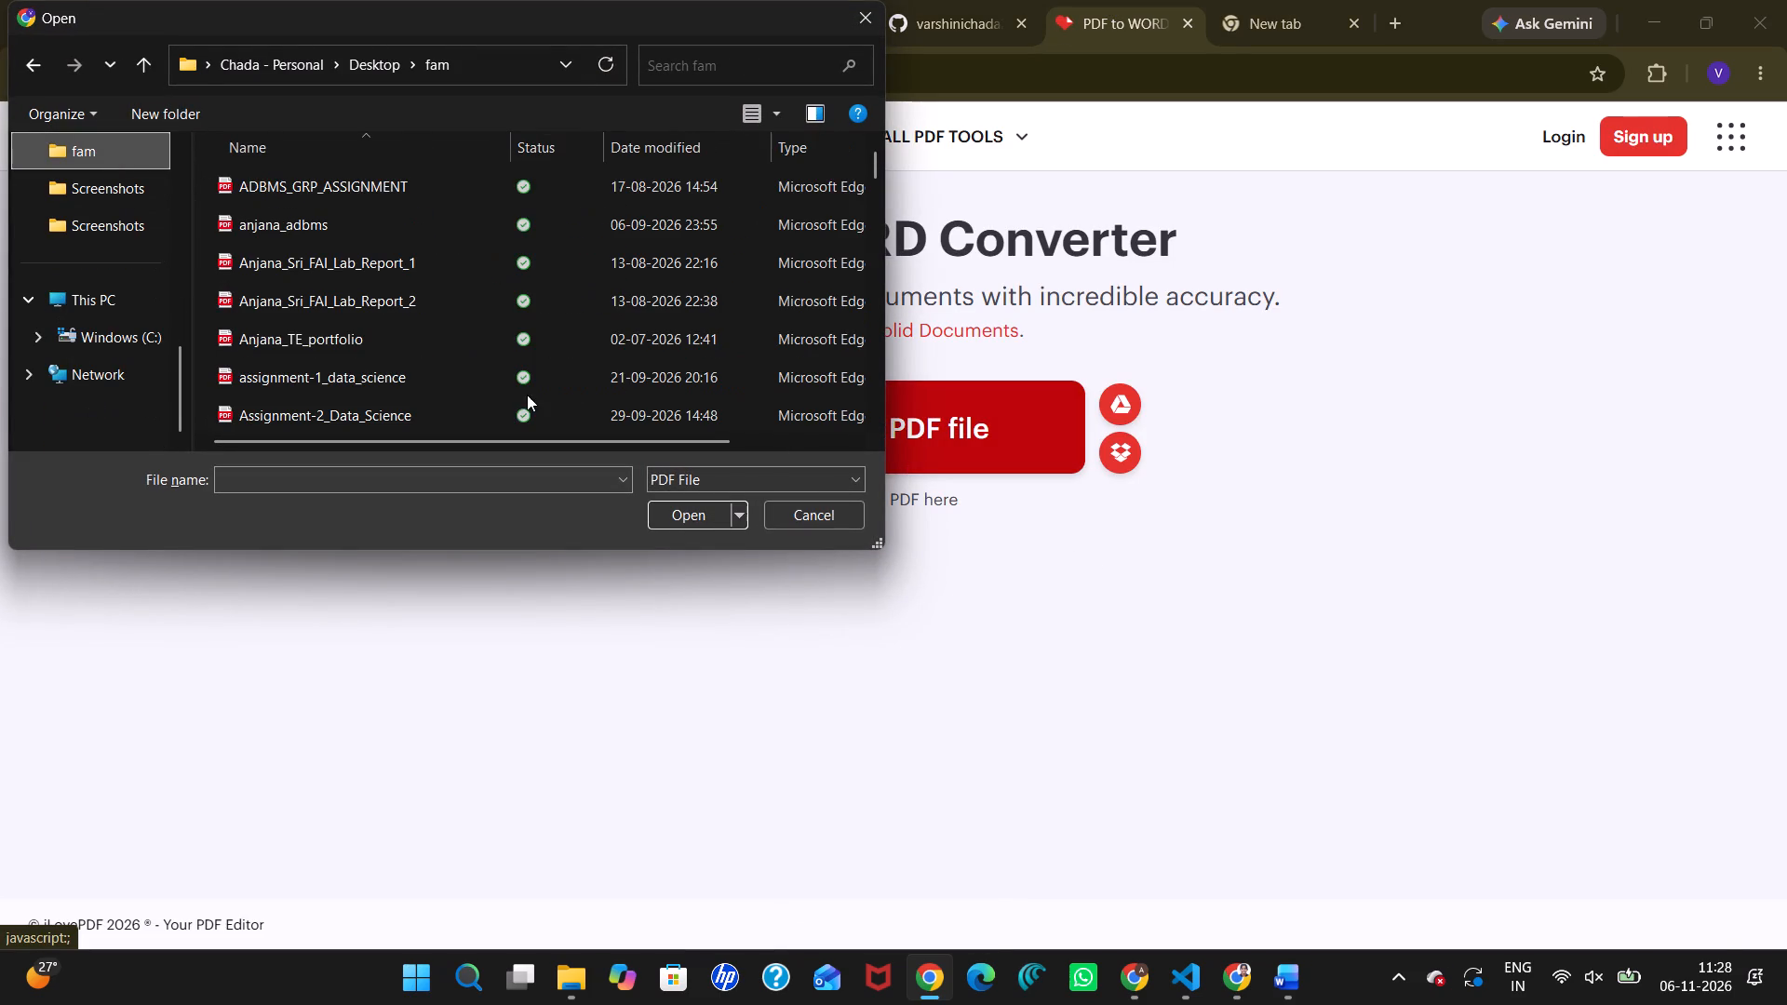
left_click(439, 480)
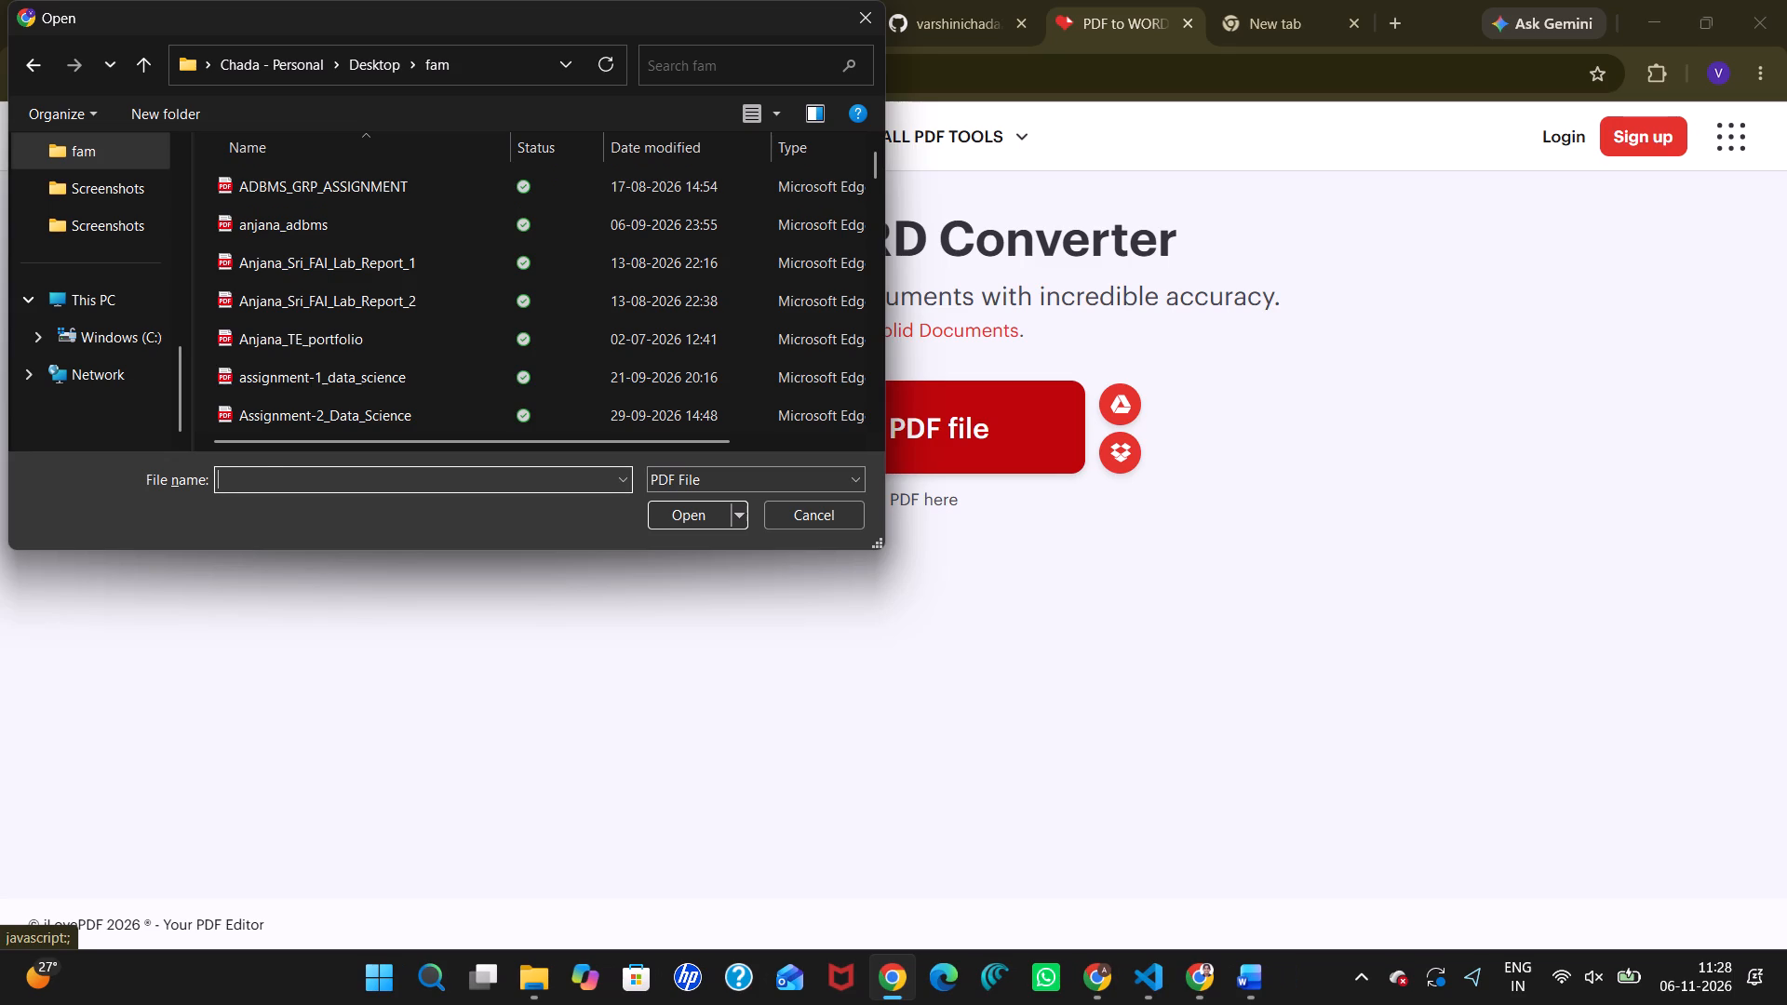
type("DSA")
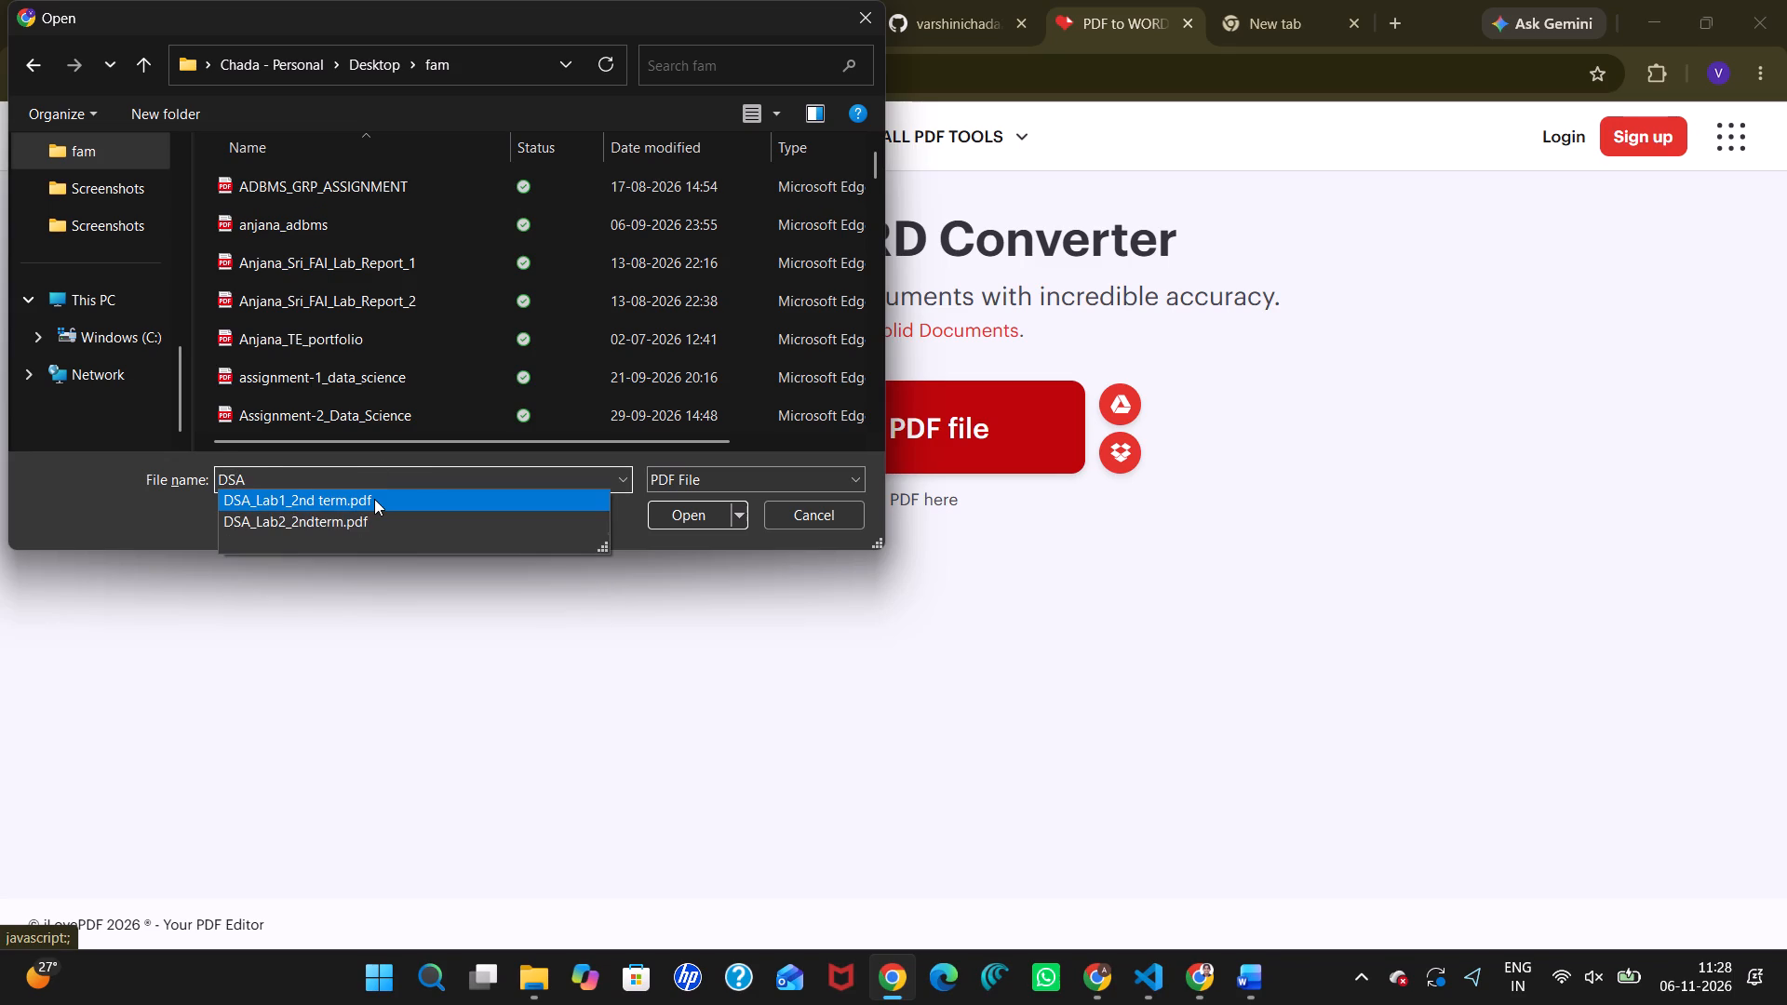
left_click(374, 499)
left_click(667, 526)
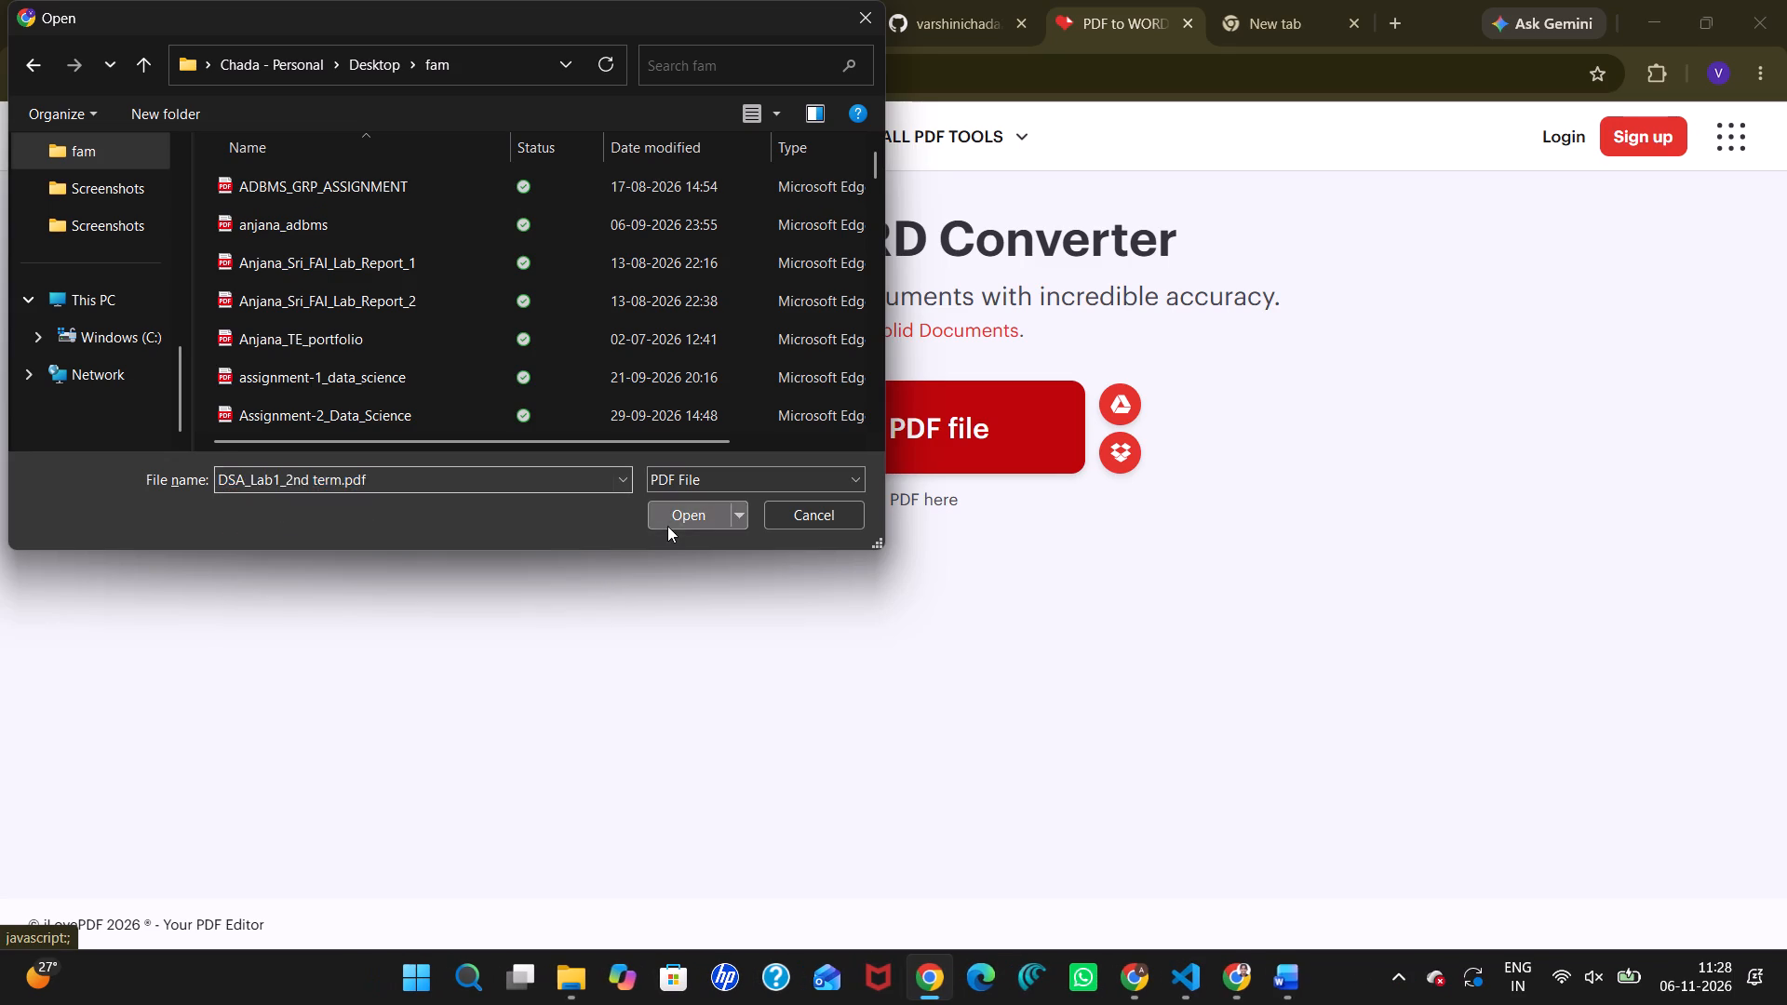
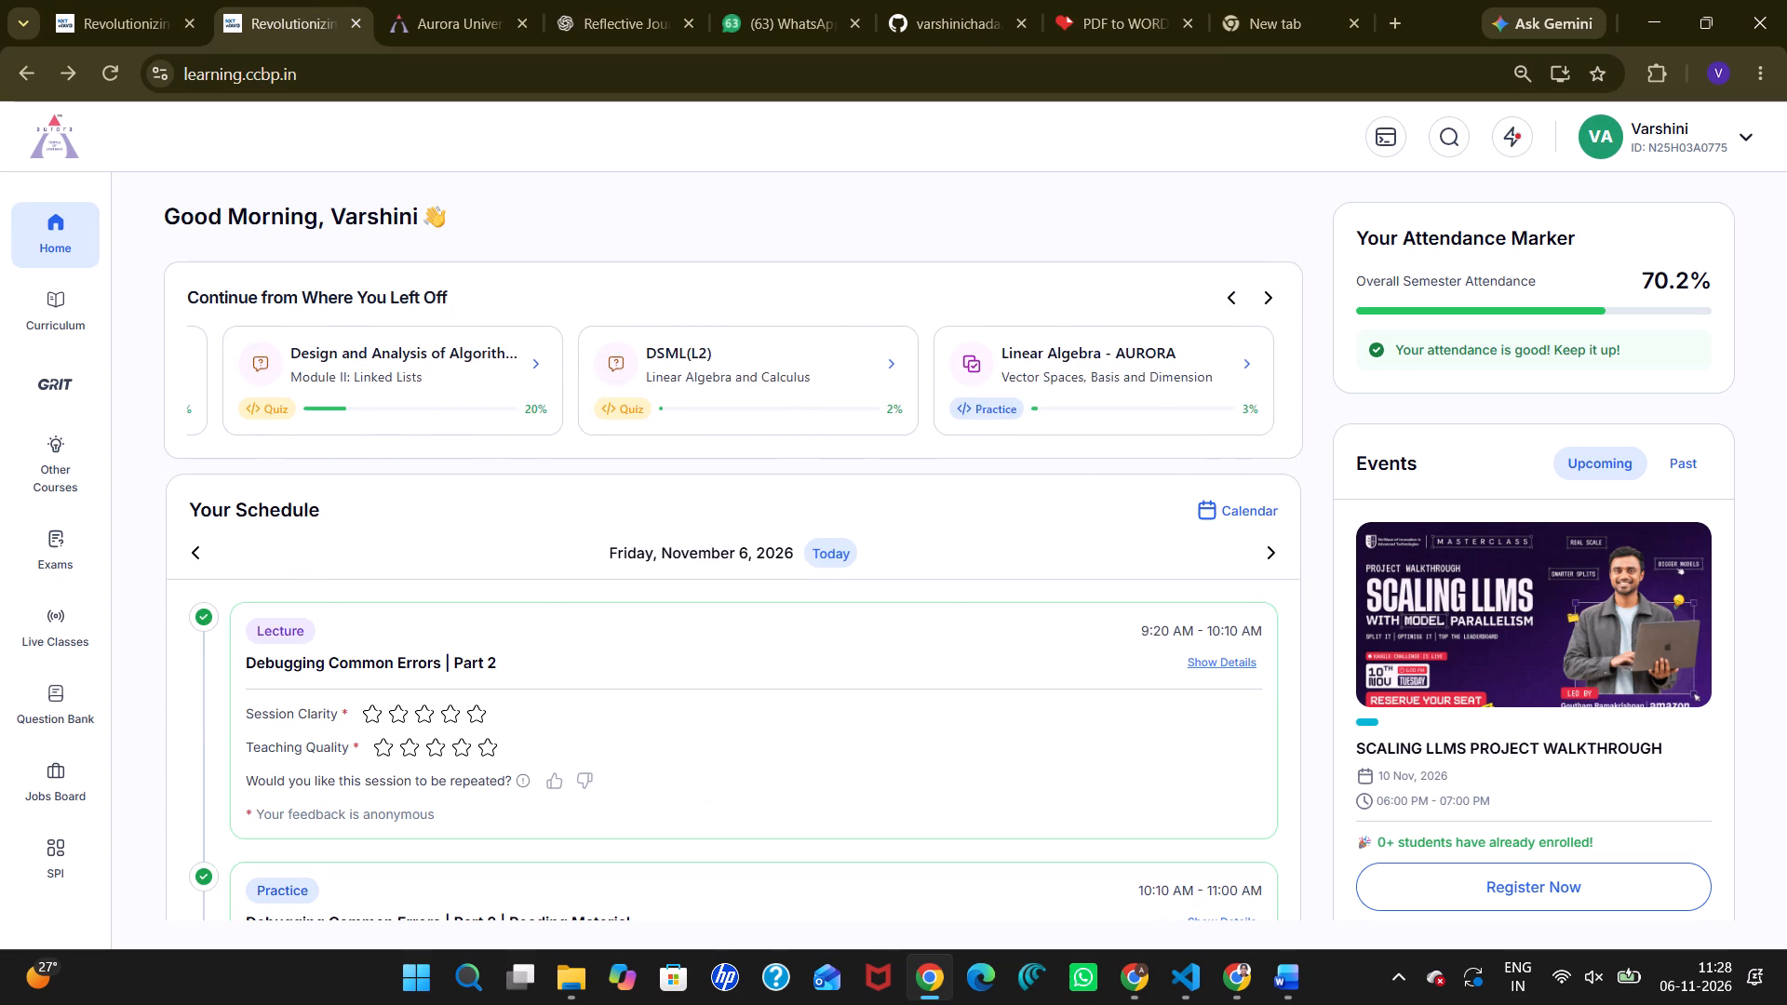
Look through the course cards and the Friday, November 6 schedule on the learning portal's home page.
scroll(763, 360, "left", 4)
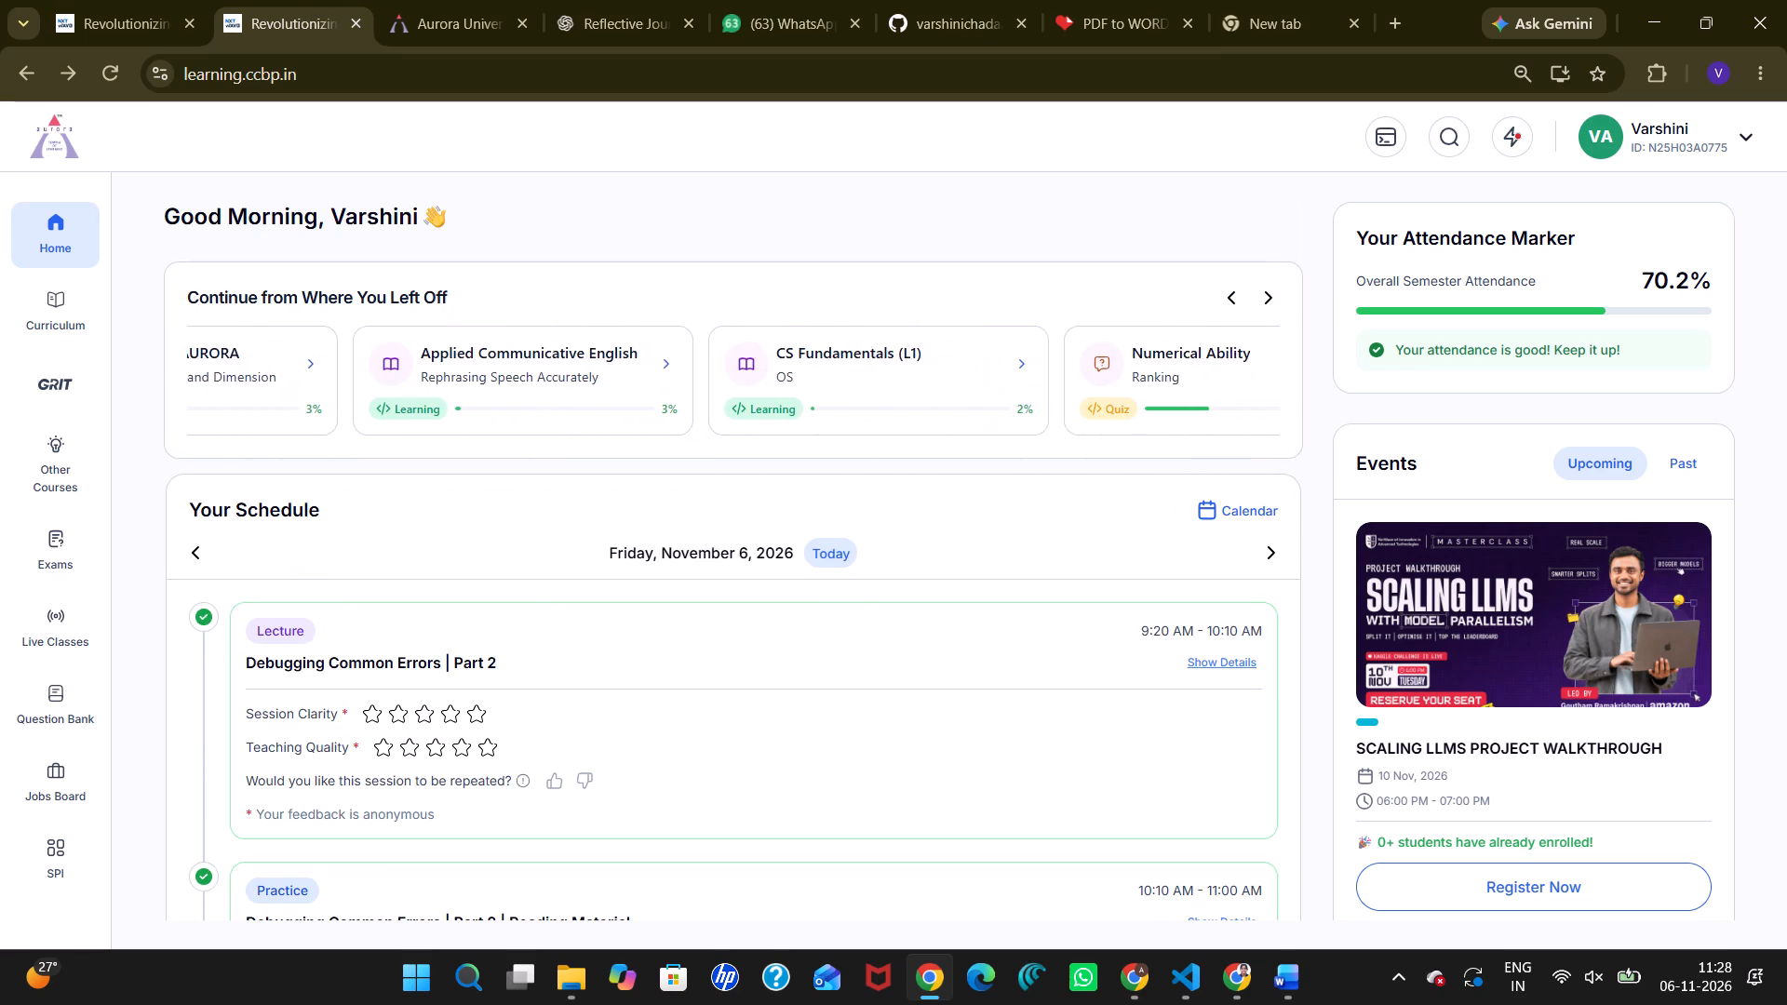
scroll(763, 360, "left", 9)
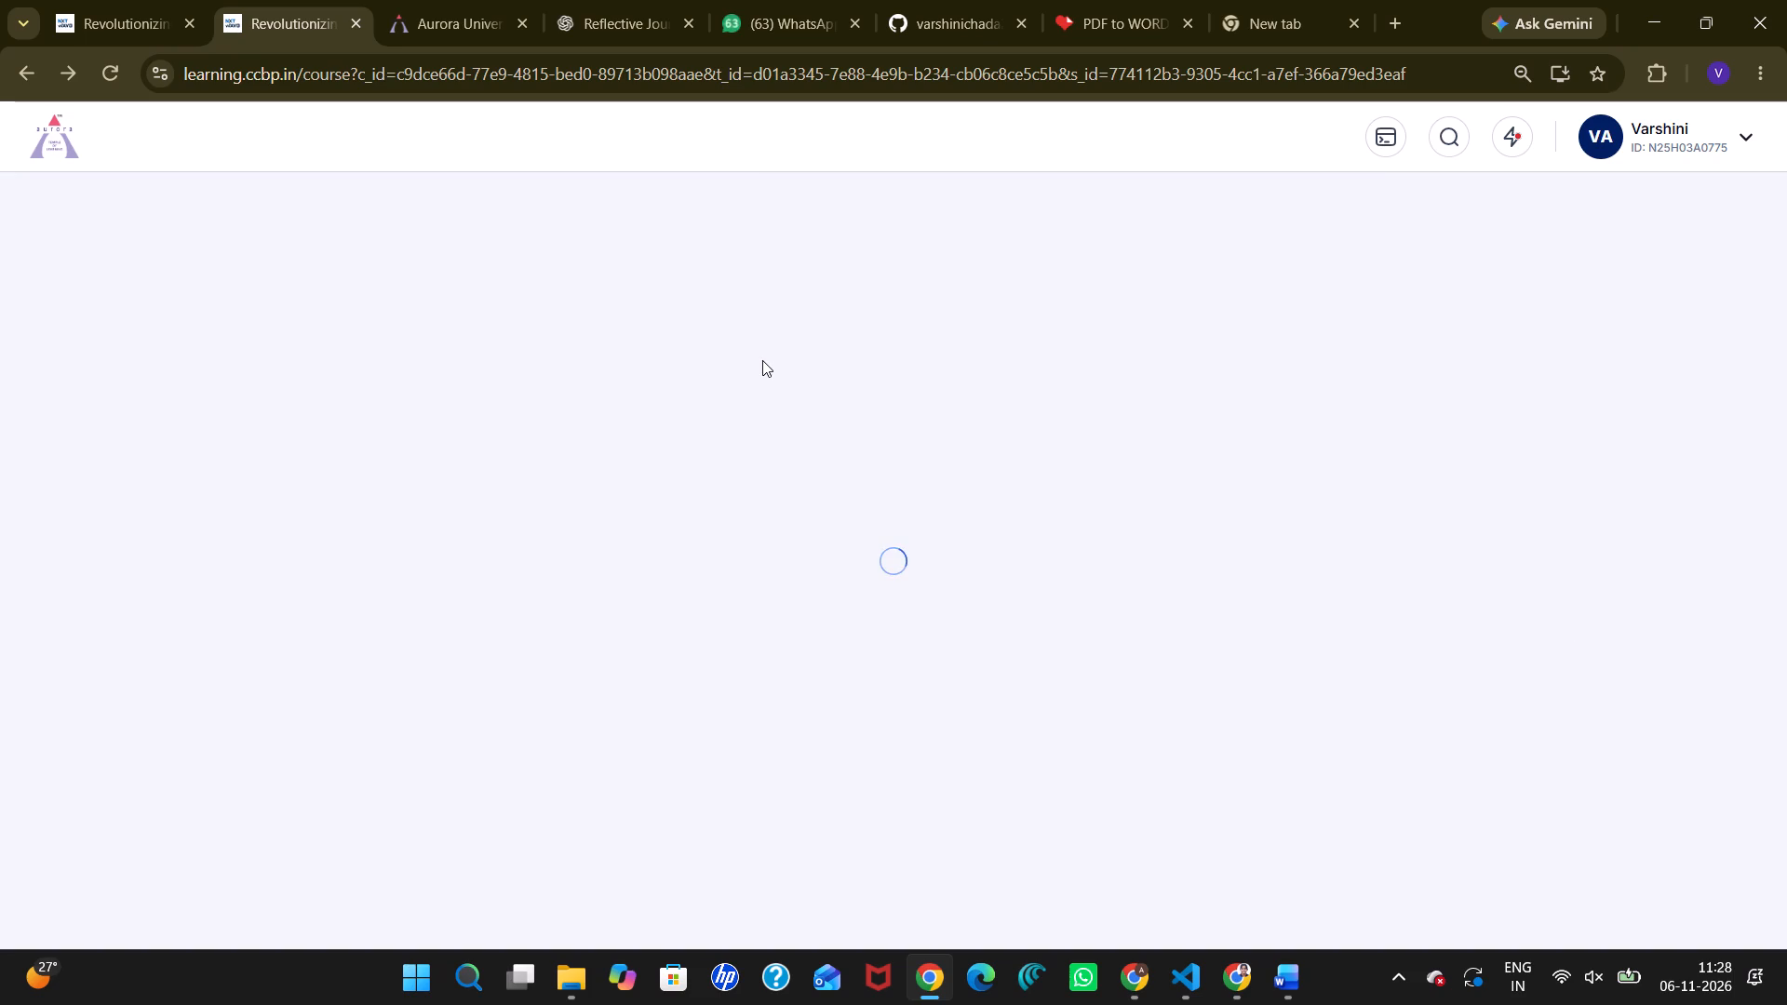
scroll(762, 360, "right", 18)
scroll(762, 360, "left", 10)
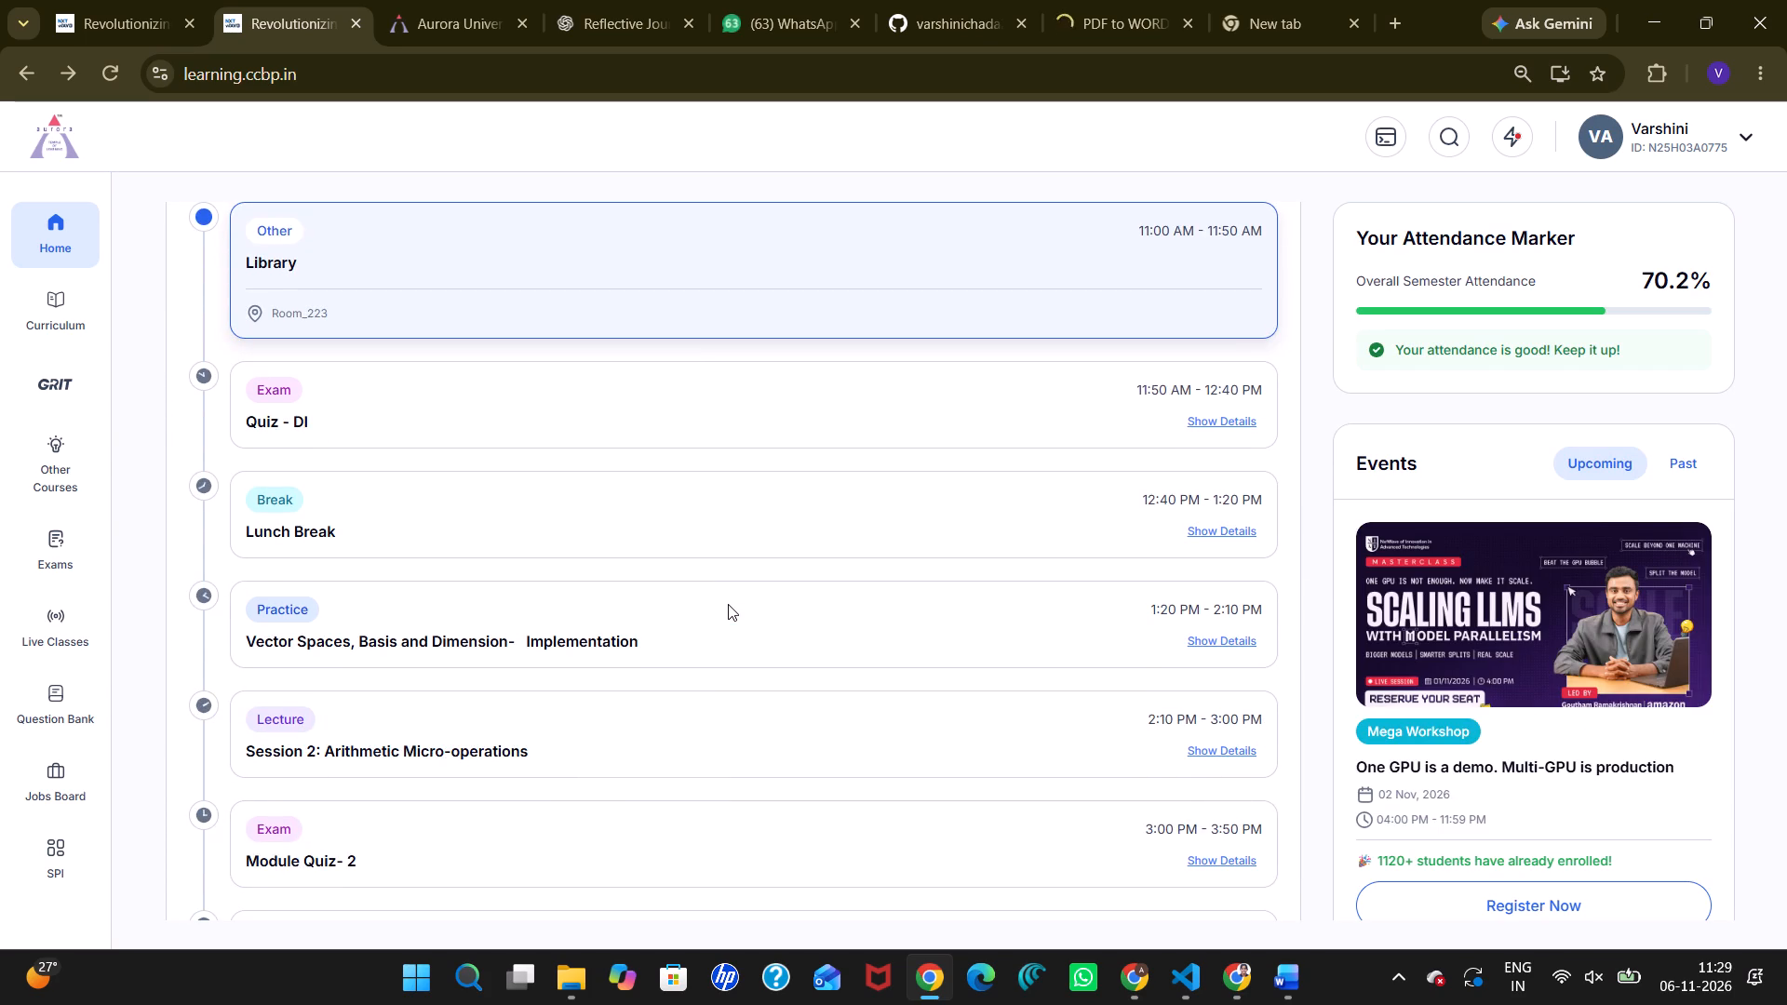
scroll(728, 604, "up", 3)
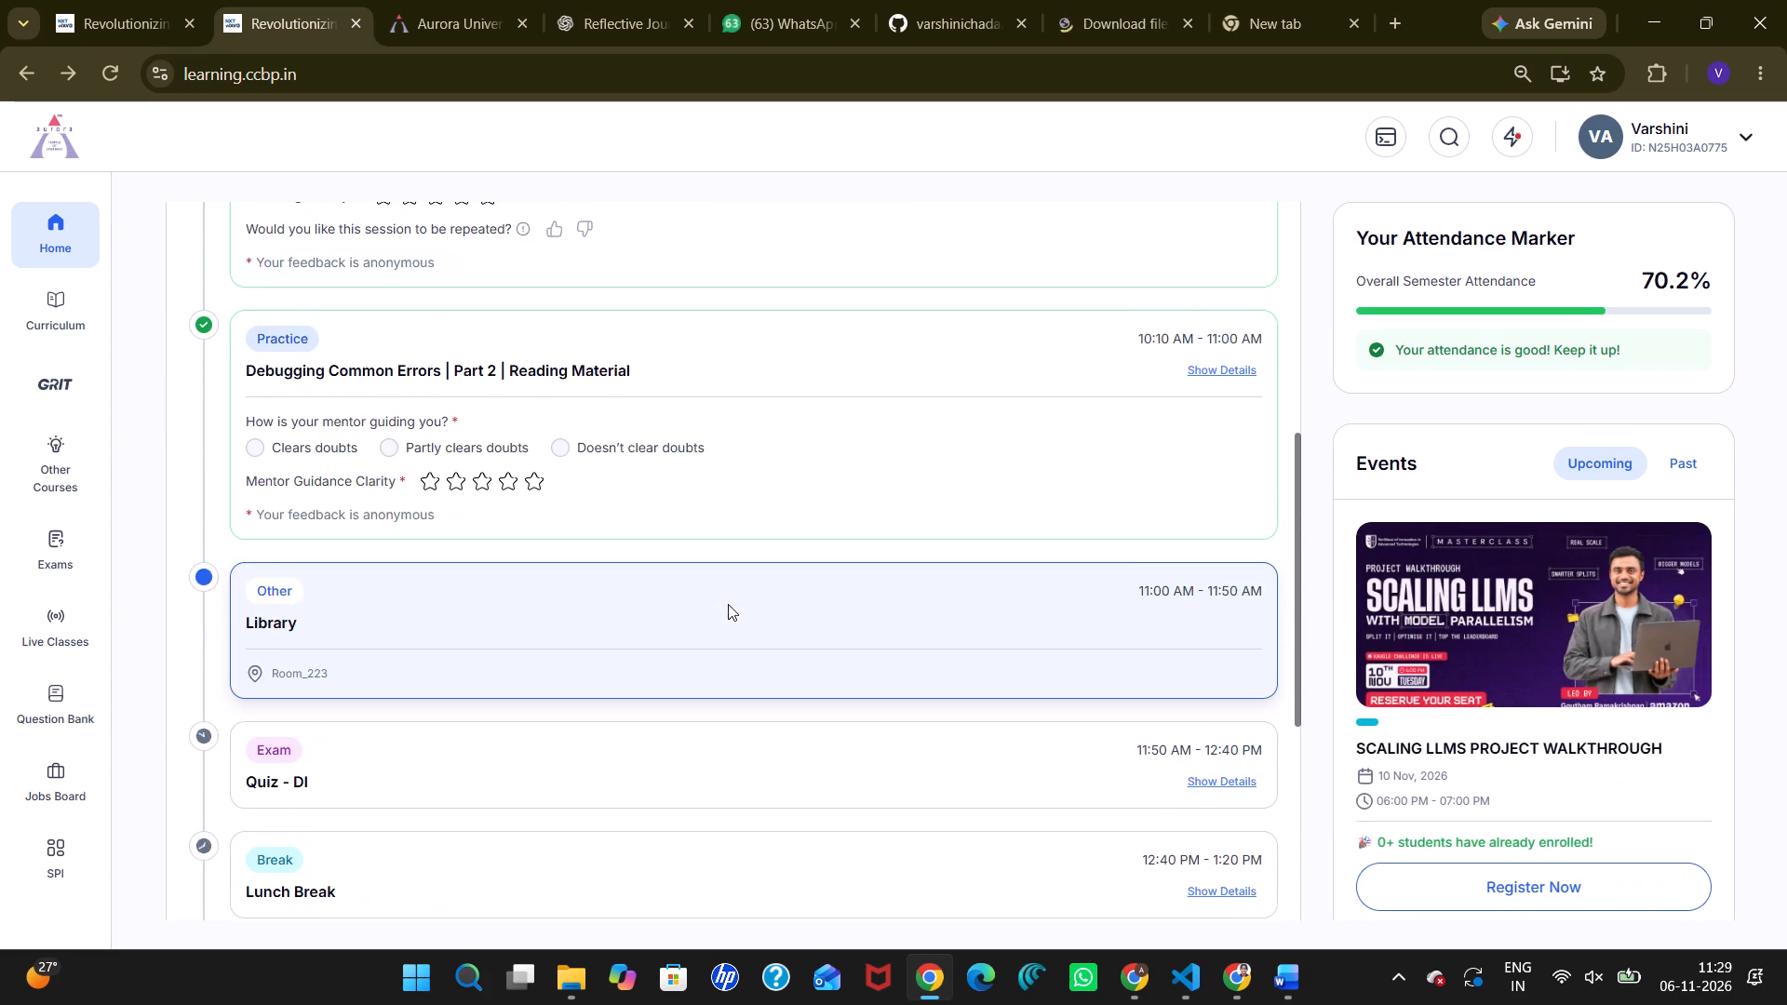
scroll(728, 604, "up", 4)
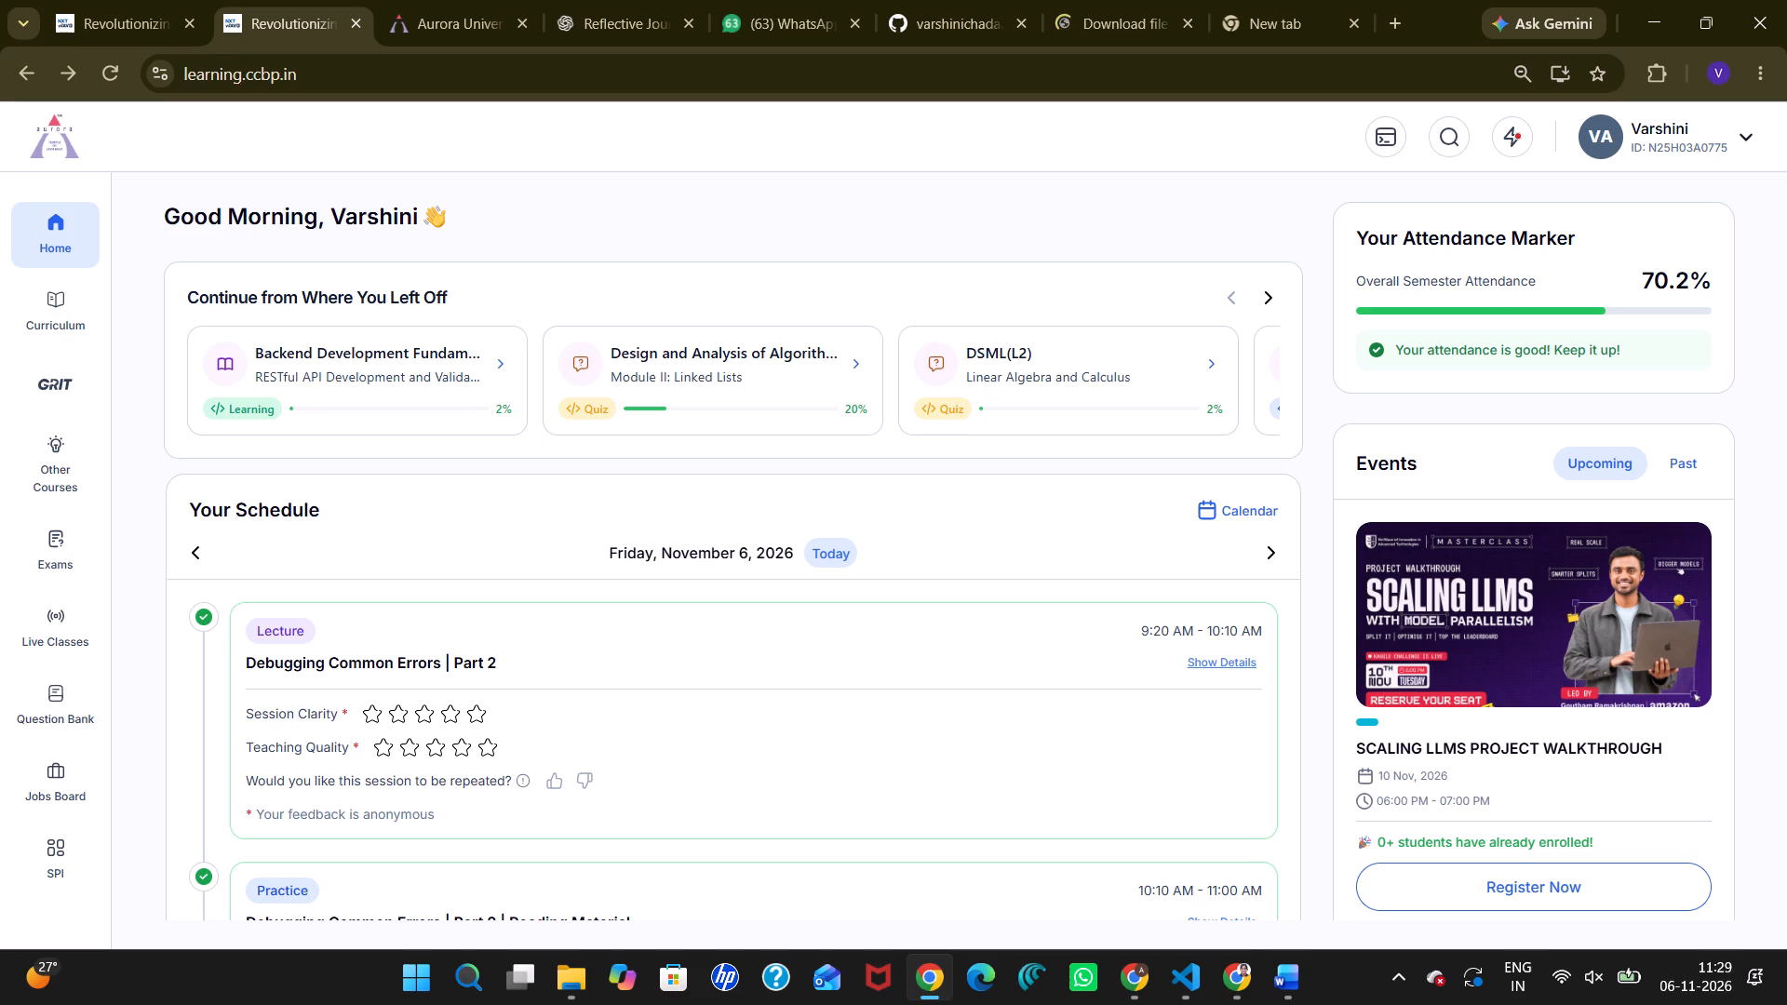
scroll(797, 361, "left", 2)
scroll(797, 361, "right", 6)
scroll(513, 685, "down", 9)
scroll(513, 685, "up", 1)
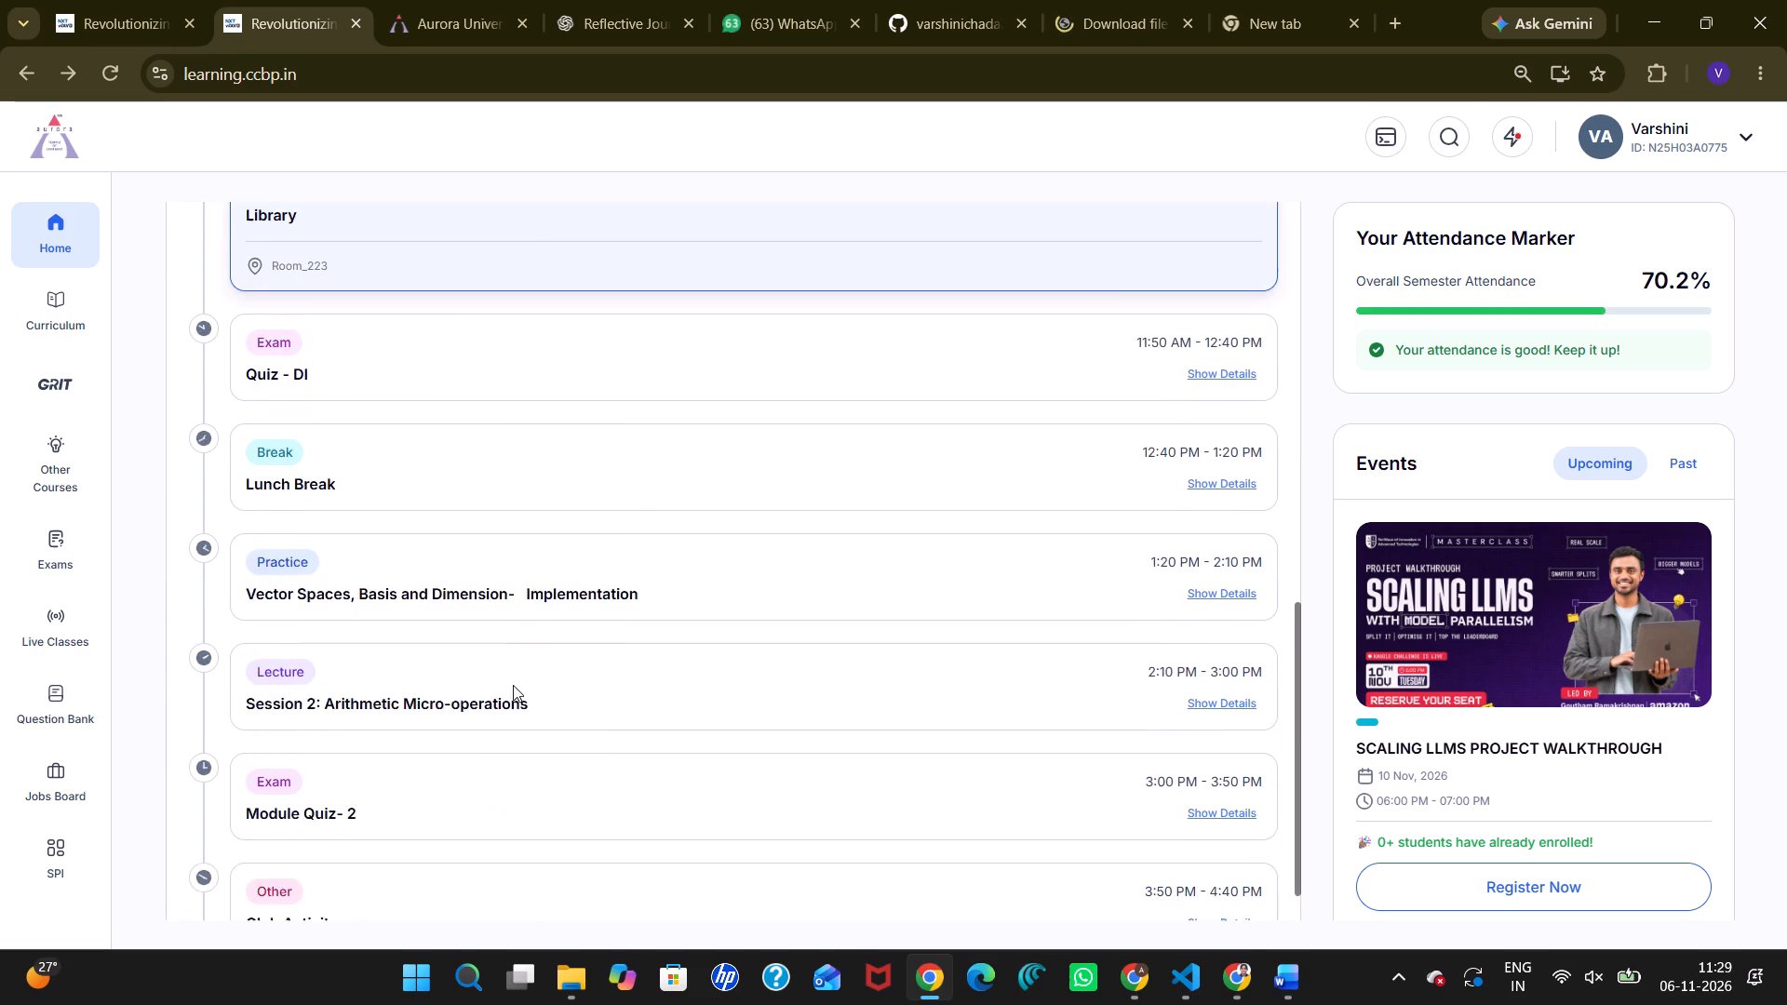
scroll(513, 685, "up", 2)
scroll(390, 360, "up", 1)
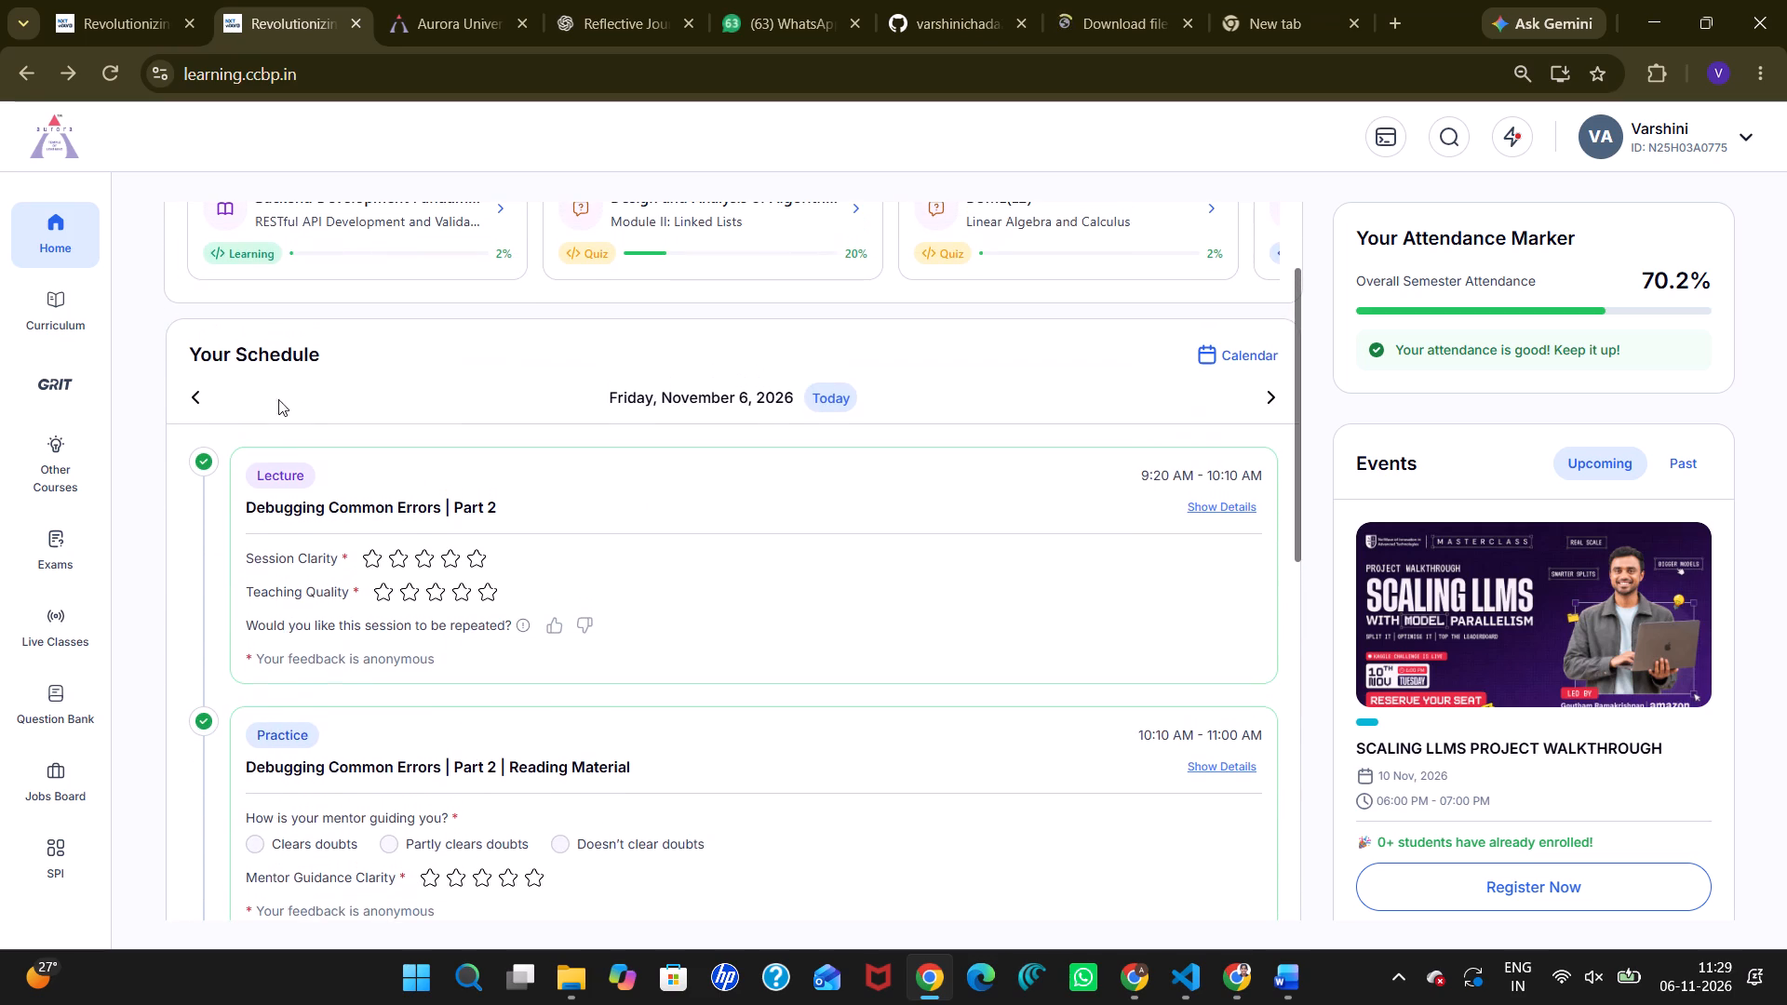
Go to the November 5, 2026 schedule and open the "Intersection Of Two Linked Lists" session resource from the 2:15 PM lecture's details.
left_click(195, 401)
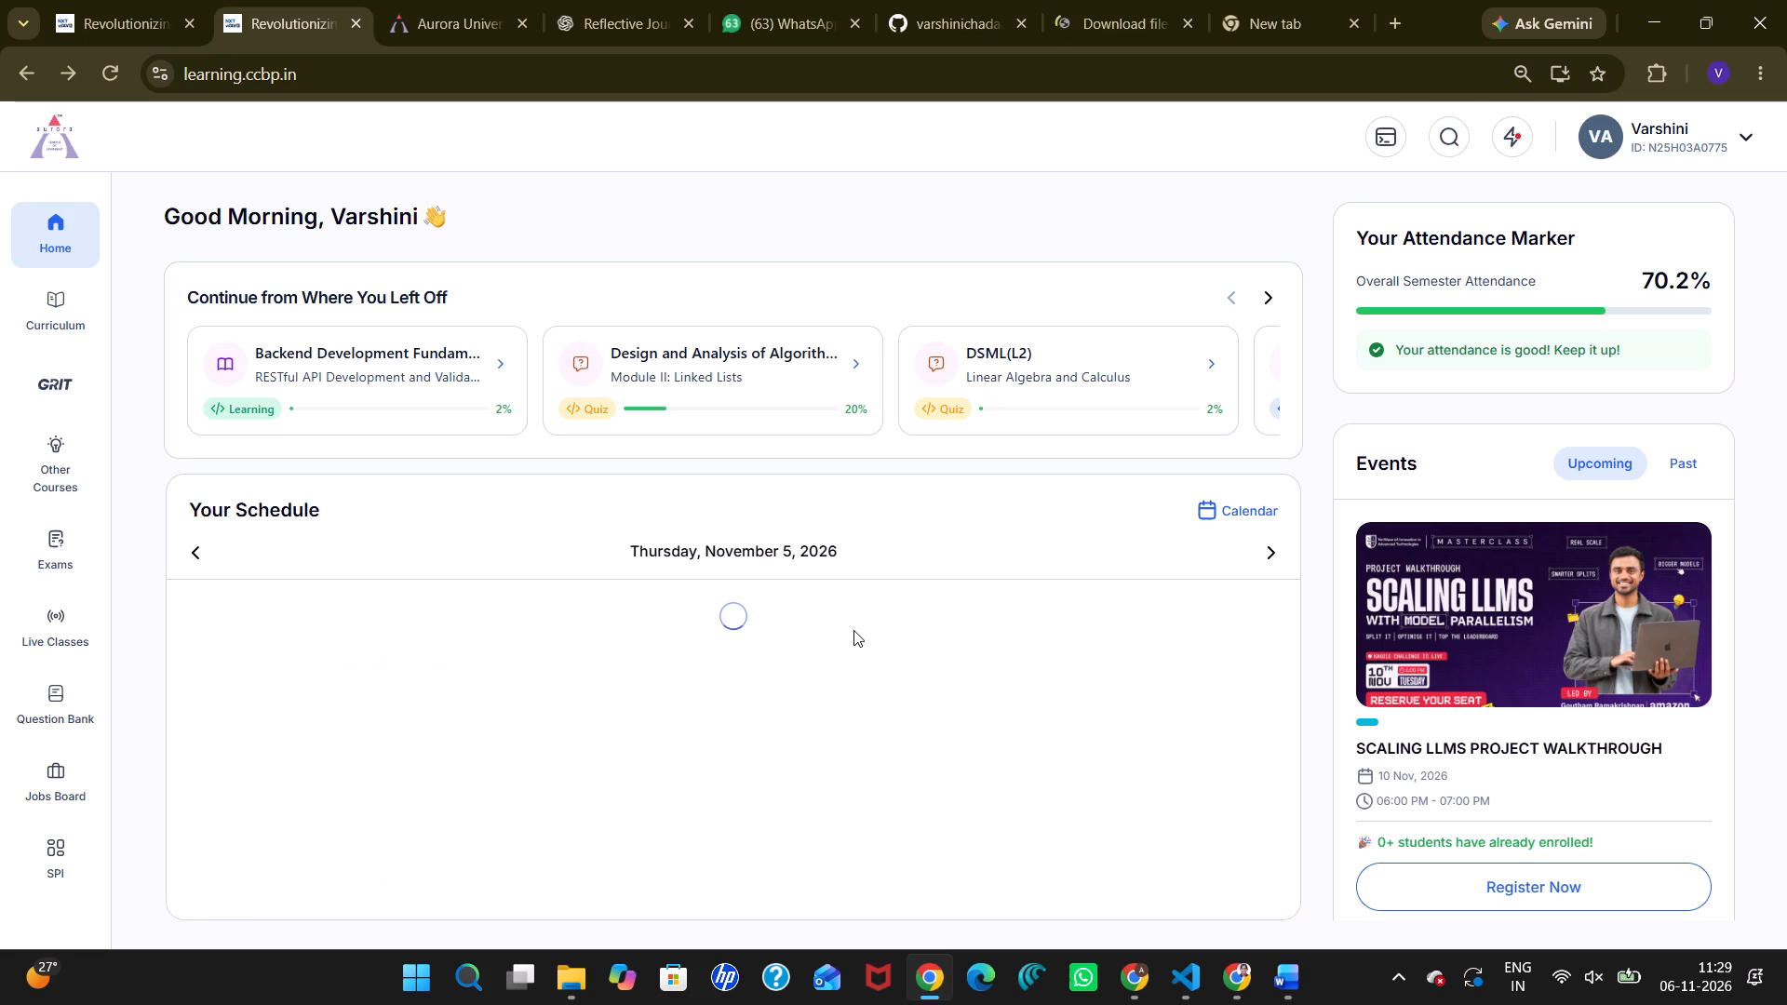
scroll(853, 630, "down", 5)
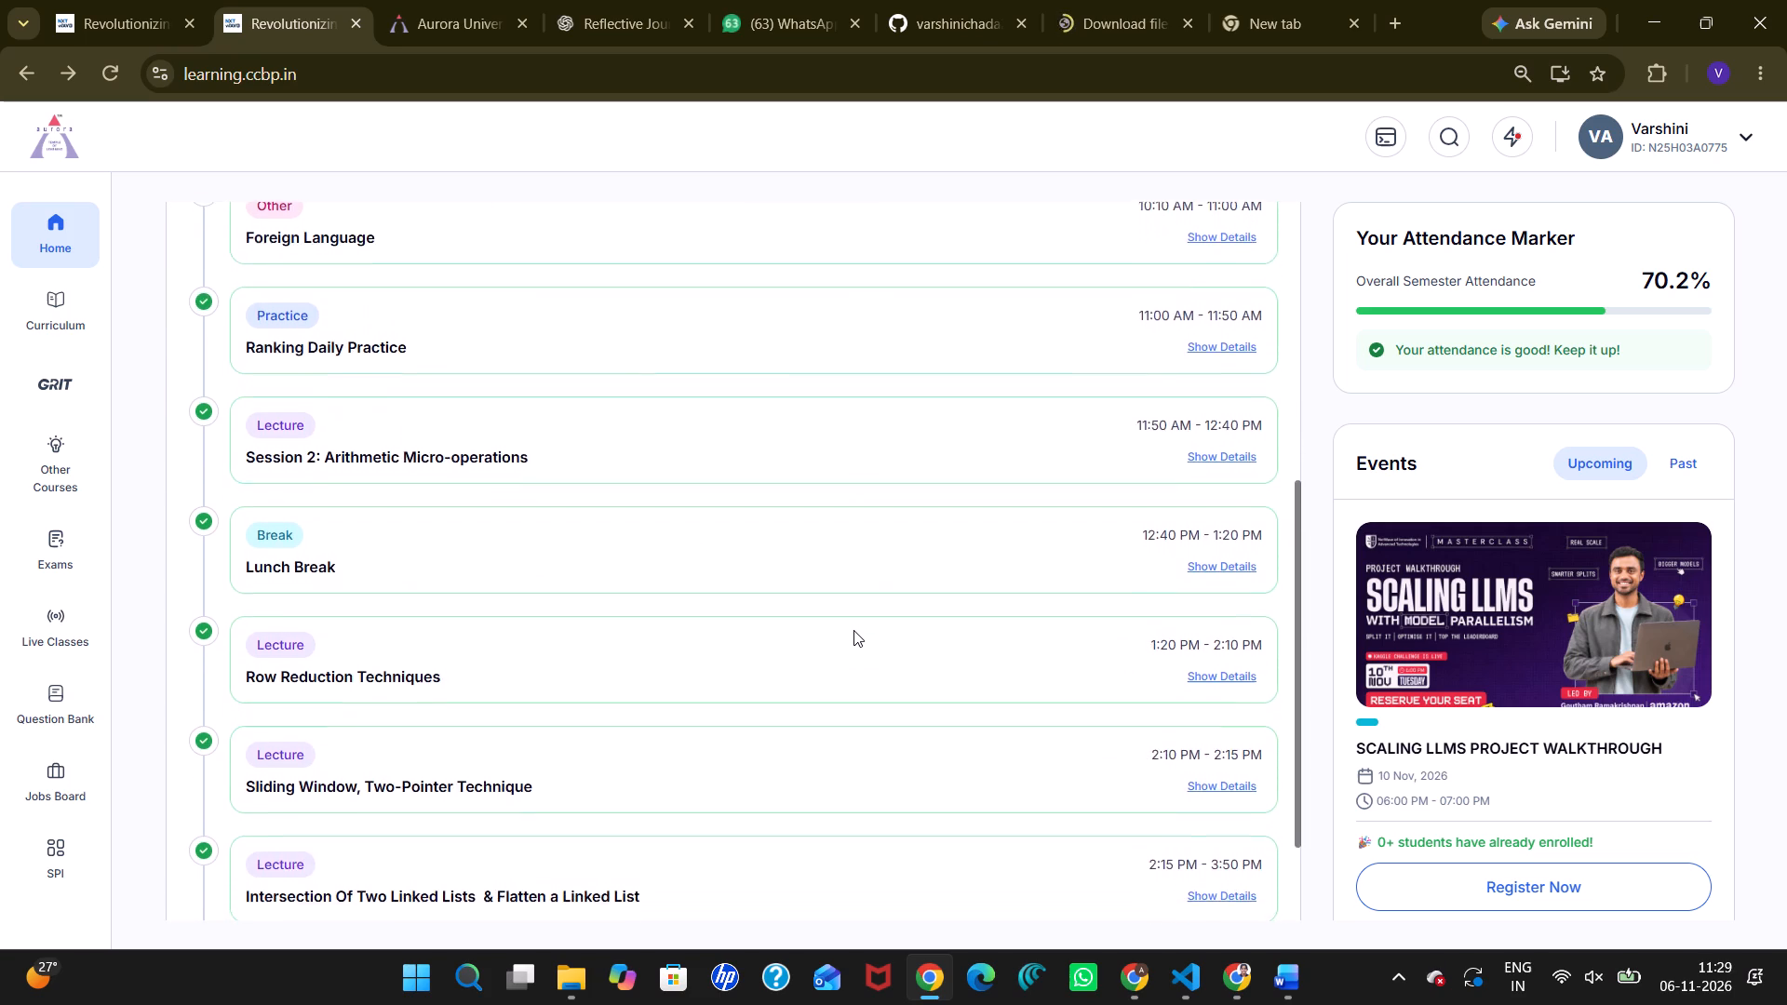
scroll(853, 630, "down", 3)
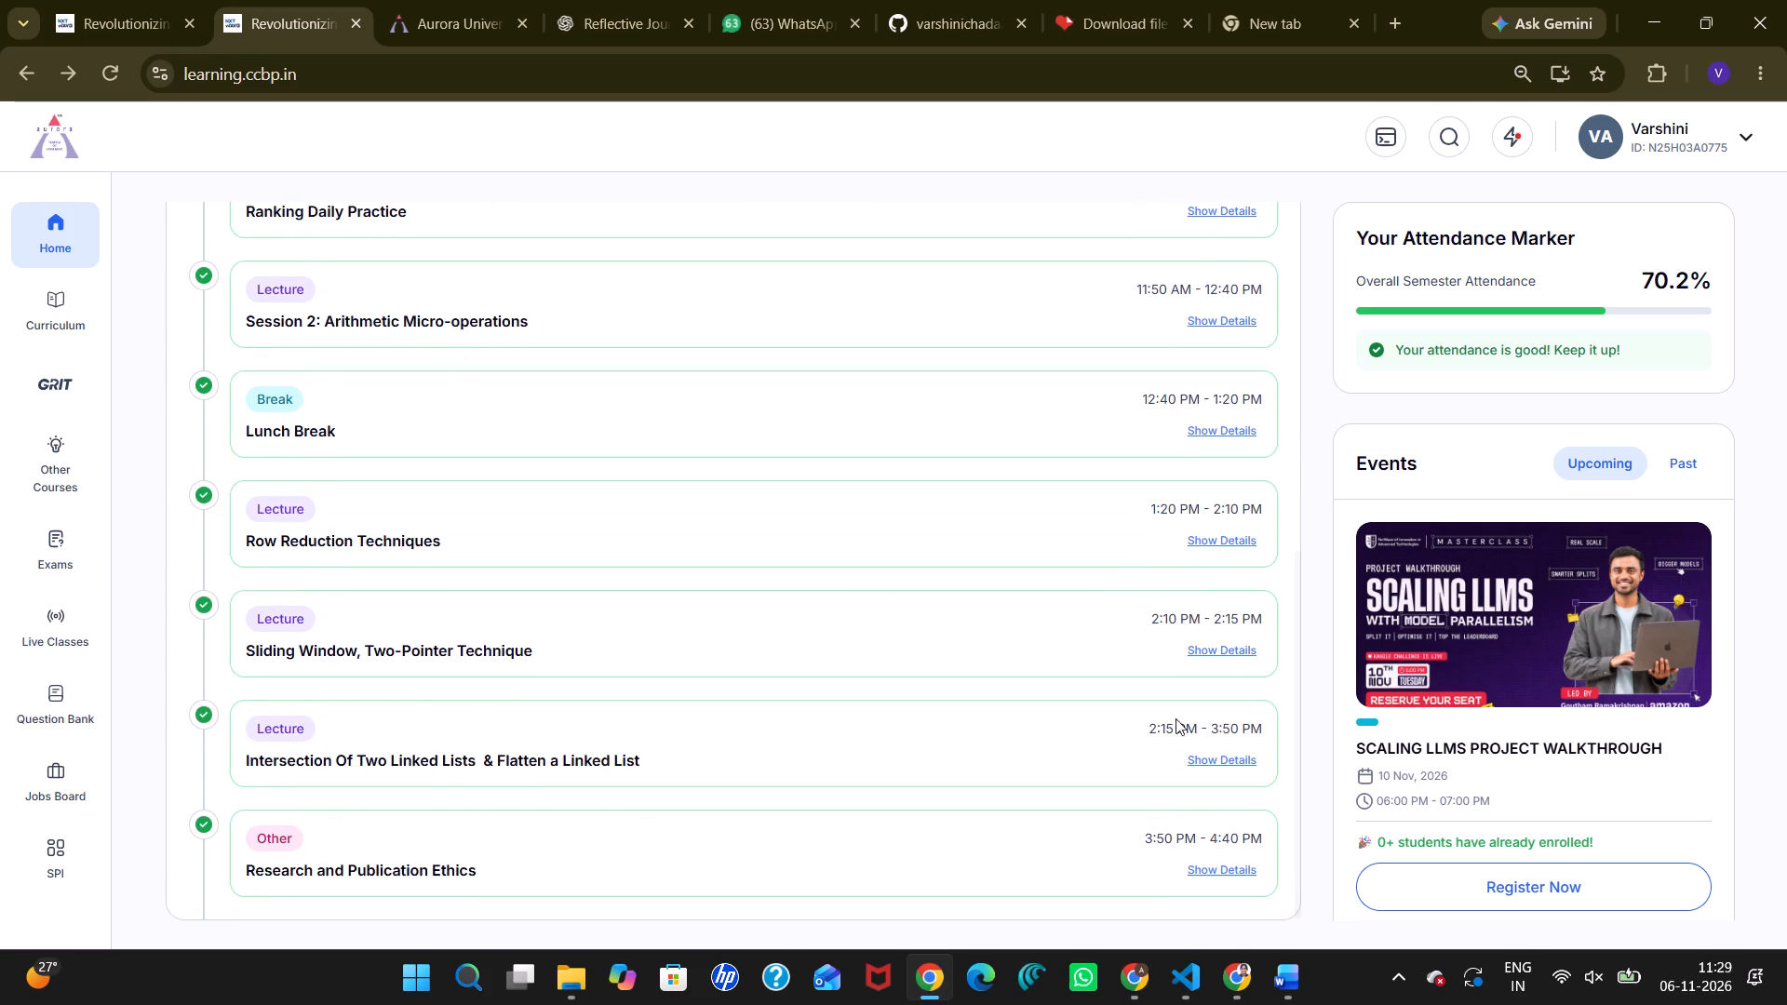
left_click(1218, 757)
scroll(492, 832, "down", 1)
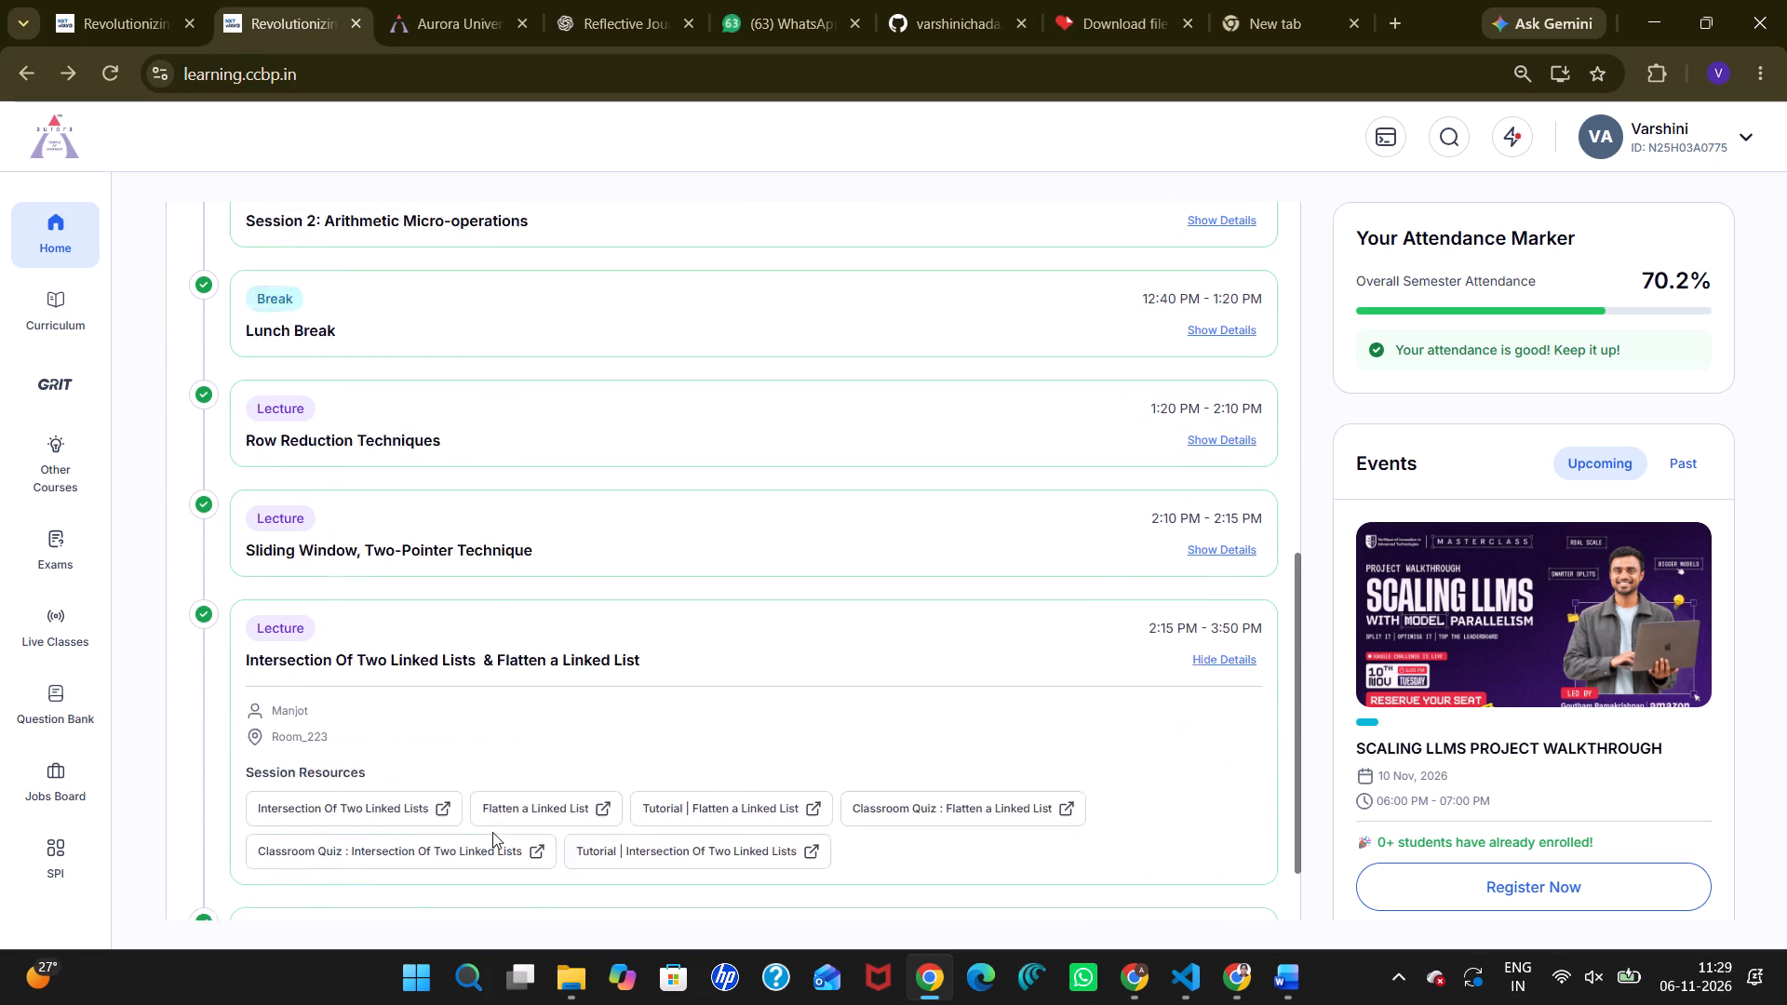
scroll(492, 832, "down", 1)
left_click(397, 709)
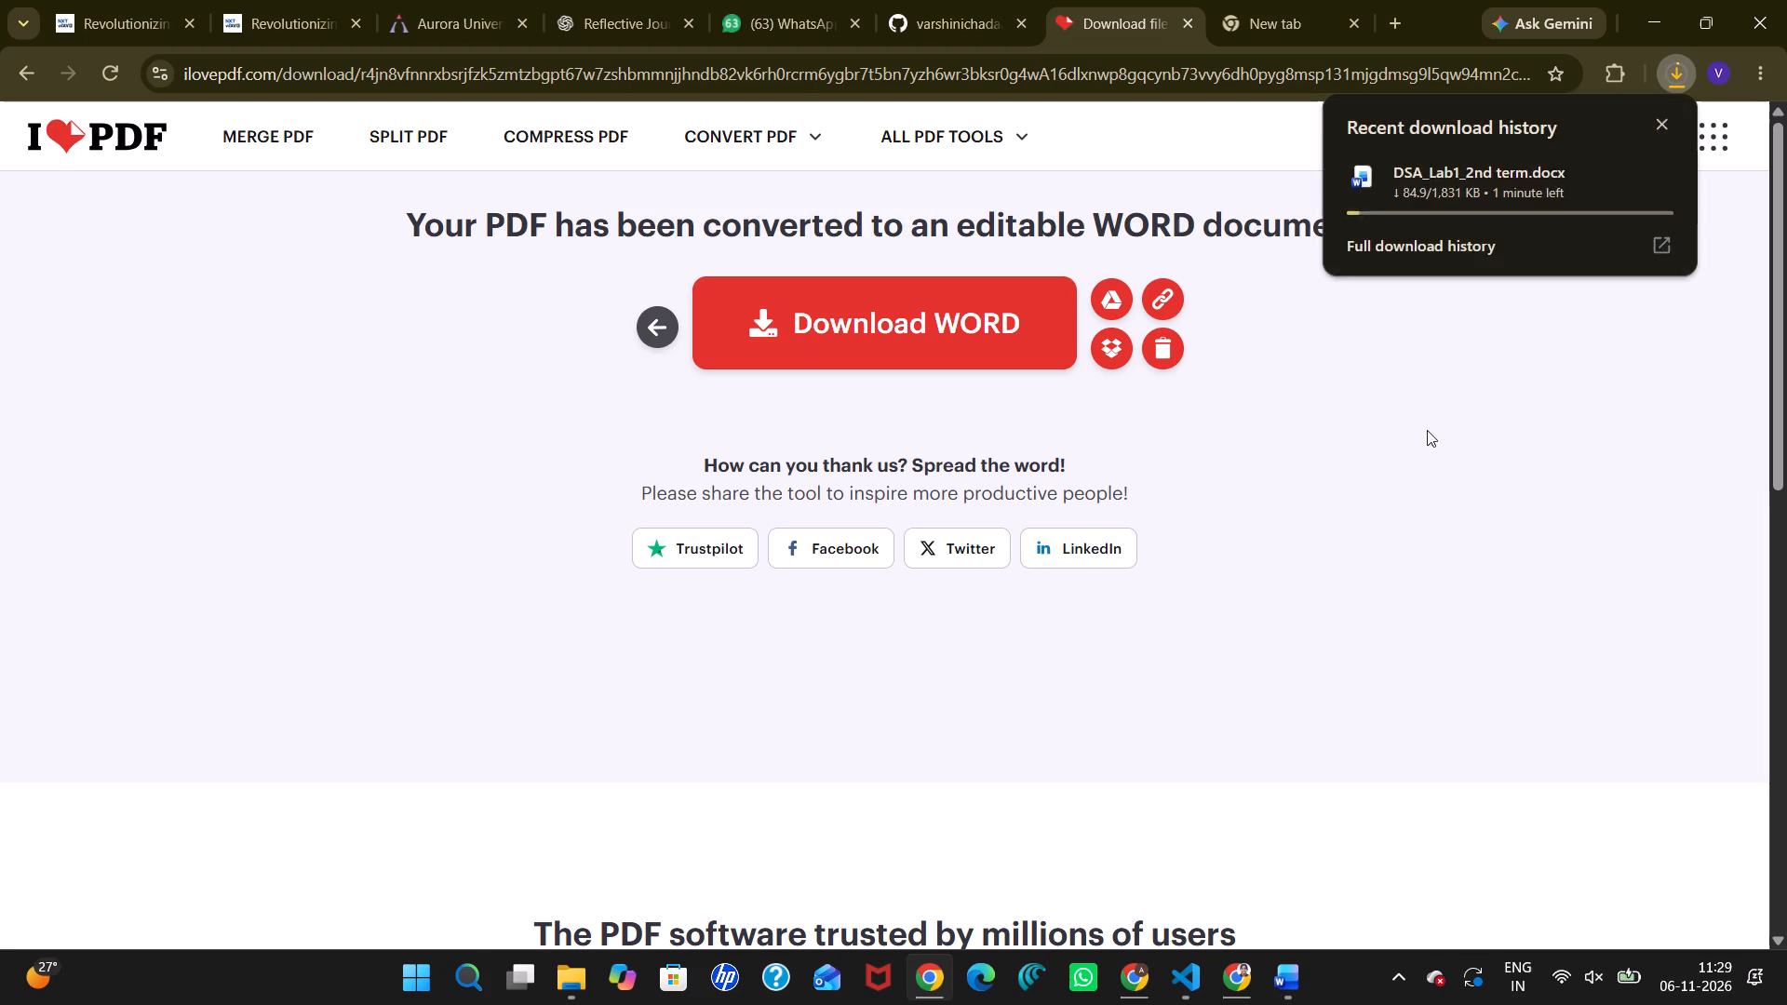
left_click(1418, 470)
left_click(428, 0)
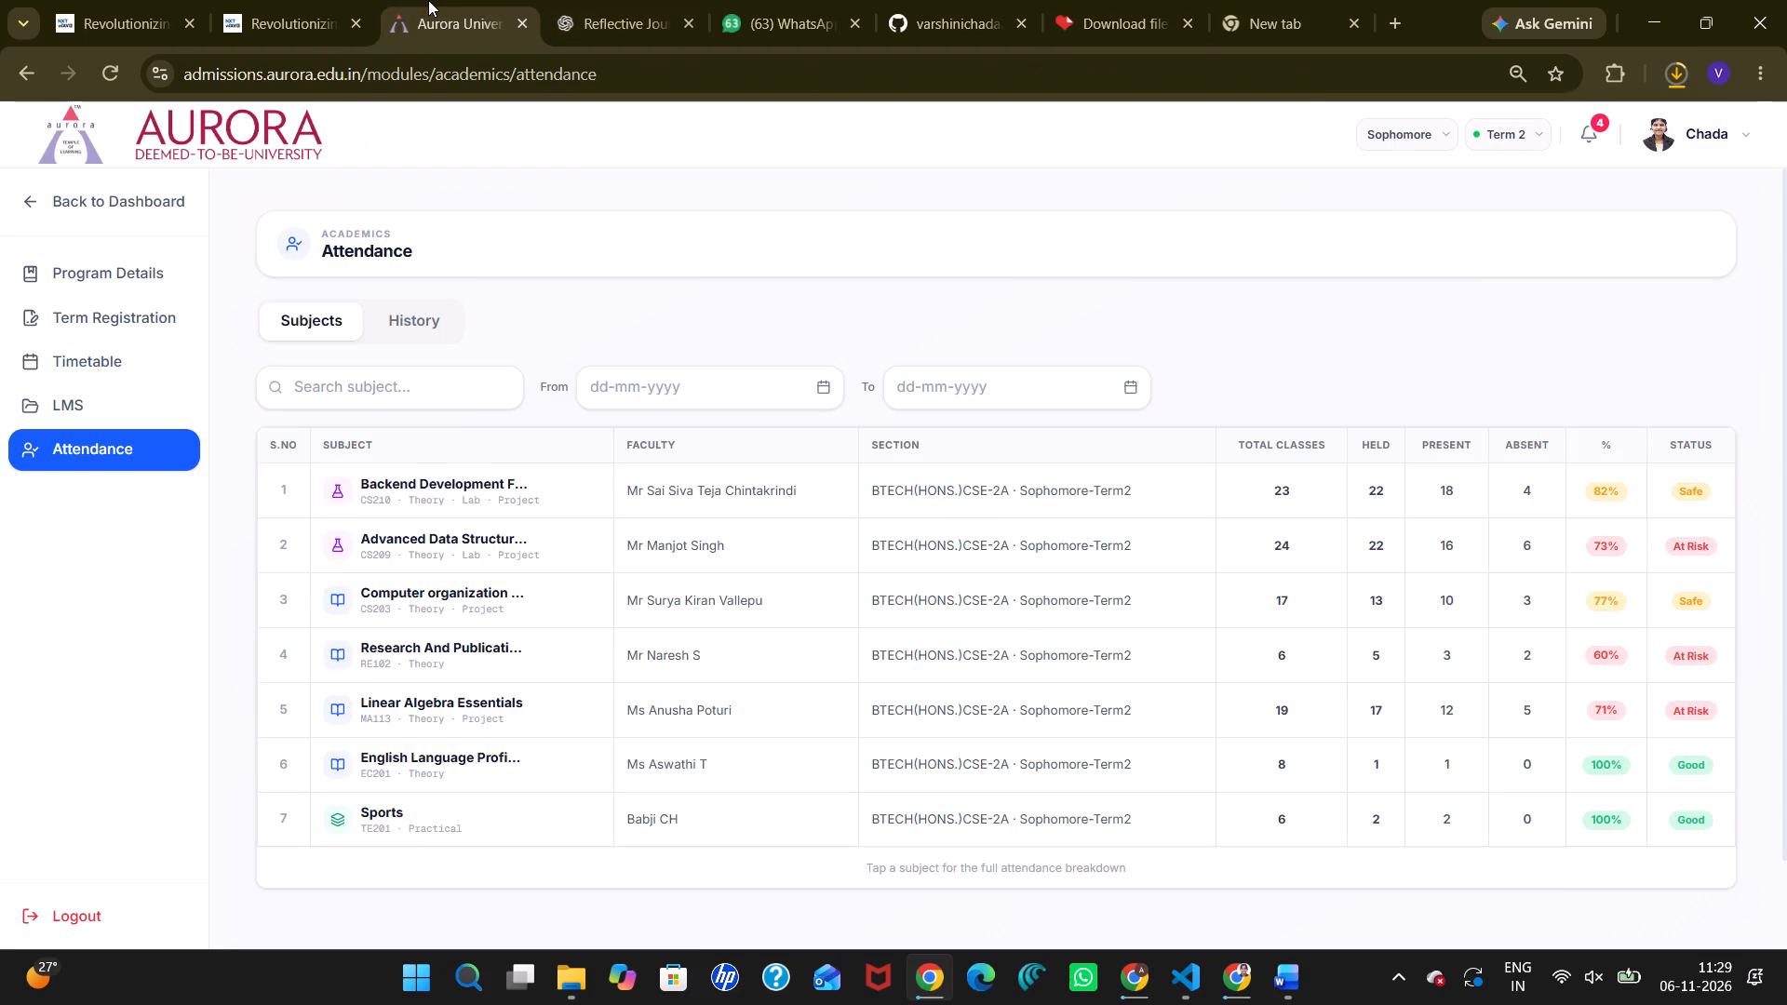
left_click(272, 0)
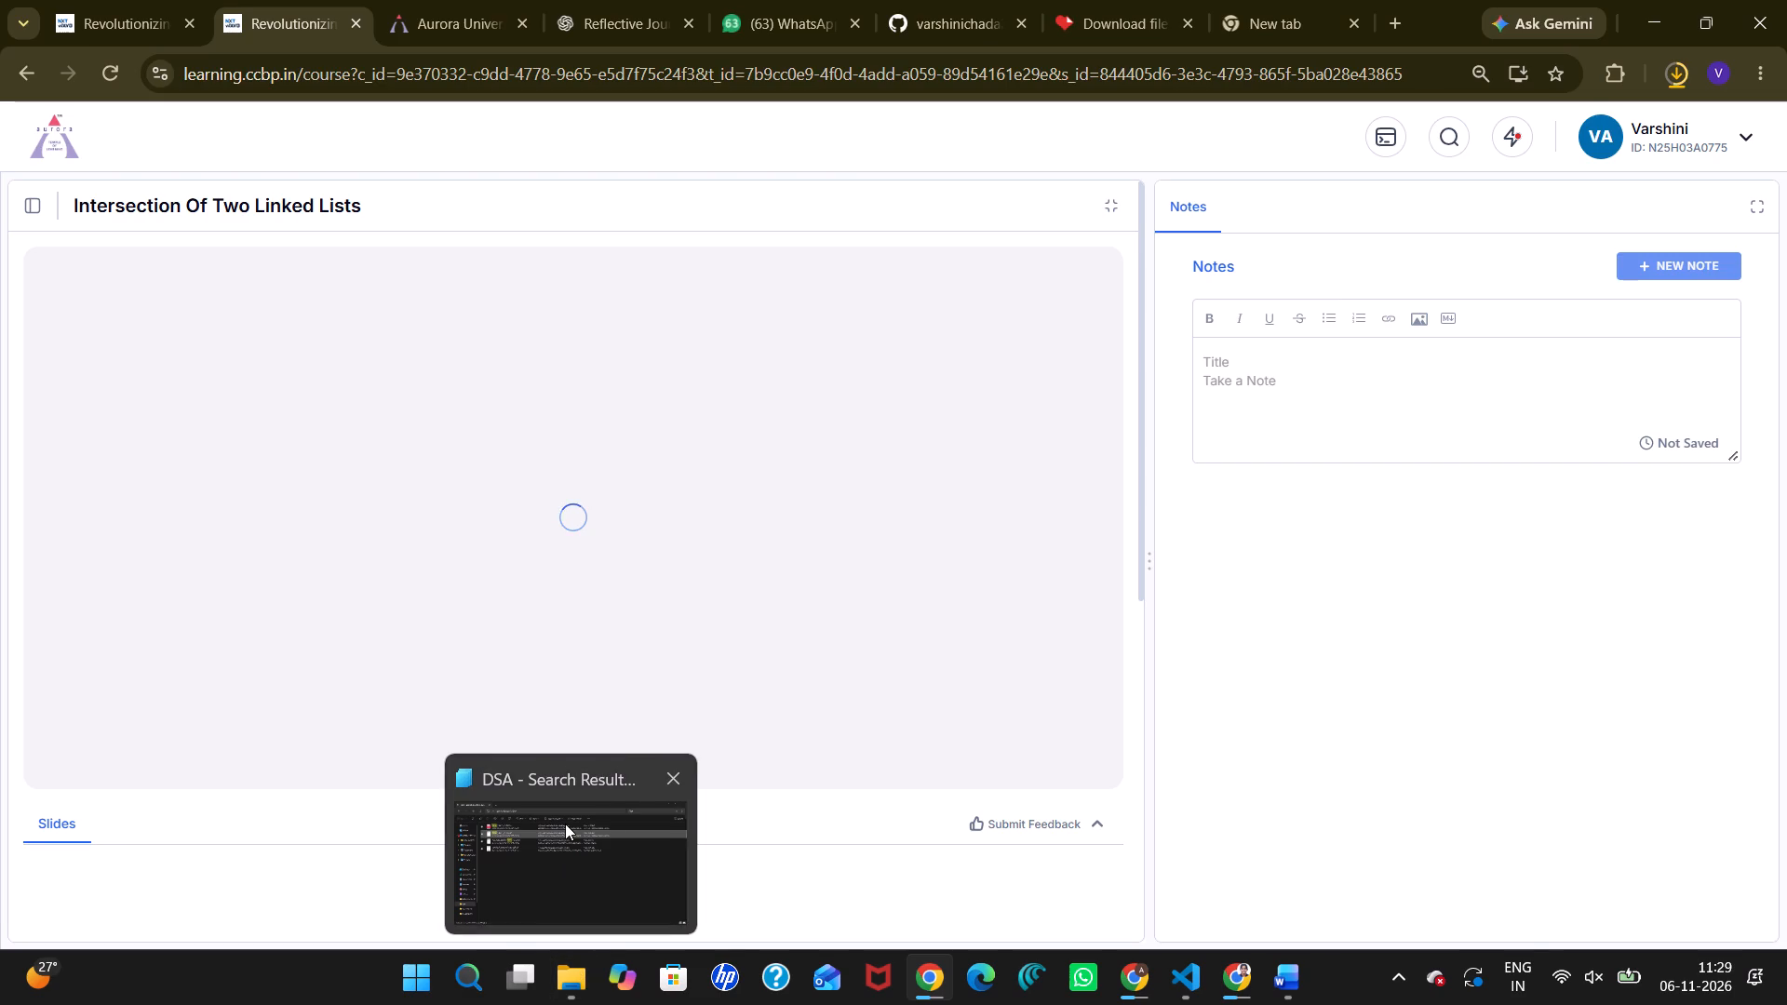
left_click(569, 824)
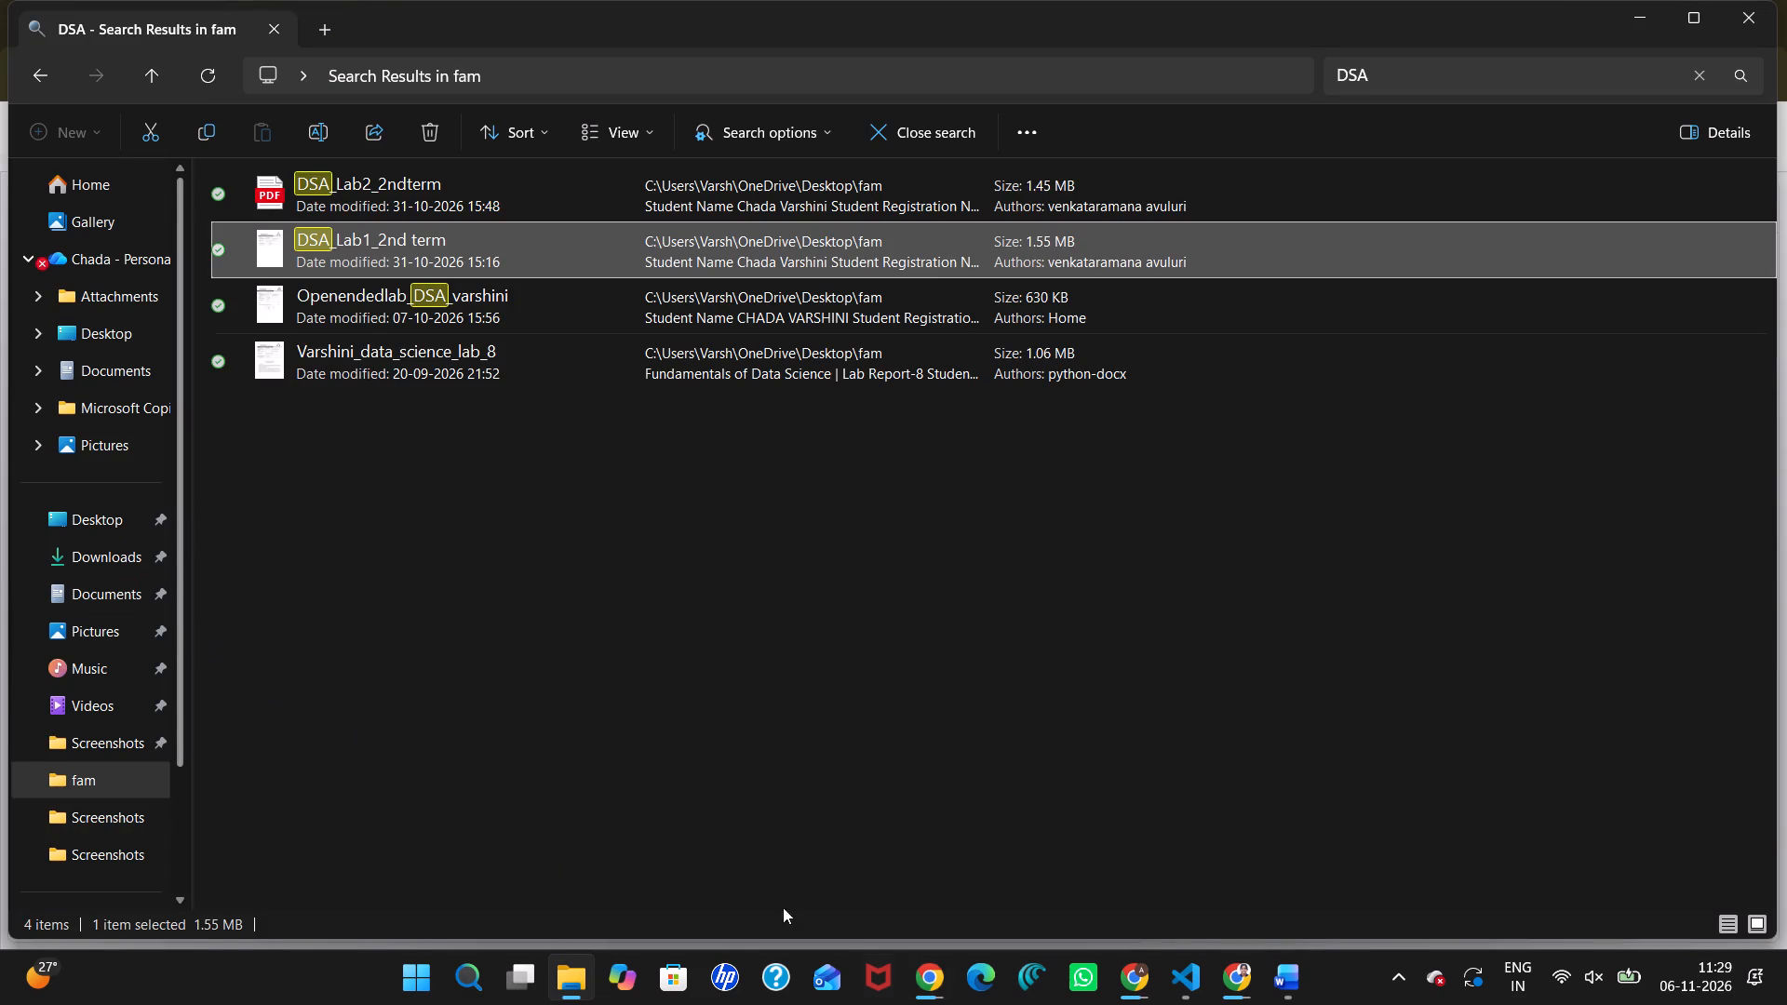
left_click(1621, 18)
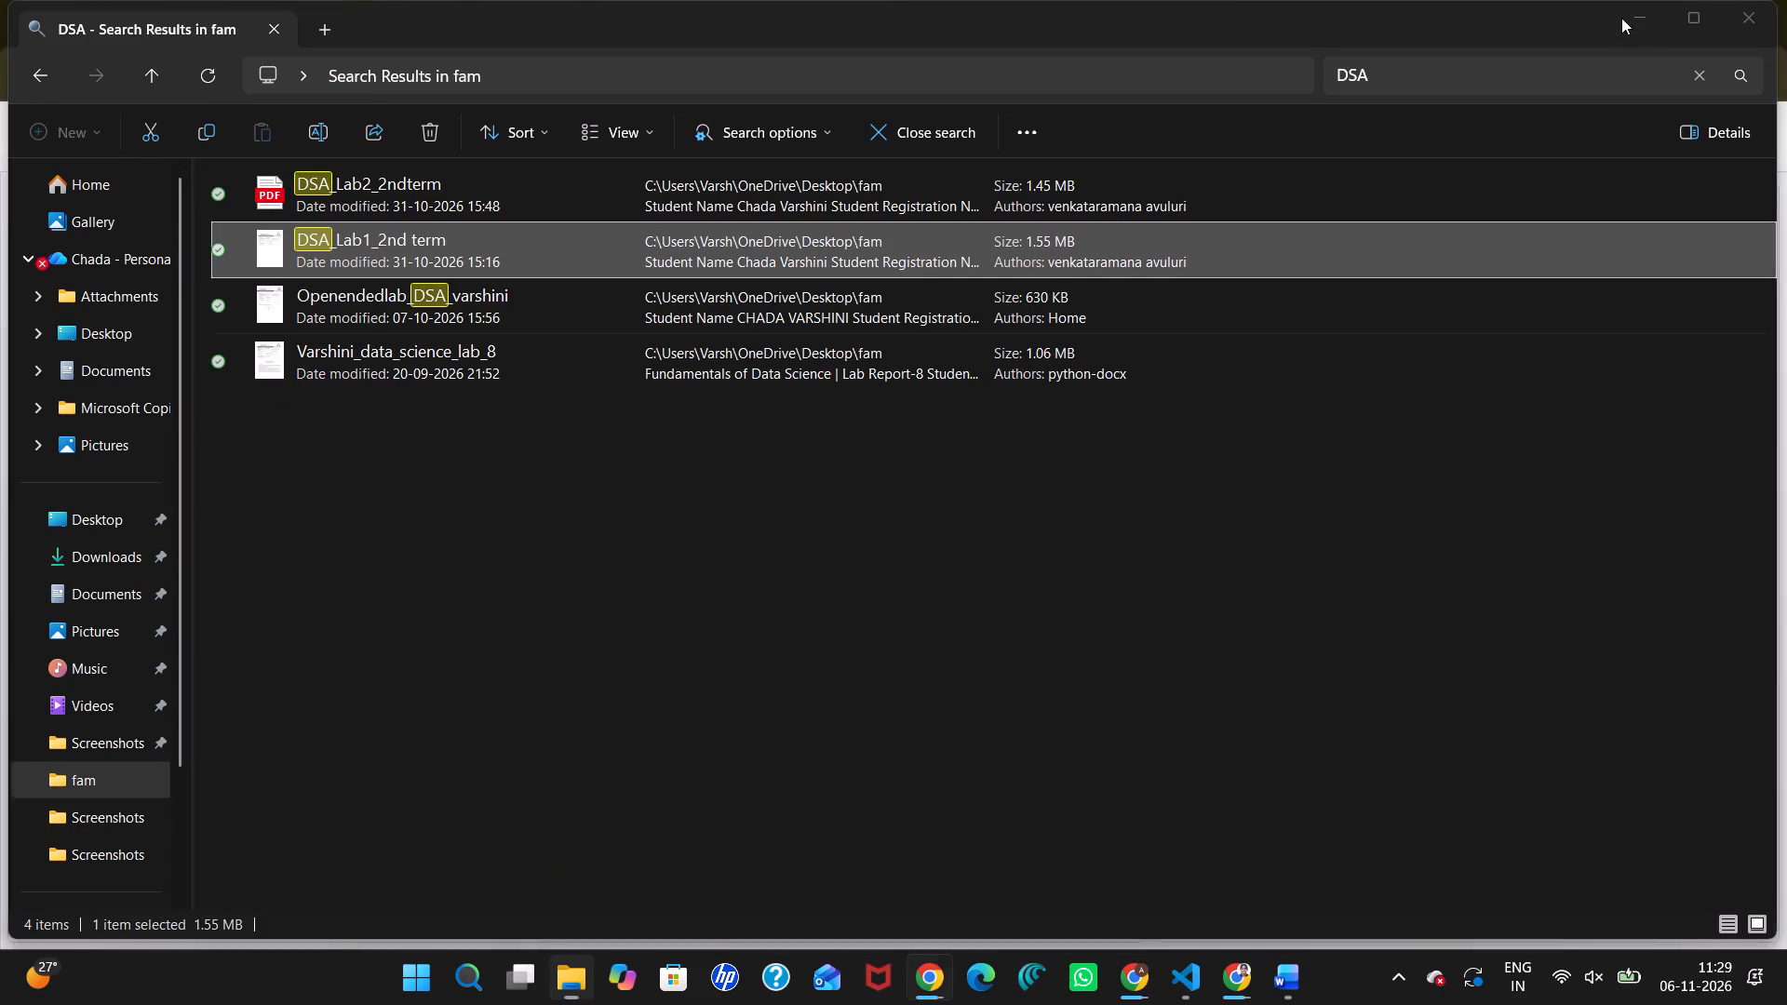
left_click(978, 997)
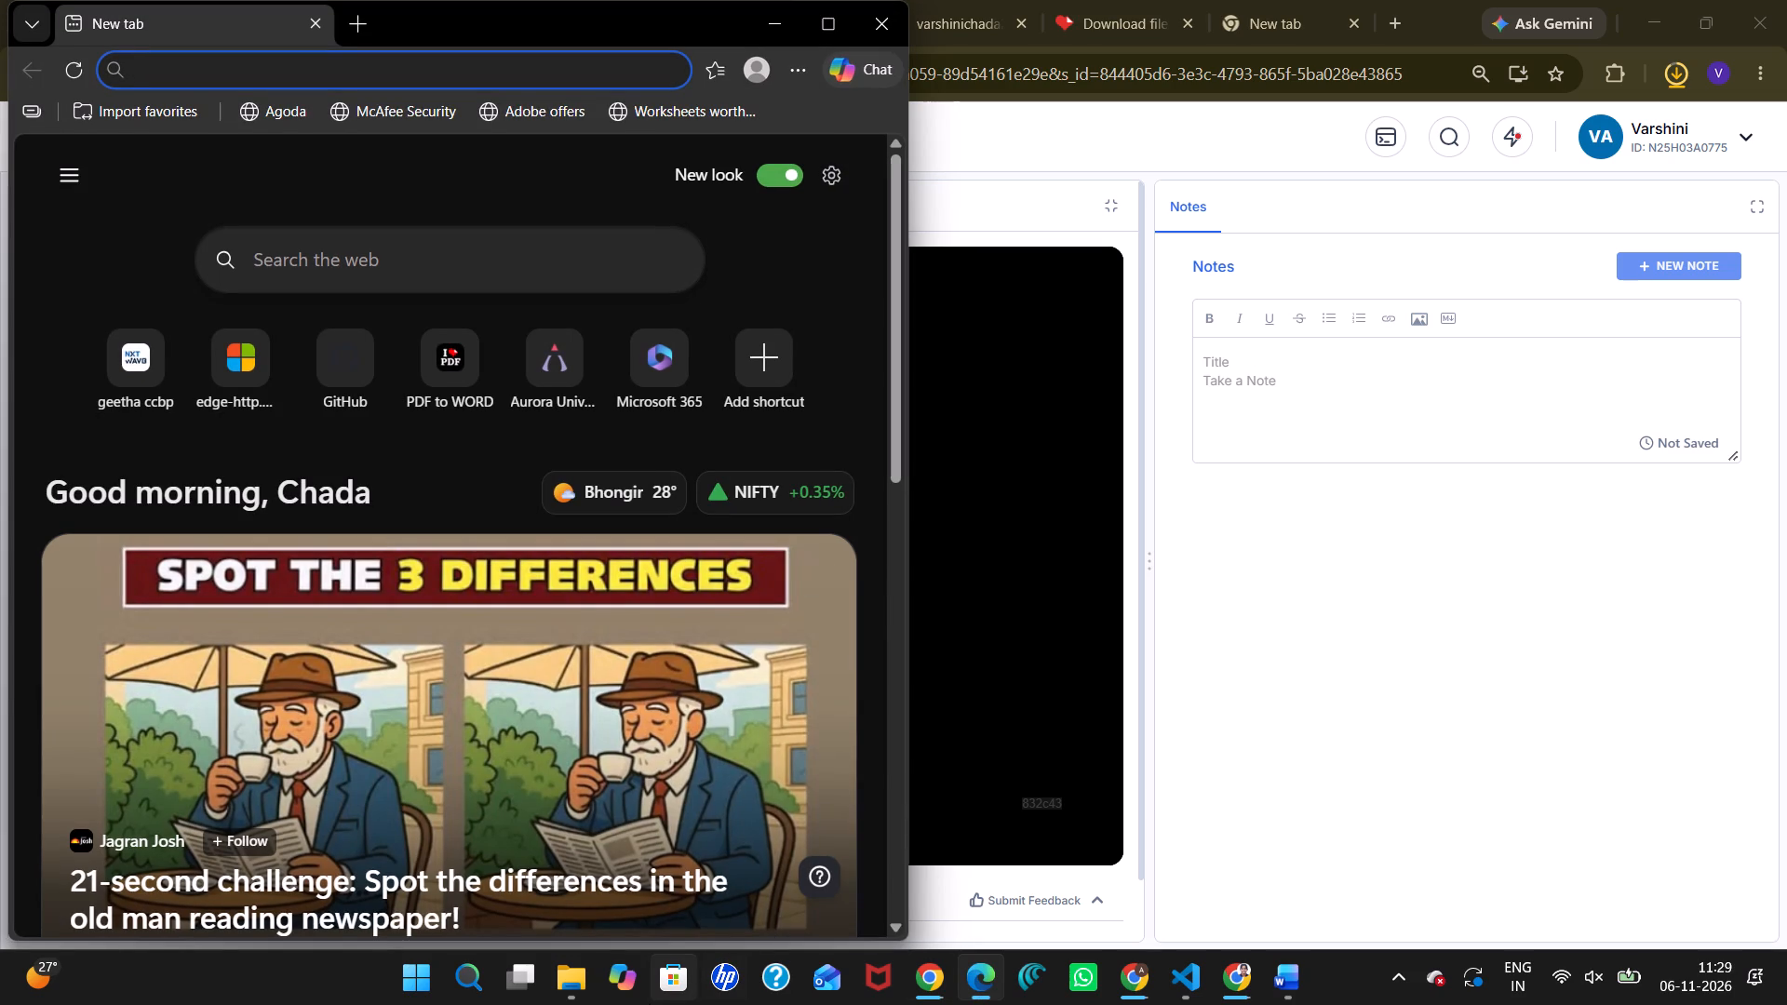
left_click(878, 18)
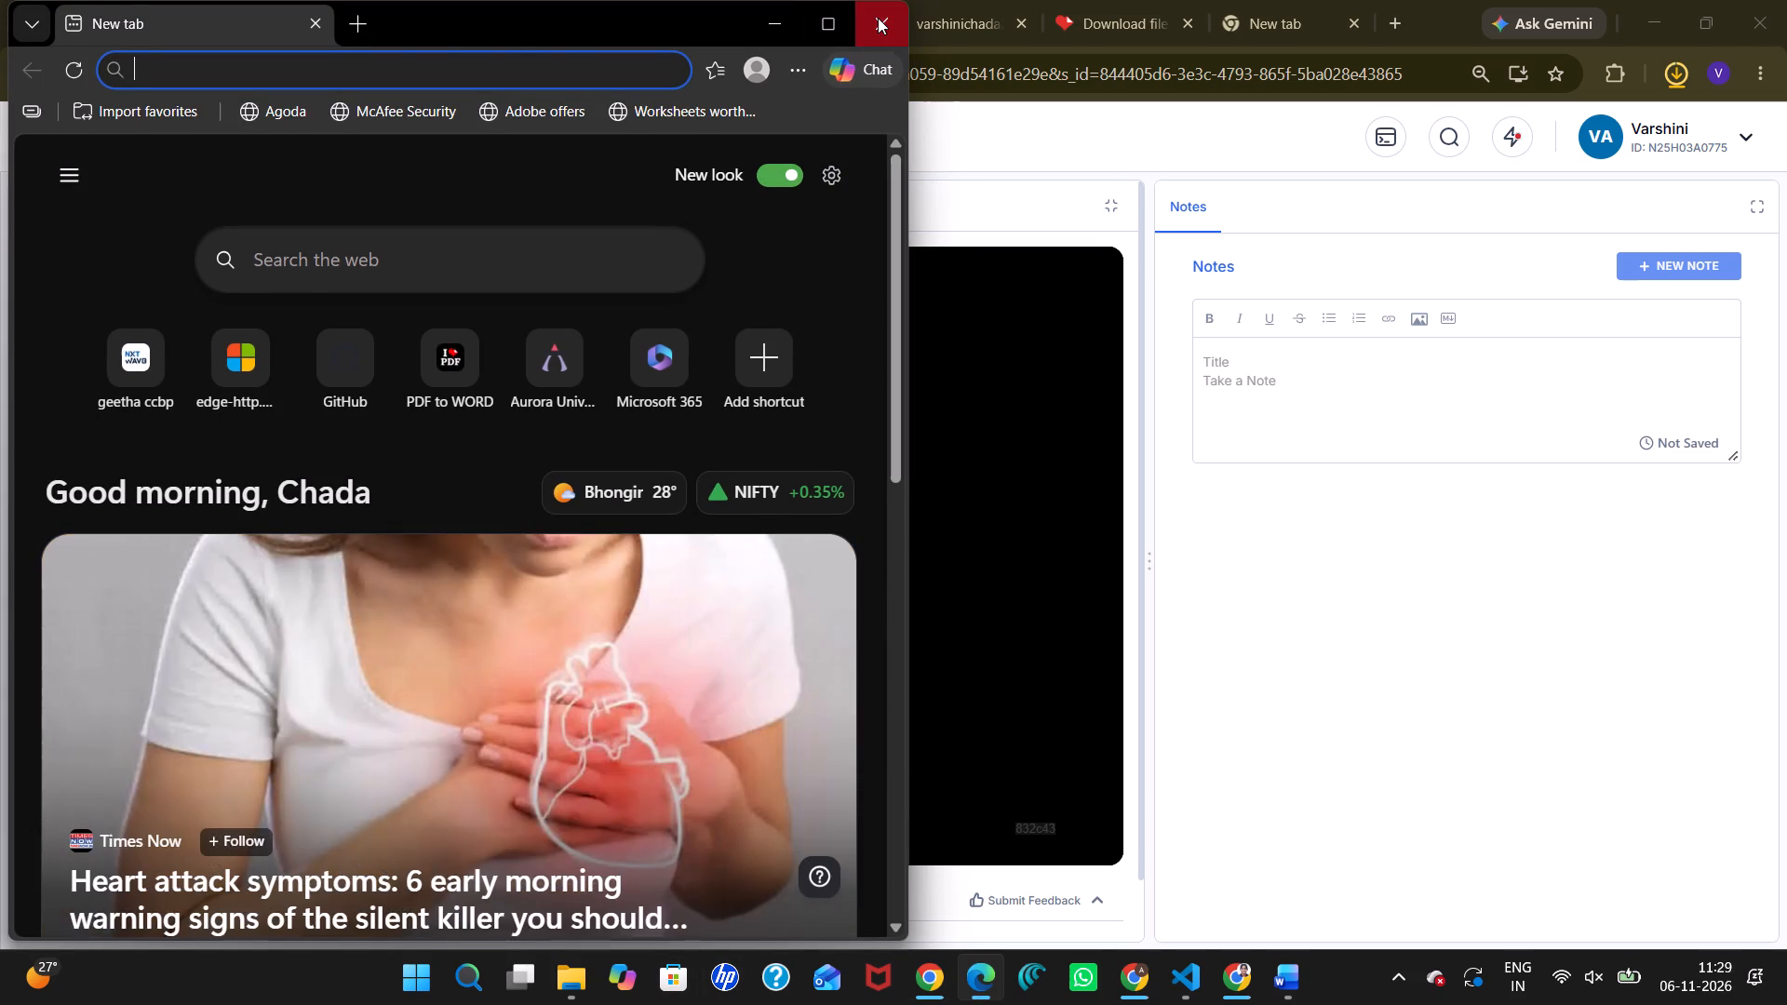
Open the "ADVANCED DATA STRCUTURES" PDF from the Downloads folder, read its module list, and return to the learning portal.
left_click(563, 991)
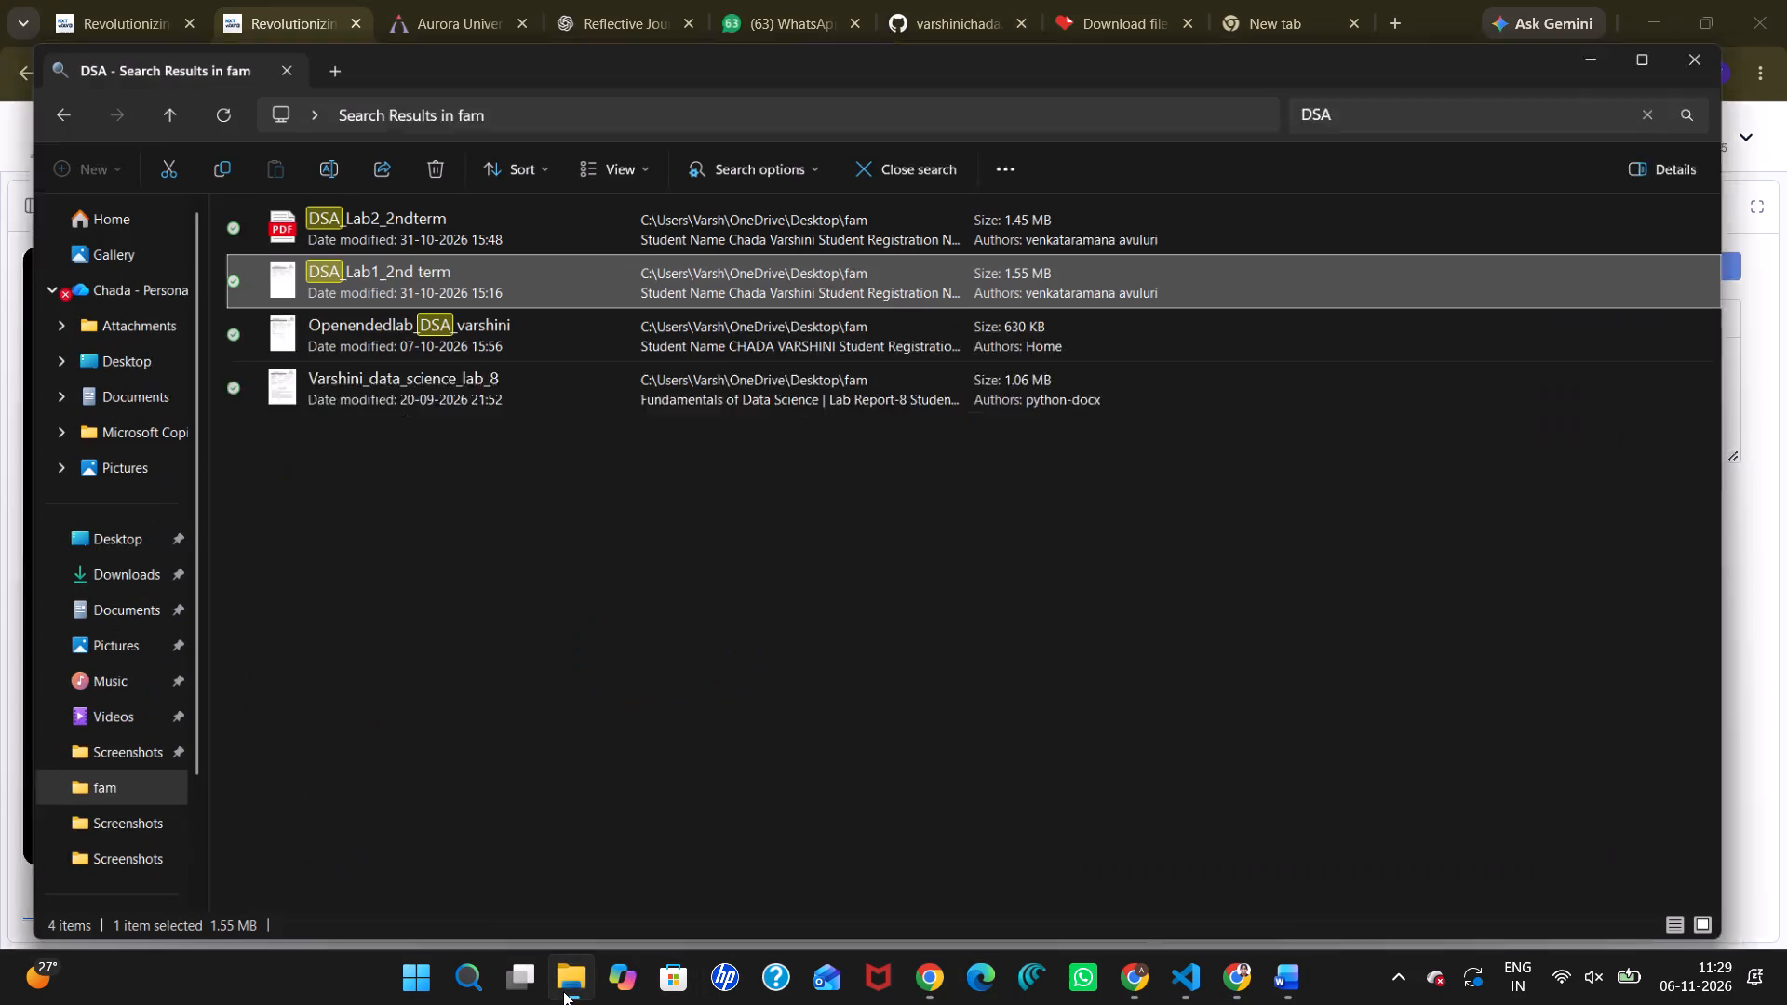
left_click(82, 535)
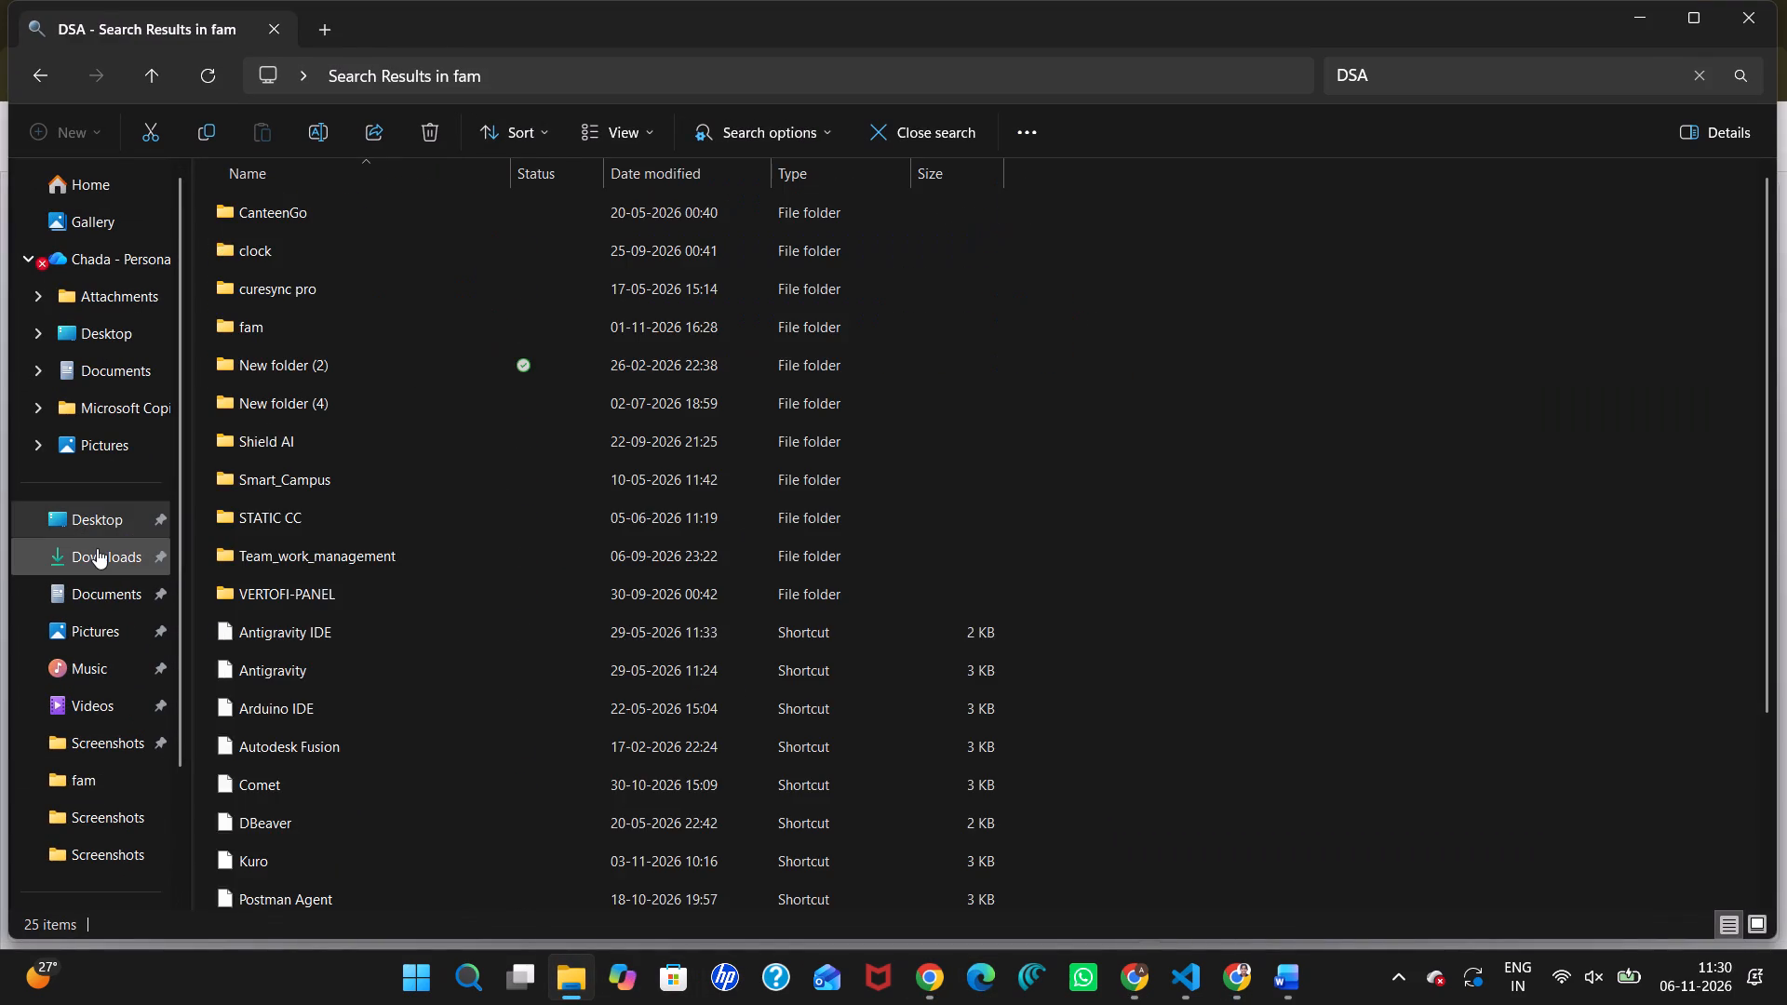
left_click(97, 548)
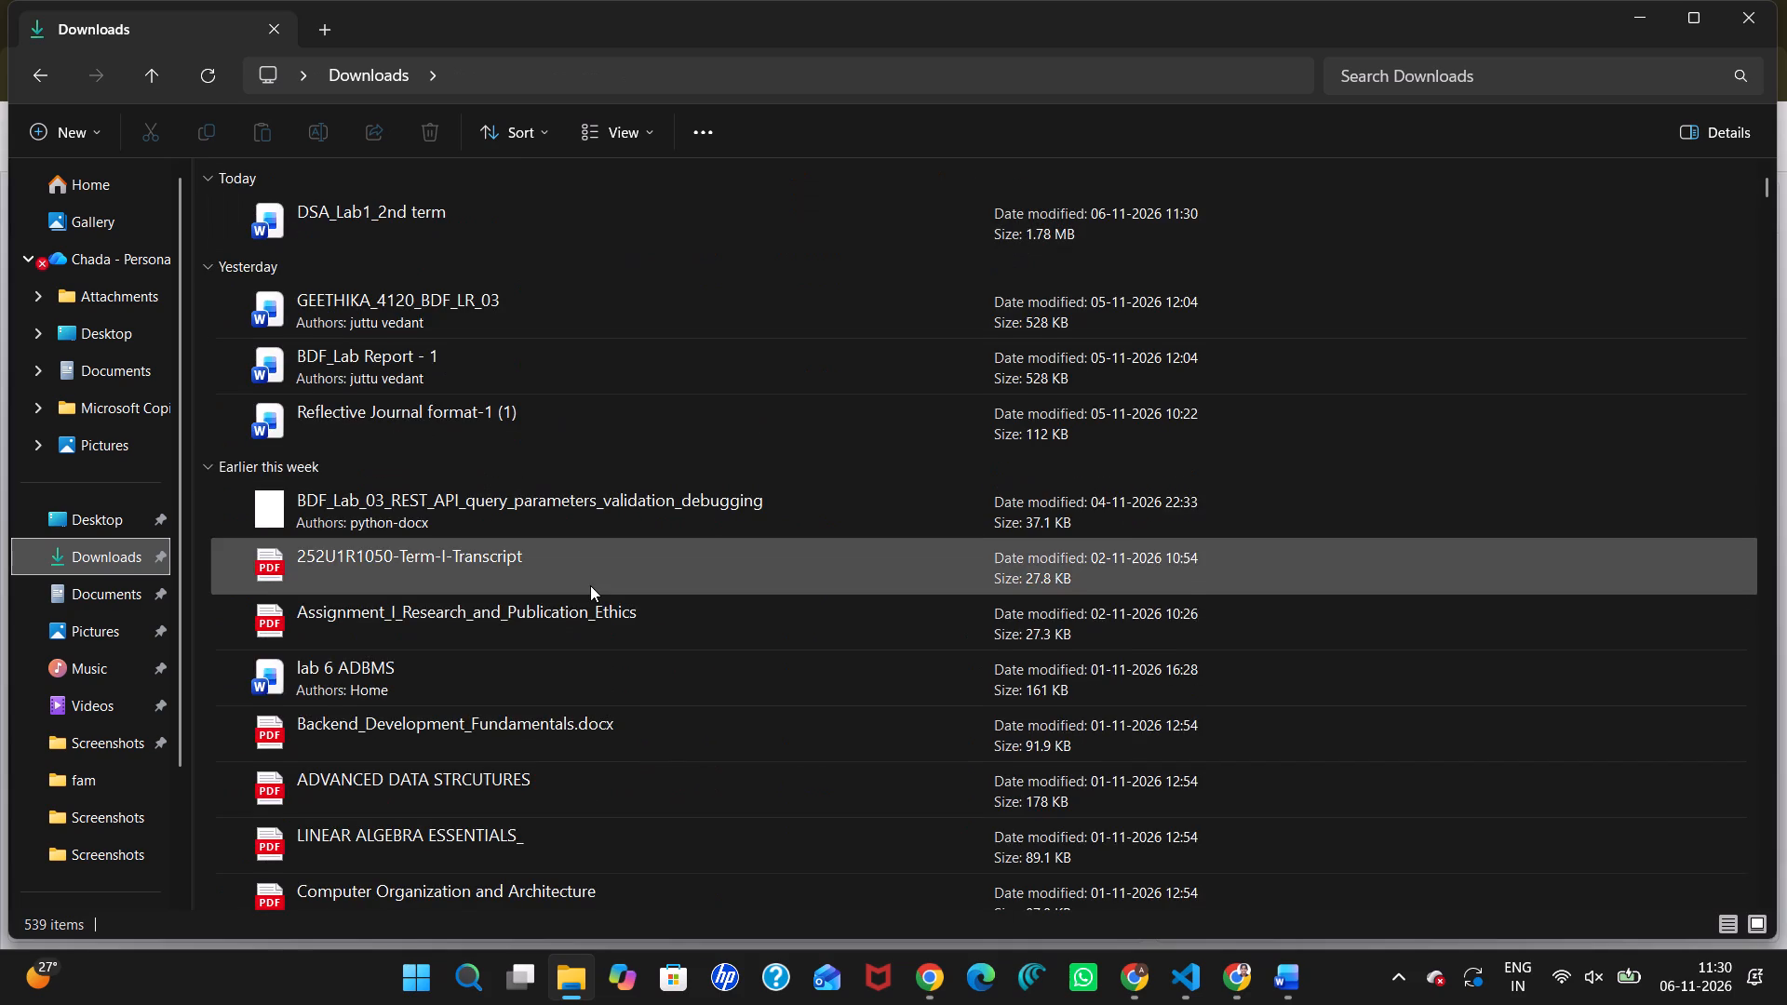
scroll(590, 585, "down", 2)
scroll(590, 585, "up", 1)
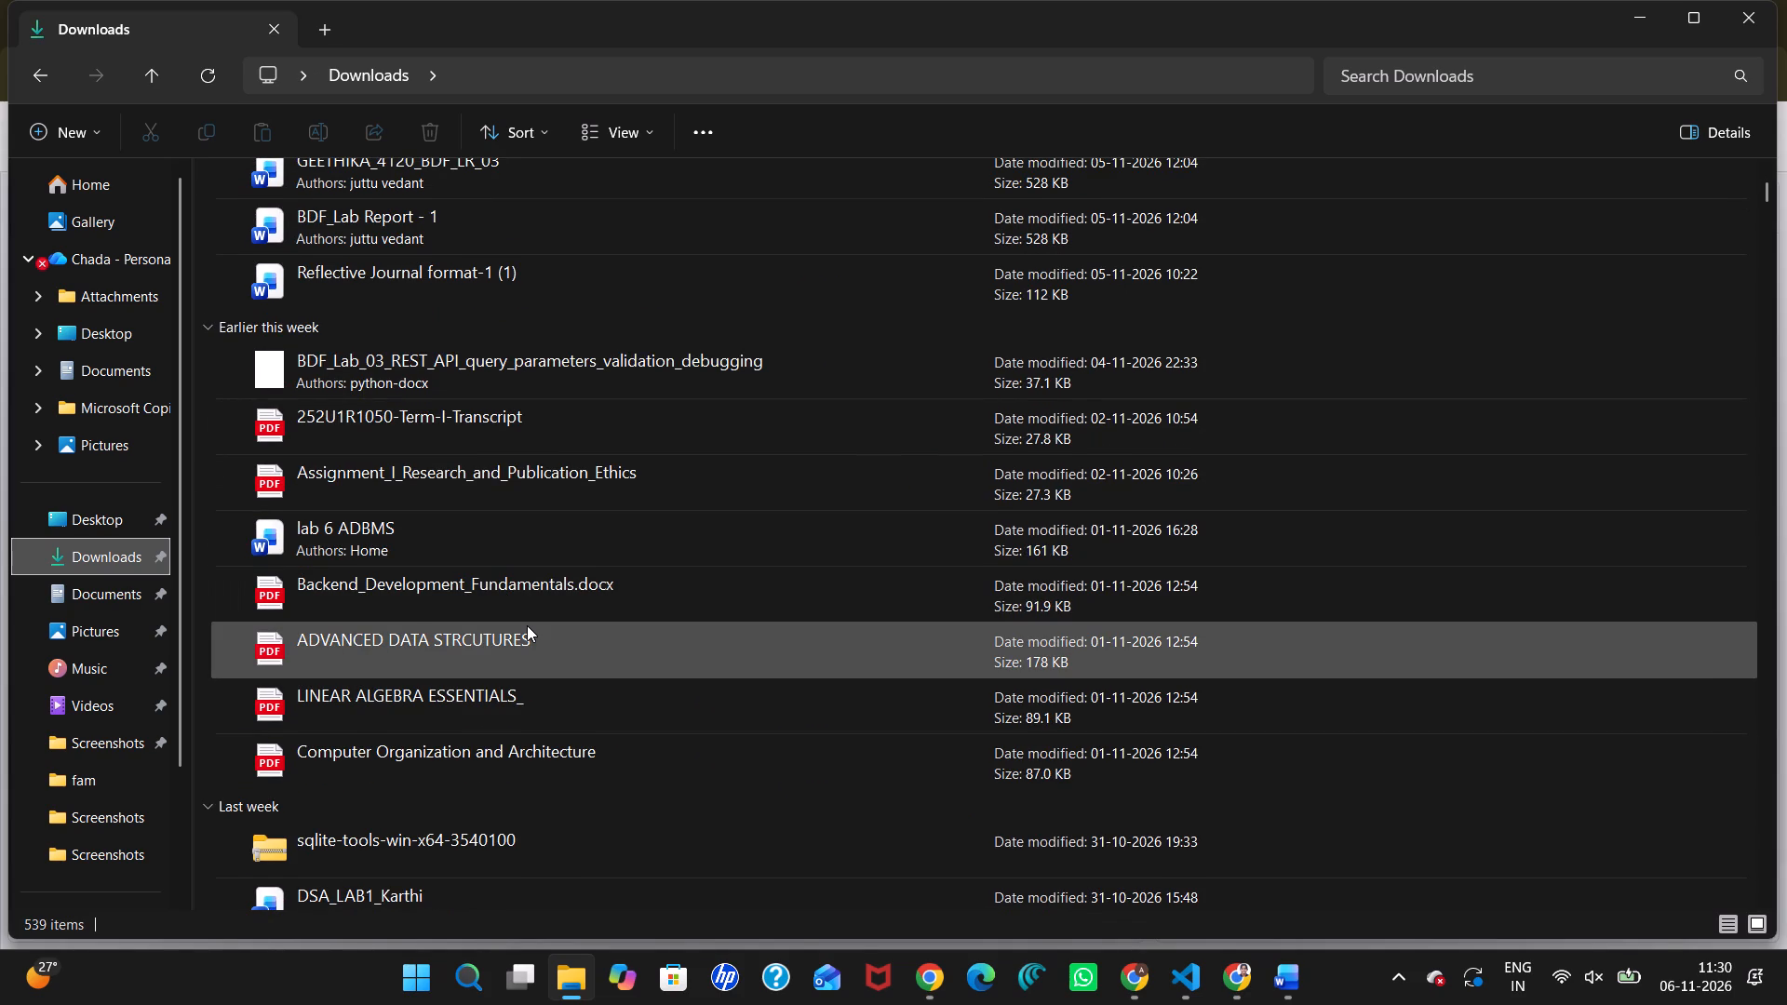
double_click(527, 625)
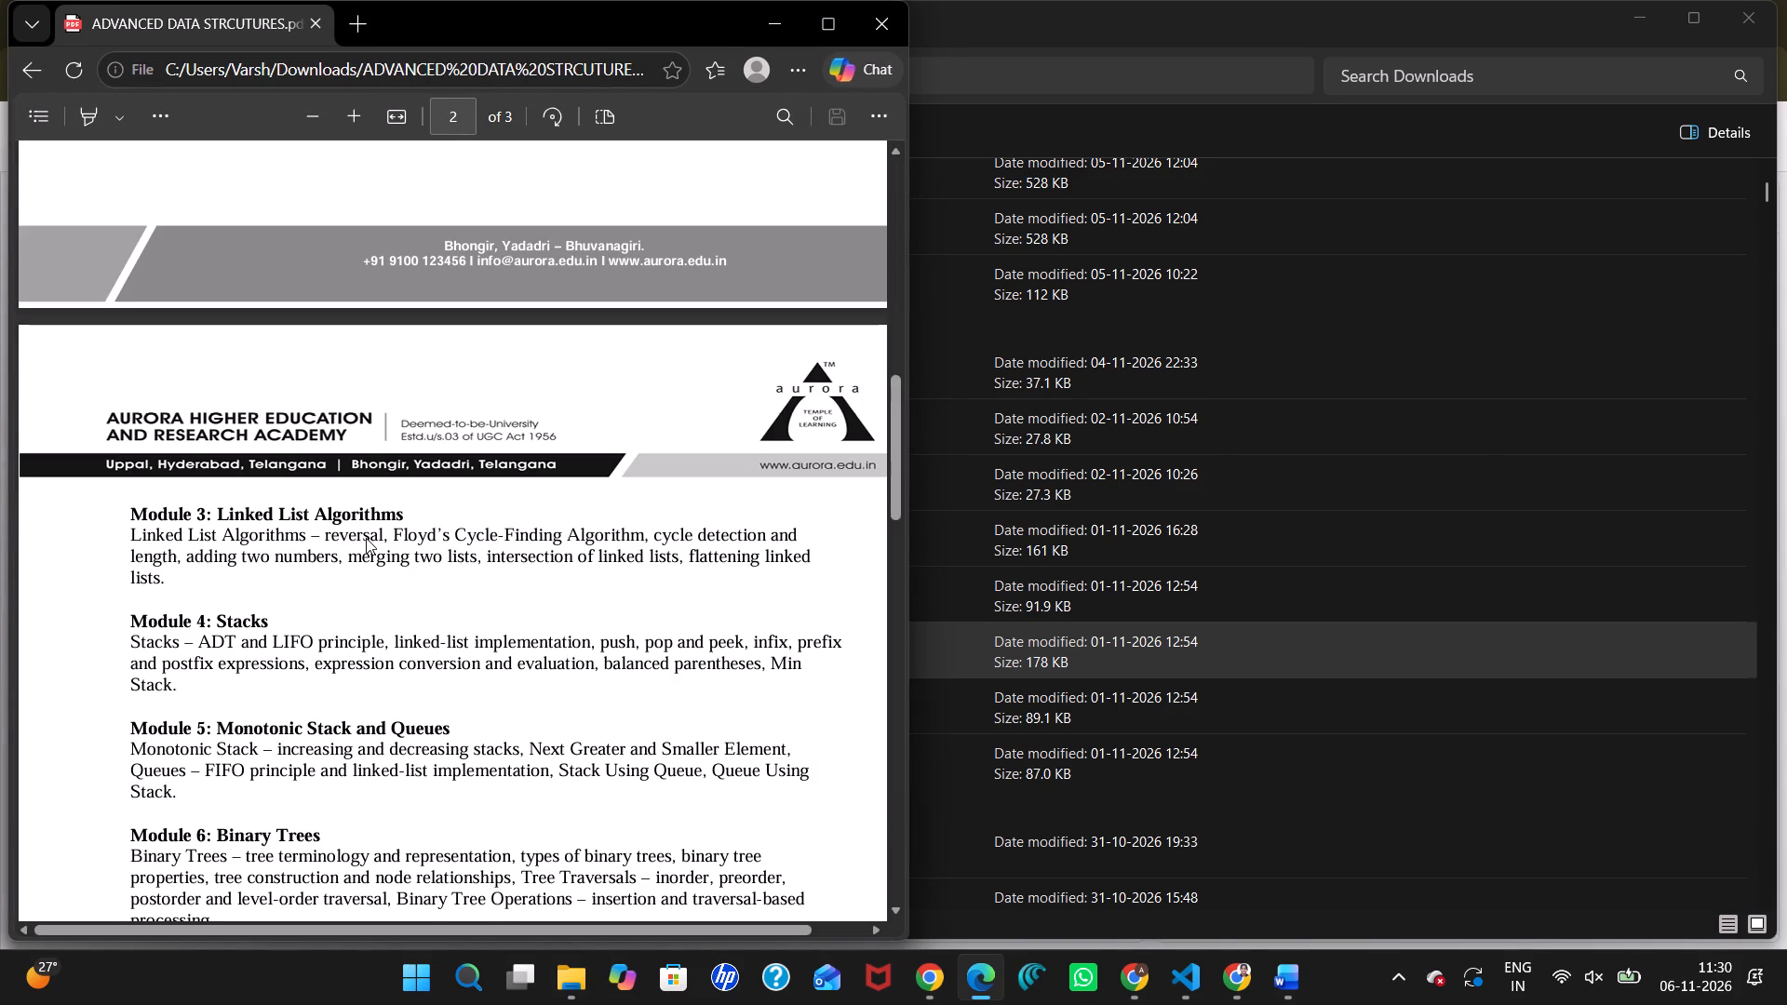
scroll(366, 538, "down", 1)
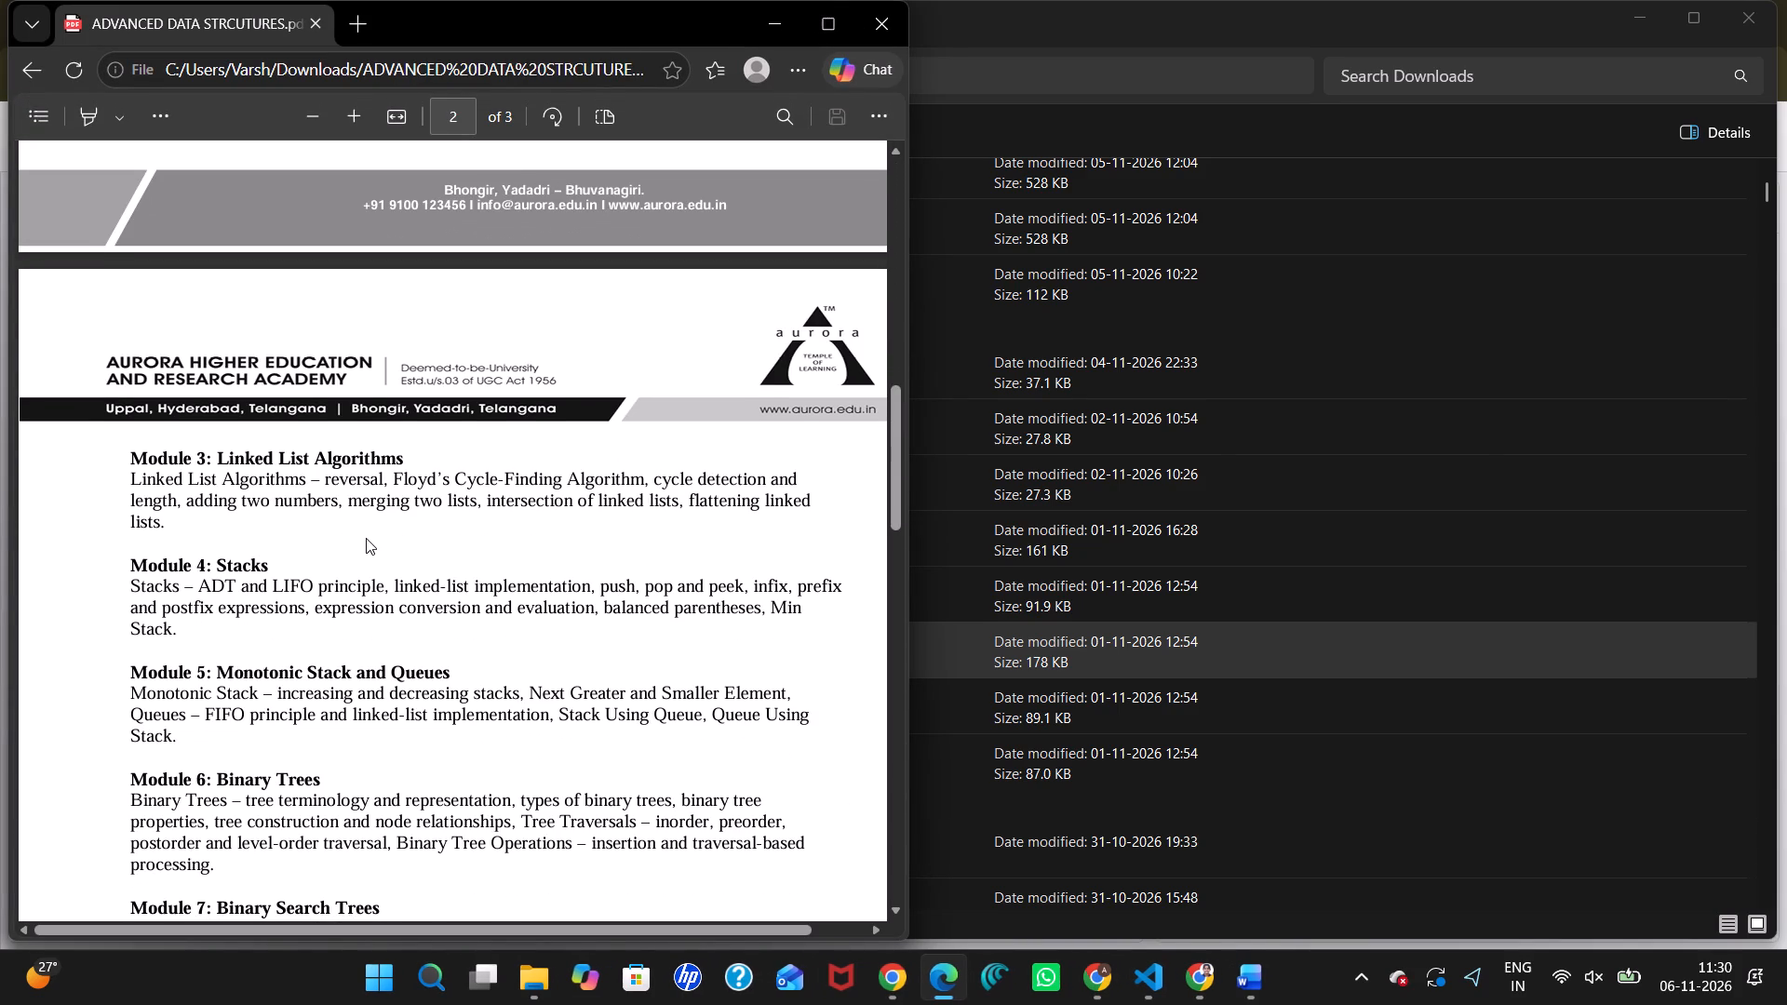
left_click(777, 12)
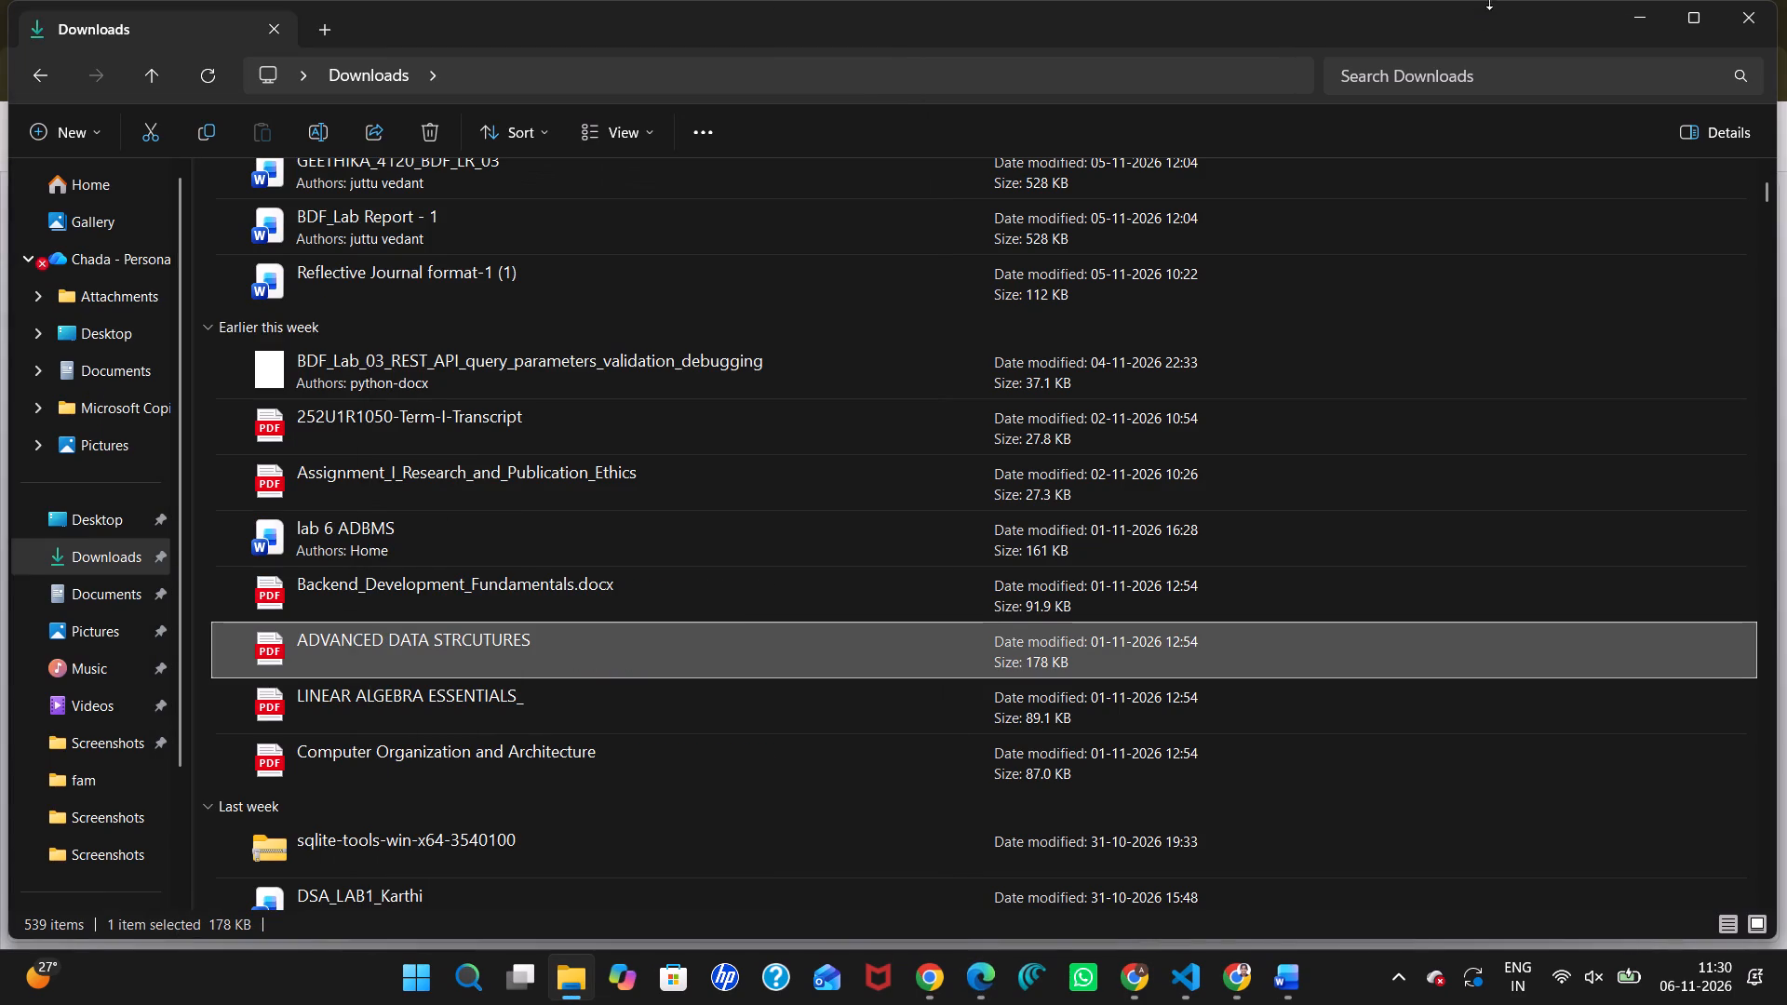
left_click(1643, 10)
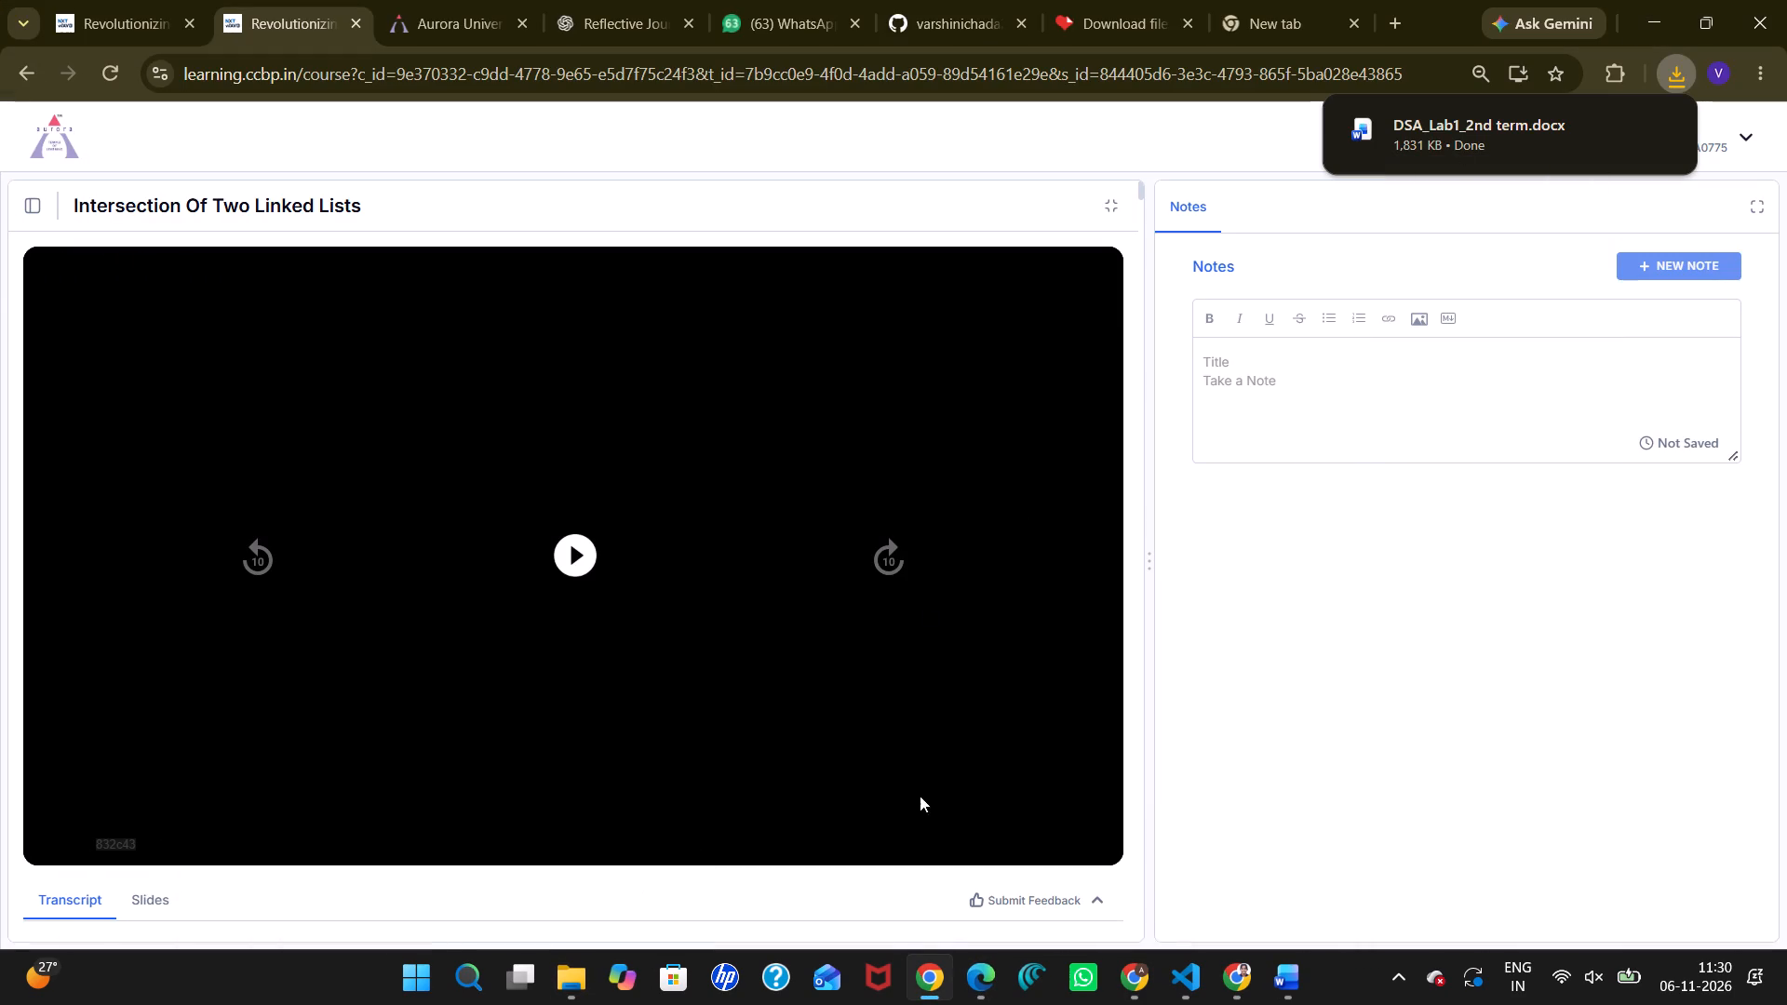
Open the Coding Practice set that follows the Reversing a Linked List tutorial in the course outline.
left_click(29, 206)
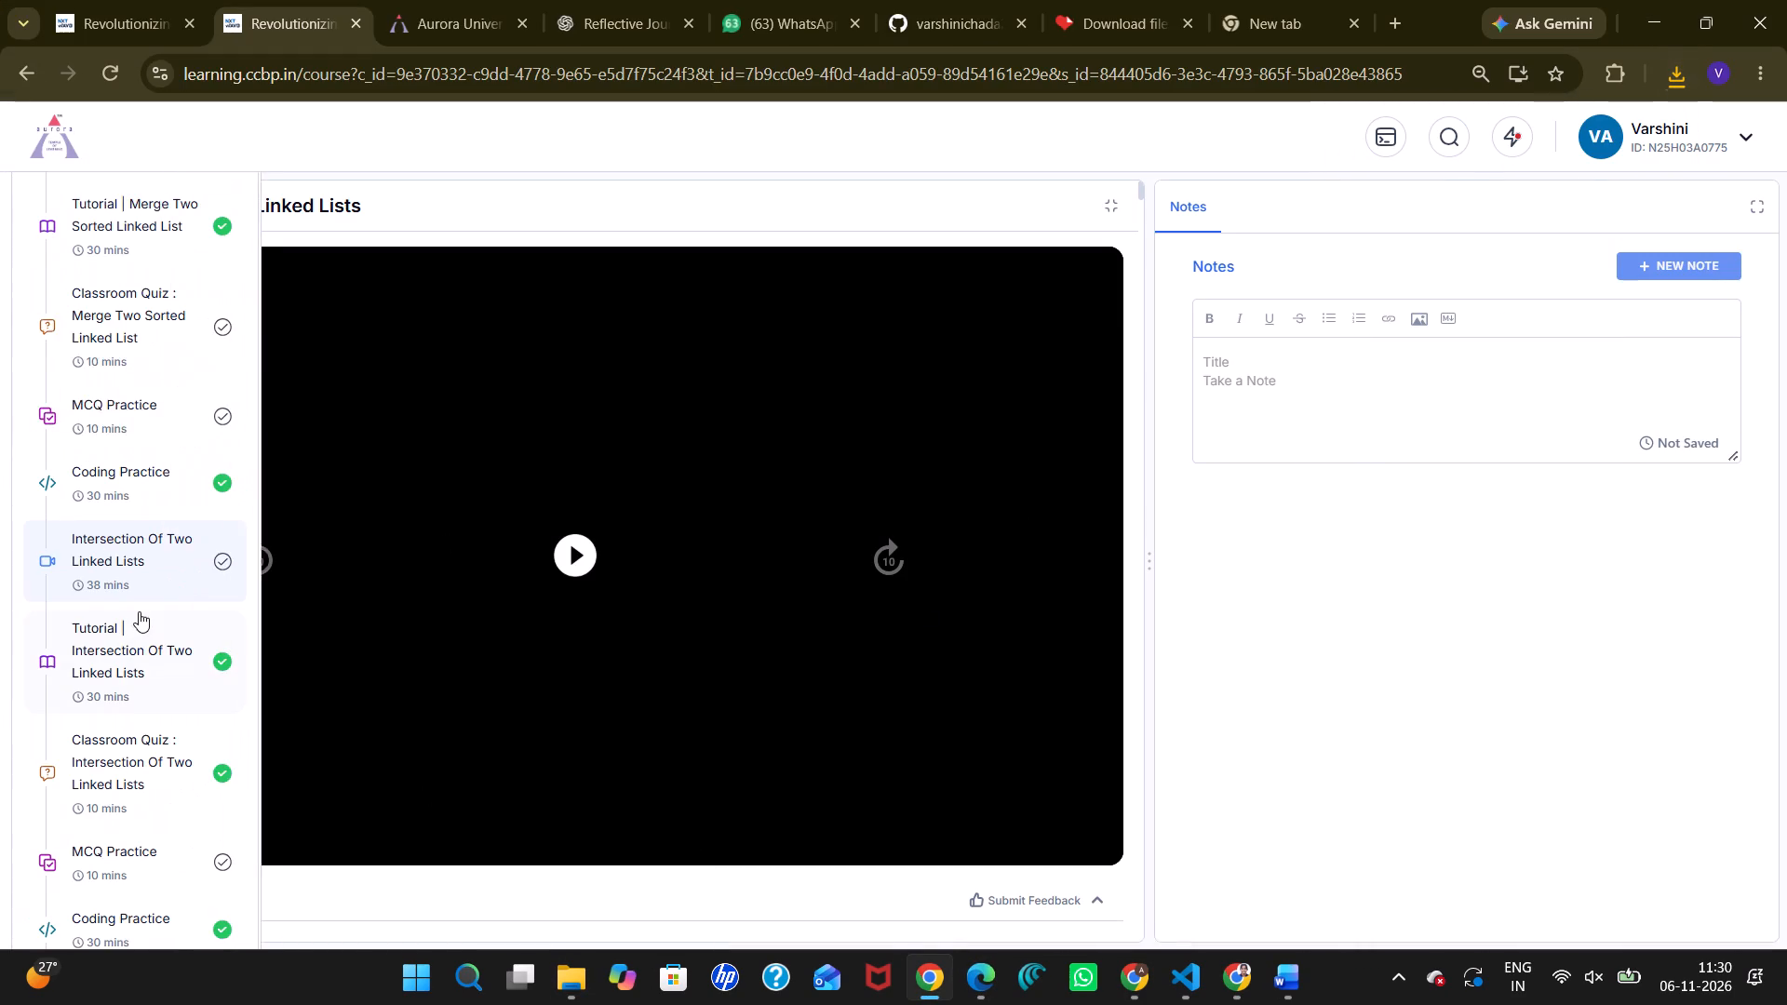
scroll(139, 611, "up", 7)
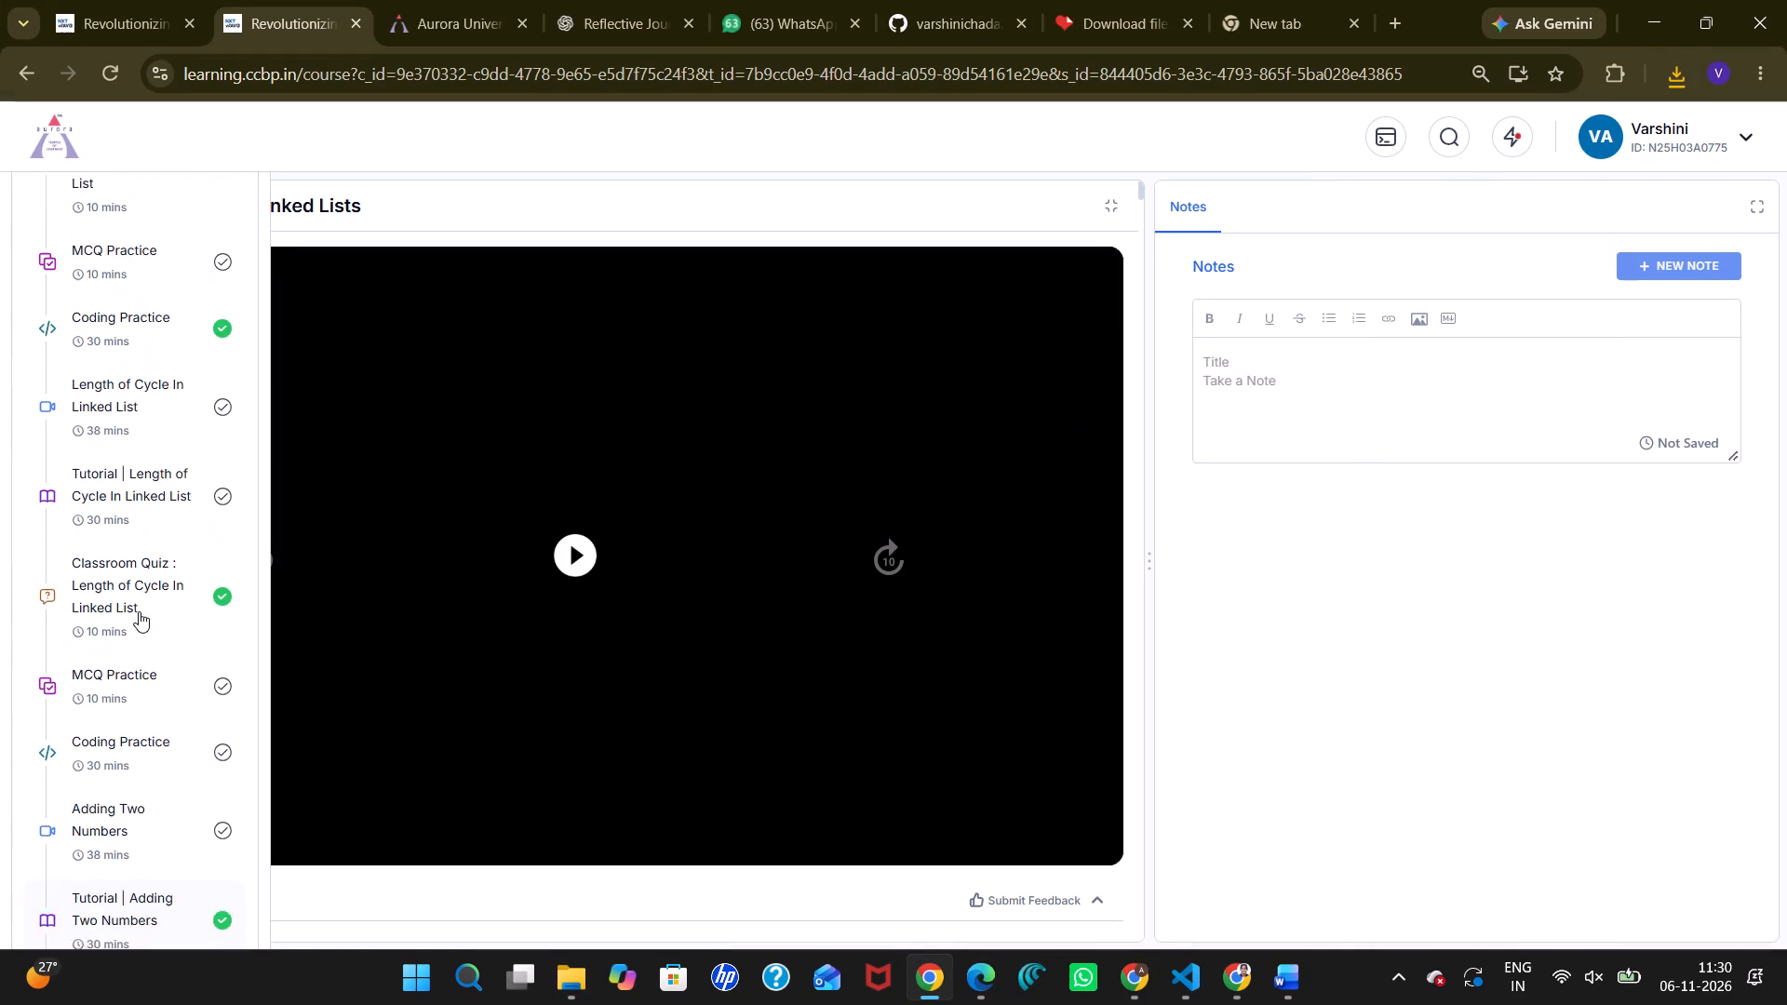
scroll(139, 611, "up", 6)
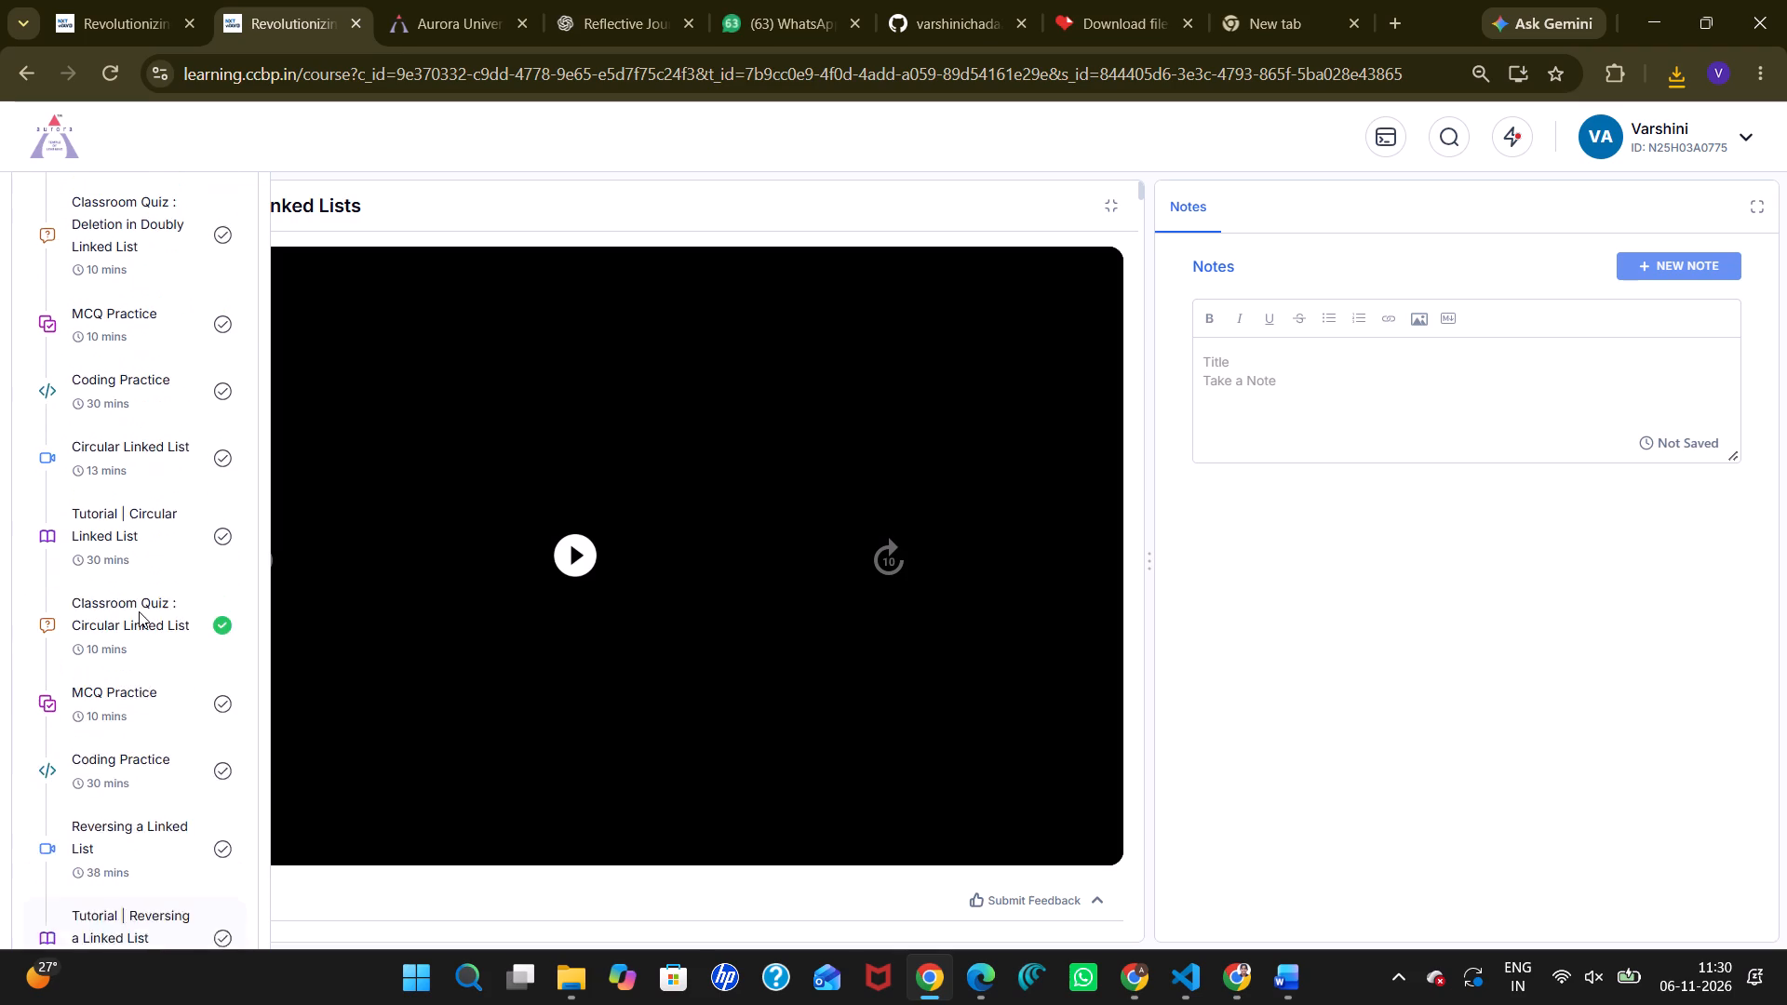
scroll(139, 611, "down", 2)
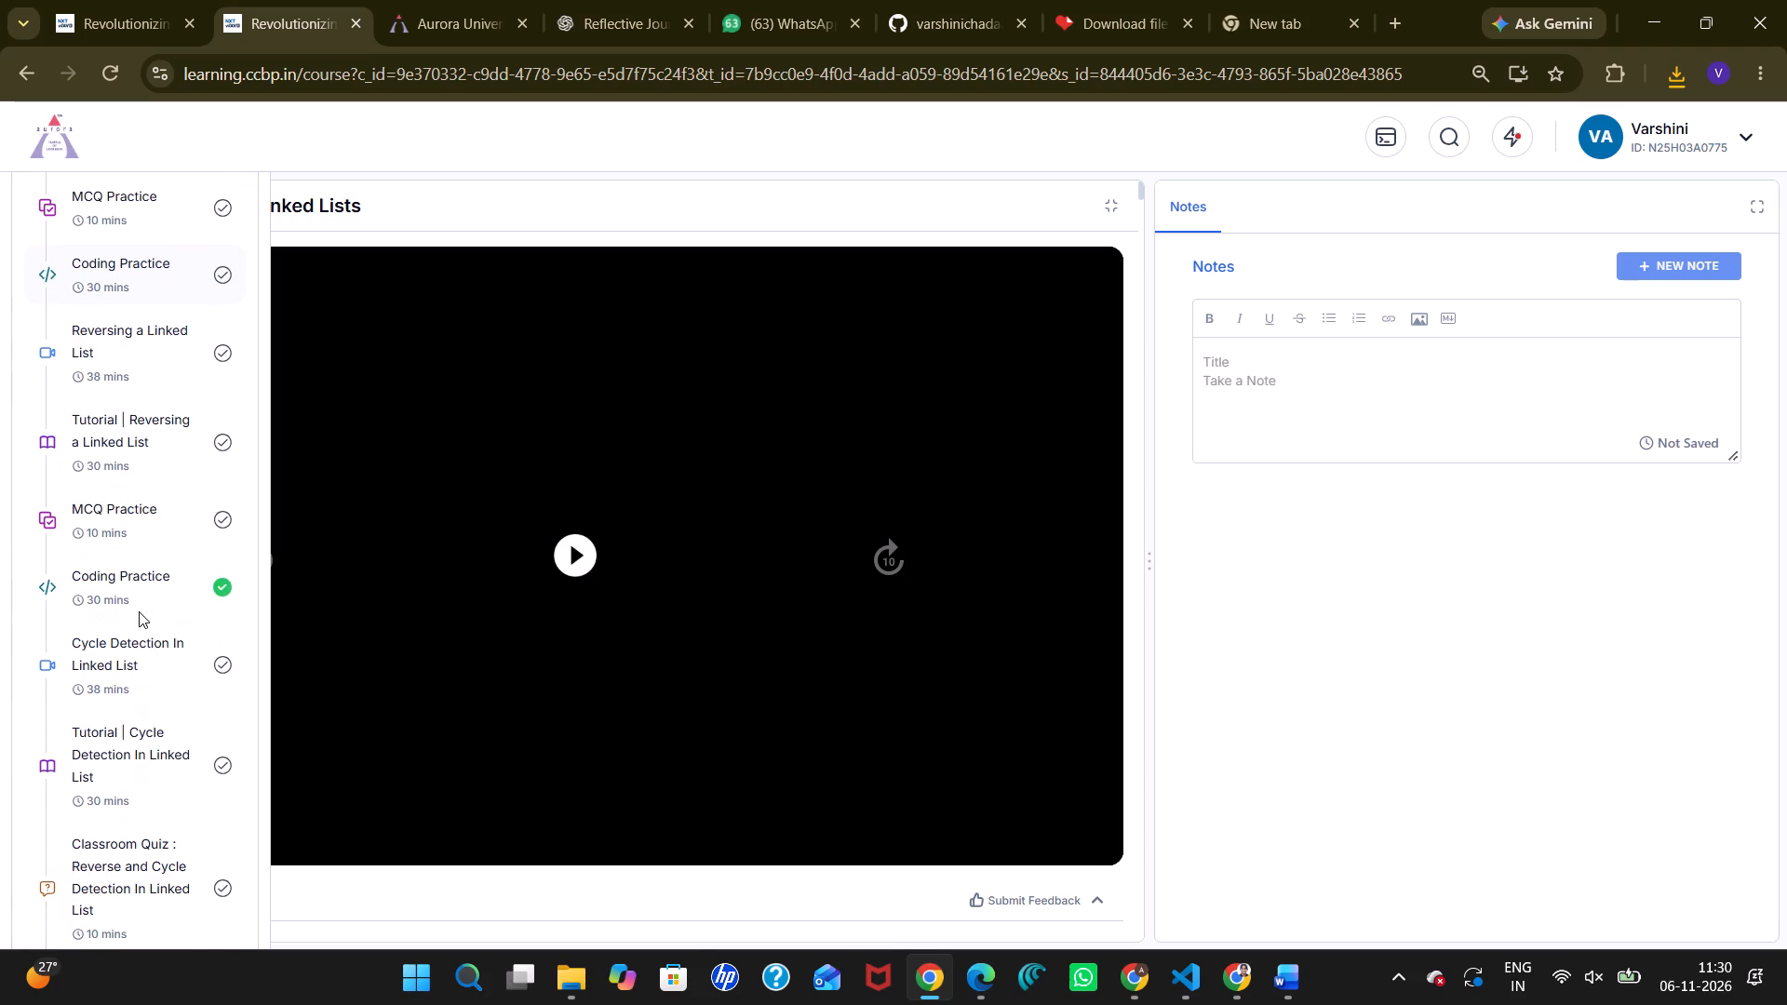
scroll(139, 611, "down", 1)
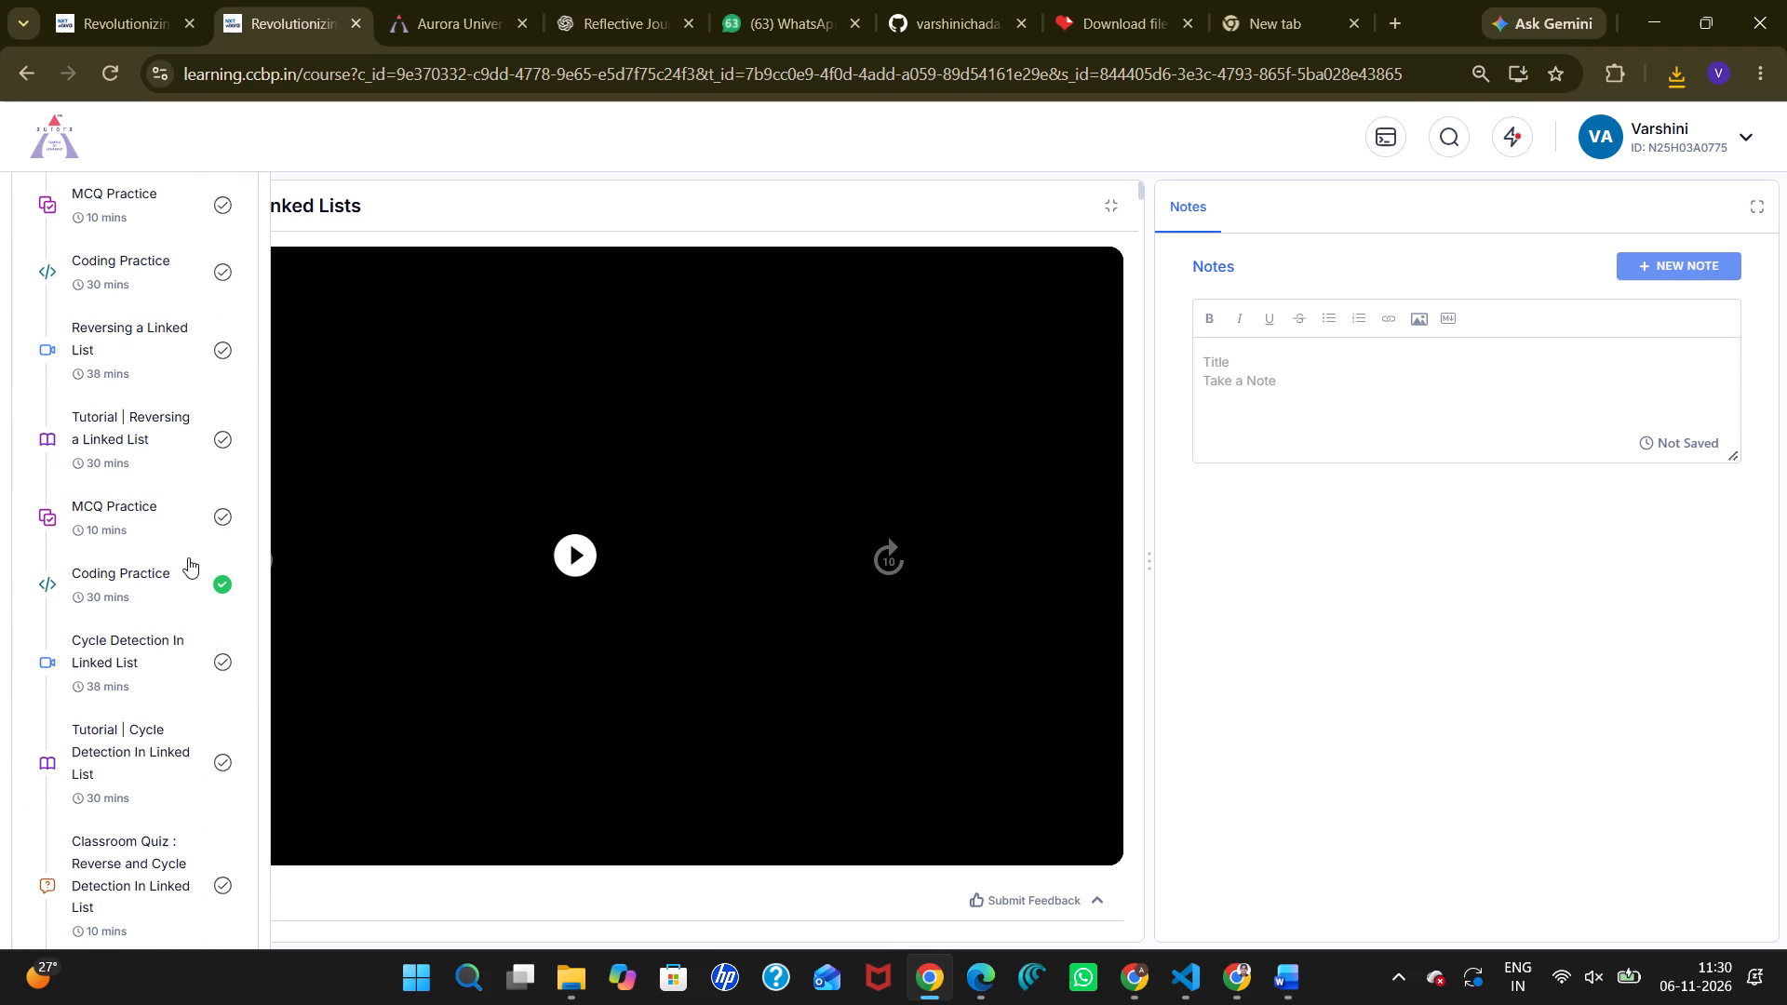
left_click(188, 557)
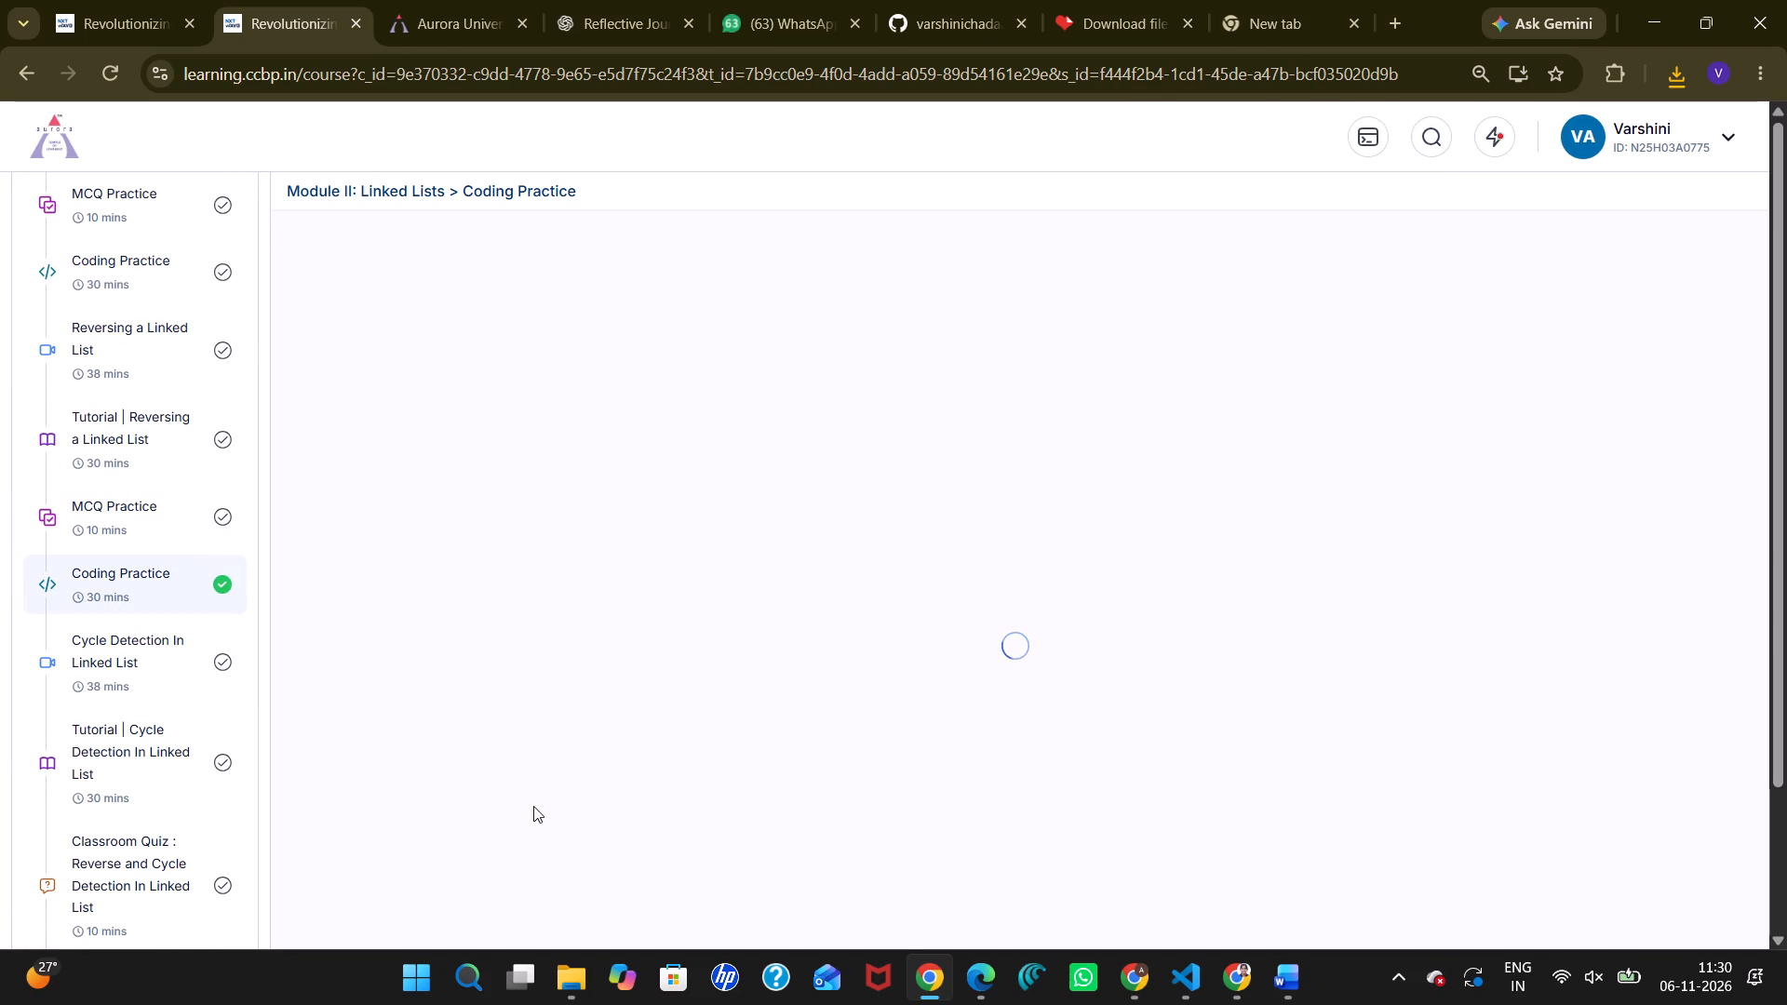
Open the downloaded "DSA_Lab1_2nd term.docx" in Word and enable editing.
left_click(1677, 59)
left_click(1495, 188)
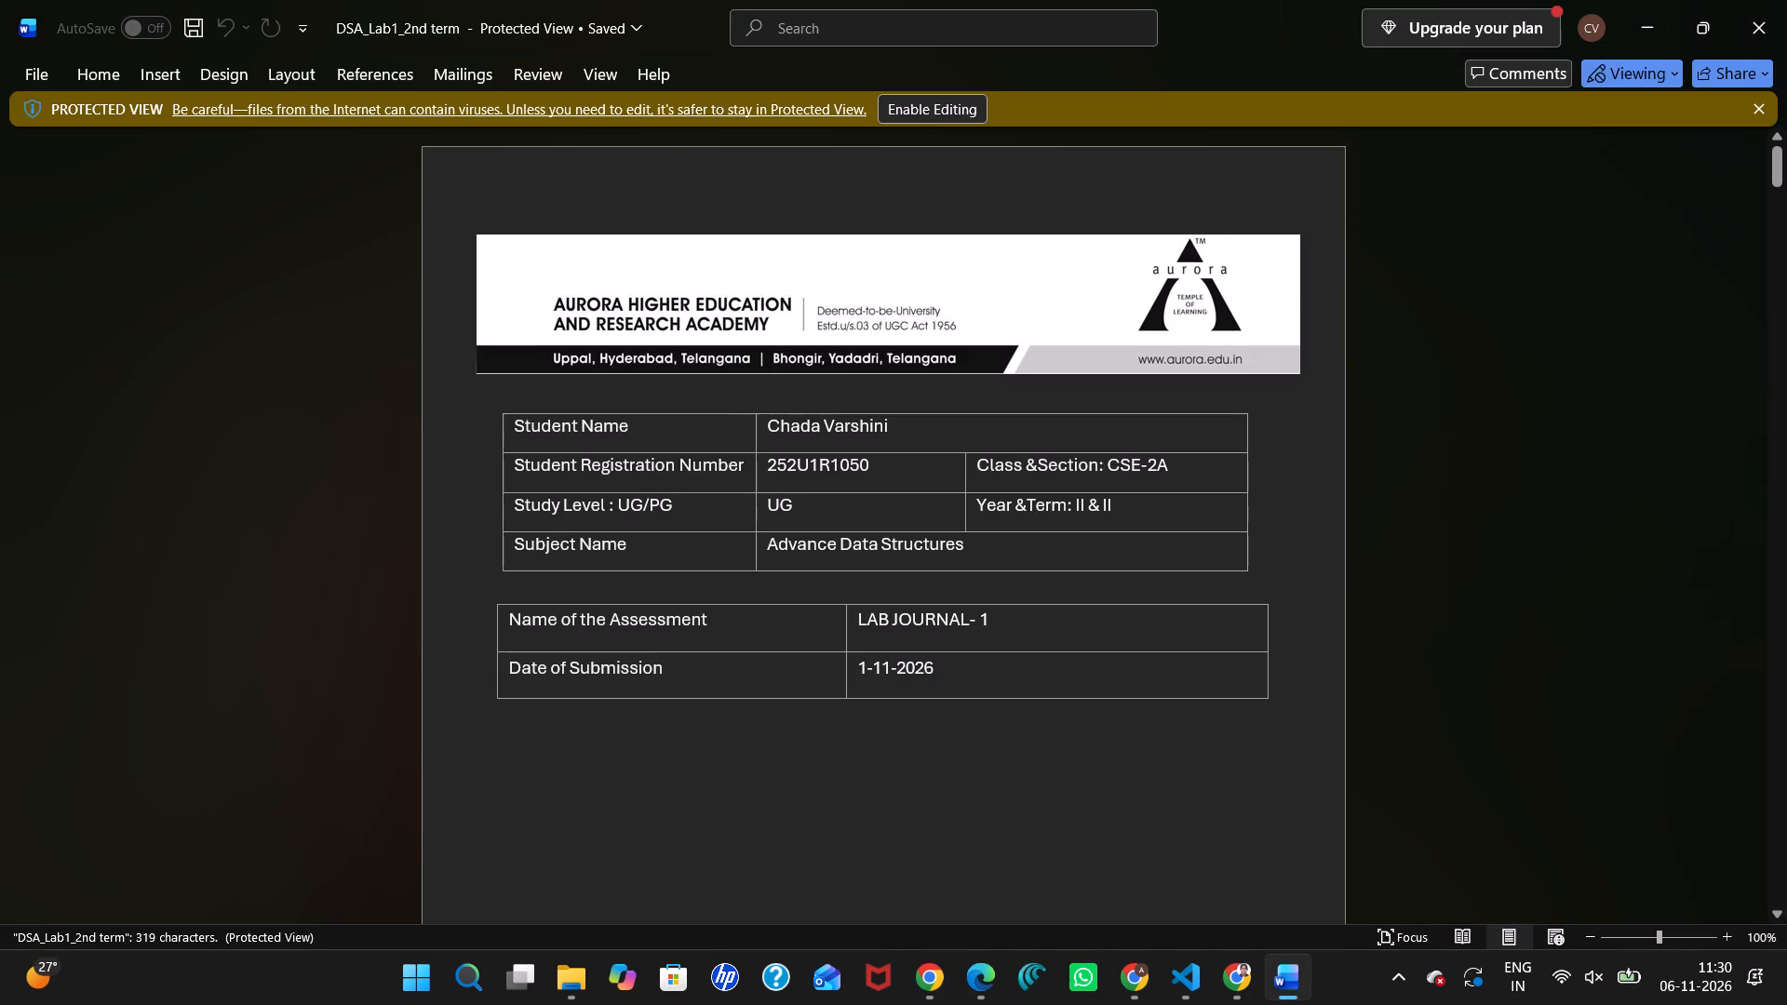
left_click(938, 105)
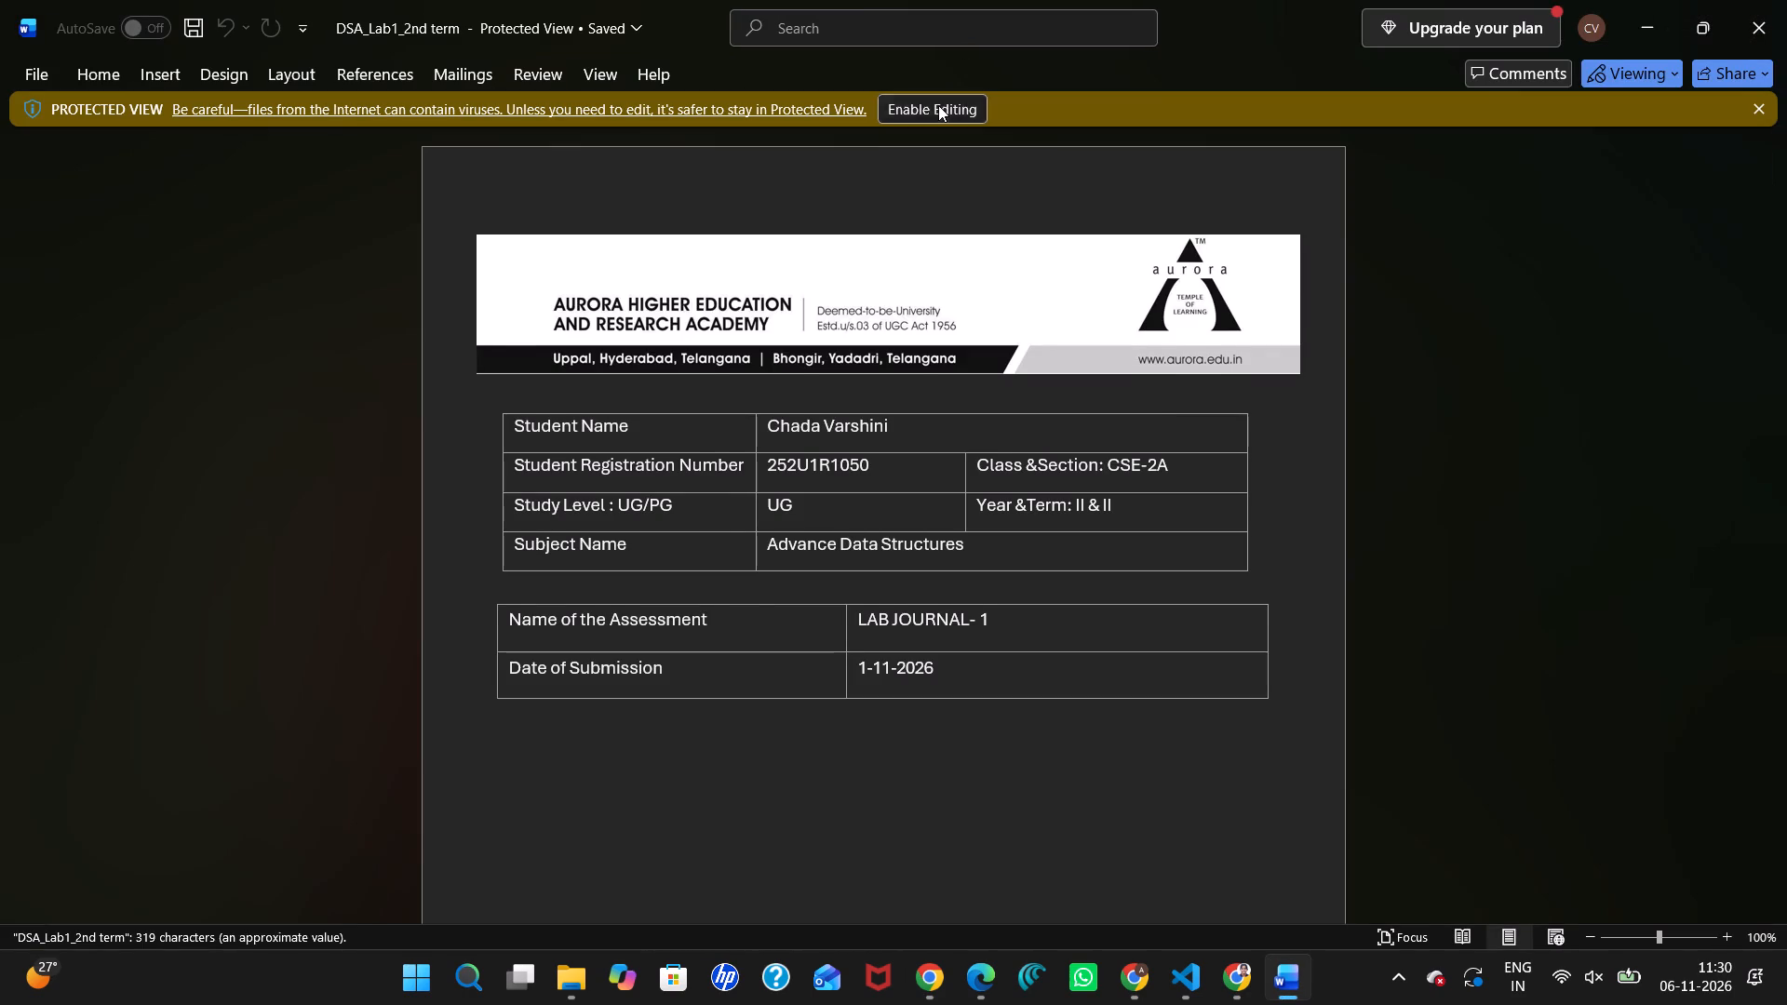
Update the cover page table to assessment name "LAB JOURNAL- 3" and submission date 6-11-2026.
left_click(1029, 711)
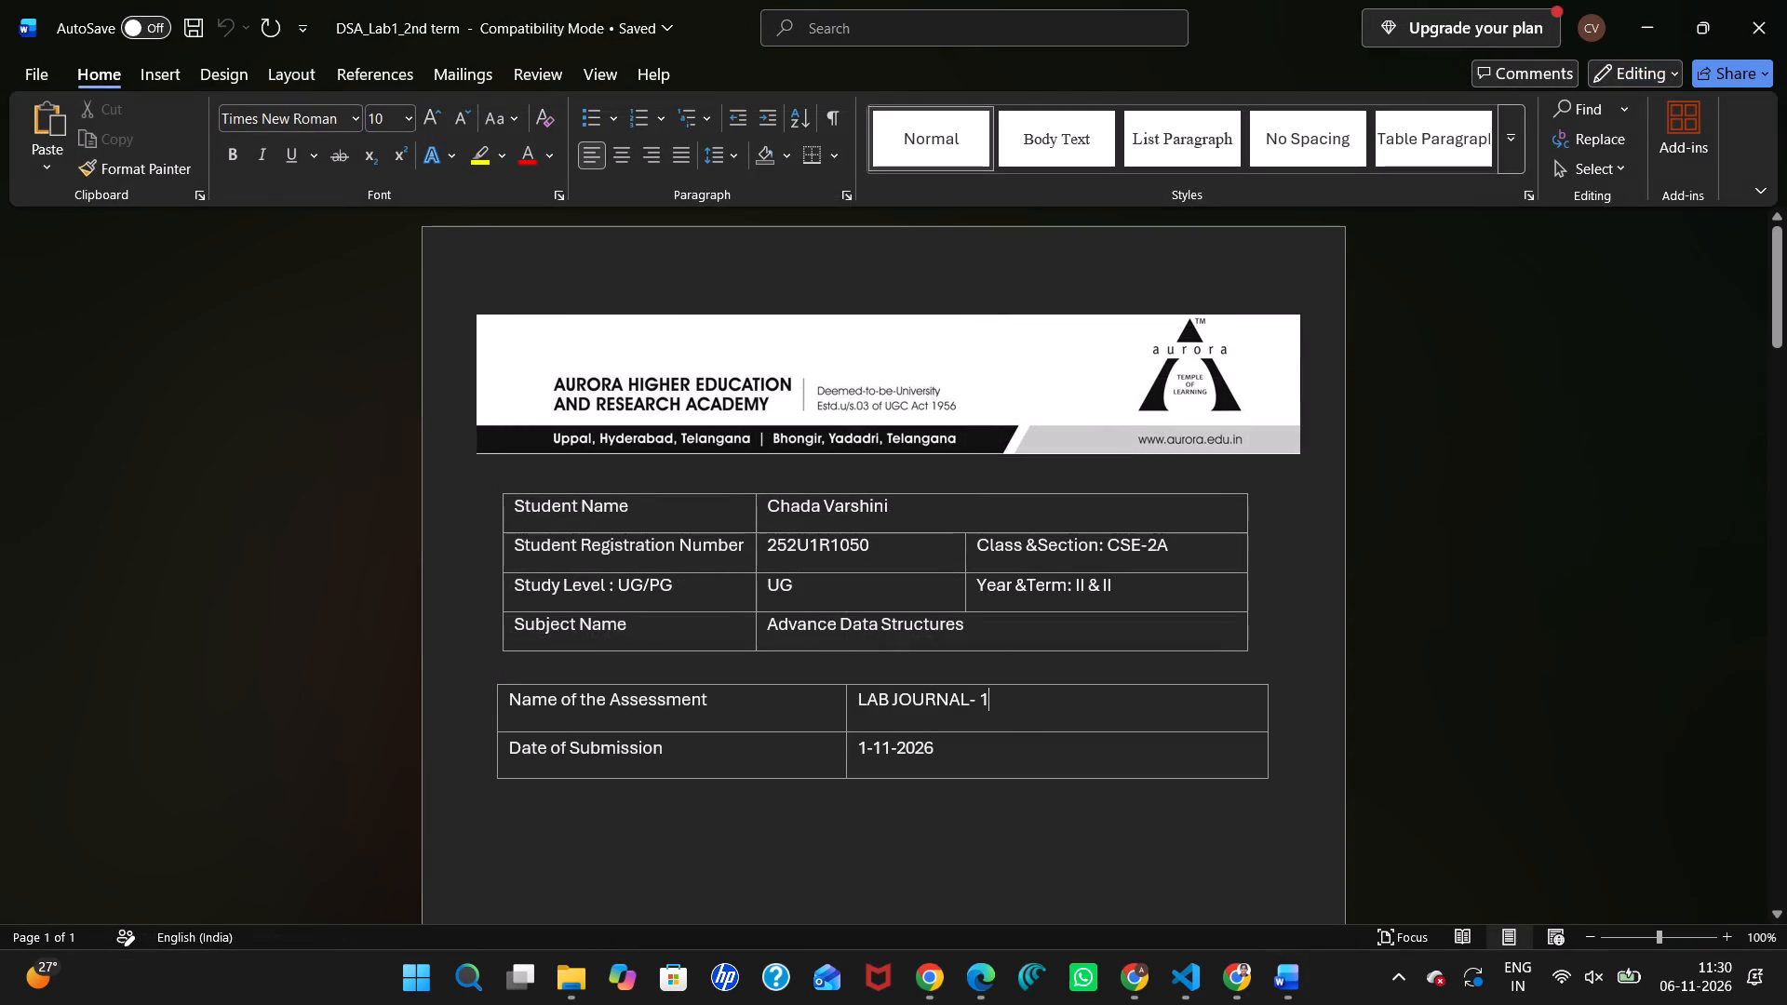
key("BackSpace")
key("3")
scroll(1029, 711, "down", 1)
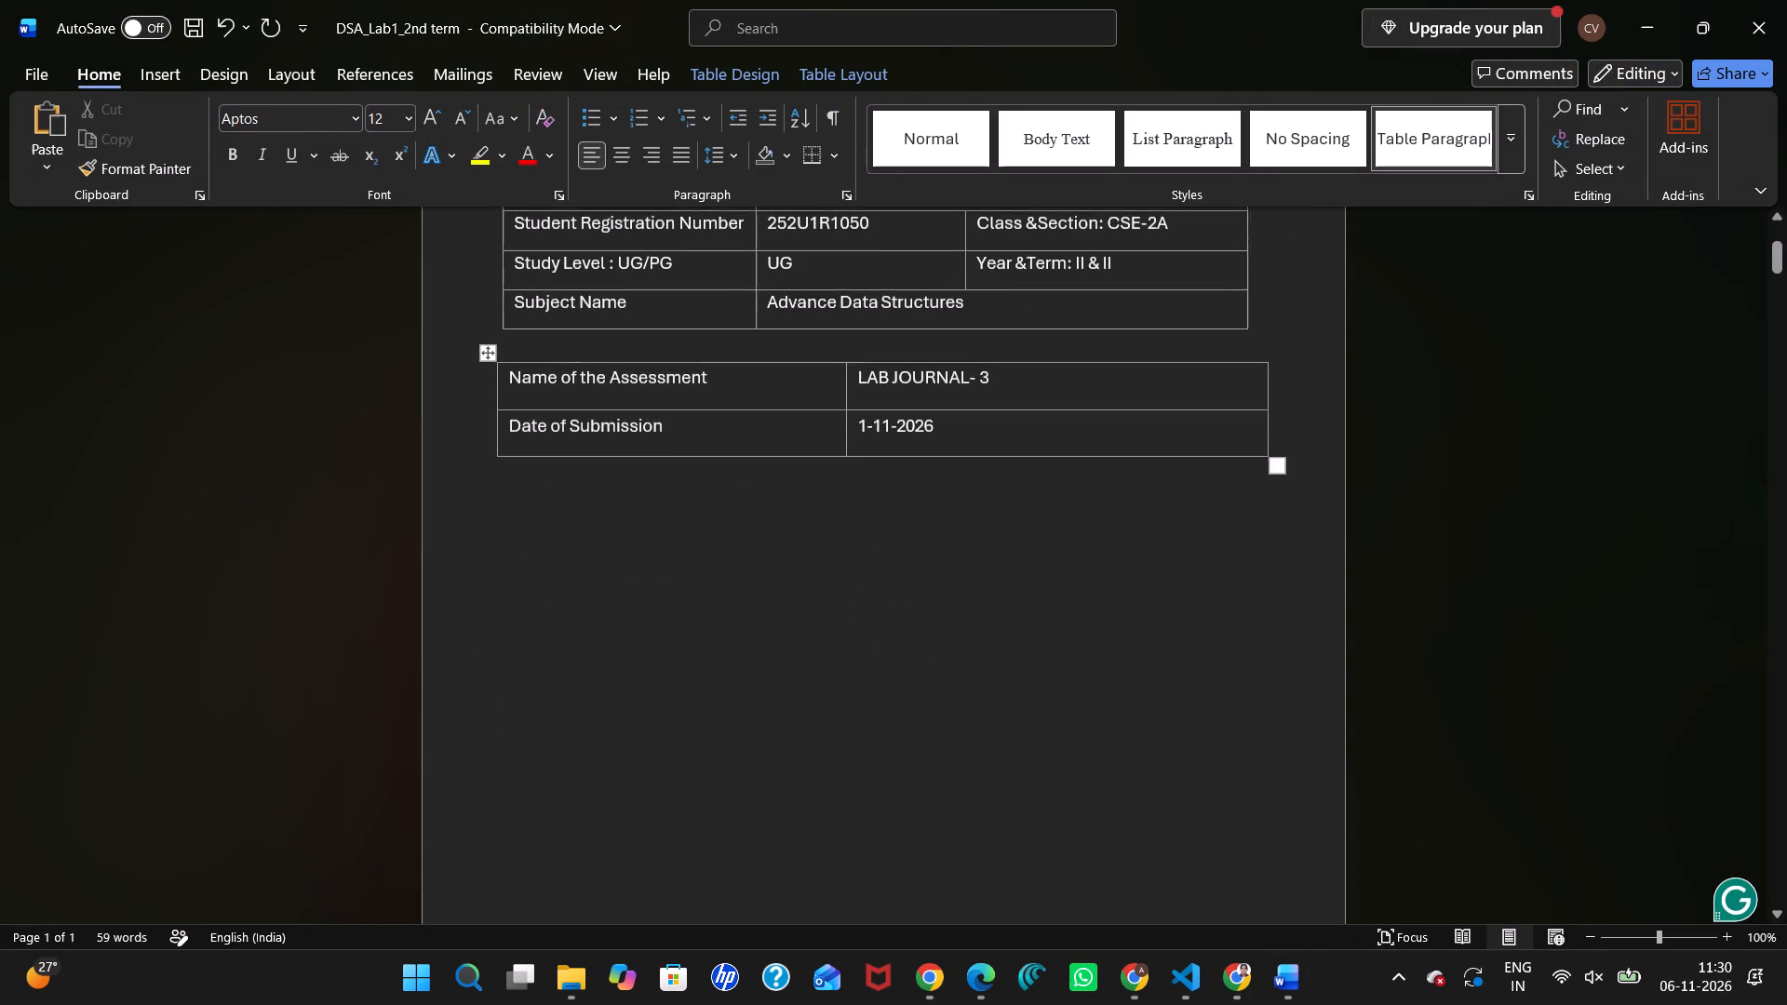
left_click(864, 422)
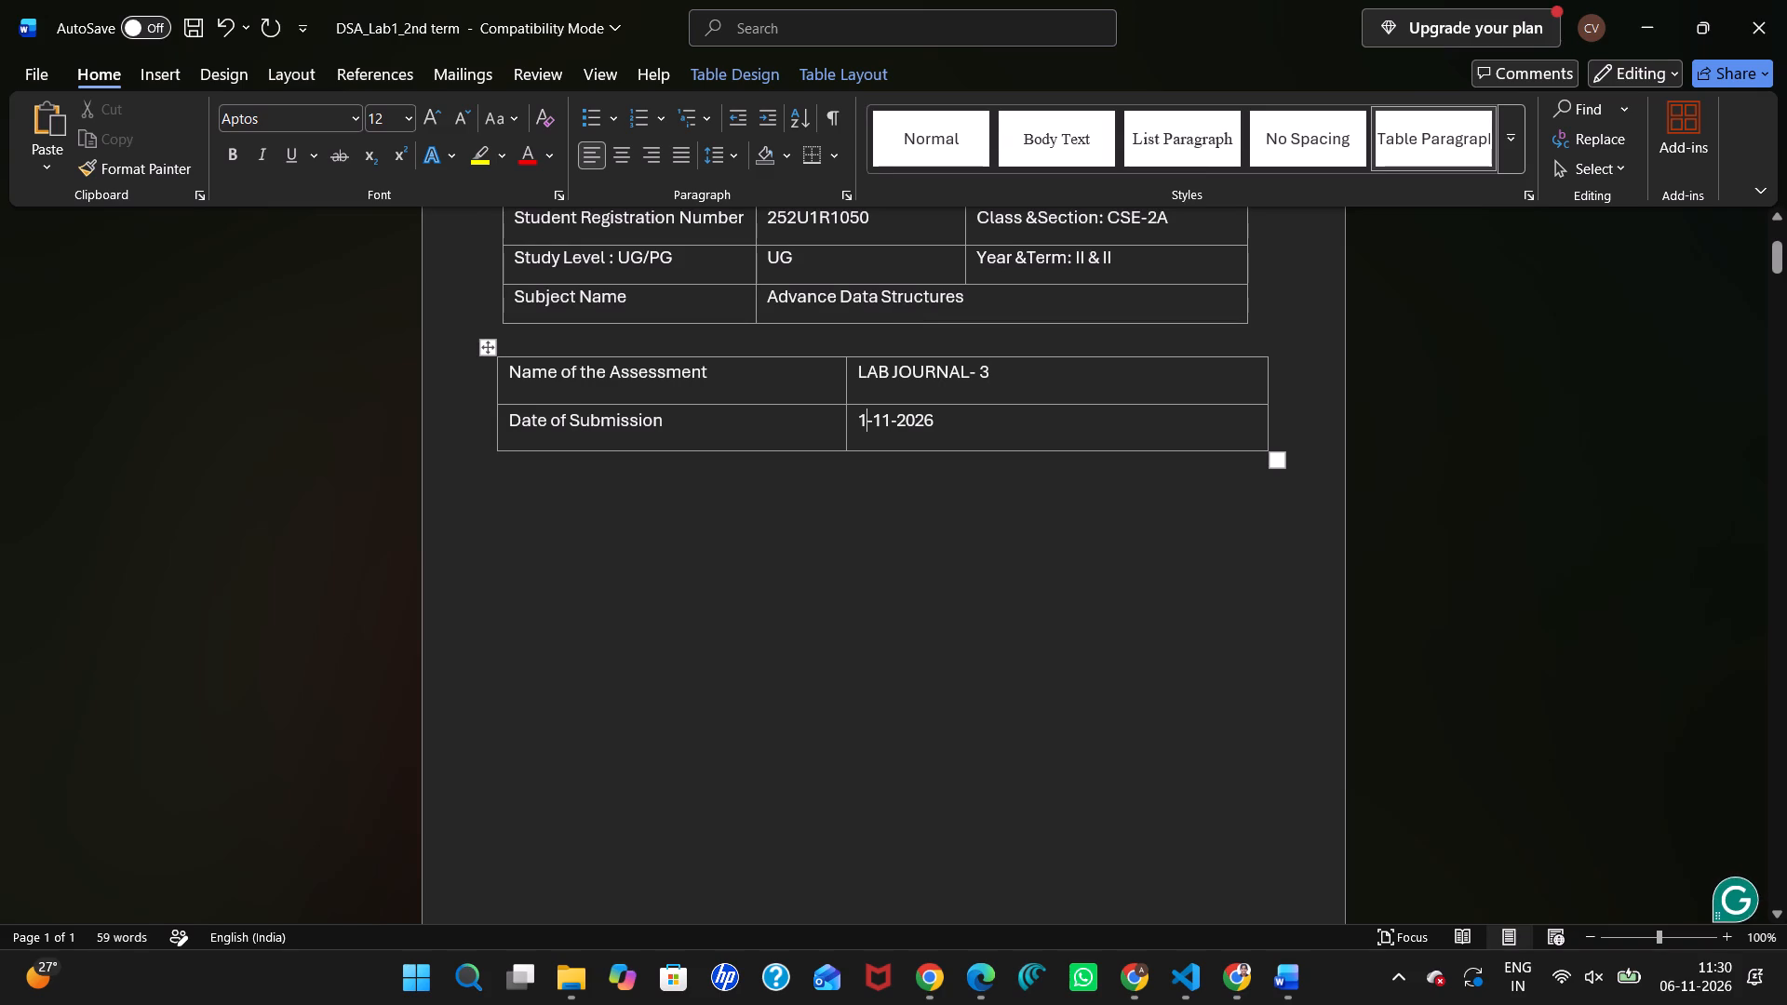
key("BackSpace")
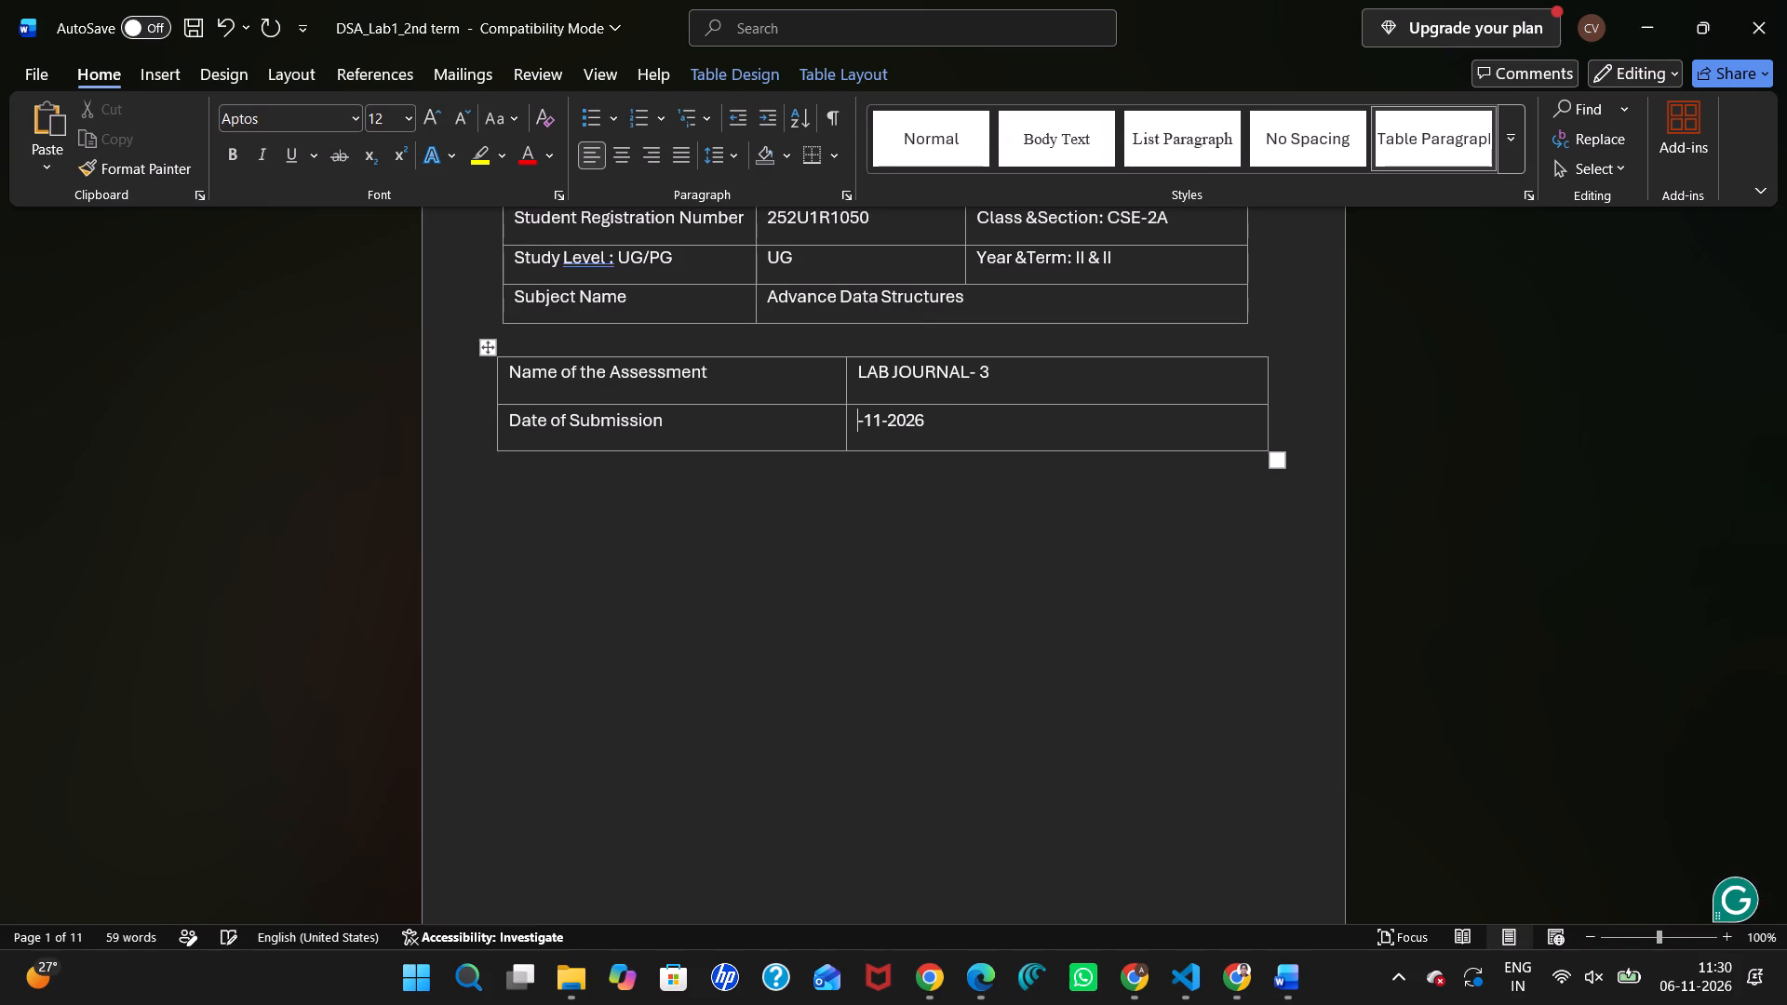
key("6")
Replace the text of the first numbered heading, "Relative Order Sort", with "Reverse a Linked List", keeping the colon.
scroll(894, 682, "down", 2)
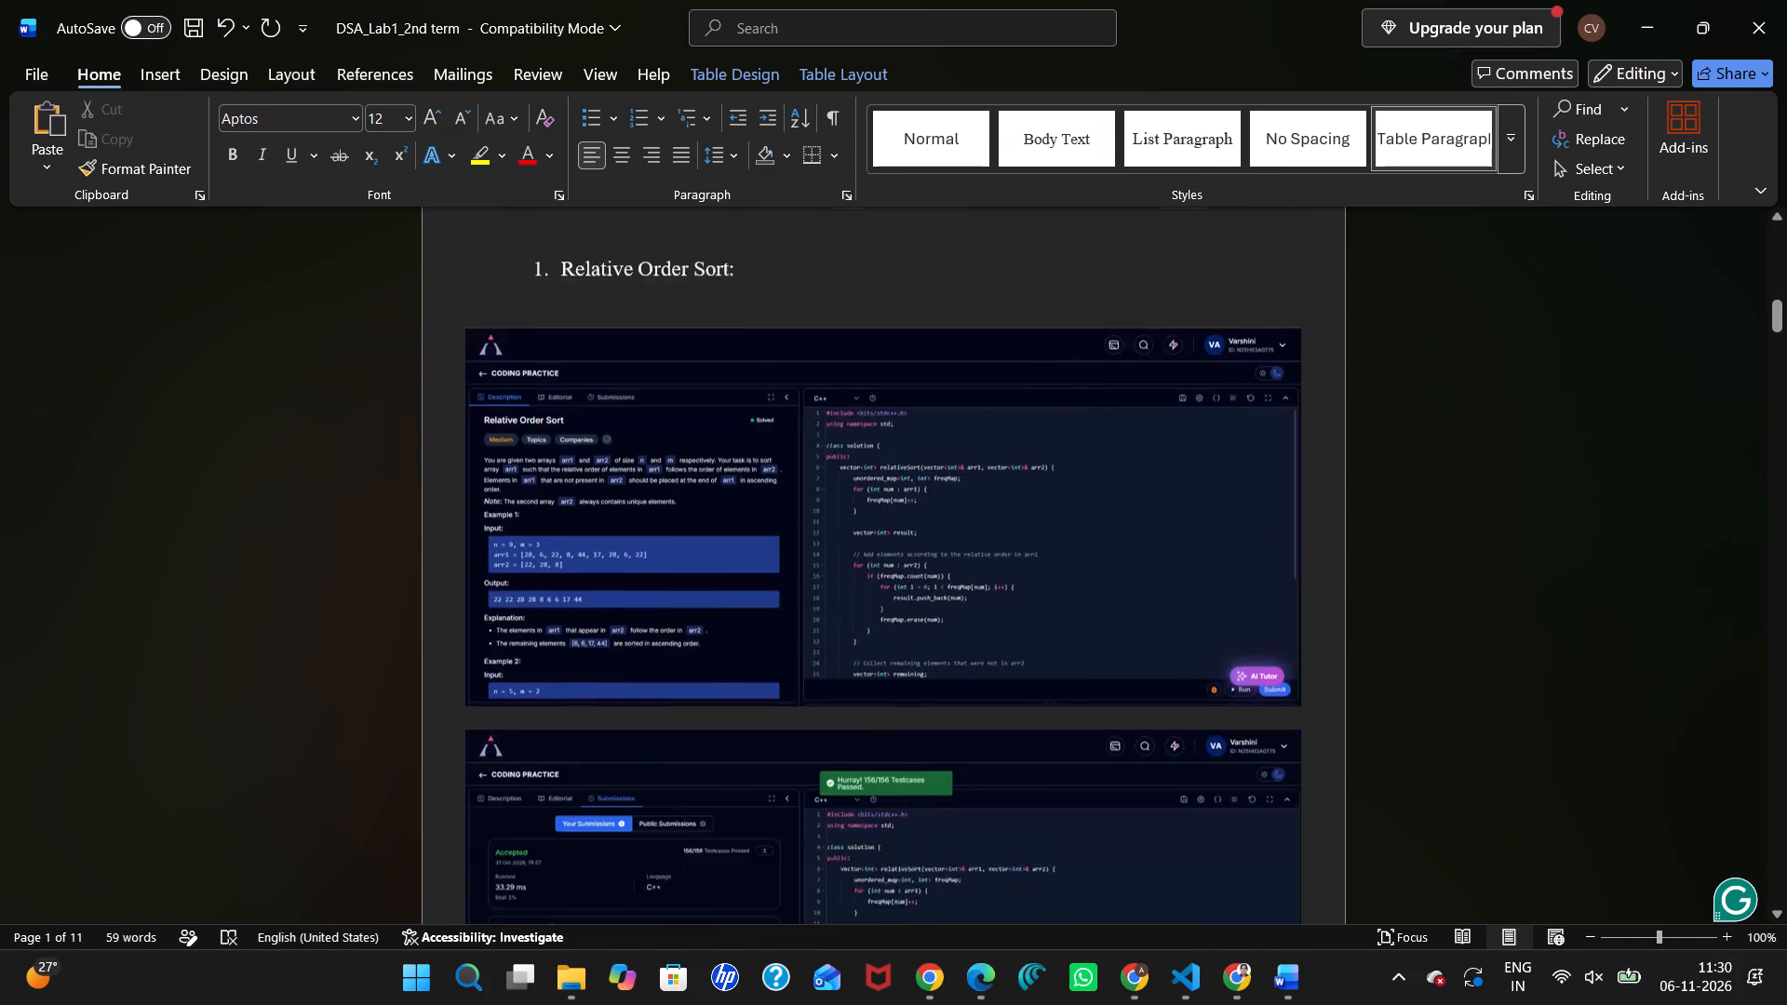
scroll(894, 682, "down", 2)
left_click(725, 513)
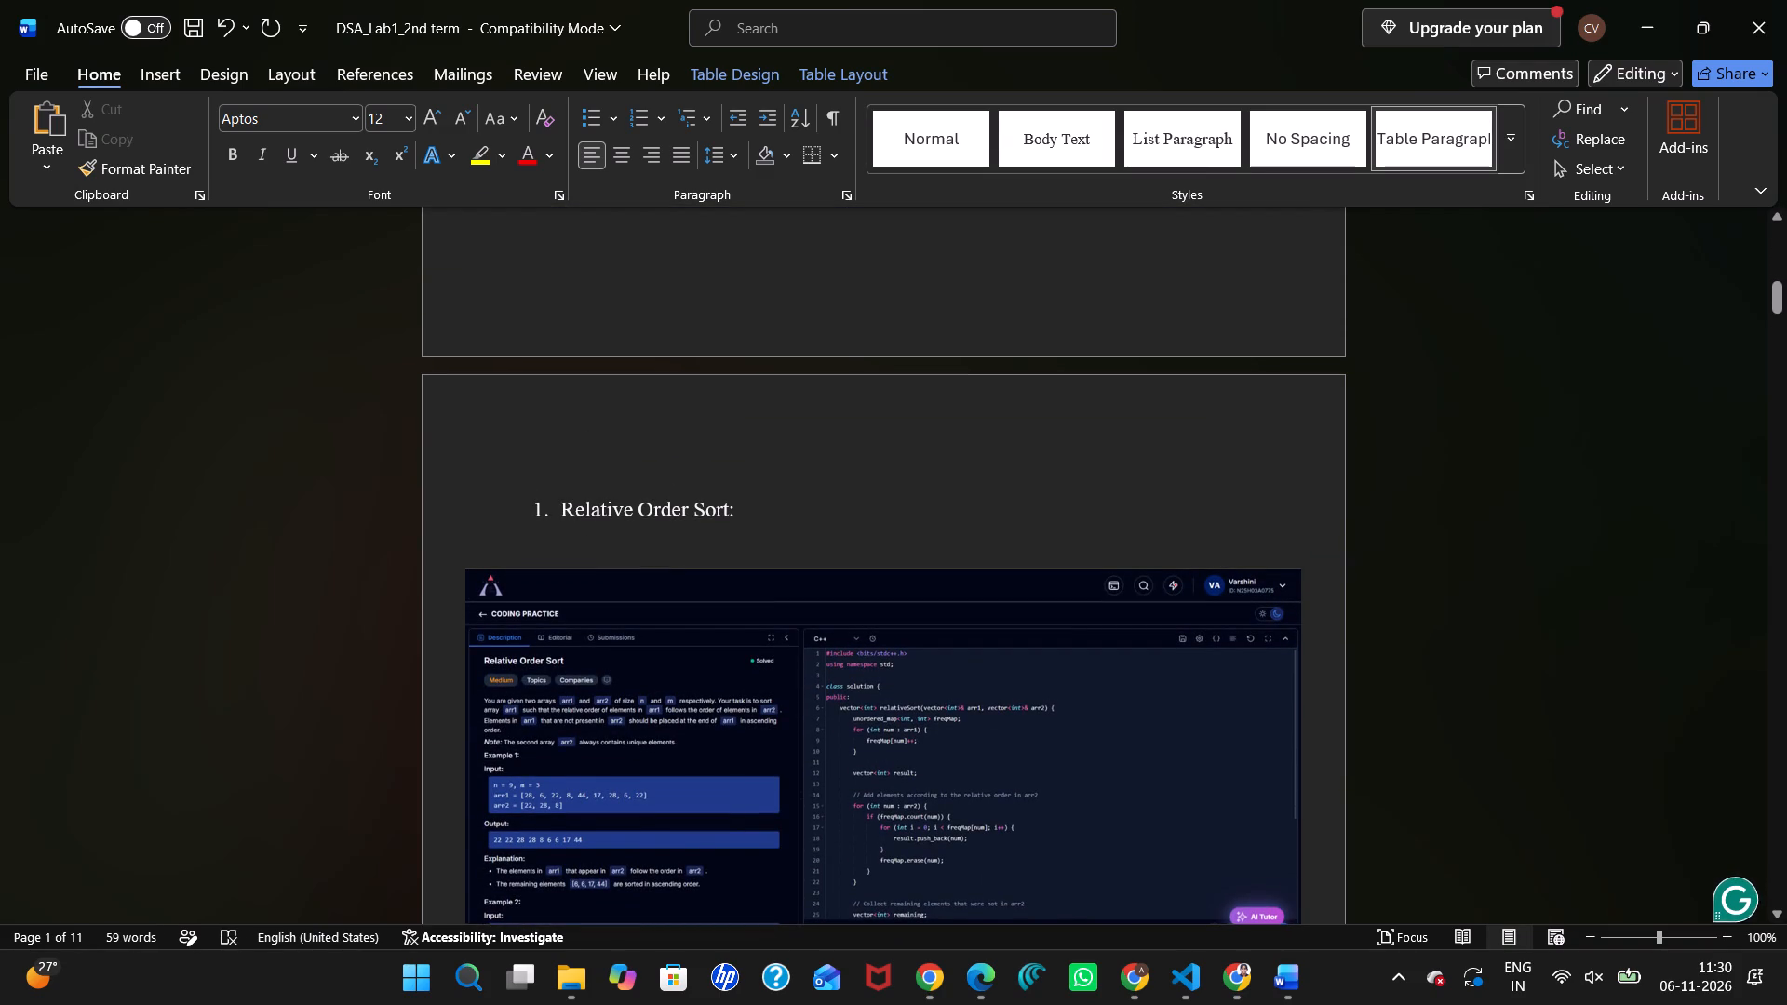
key("Right")
key("BackSpace")
key("BackSpace")
key("BackSpace")
key("BackSpace")
key("BackSpace")
key("BackSpace")
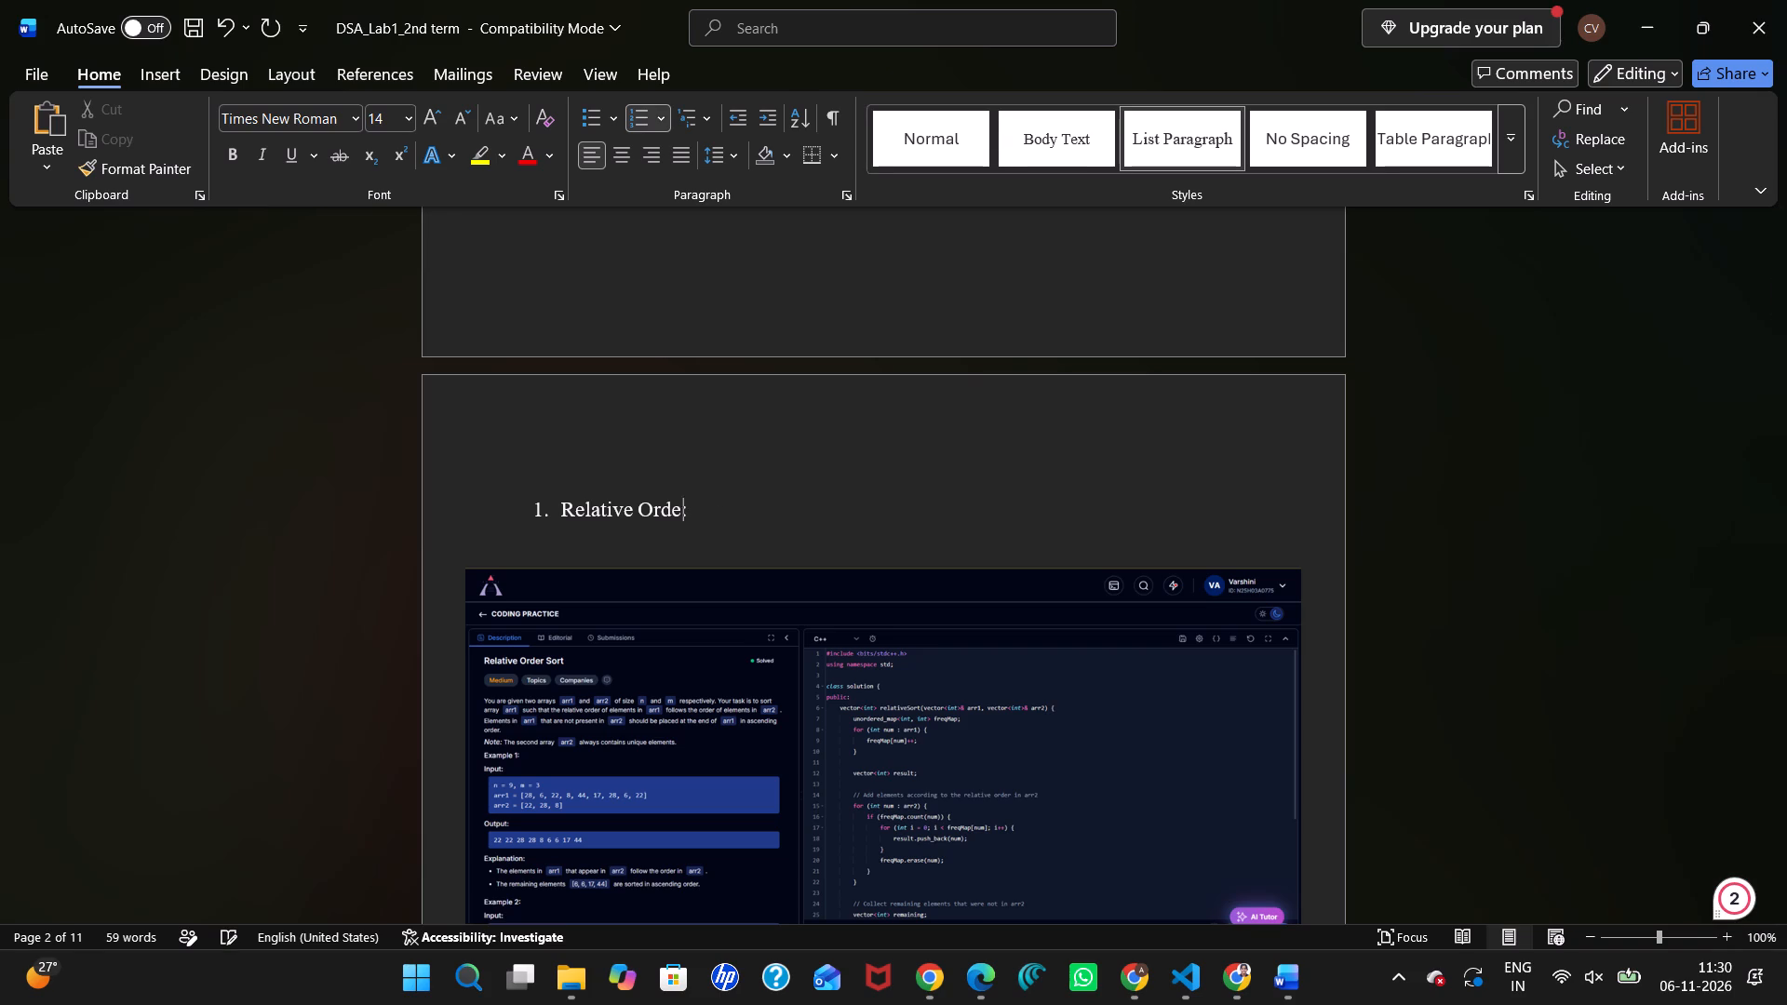
key("BackSpace")
key("BackSpace")
key("BackSpace")
key("BackSpace")
key("BackSpace")
key("BackSpace")
key("BackSpace")
key("BackSpace")
key("BackSpace")
key("BackSpace")
key("BackSpace")
key("BackSpace")
key("BackSpace")
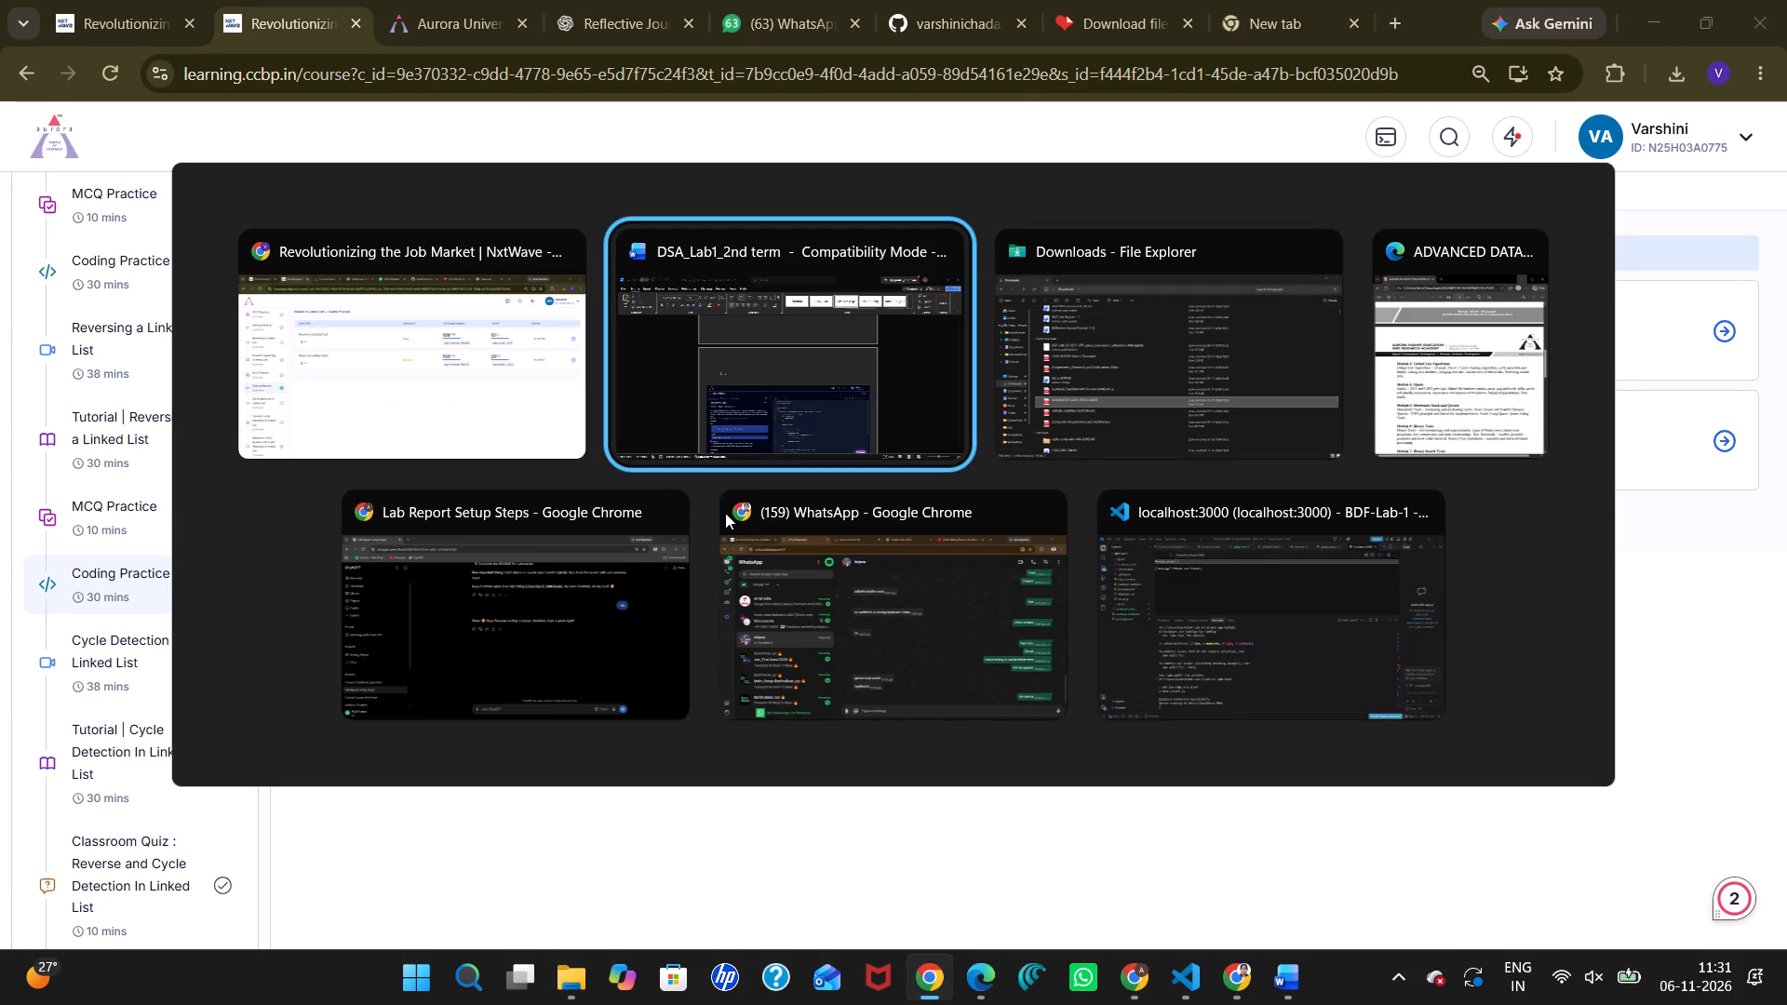
type("Reverse a Li")
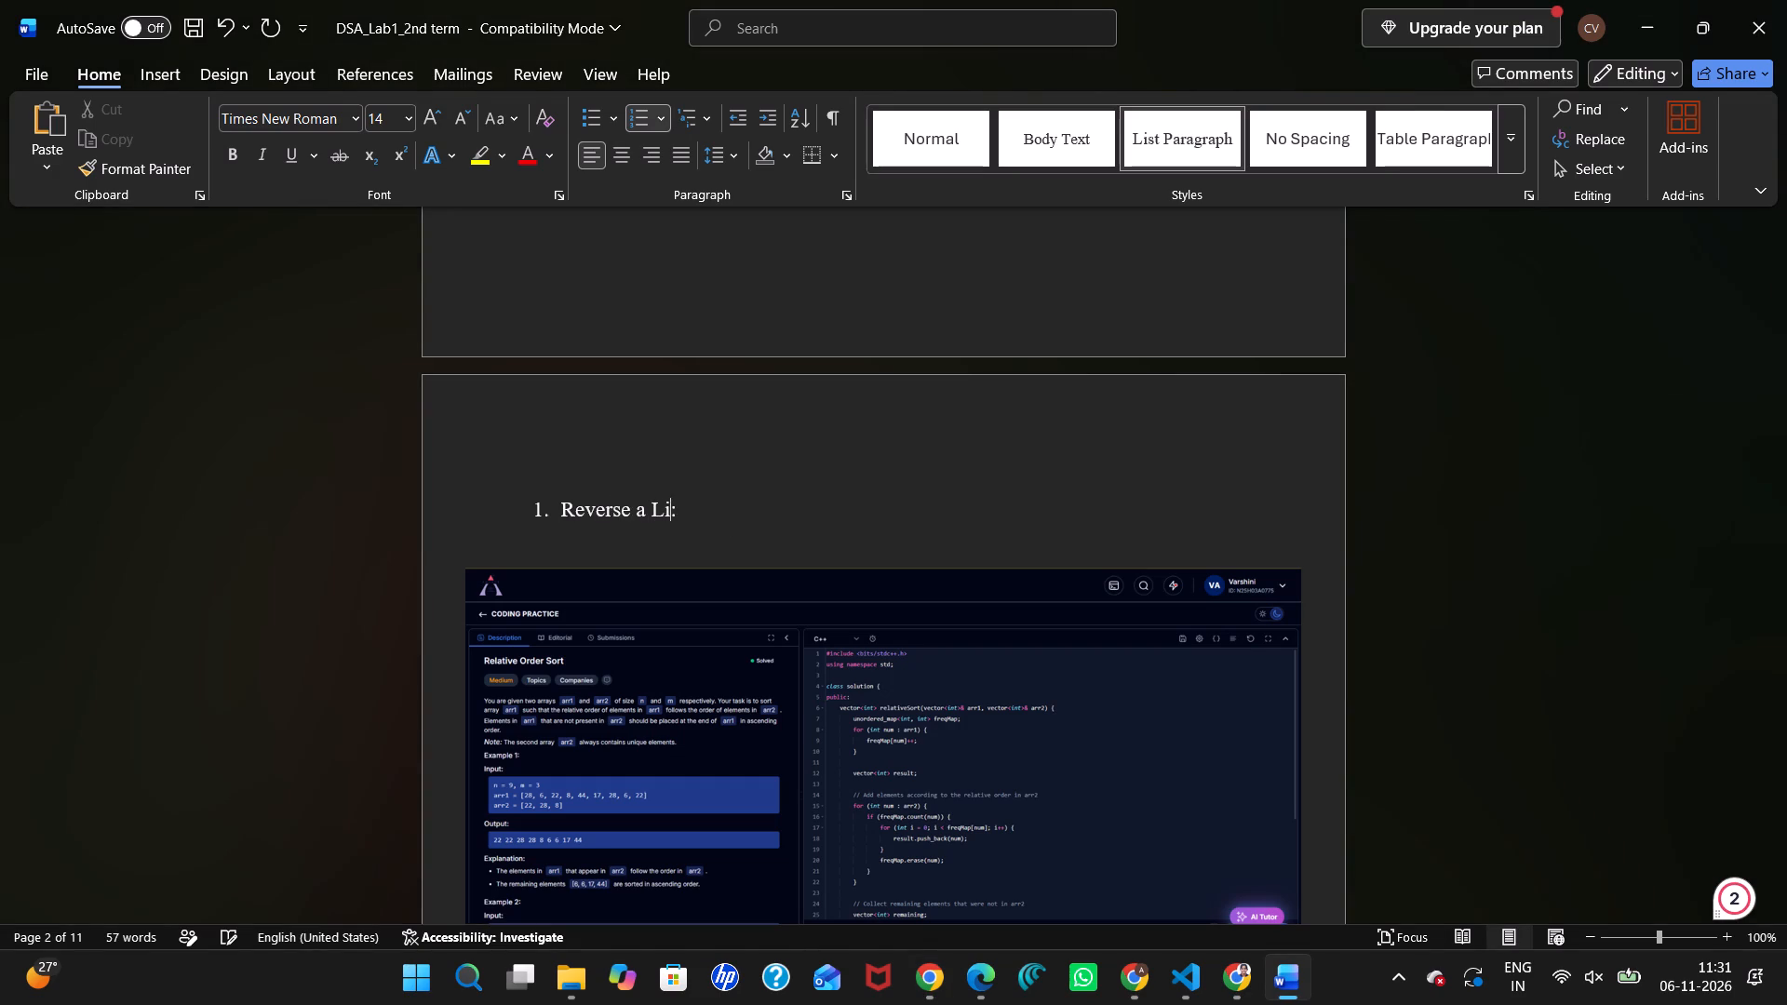
type("nked List")
Switch to the learning portal, open the "Reverse a Linked List" question, and copy a screenshot of its whole page area.
scroll(930, 553, "down", 1)
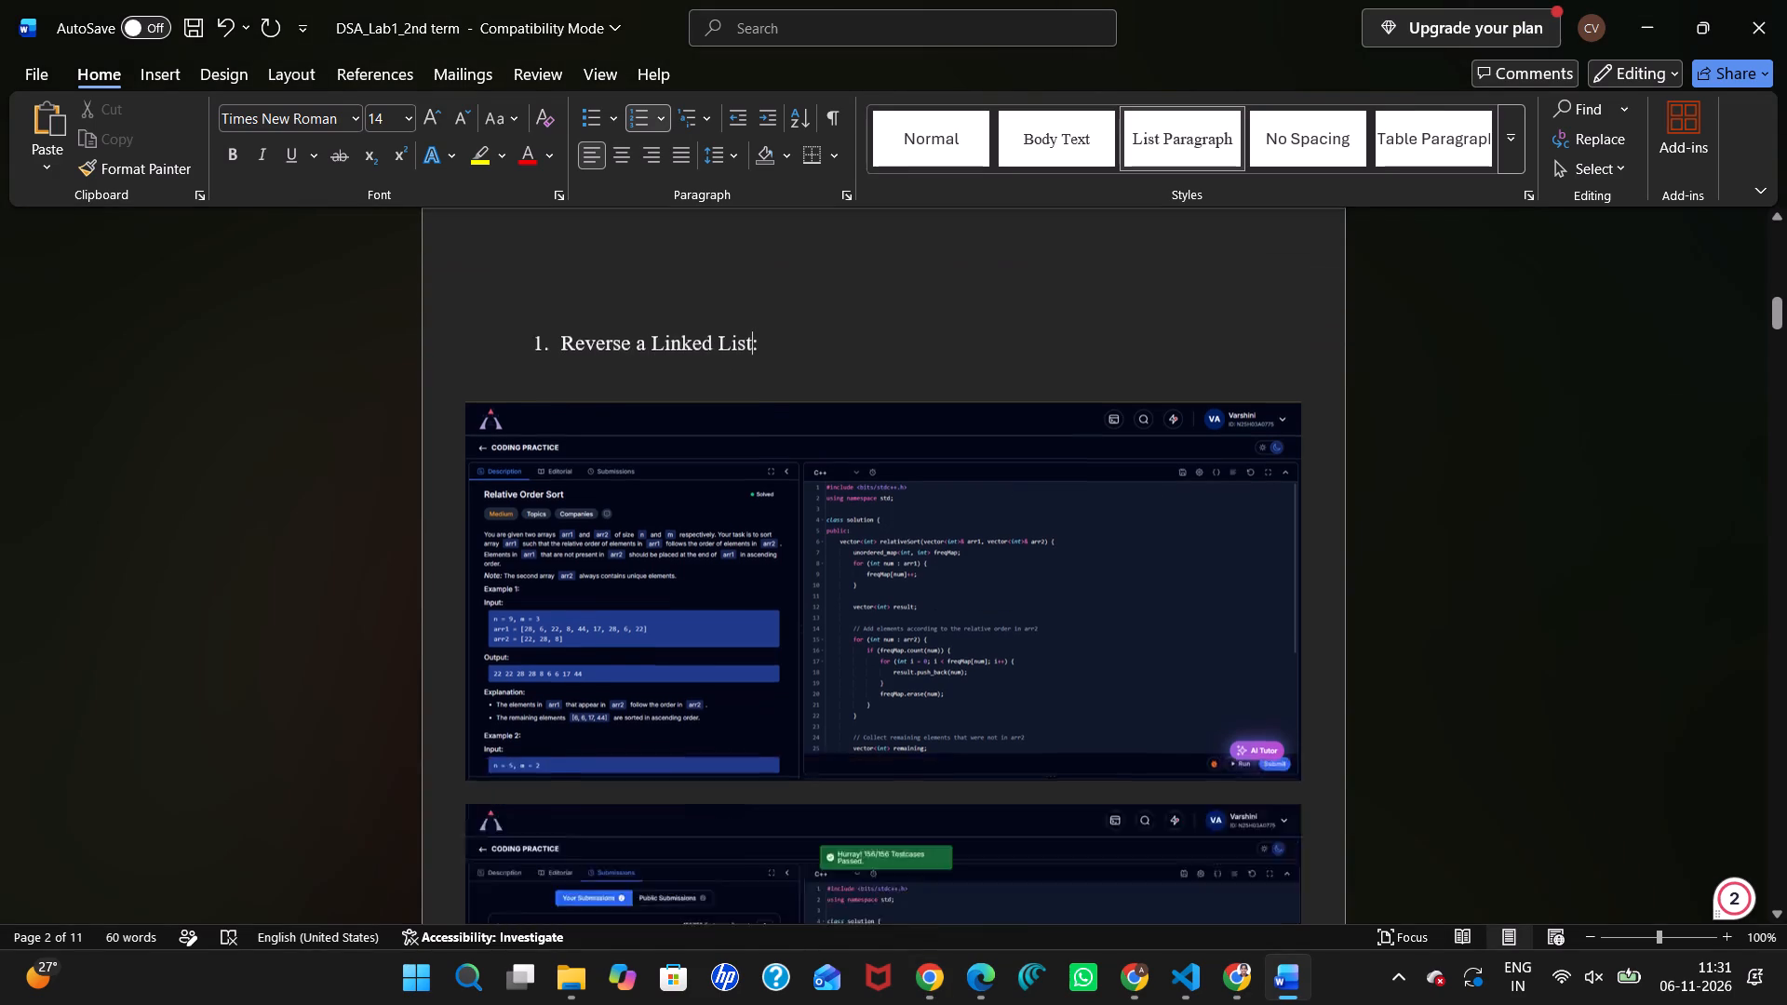
scroll(930, 553, "down", 1)
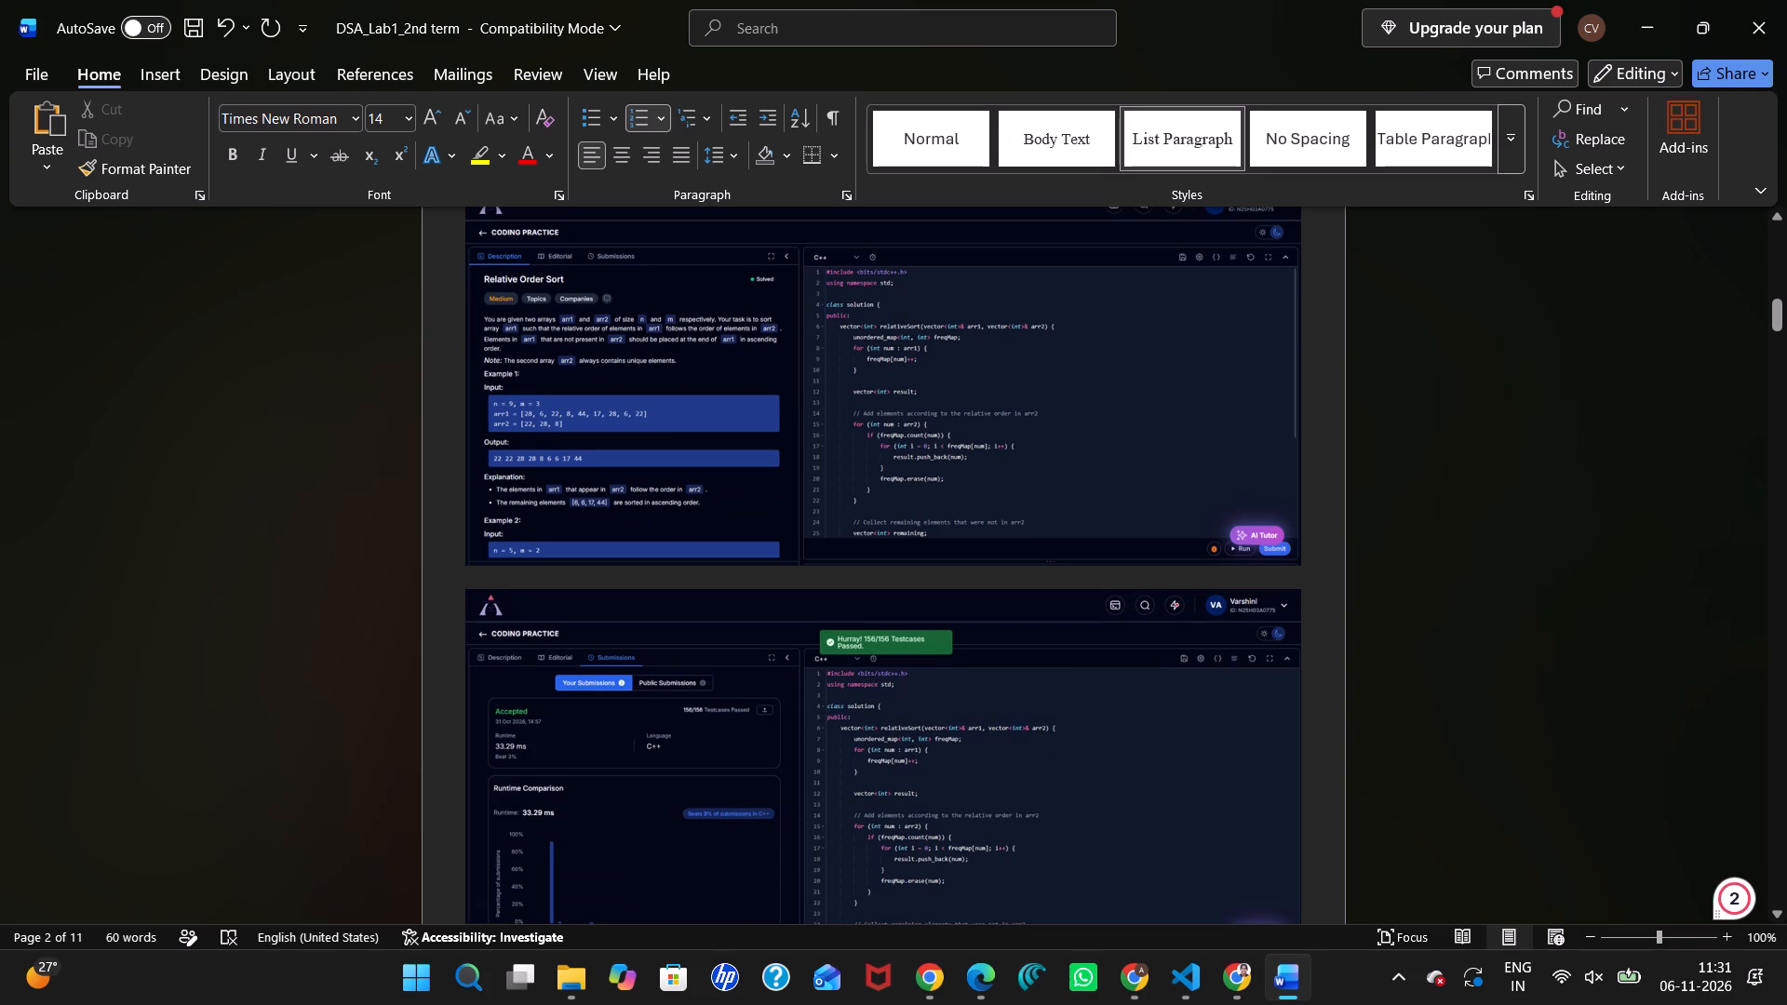
scroll(930, 553, "up", 1)
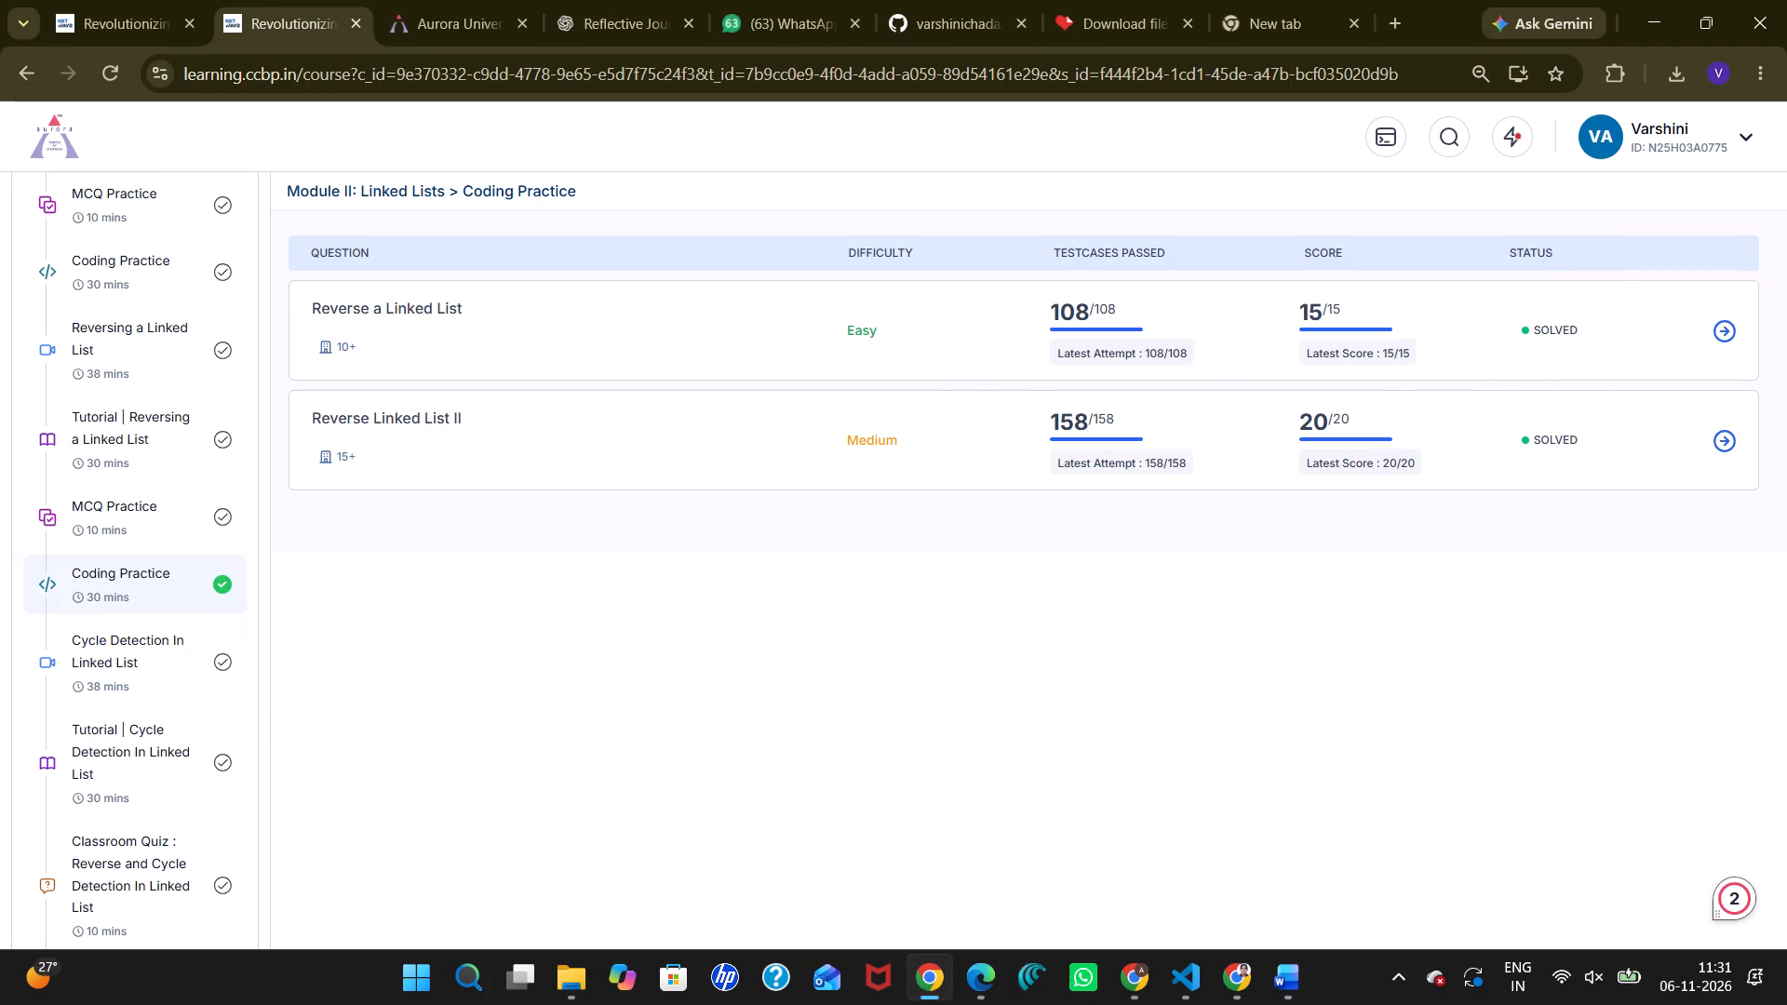
left_click(942, 318)
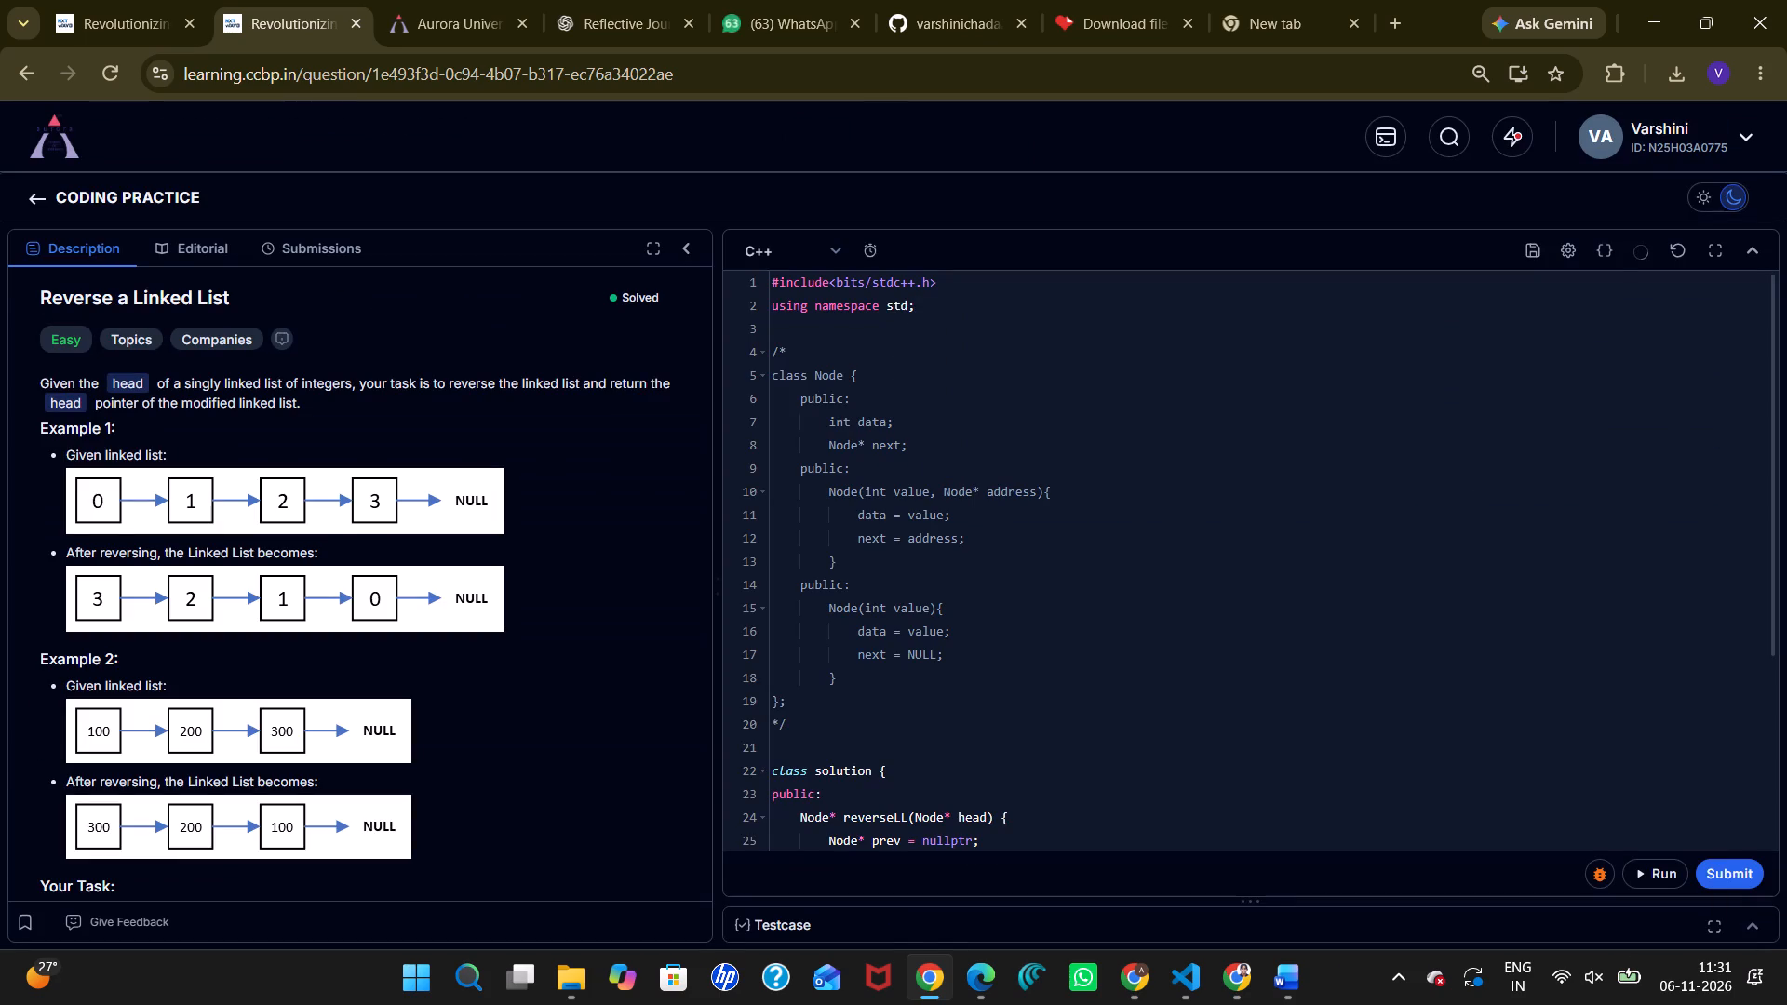
key("Print")
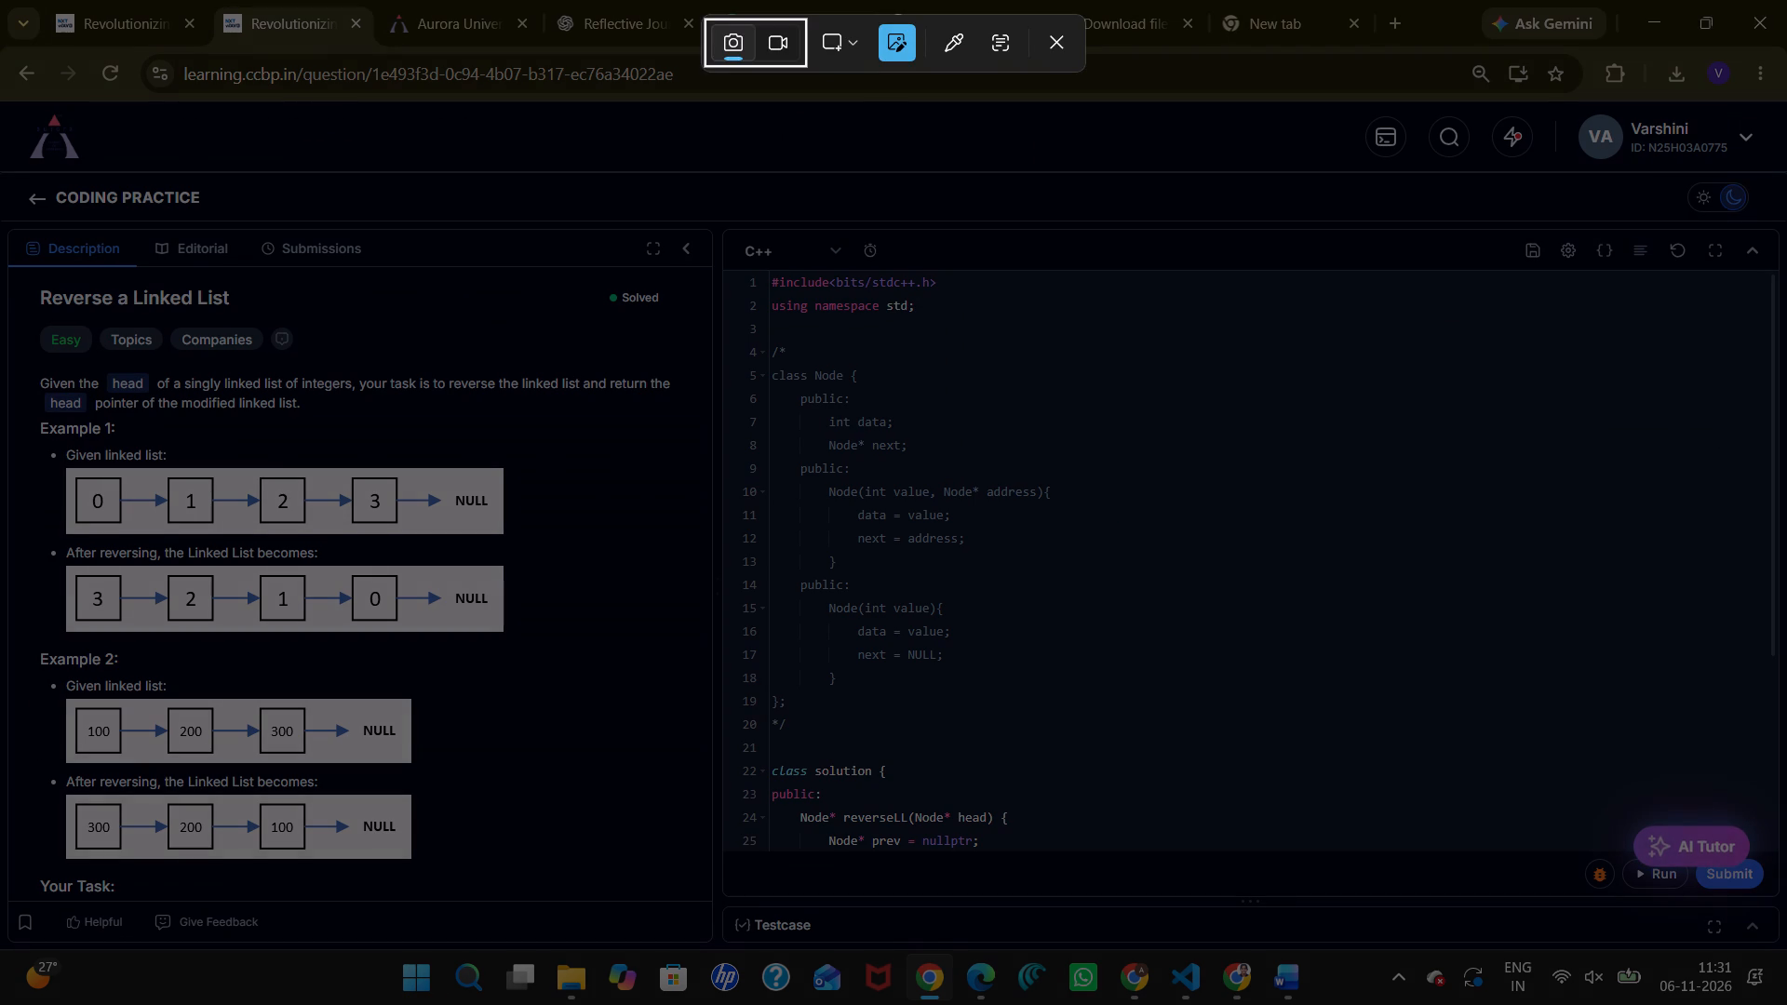
left_click_drag(0, 100, 1653, 999)
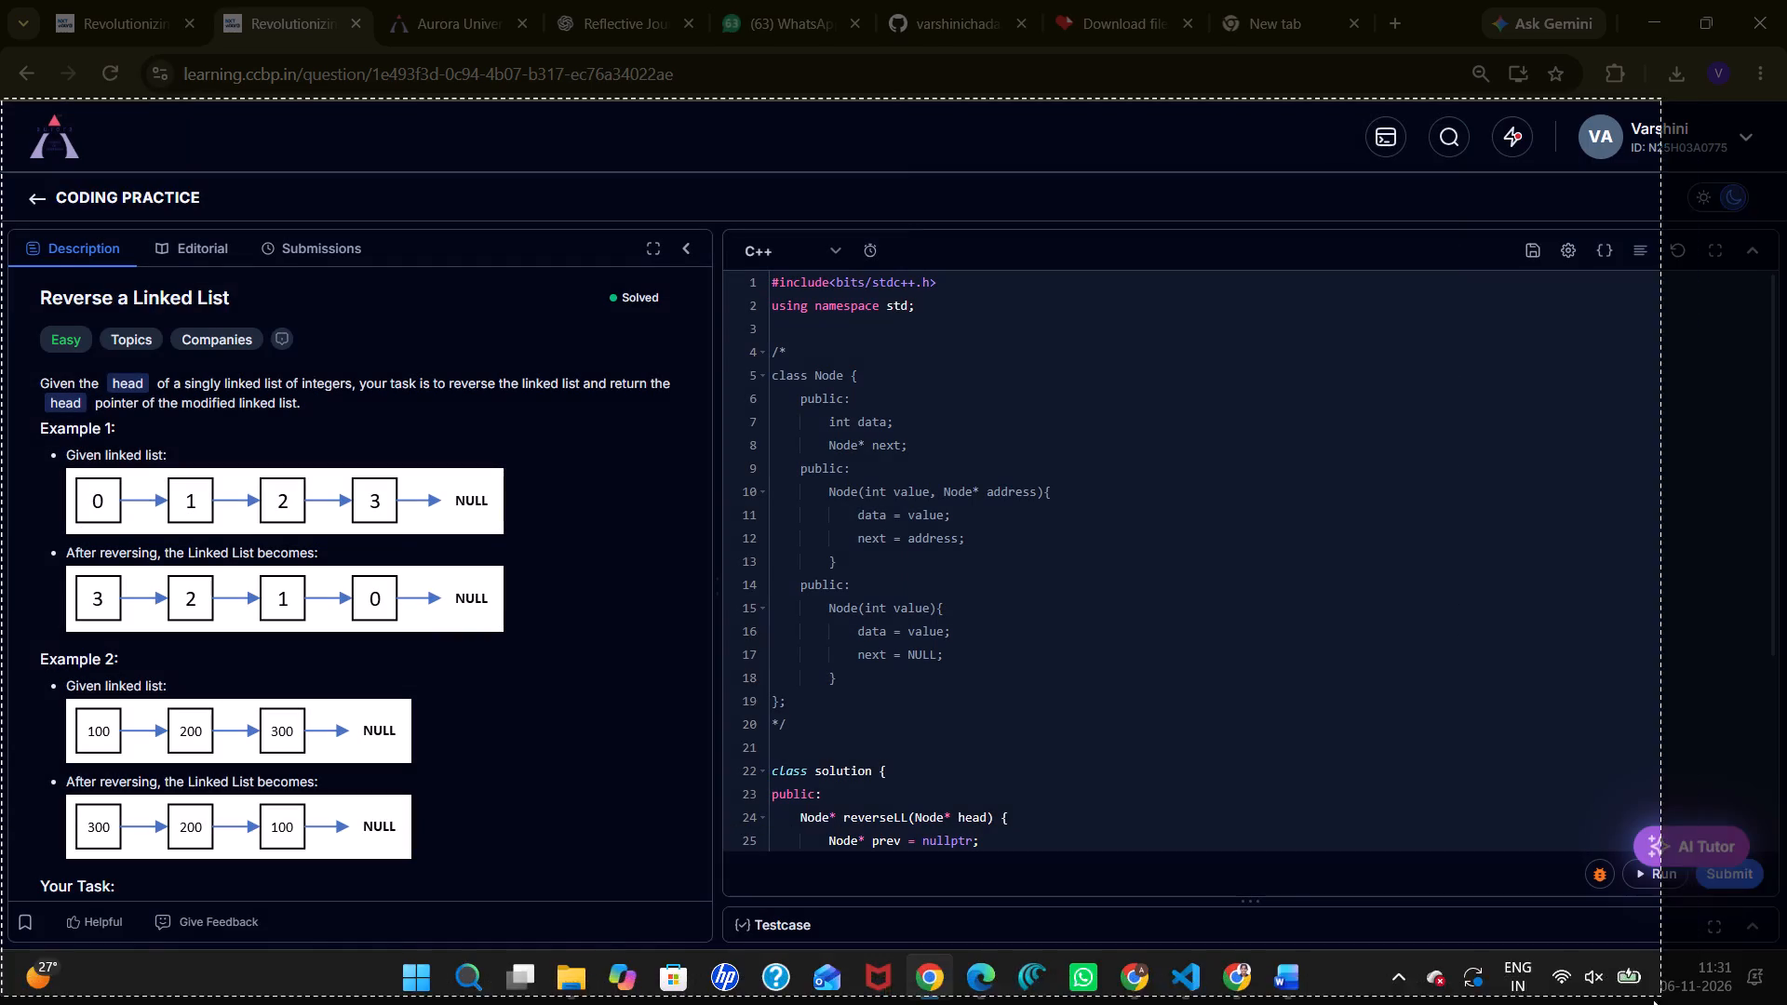
left_click_drag(1653, 999, 1786, 952)
key("ctrl+c")
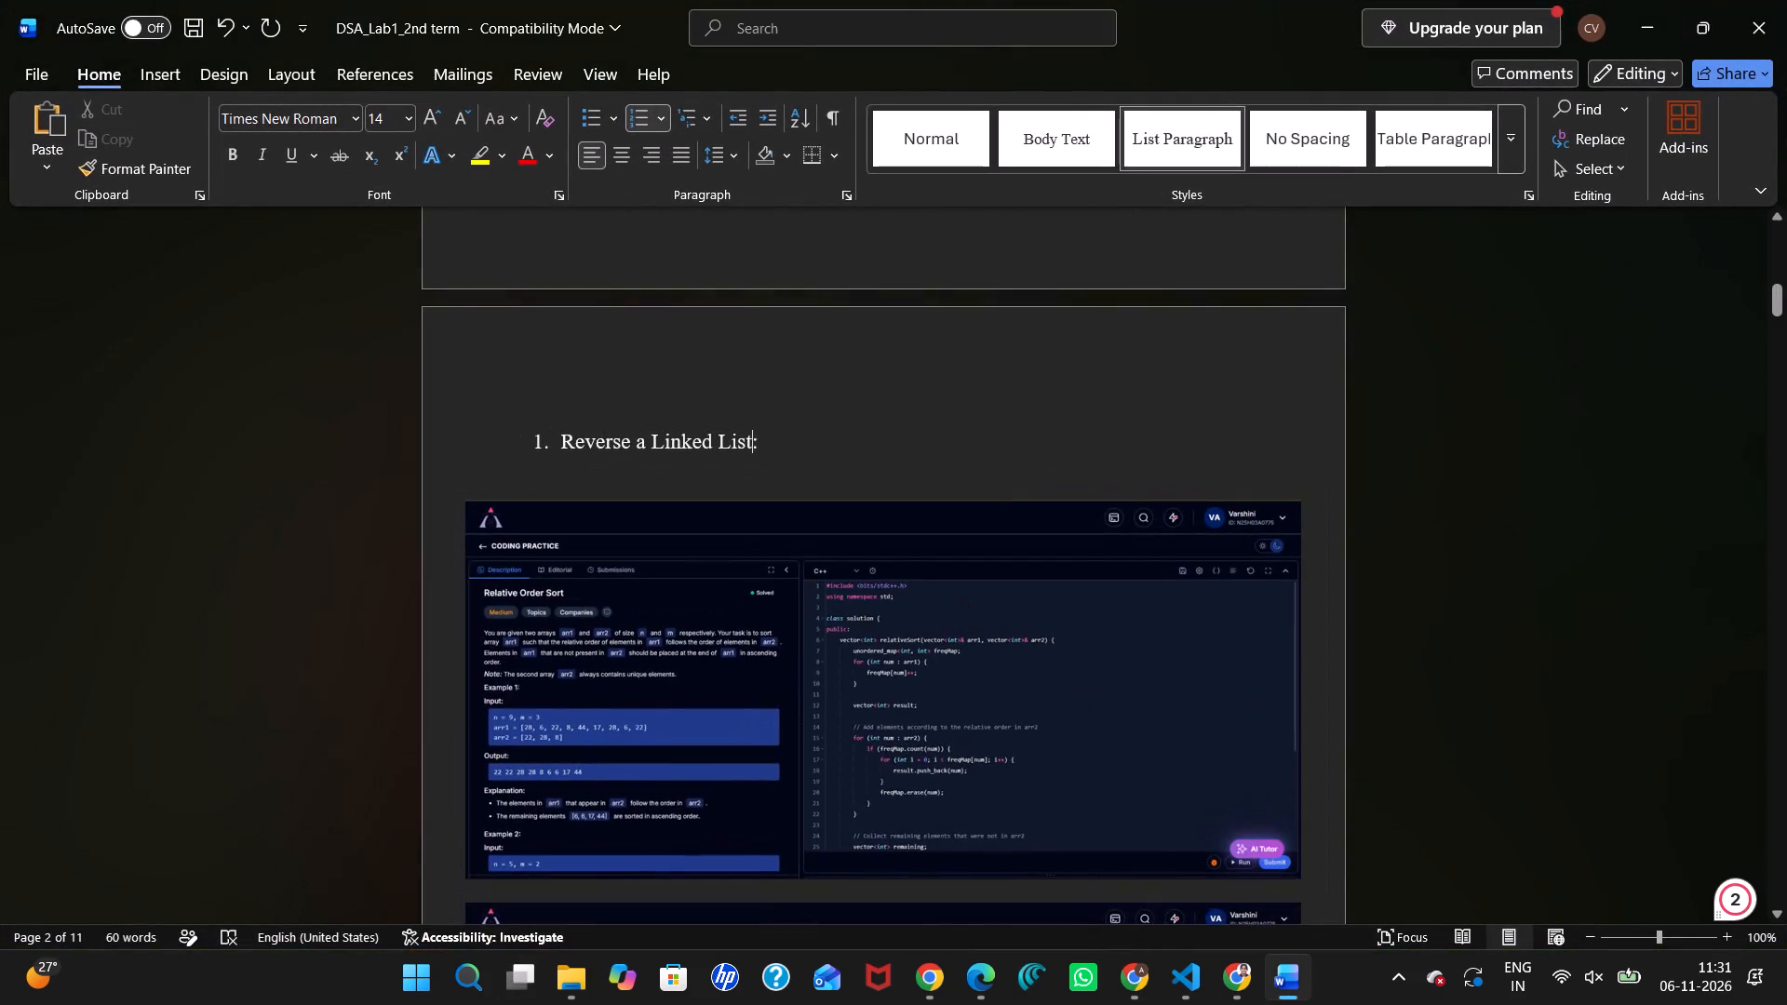
Back in the Word report, delete the old Relative Order Sort description screenshot below the "Reverse a Linked List" heading.
scroll(798, 552, "down", 1)
scroll(896, 409, "up", 1)
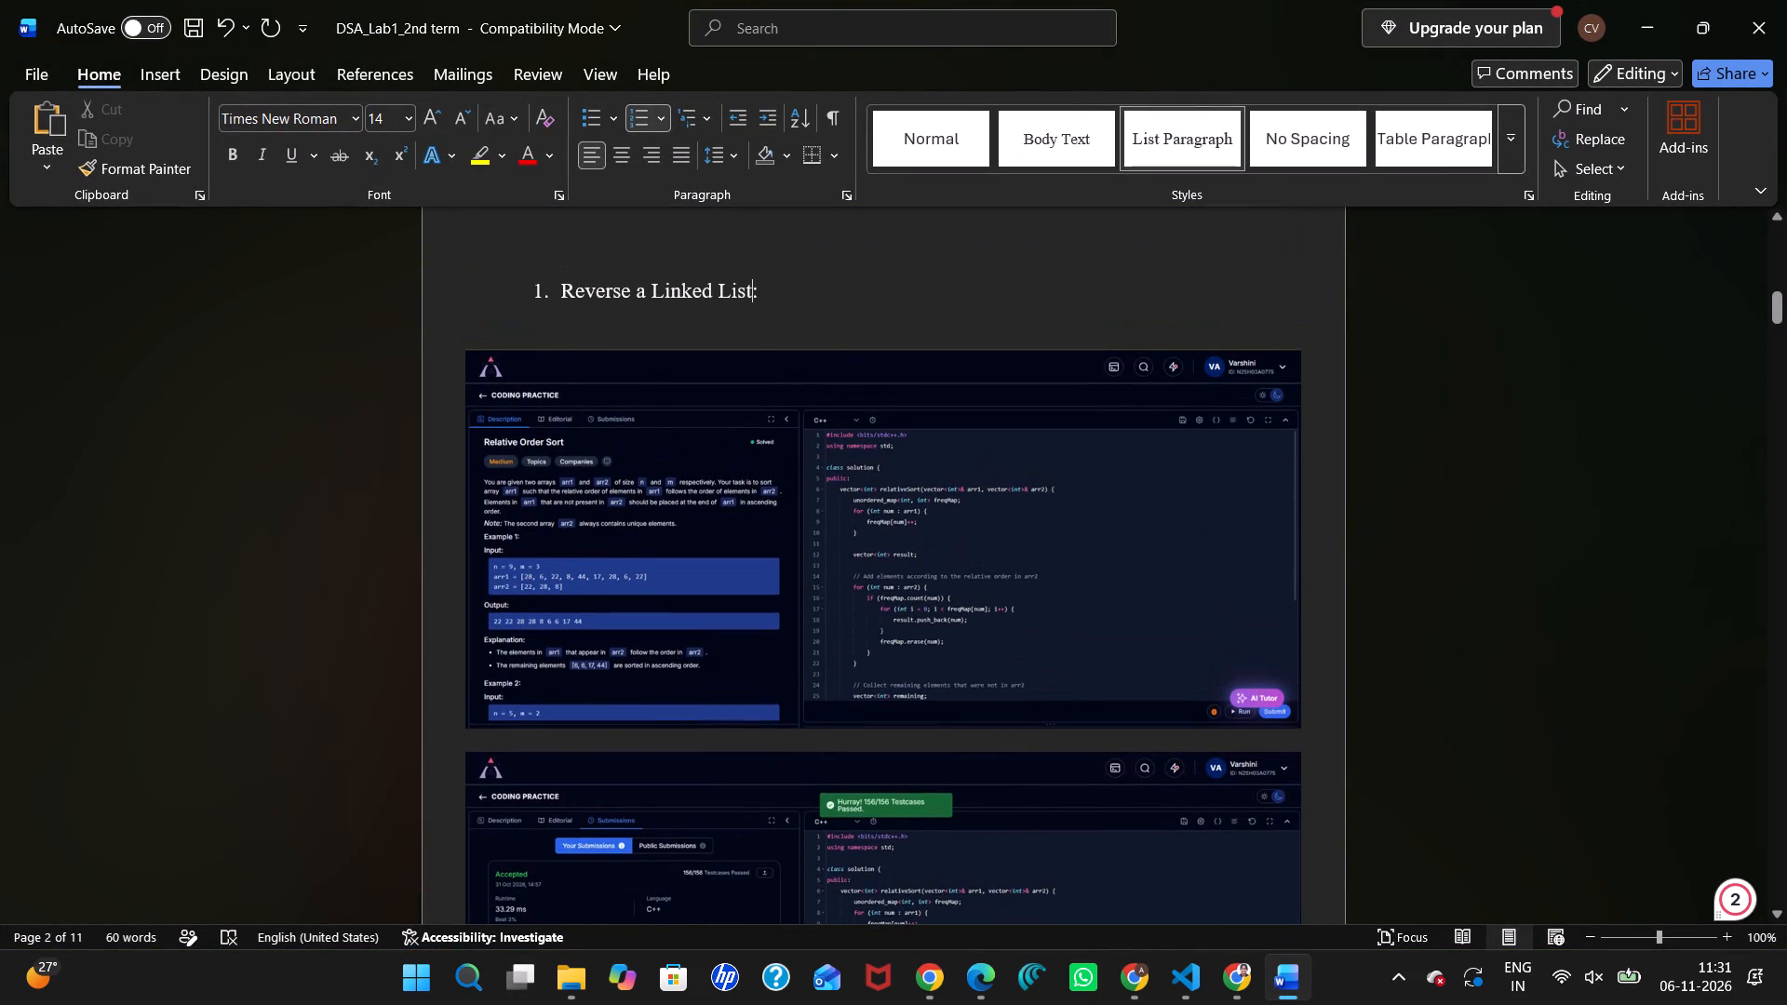
left_click(913, 473)
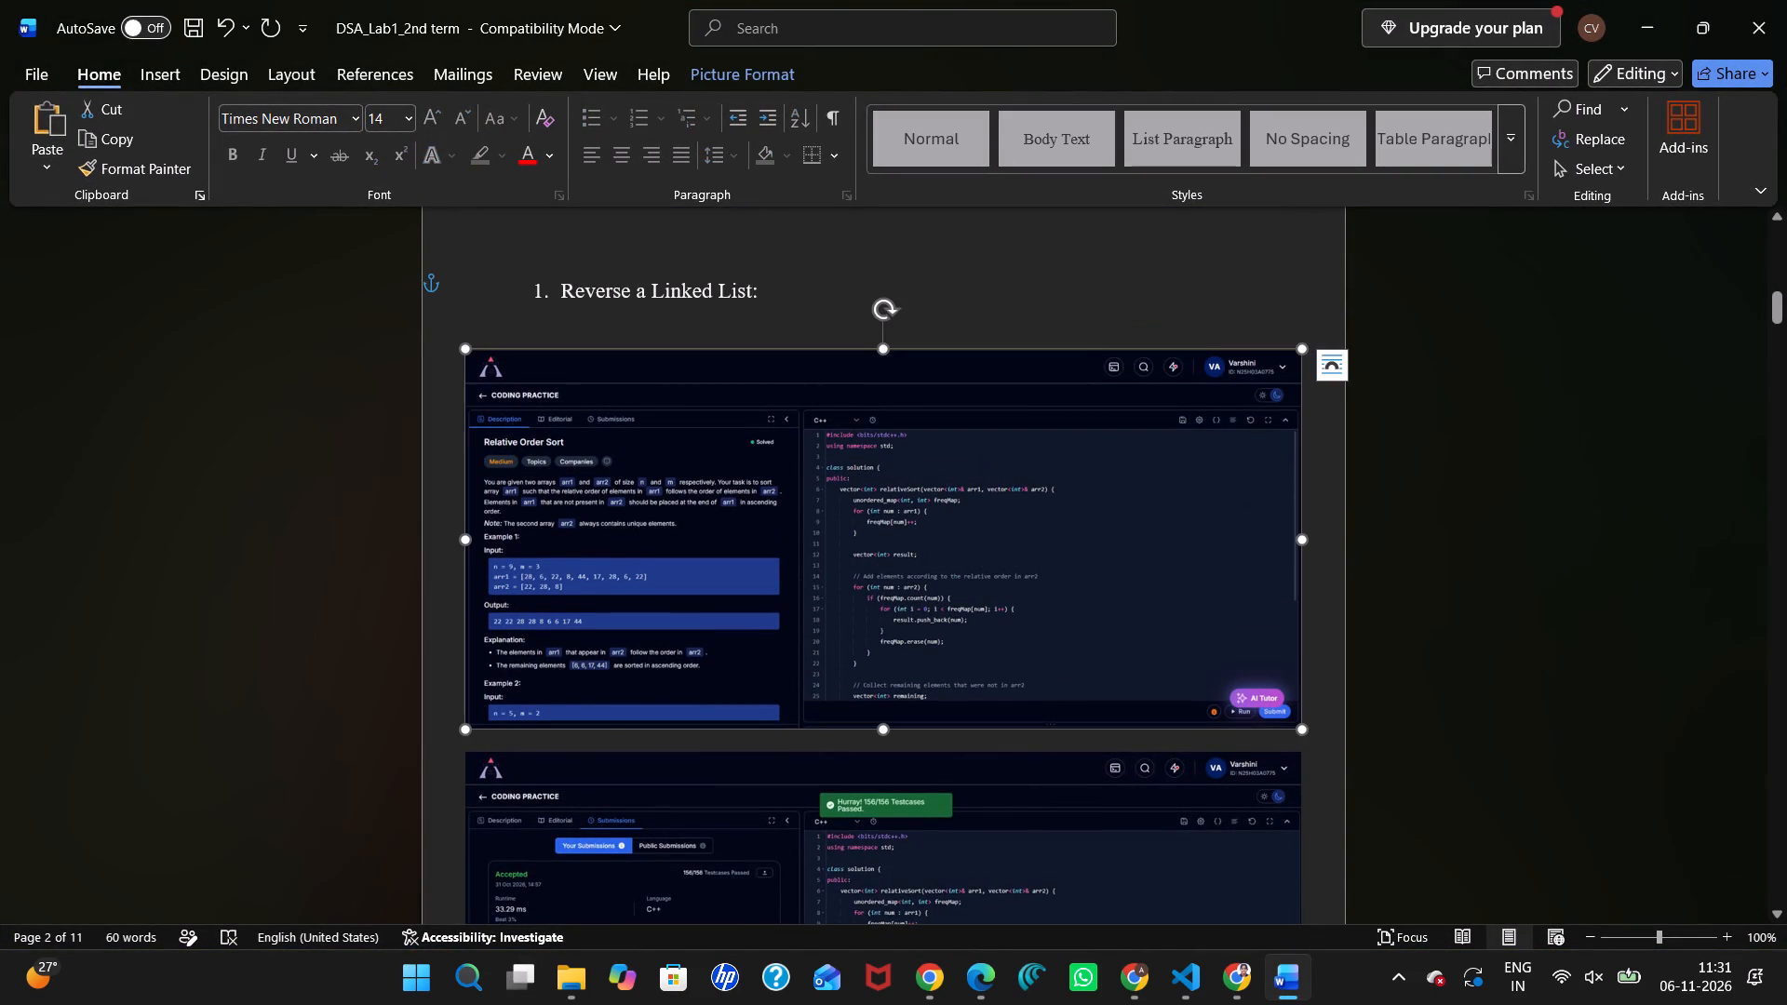
key("BackSpace")
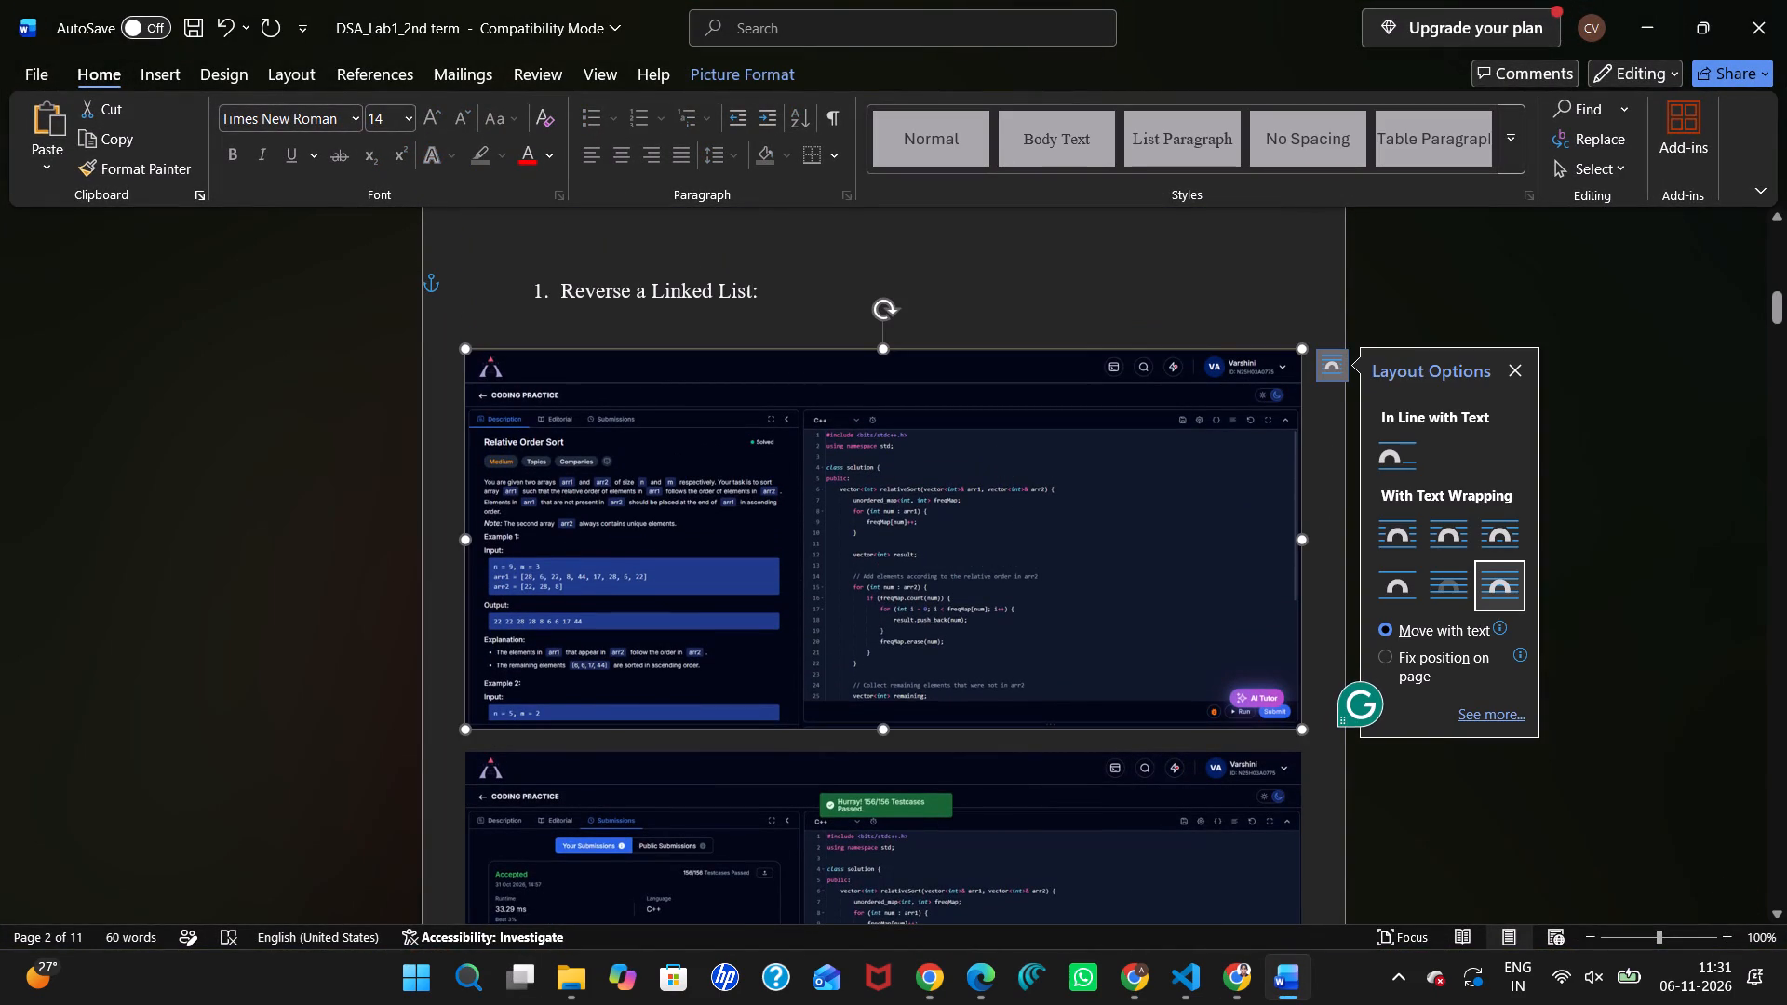
left_click(991, 449)
left_click(1522, 374)
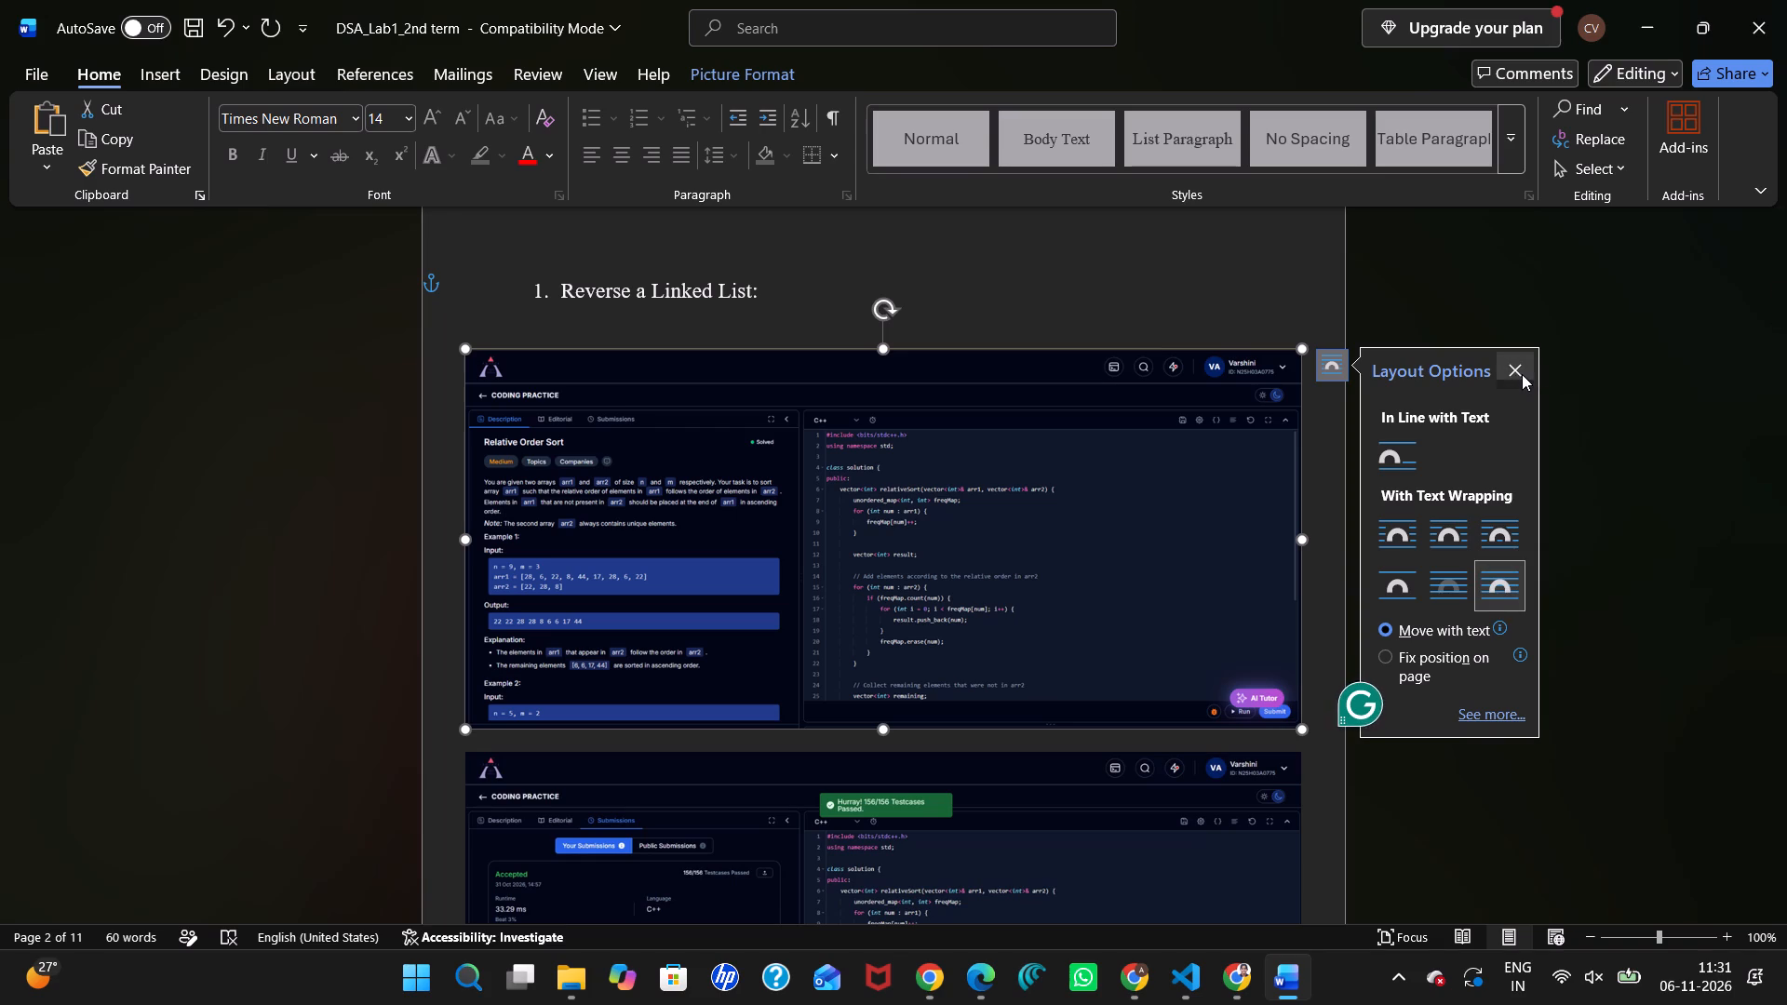
left_click(947, 430)
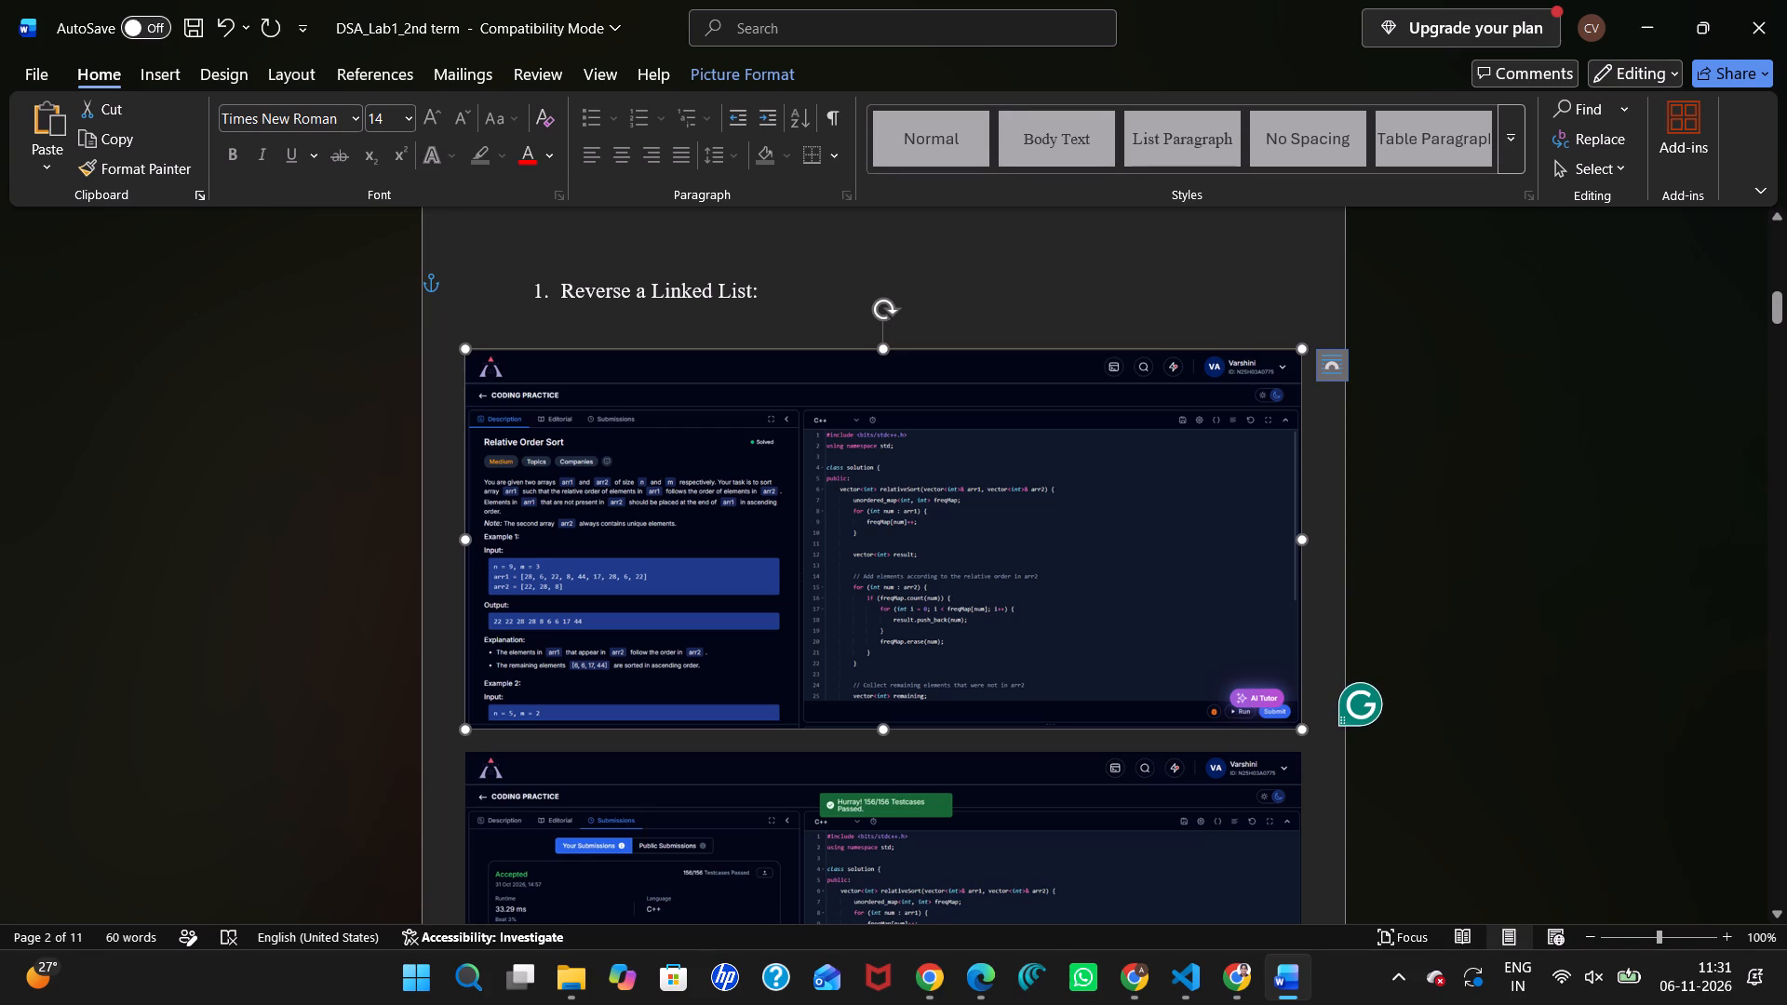
key("BackSpace")
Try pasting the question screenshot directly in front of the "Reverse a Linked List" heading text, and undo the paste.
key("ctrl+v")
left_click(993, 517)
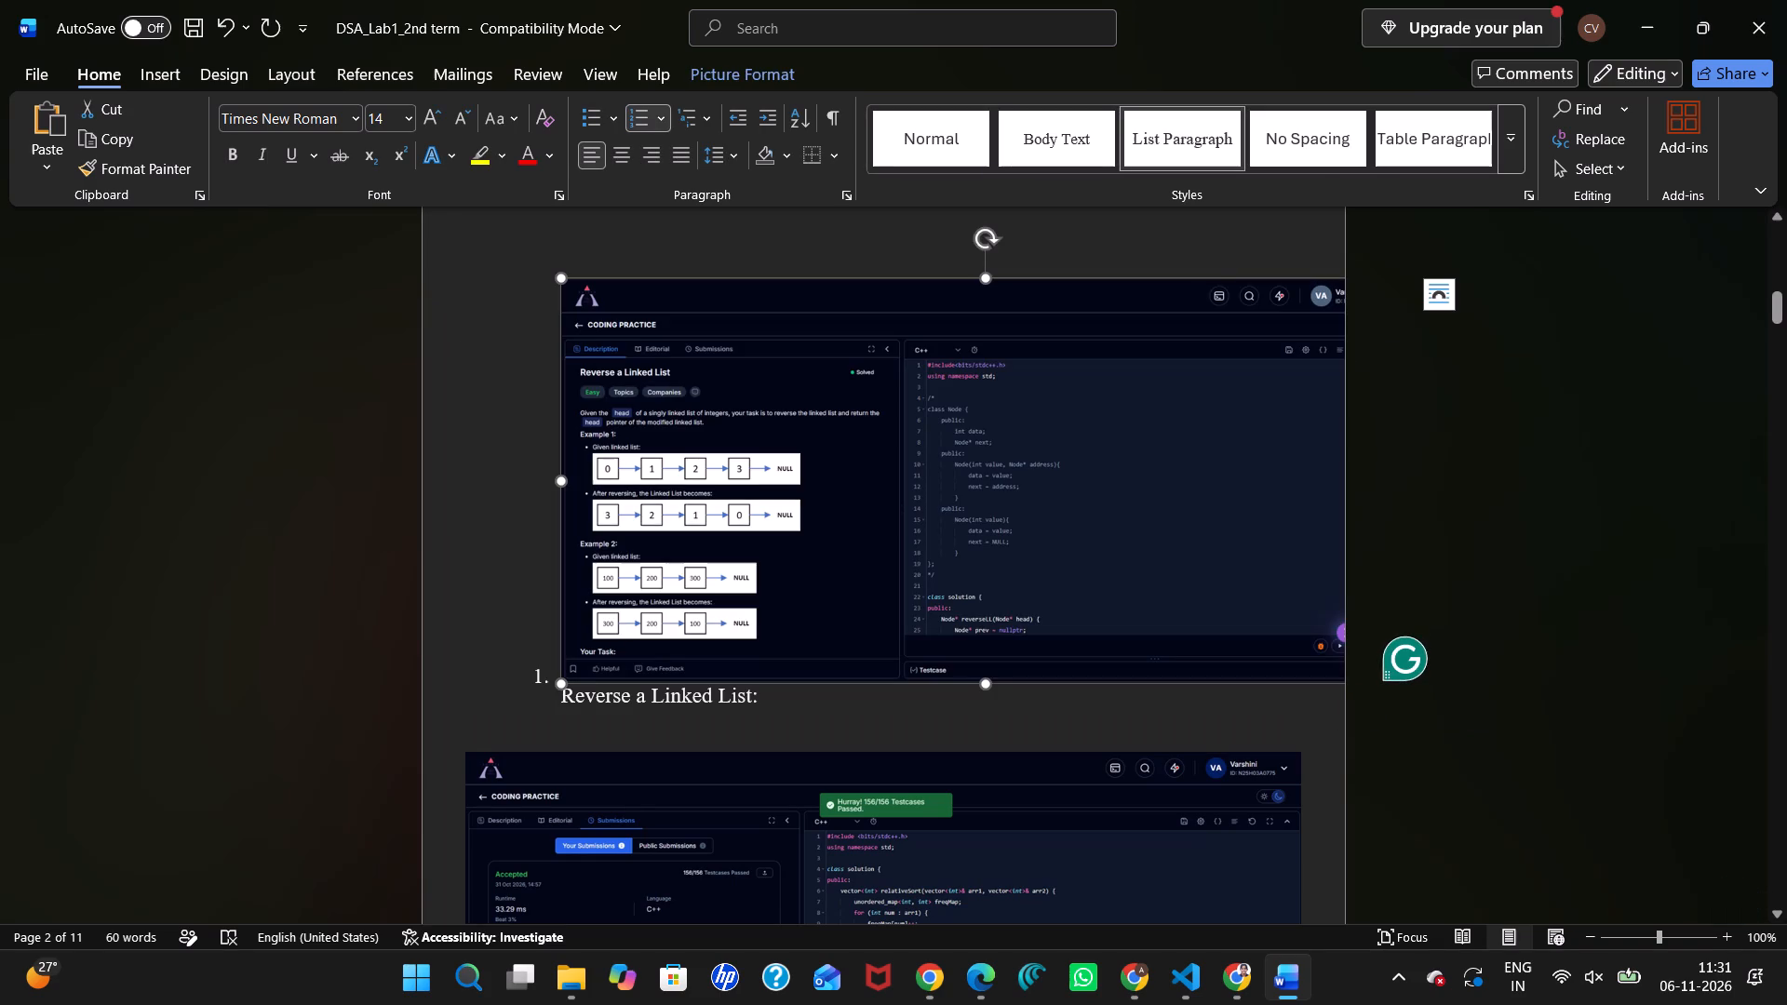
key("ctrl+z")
Add a new line with cleared character formatting below the "Reverse a Linked List" heading and paste the question screenshot there.
left_click(501, 399)
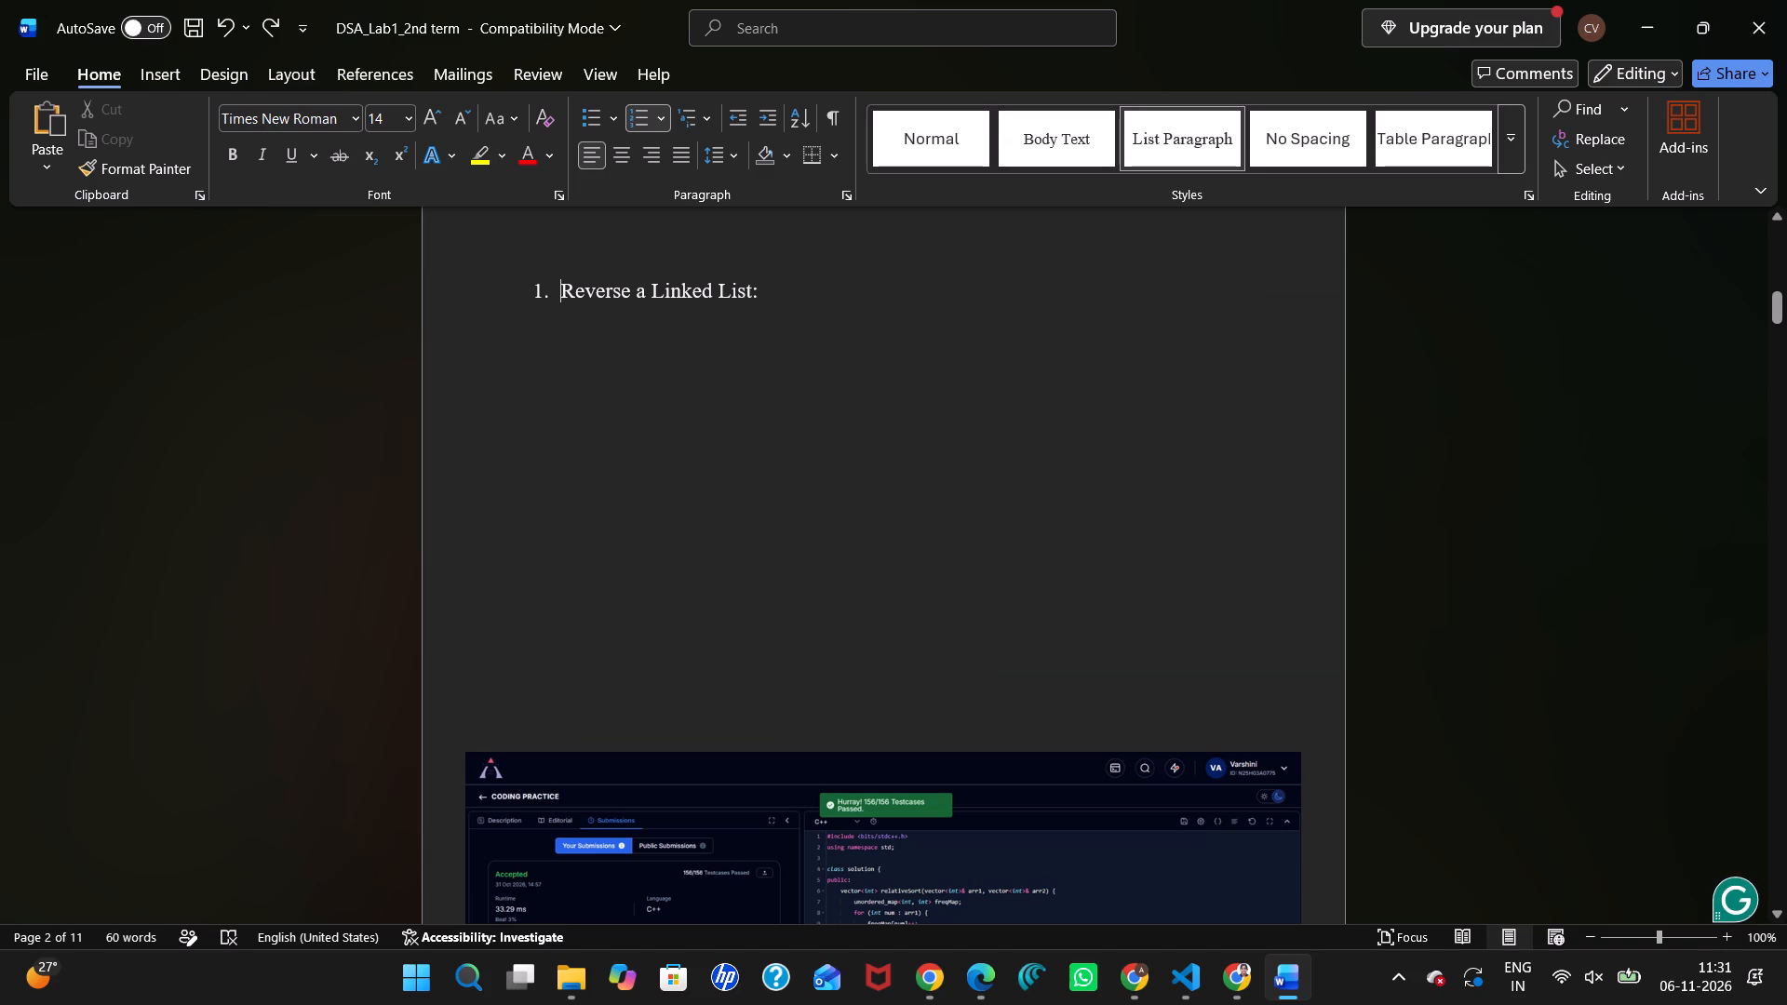
left_click(776, 338)
key("Return")
key("ctrl+space")
key("ctrl+v")
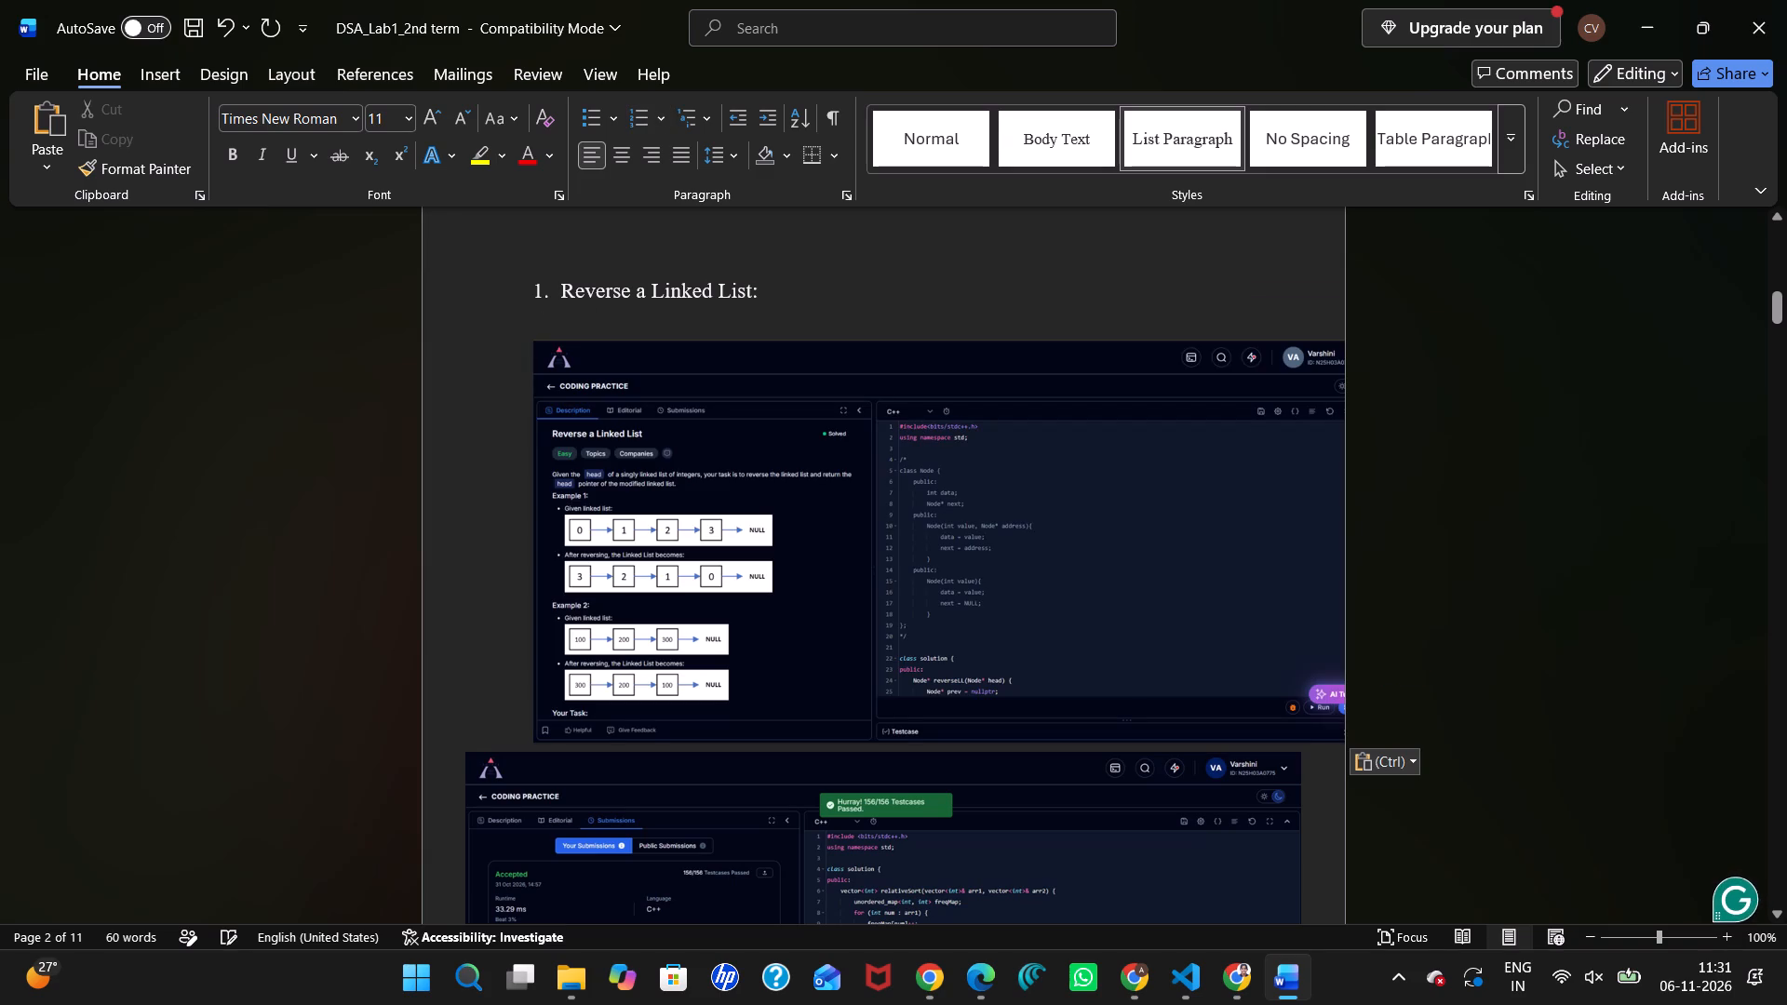
left_click(1101, 470)
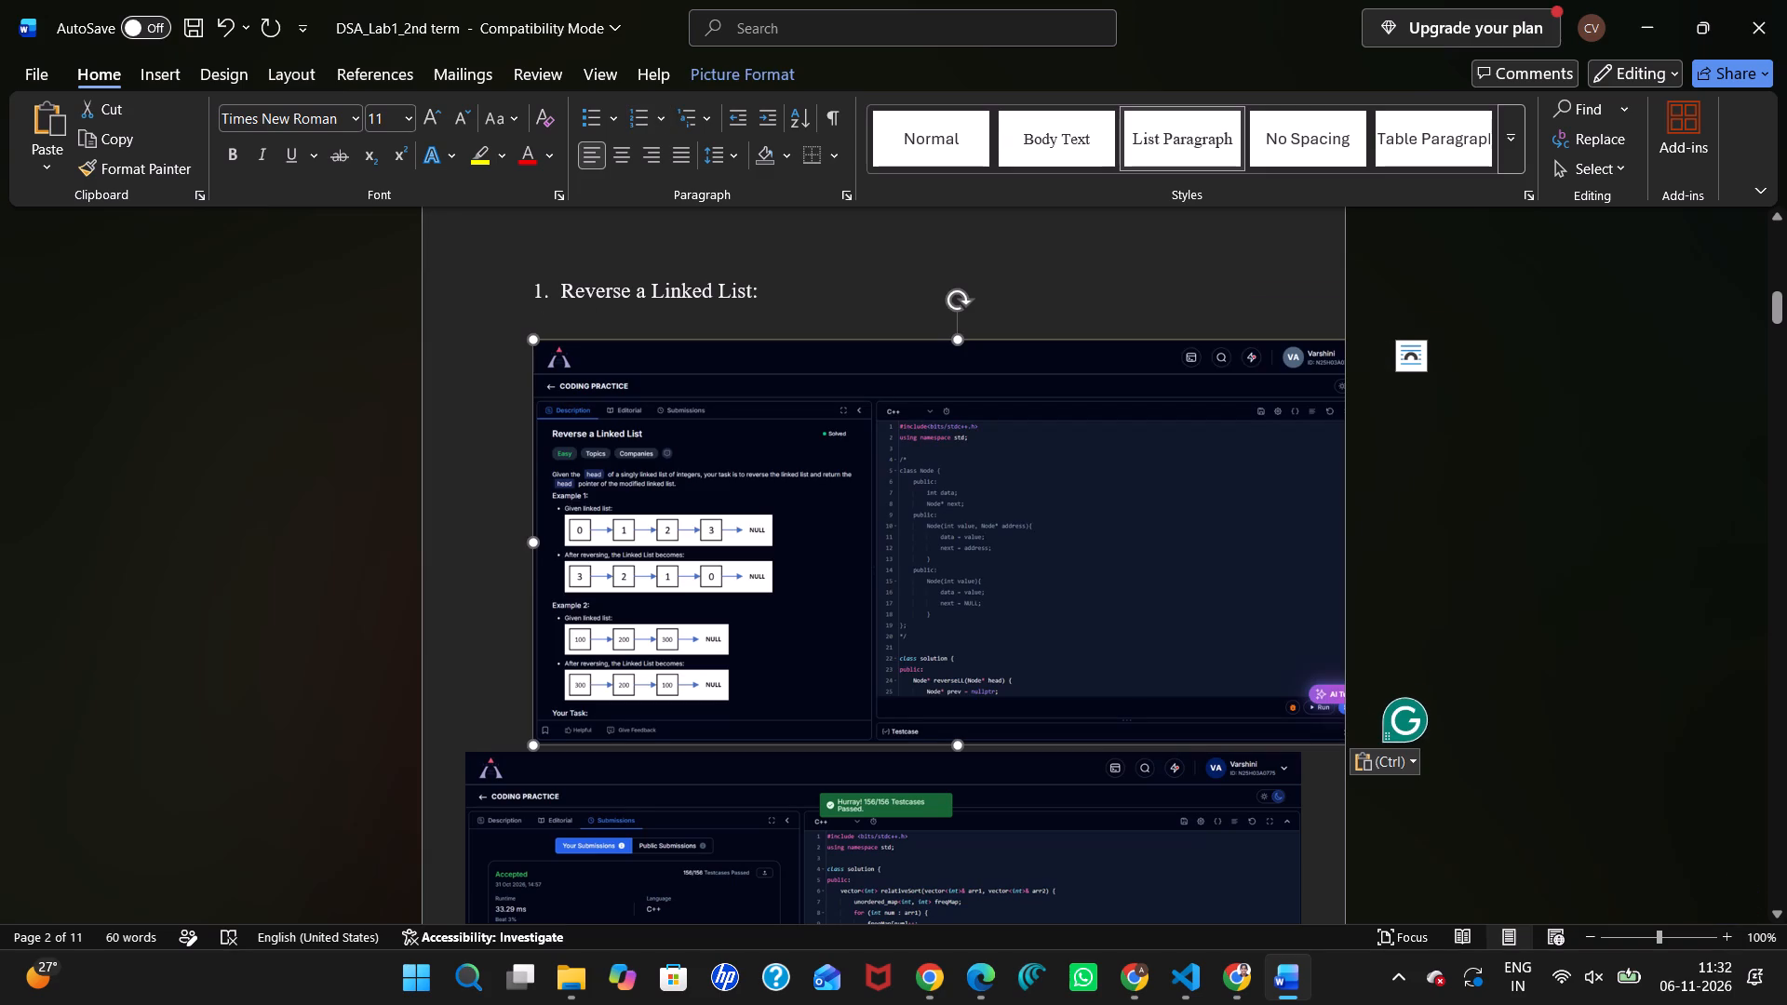
left_click(490, 379)
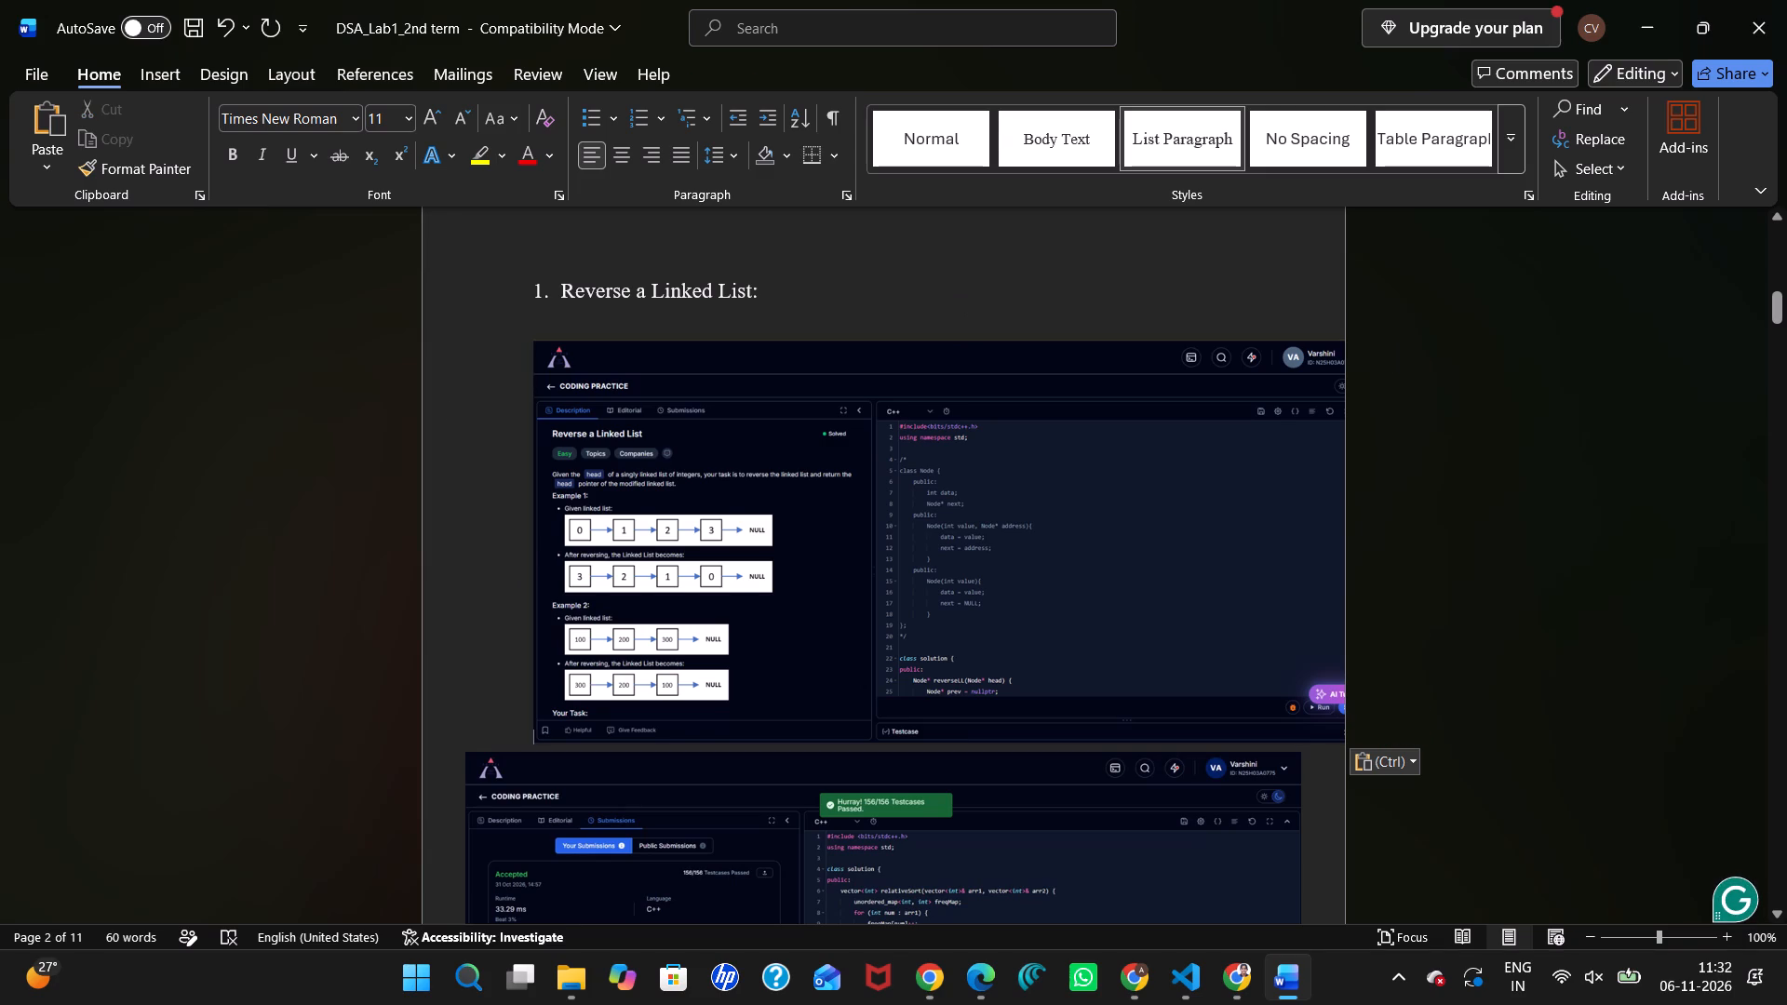
Remove the indentation of the pasted "Reverse a Linked List" question screenshot so it starts at the page margin.
key("BackSpace")
key("BackSpace")
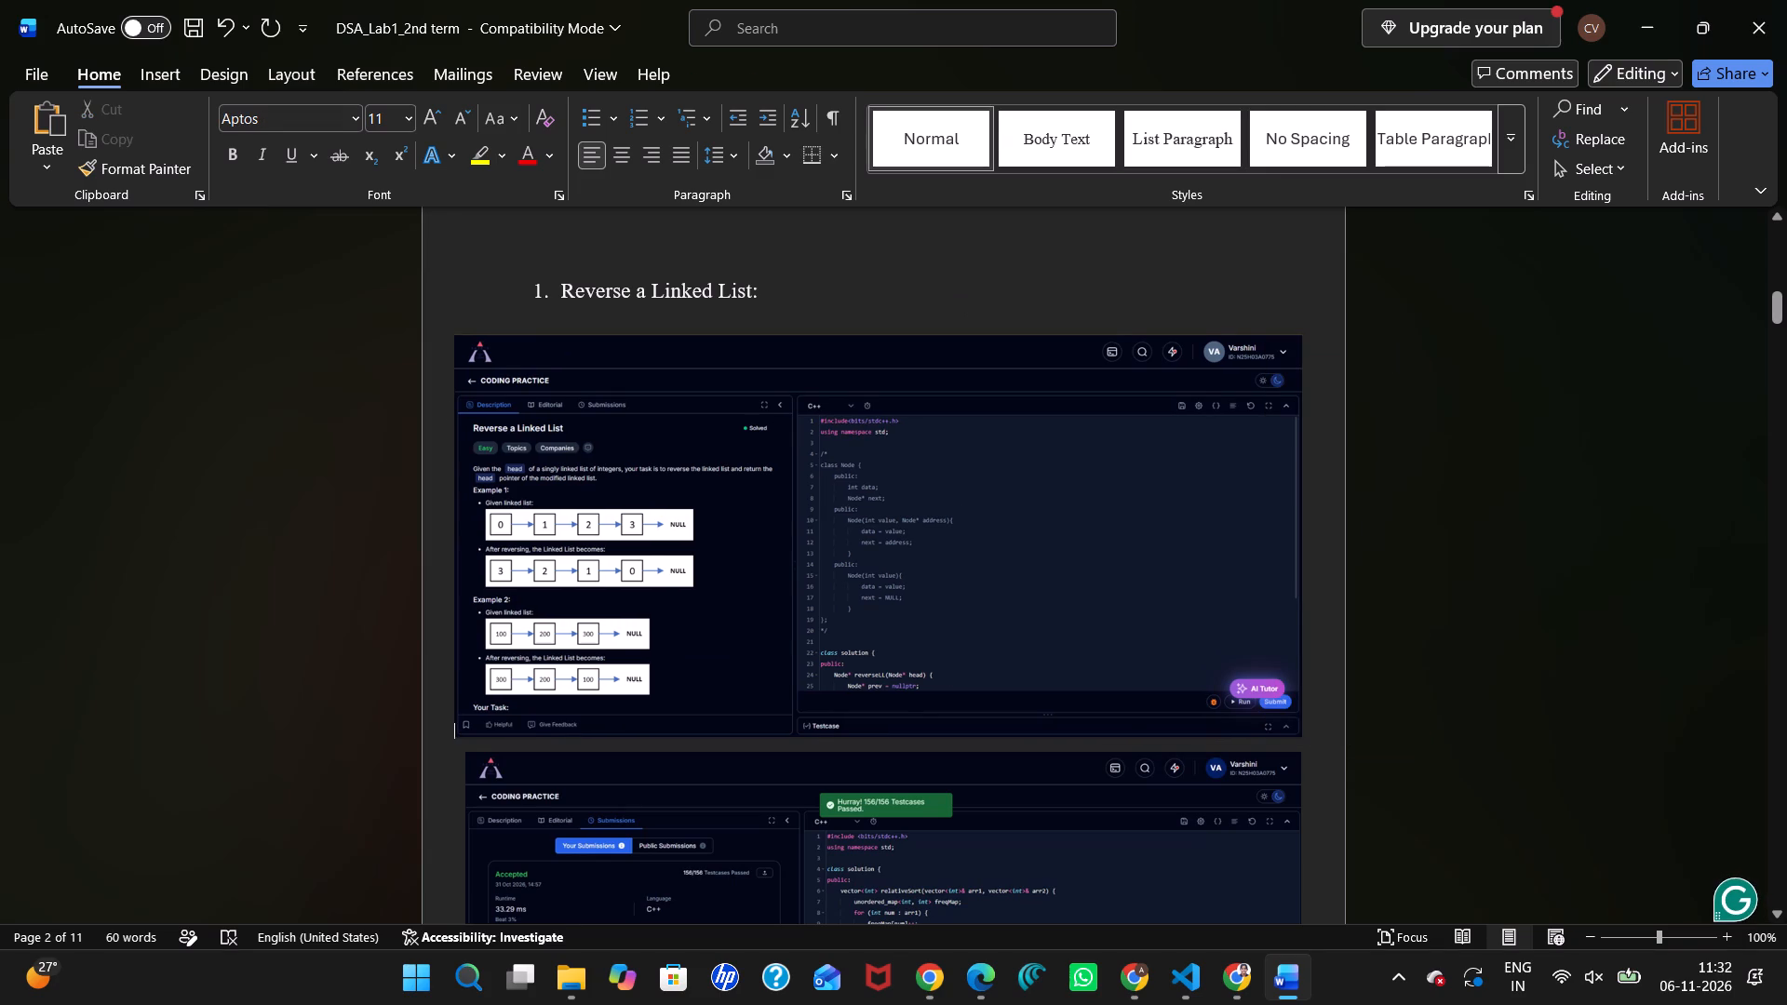
Delete the old Relative Order Sort submission screenshot below the "Reverse a Linked List" question screenshot.
scroll(725, 494, "down", 1)
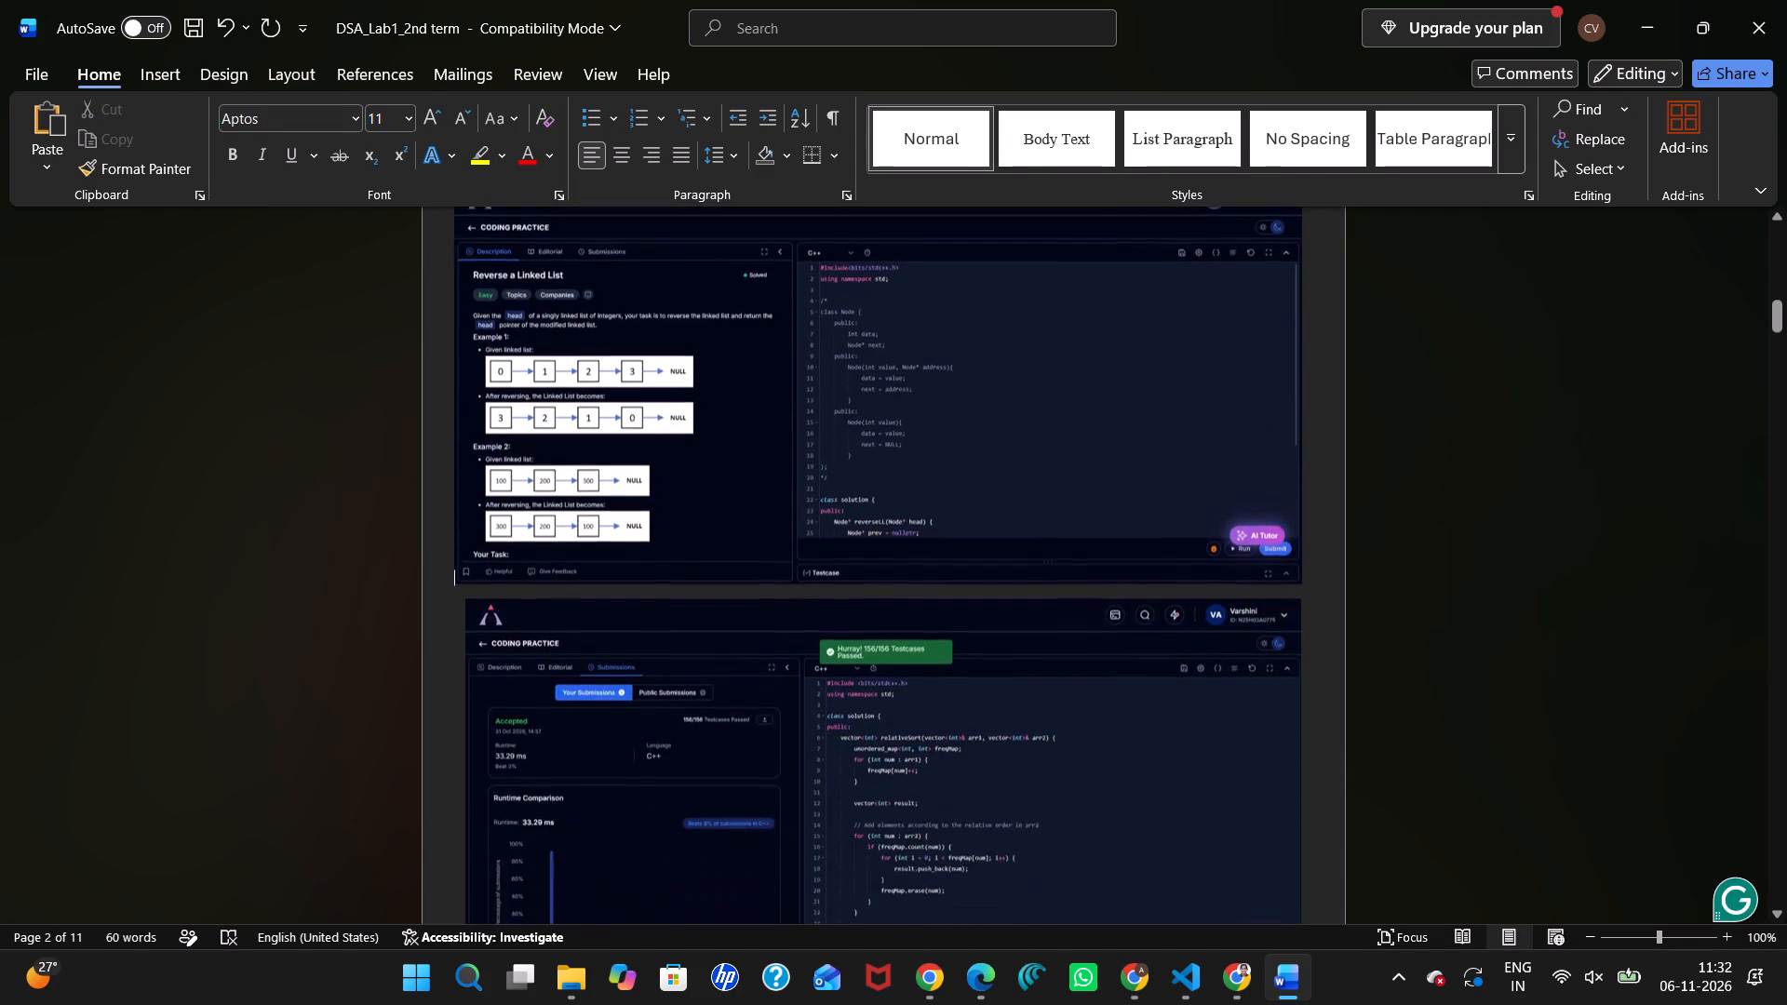
scroll(725, 494, "down", 1)
double_click(725, 494)
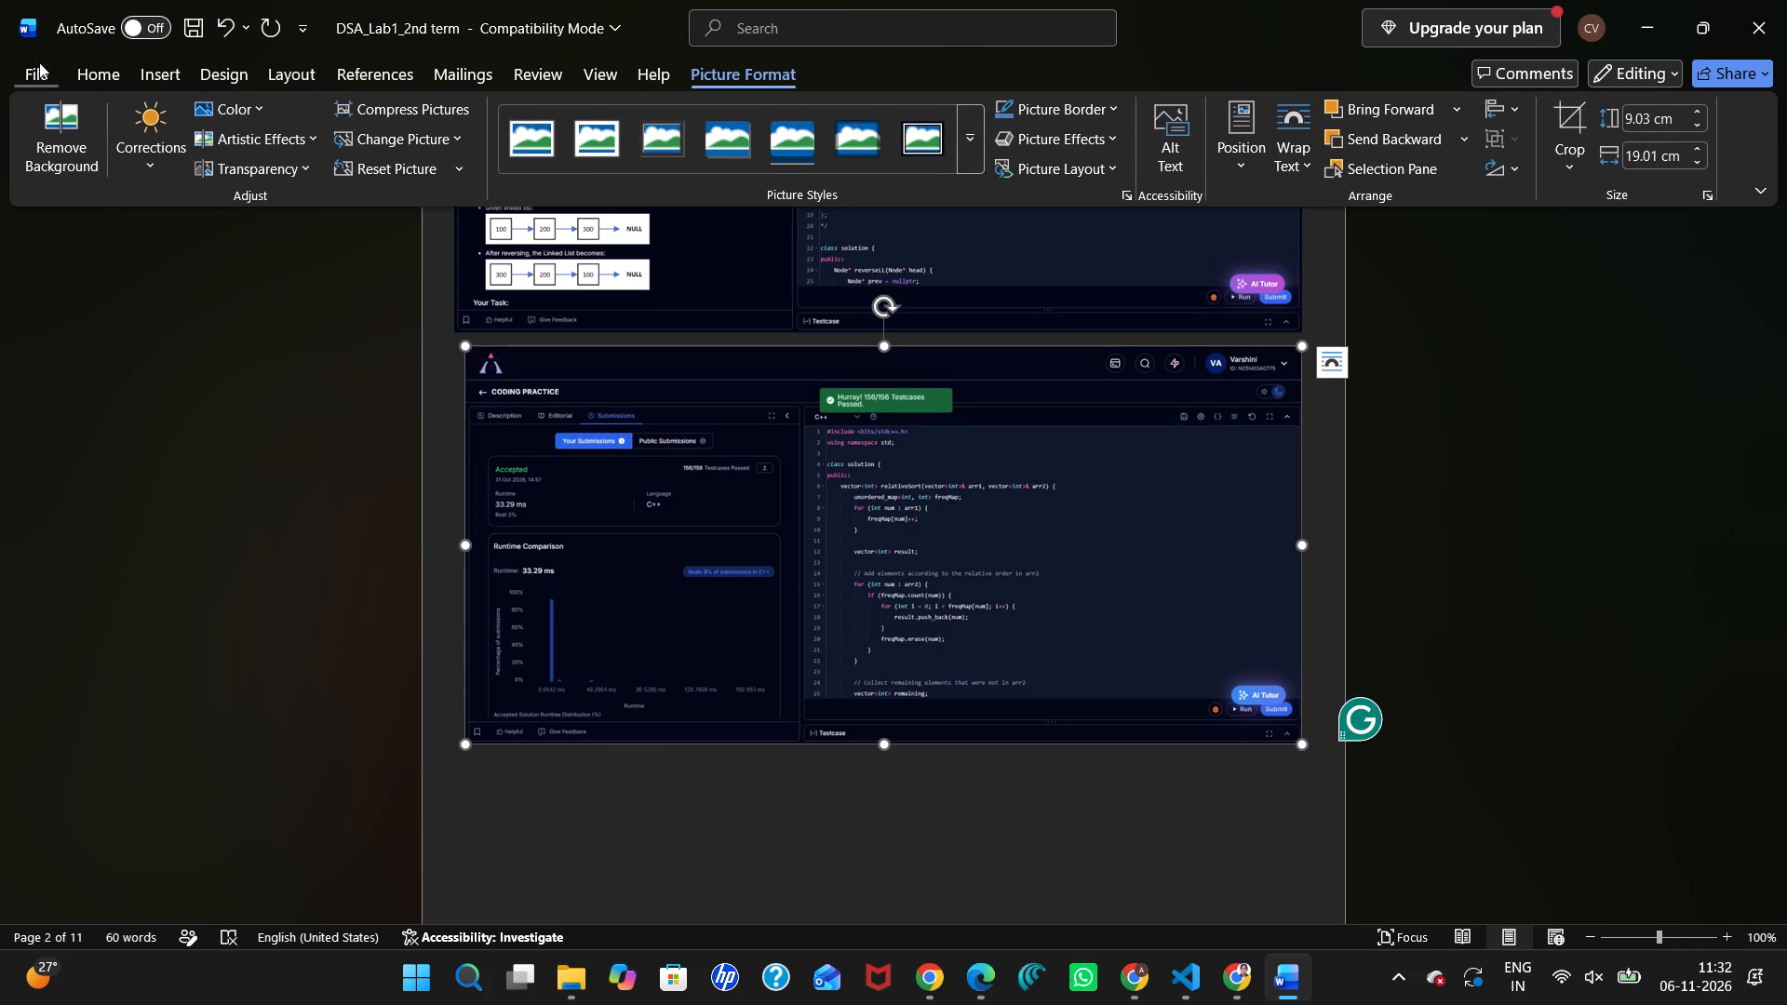
left_click(96, 71)
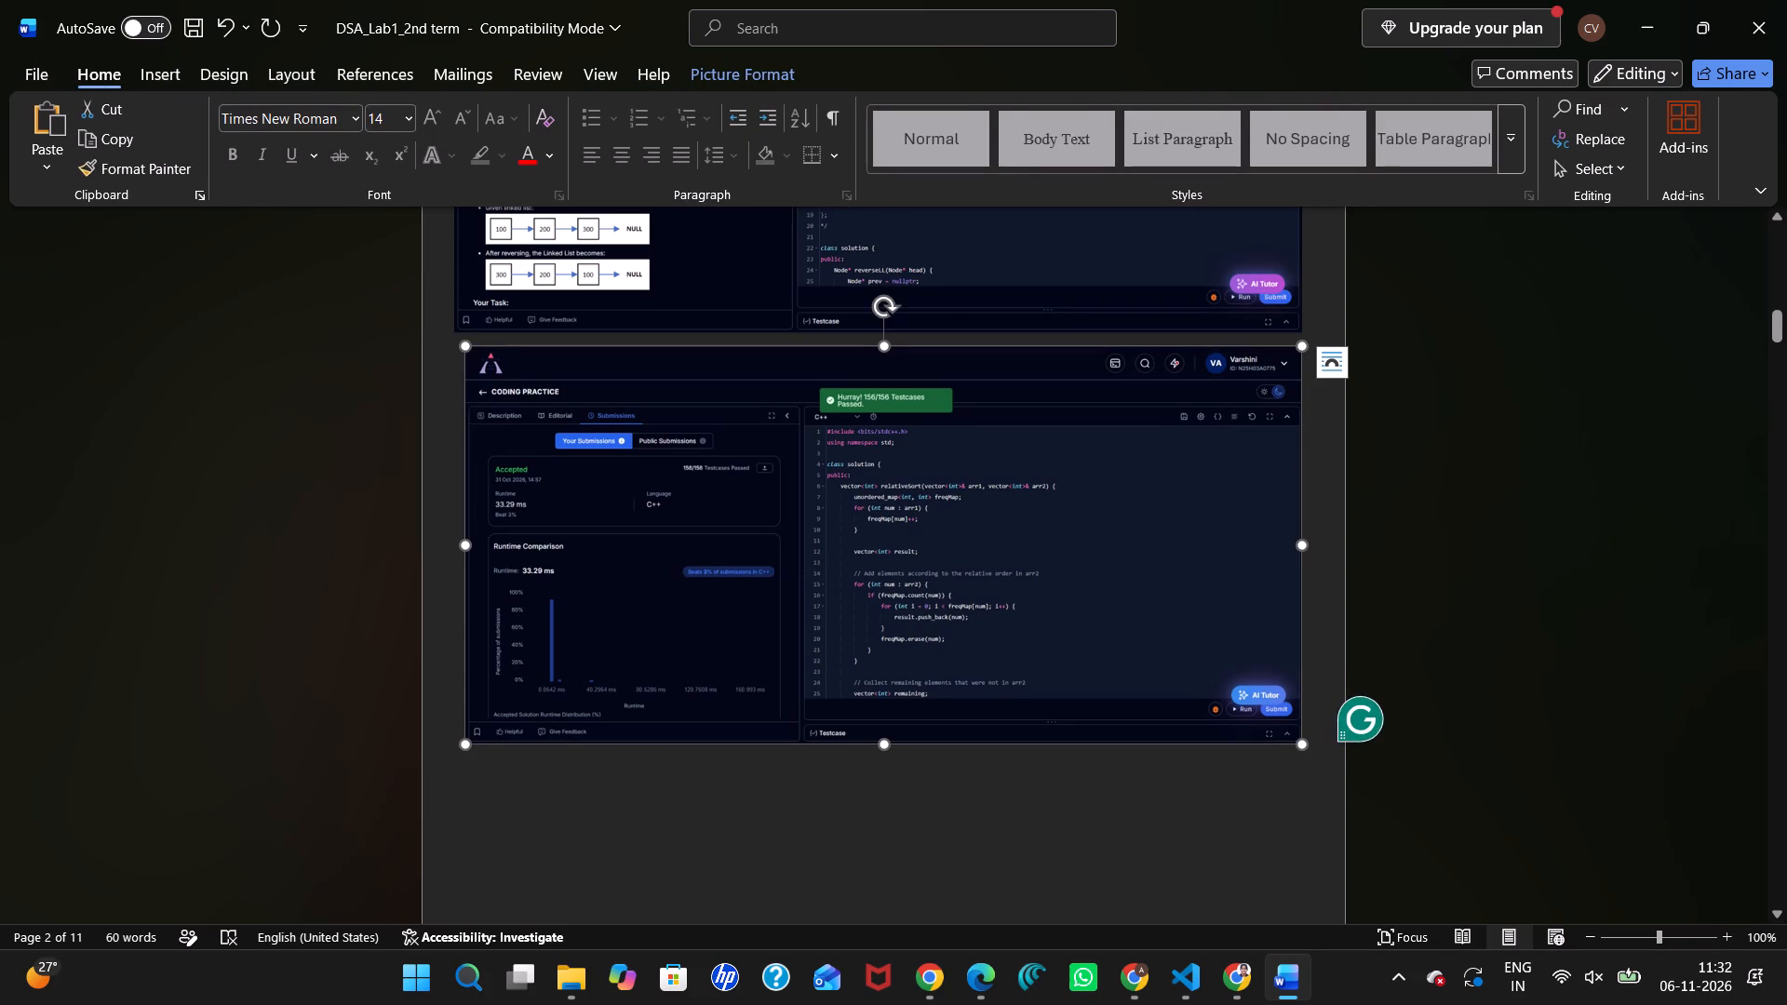
key("BackSpace")
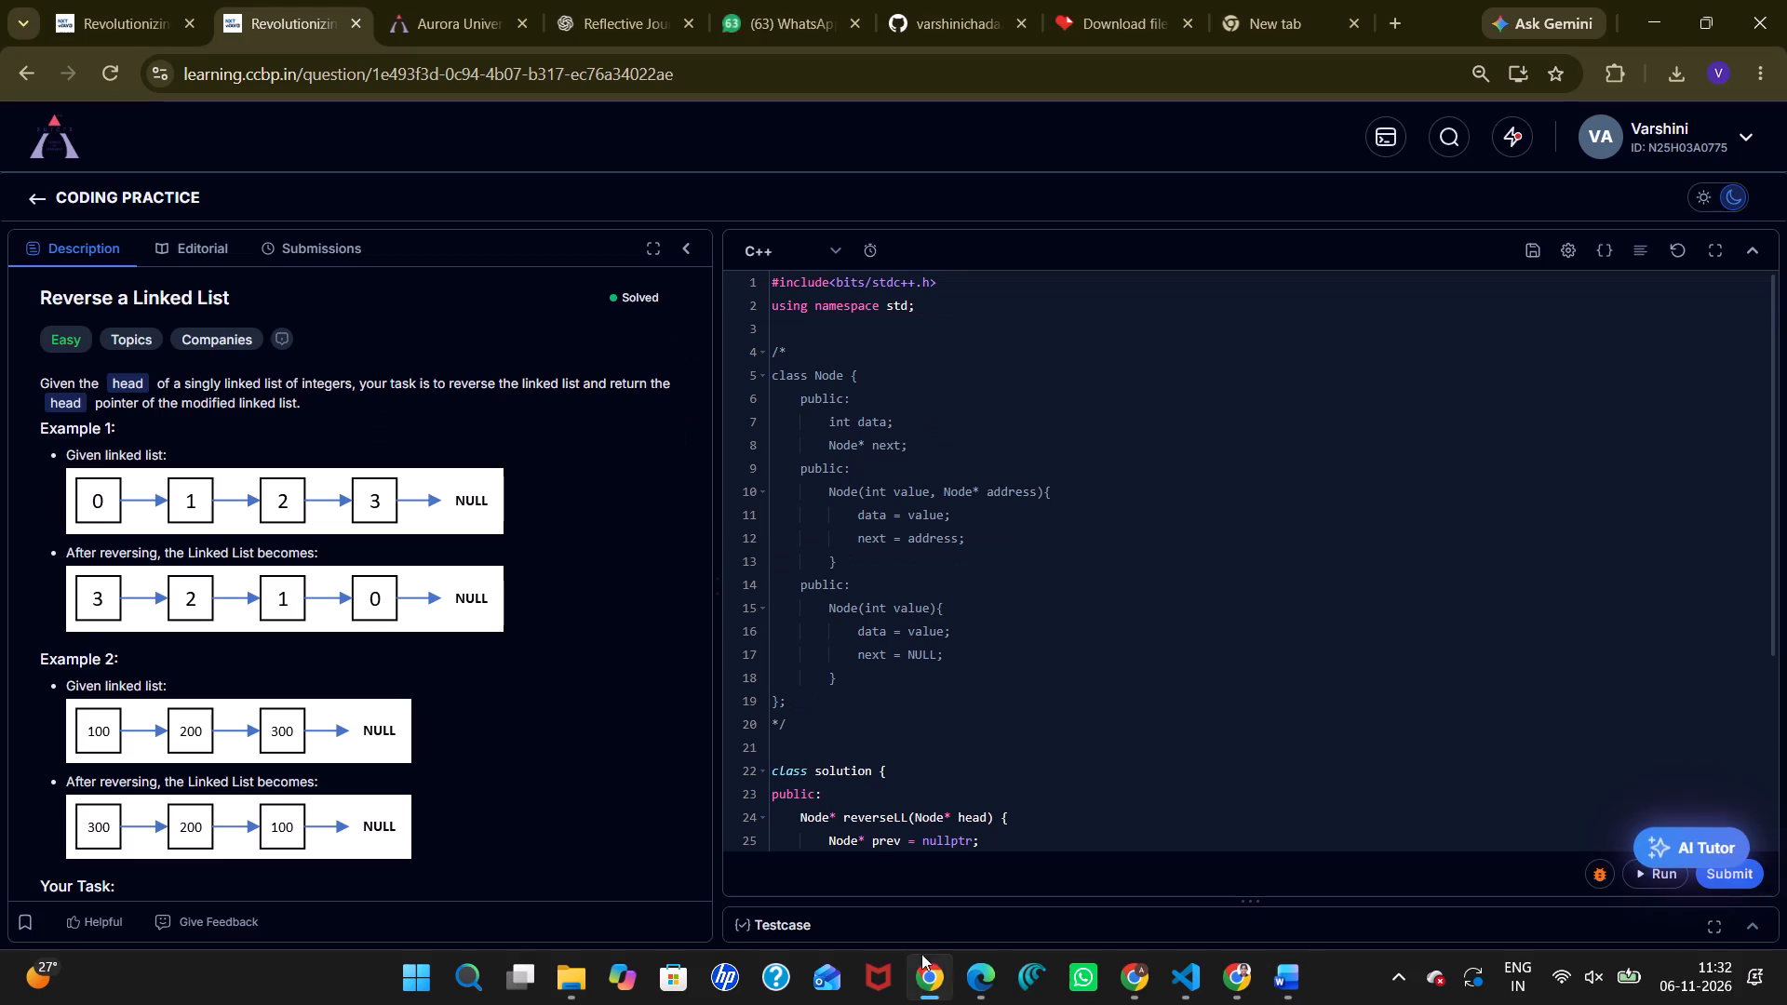
Switch to the learning portal, submit the "Reverse a Linked List" solution, and copy a screenshot of the whole submission page area.
left_click(1753, 871)
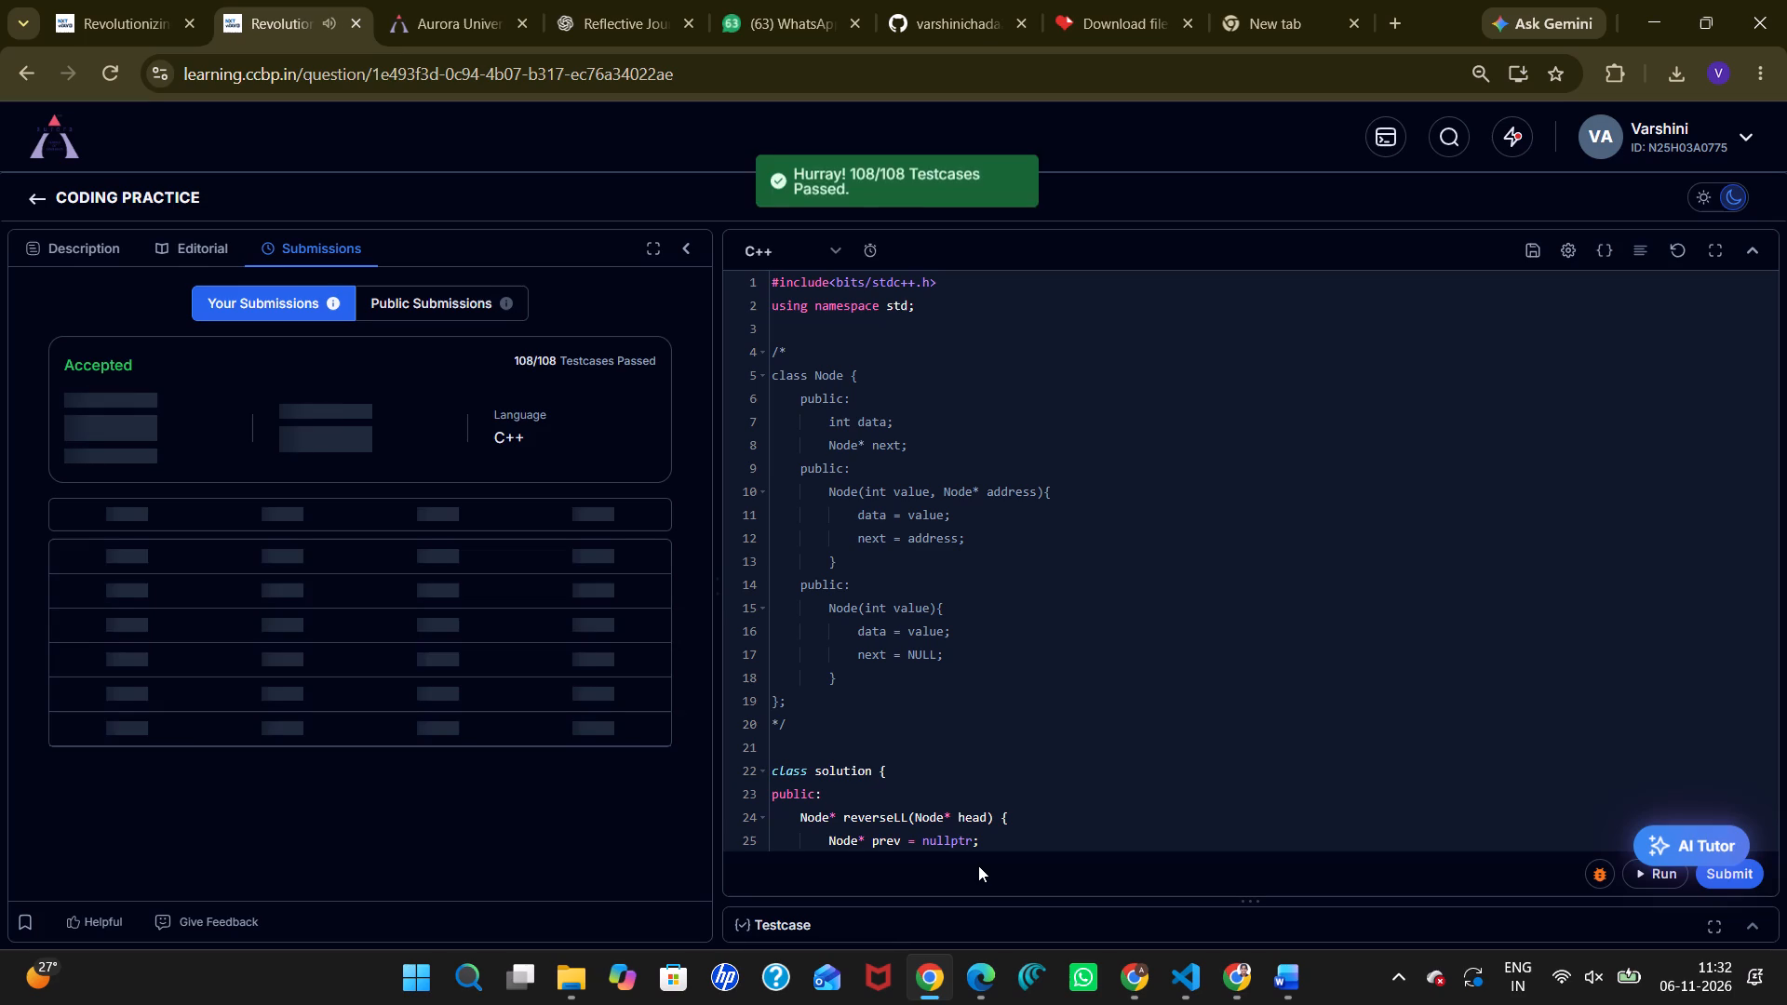
key("Print")
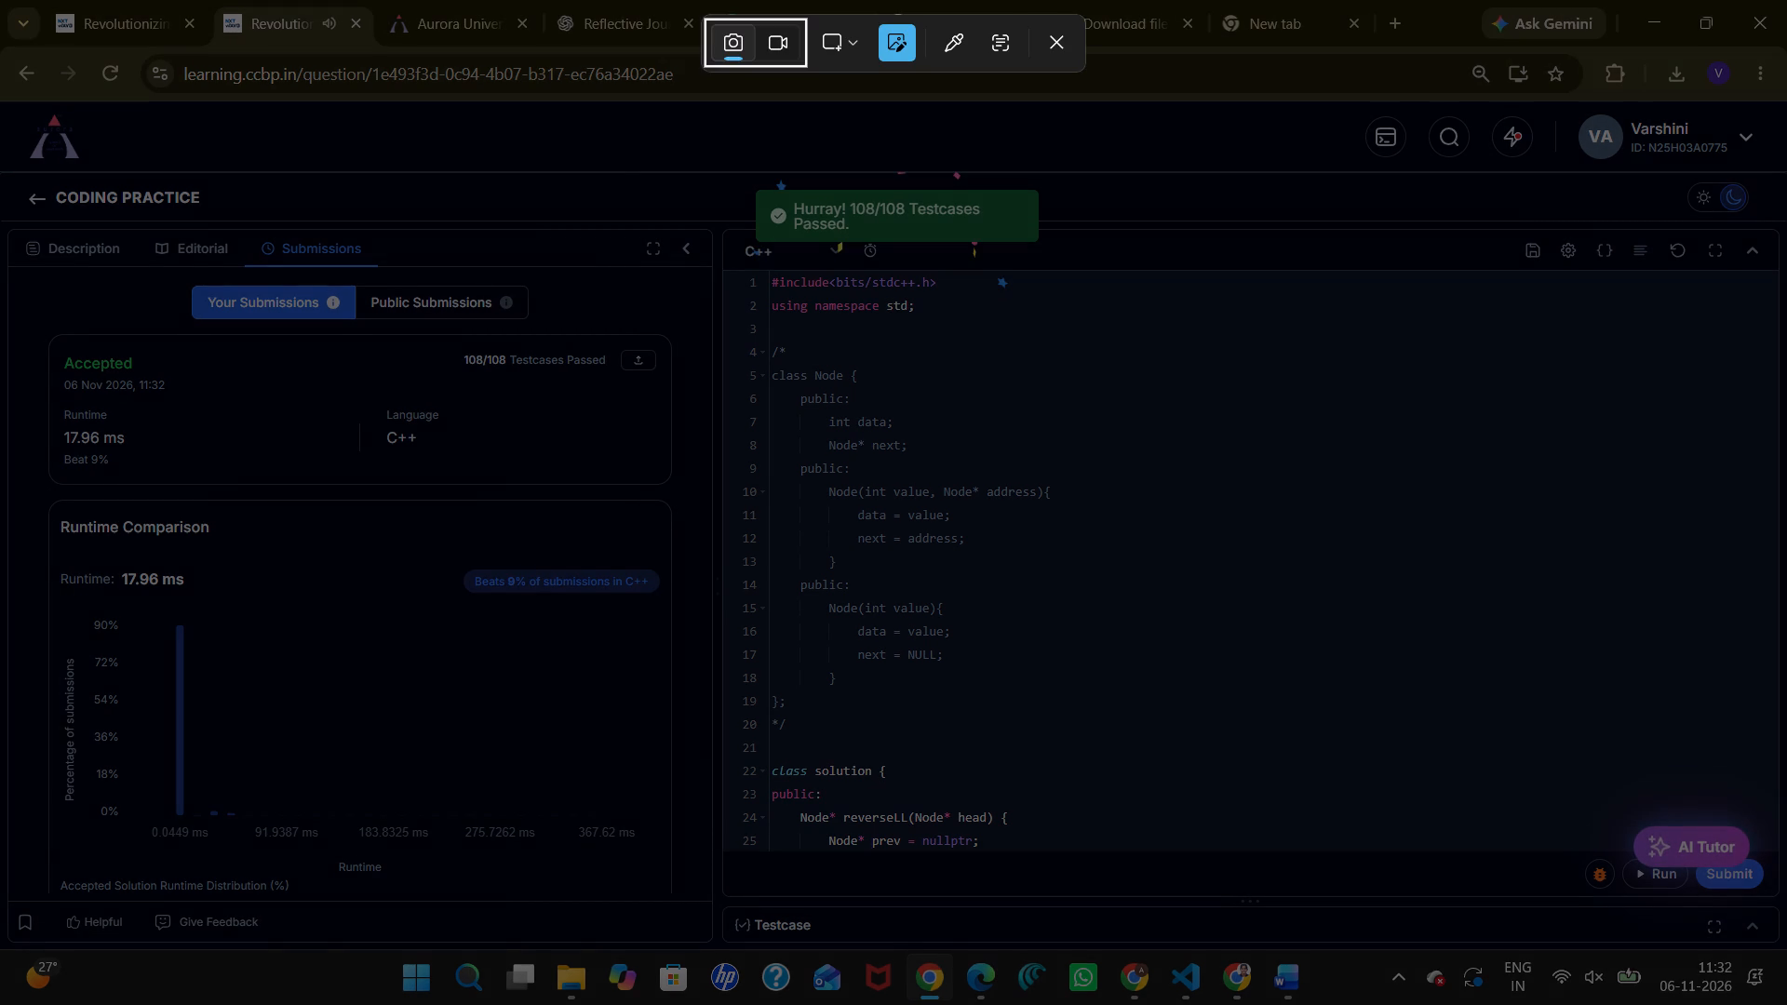
left_click_drag(0, 95, 1786, 948)
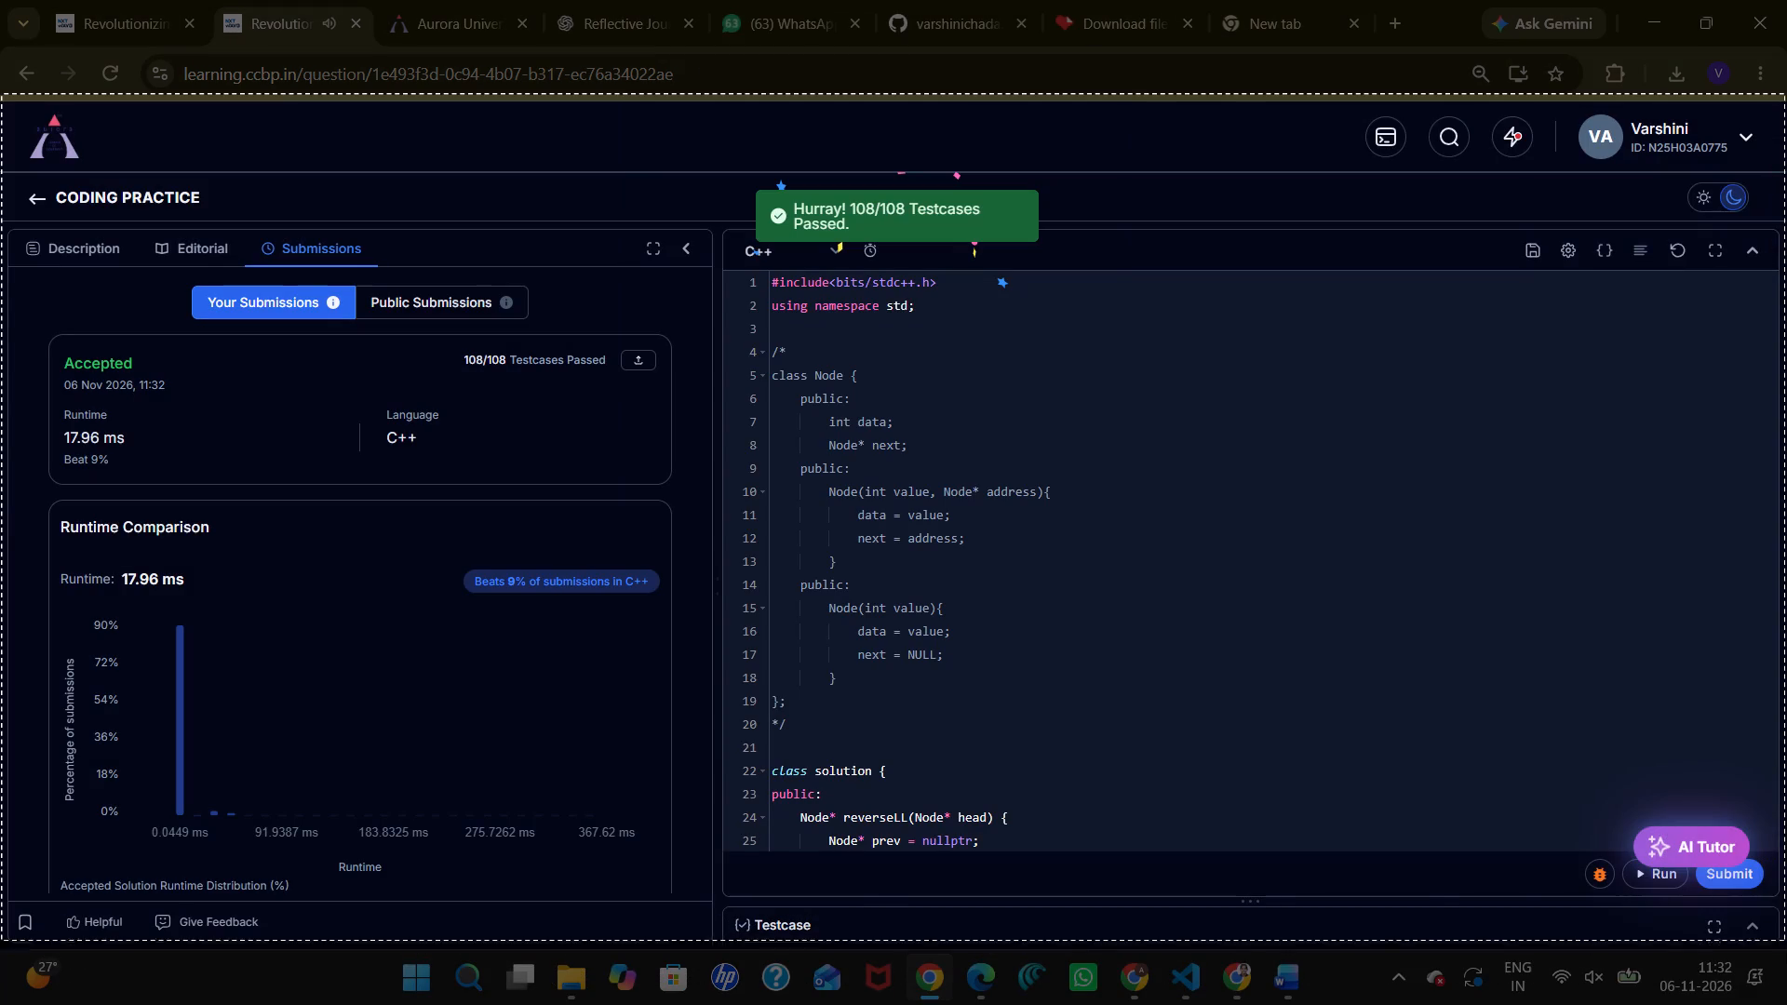
left_click_drag(1786, 948, 1786, 951)
key("ctrl+c")
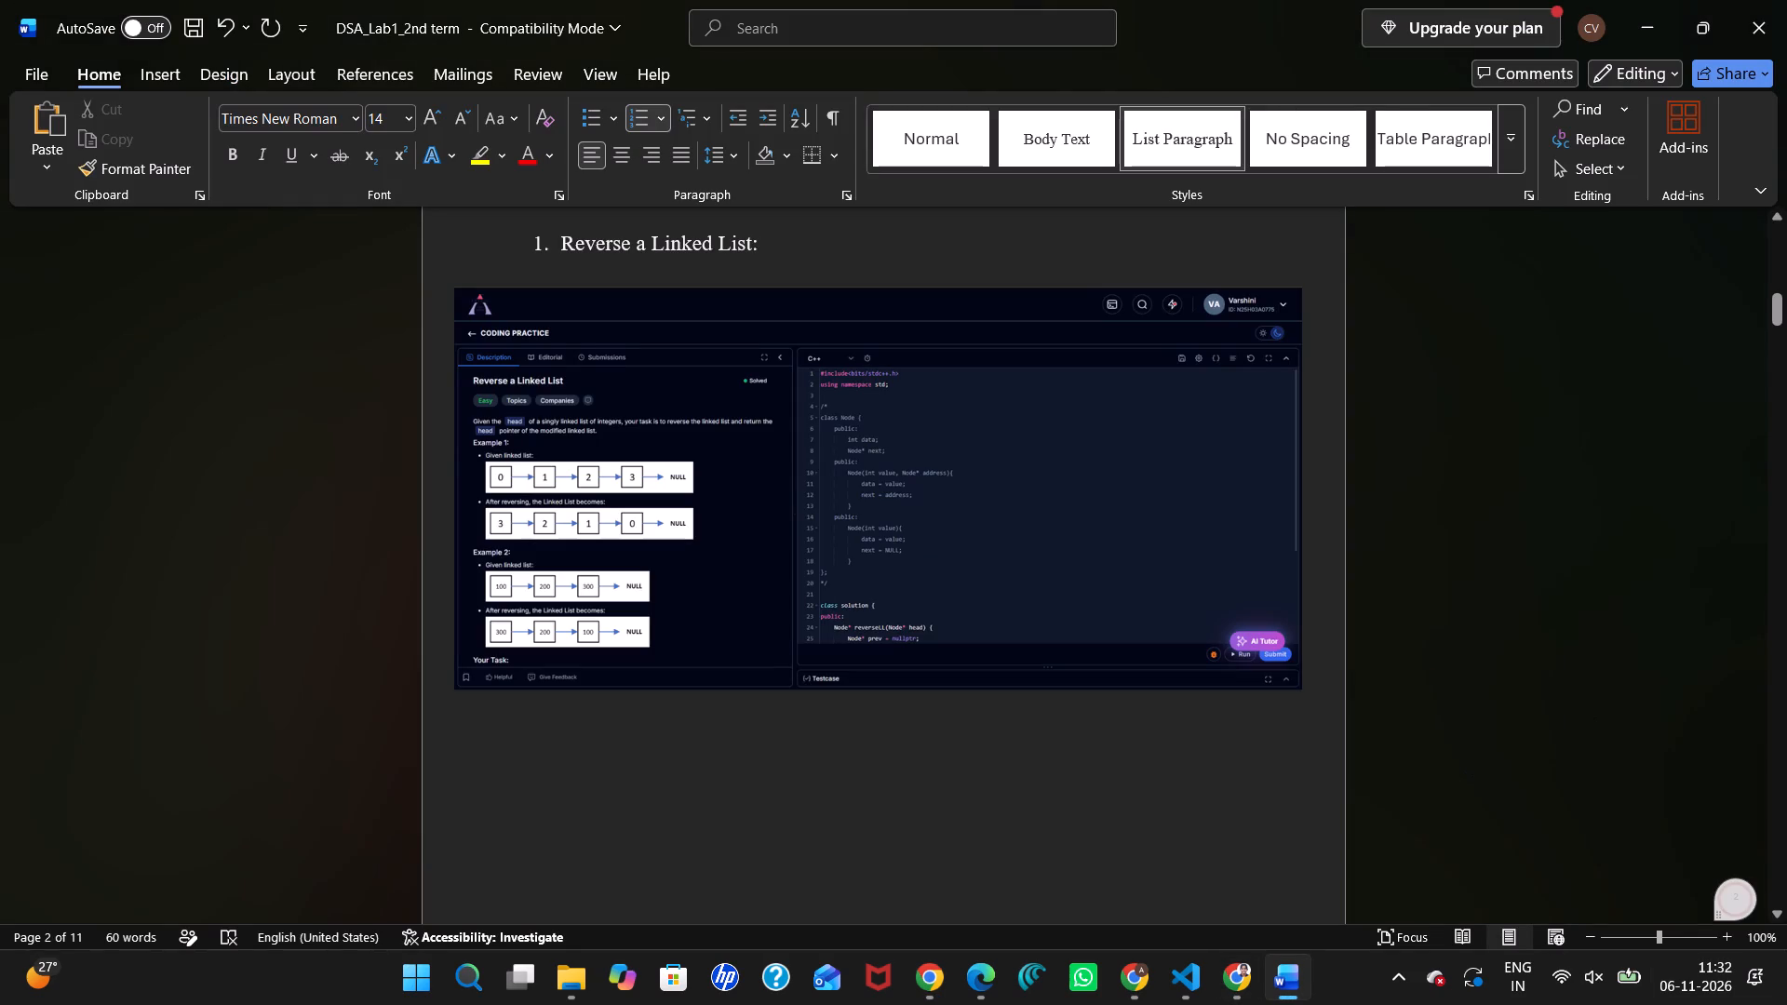
Back in the Word report, add spacing below the "Reverse a Linked List" question screenshot and paste the submission screenshot there.
left_click(782, 807)
scroll(782, 807, "down", 1)
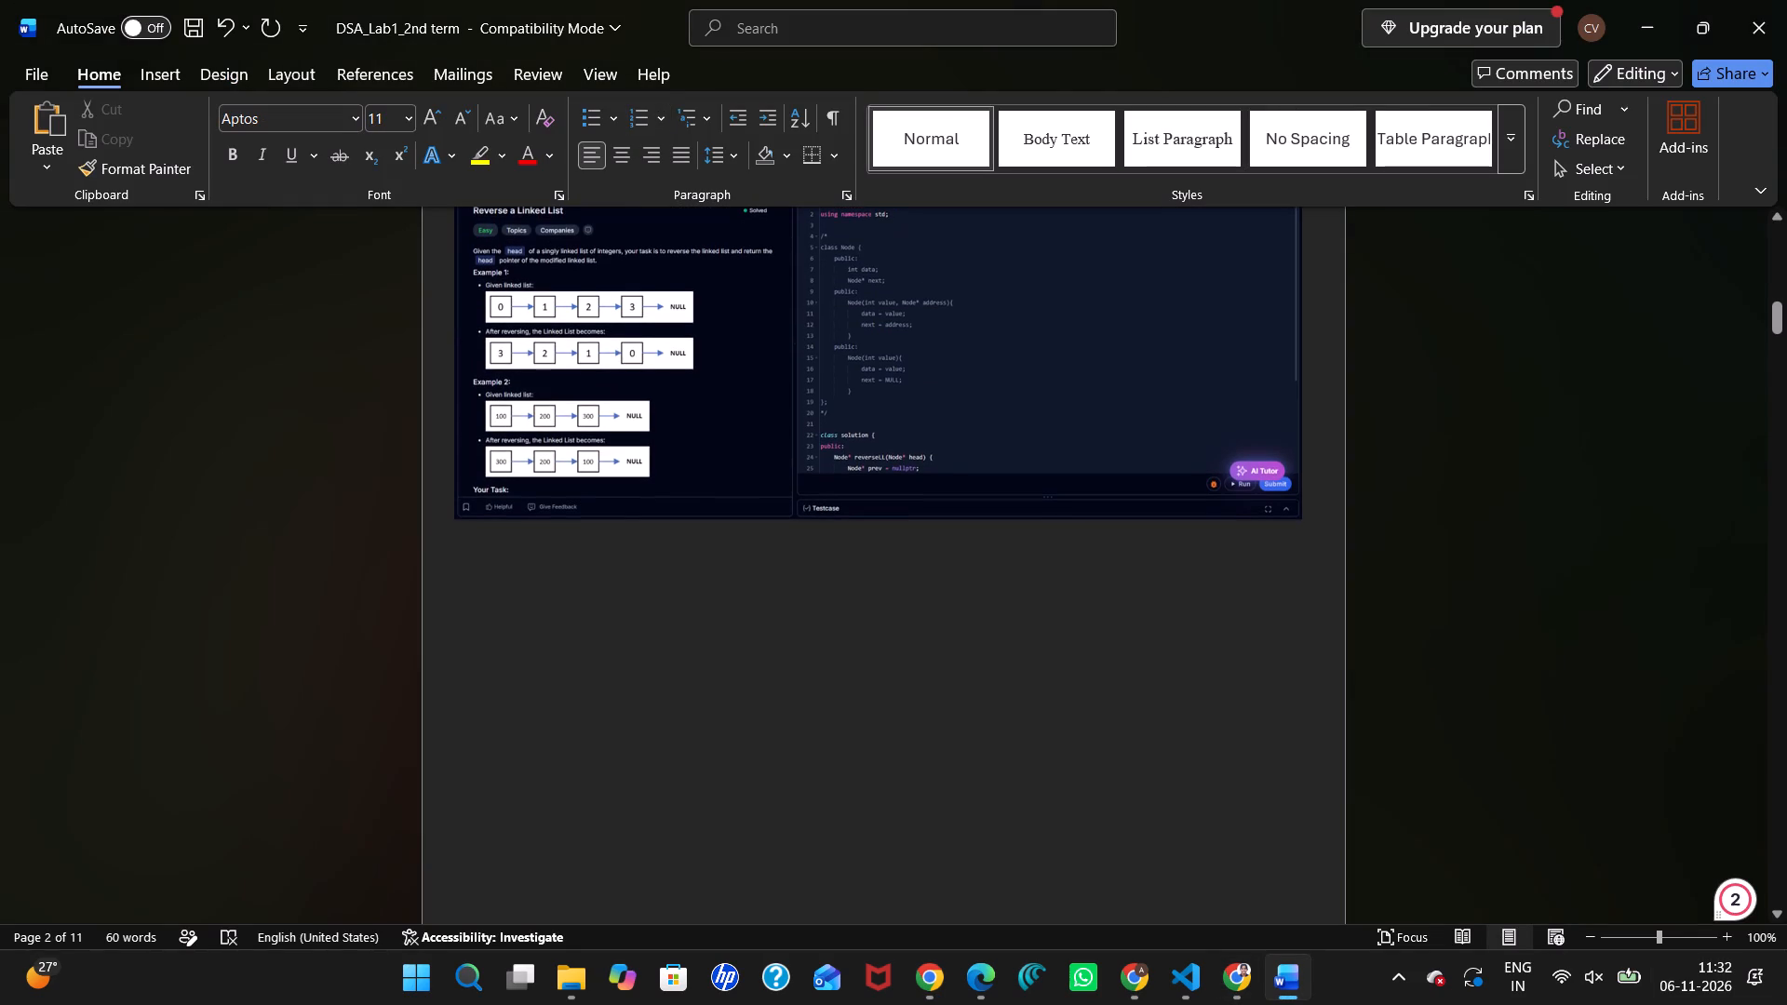
key("Return")
key("BackSpace")
left_click(500, 569)
left_click(1310, 510)
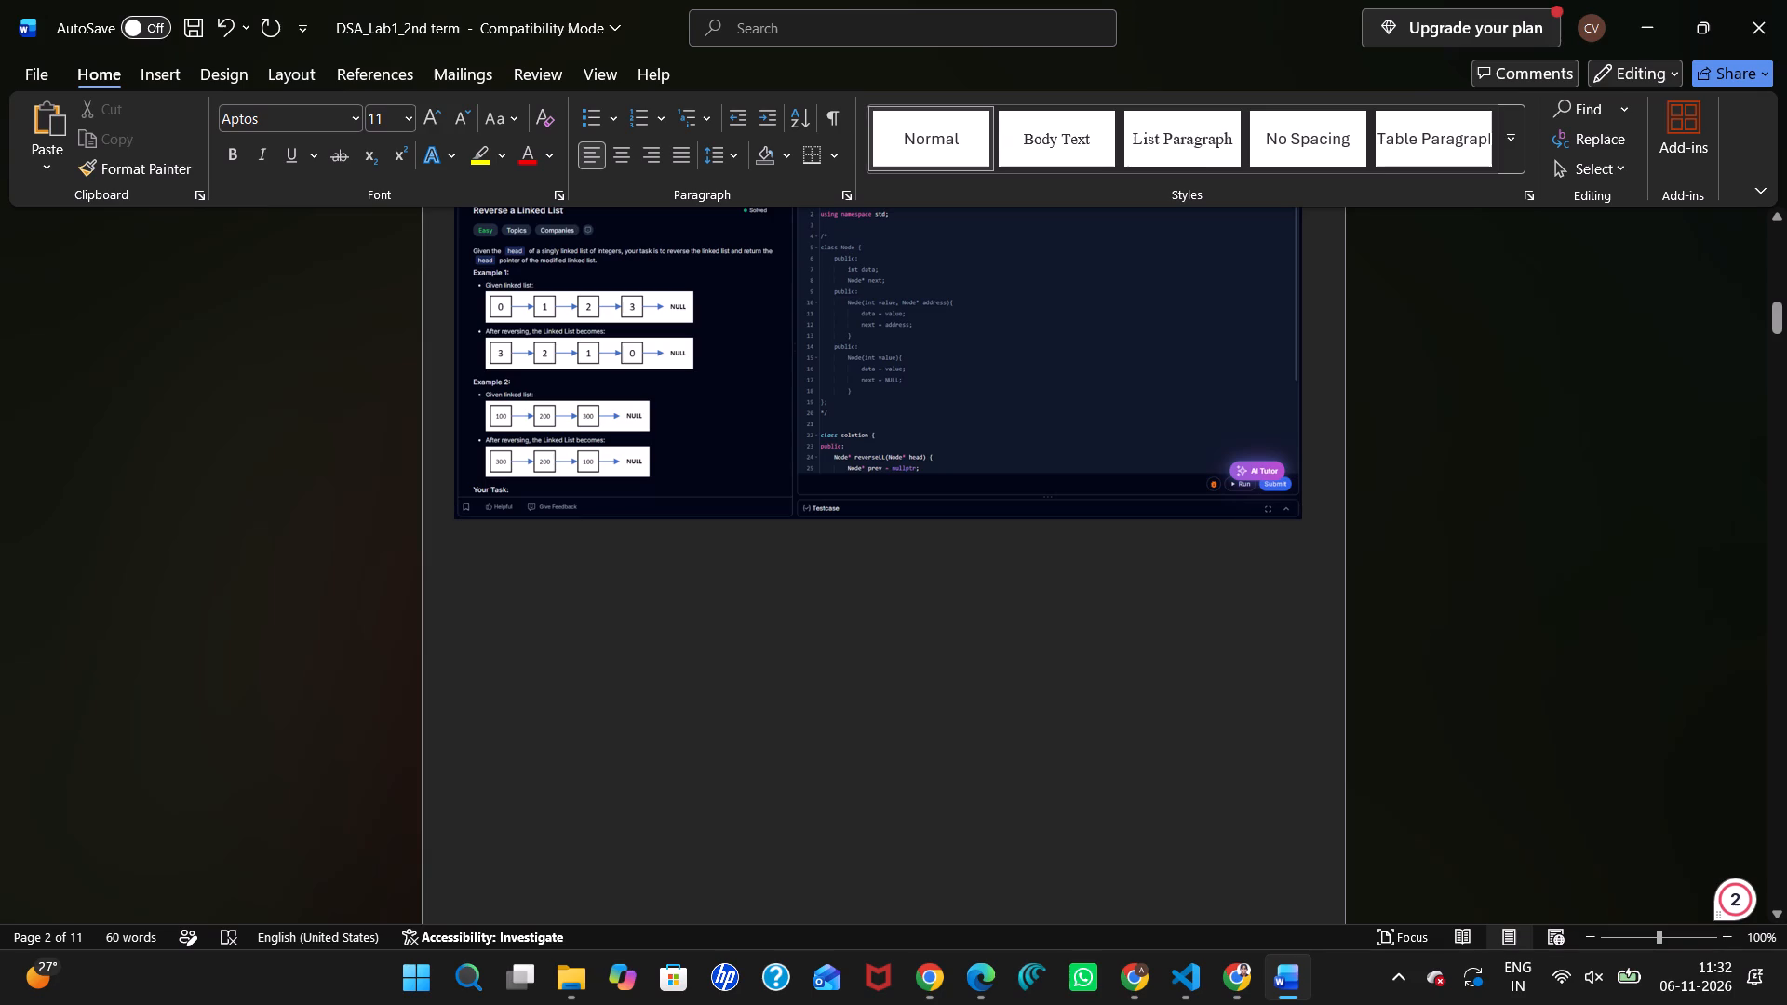
key("Return")
key("Return")
key("Return")
key("Return")
key("Return")
key("ctrl+v")
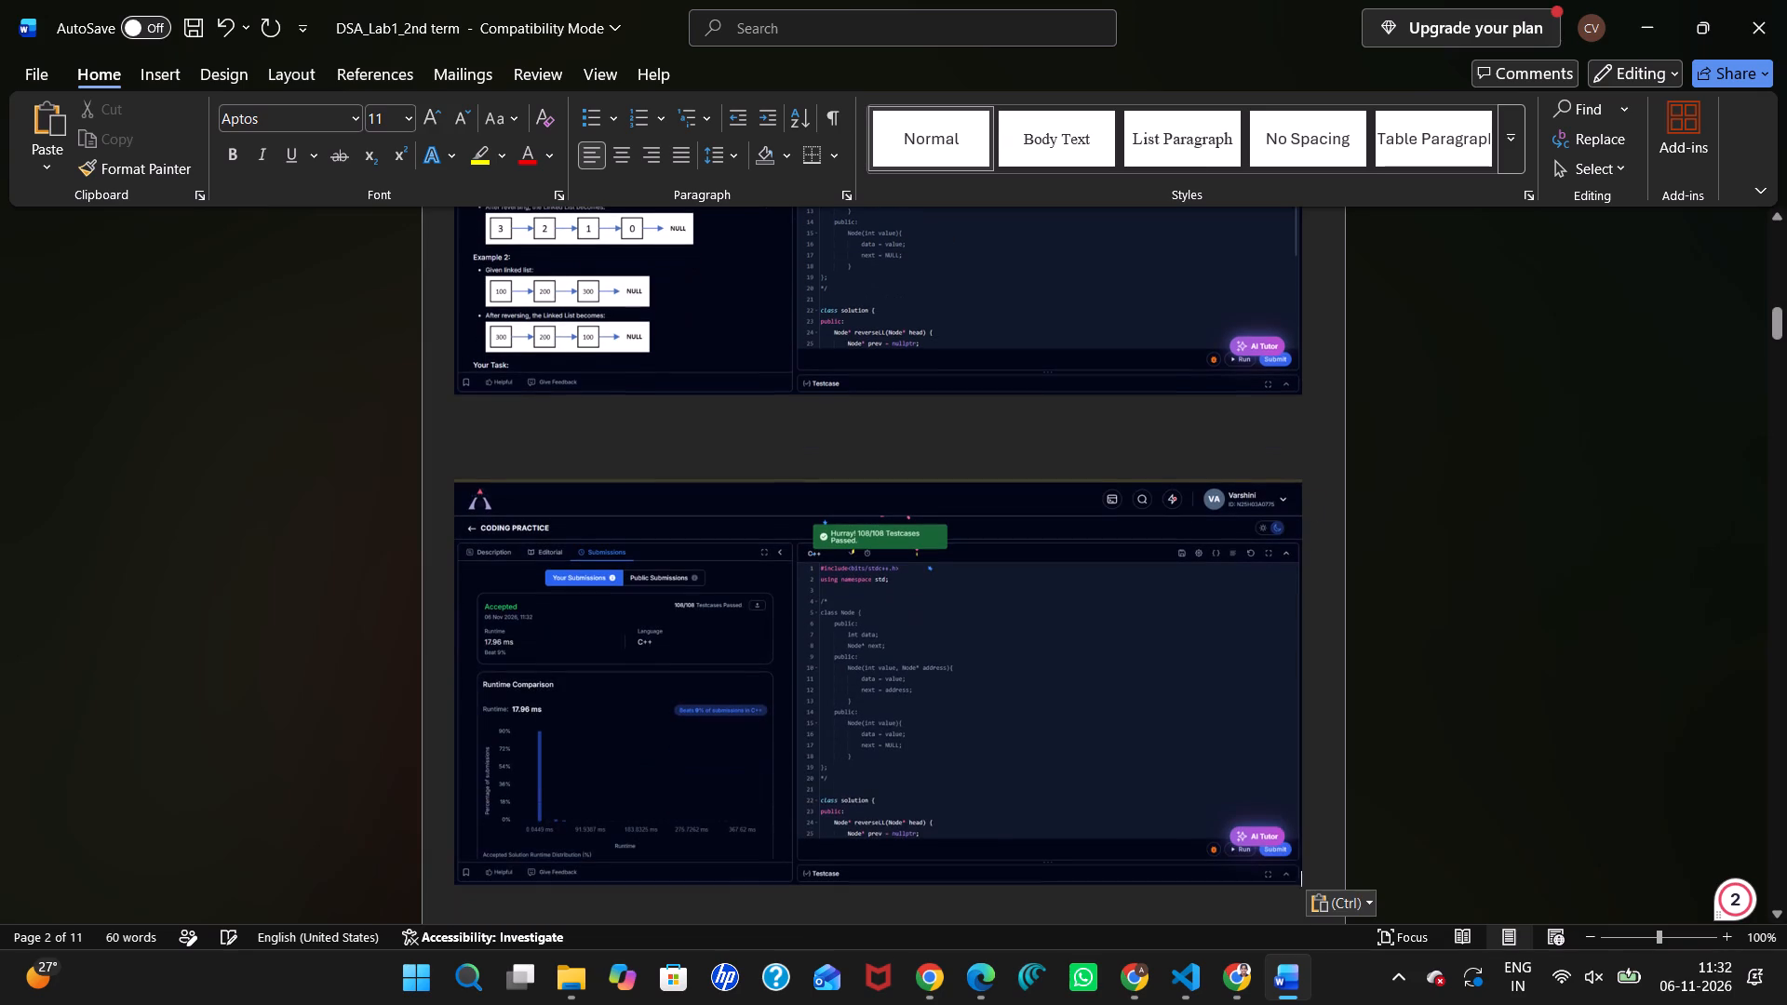
Replace the second heading's text "Minimum Number of balls in the box" with "Reverse a Linked List II", keeping the colon.
scroll(1093, 660, "down", 2)
scroll(1093, 660, "up", 3)
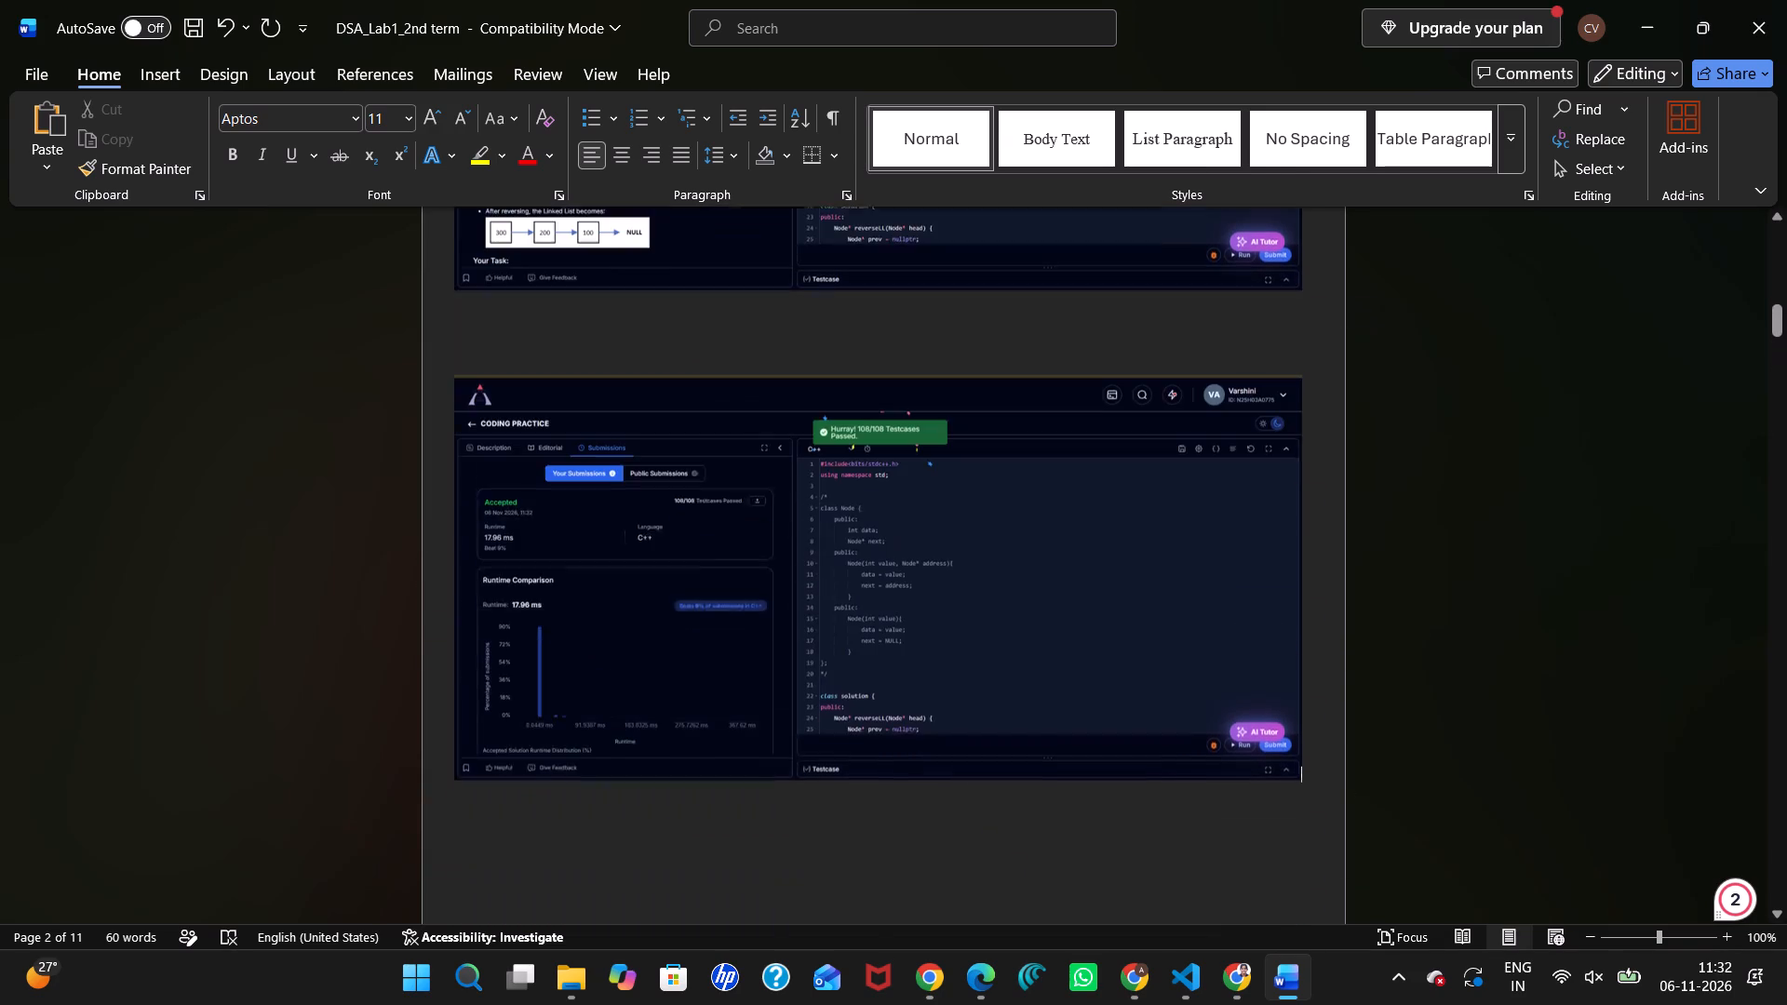
scroll(1093, 660, "down", 1)
scroll(1093, 660, "up", 1)
scroll(1093, 660, "down", 2)
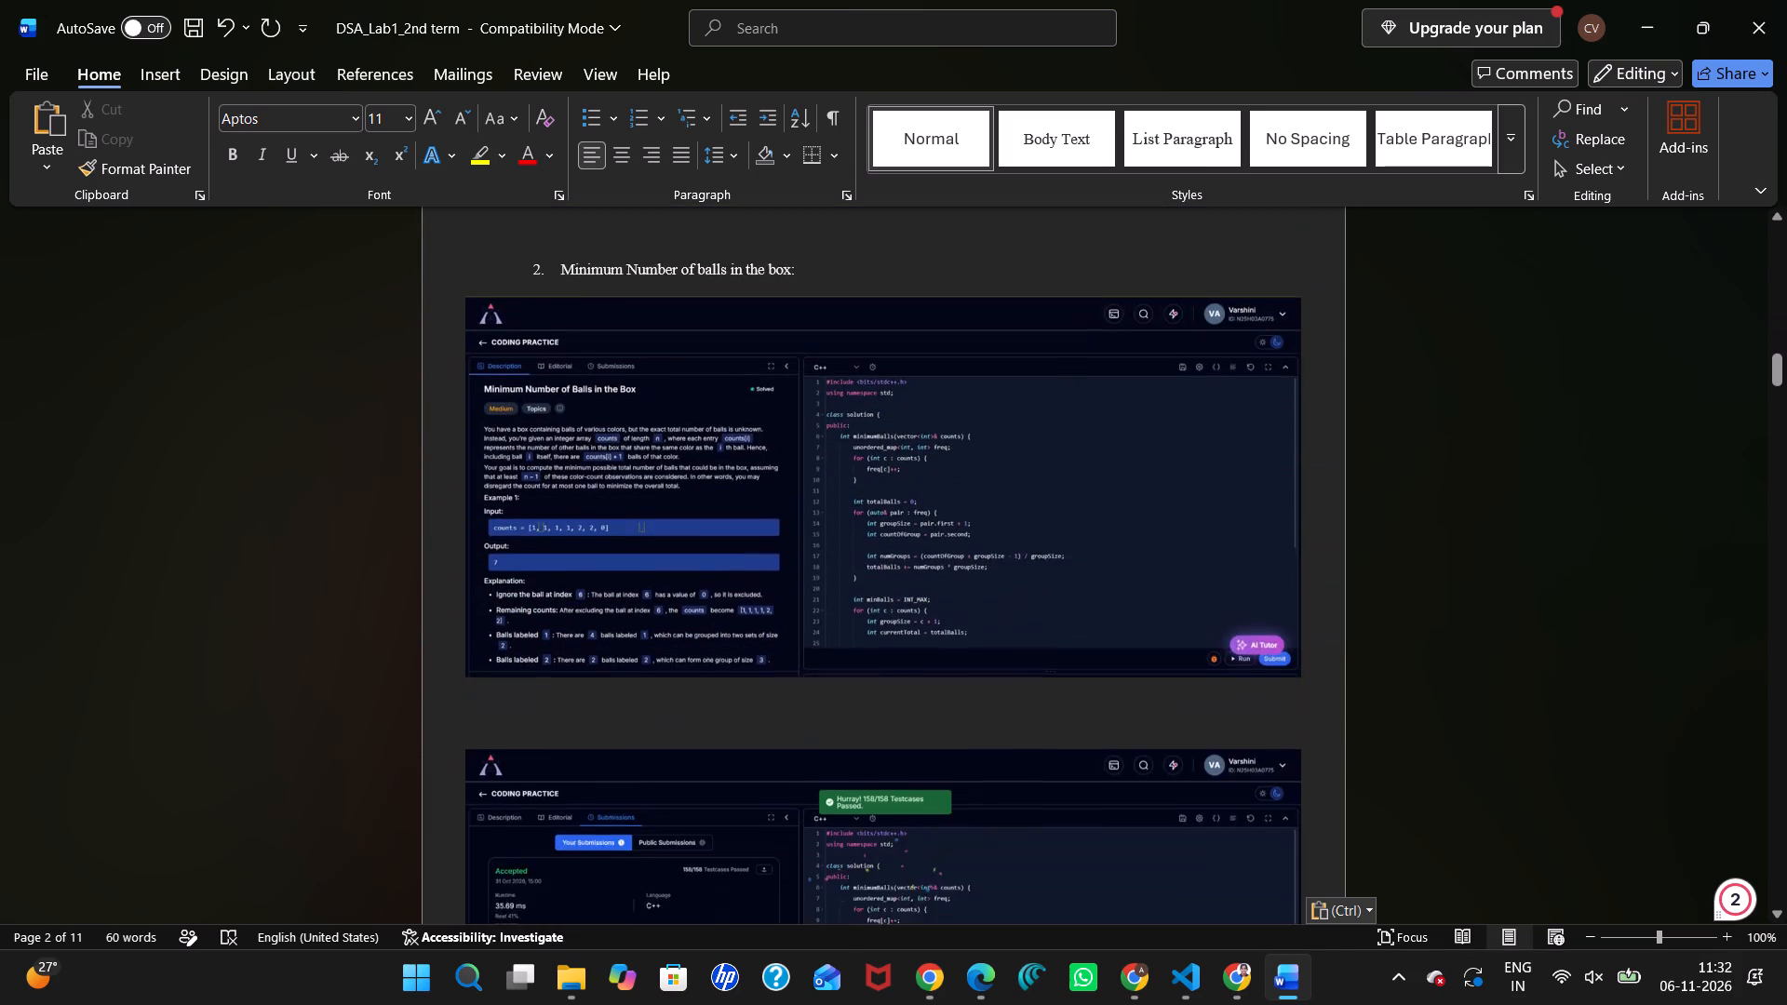
scroll(1093, 660, "down", 1)
scroll(1093, 660, "up", 1)
left_click(791, 458)
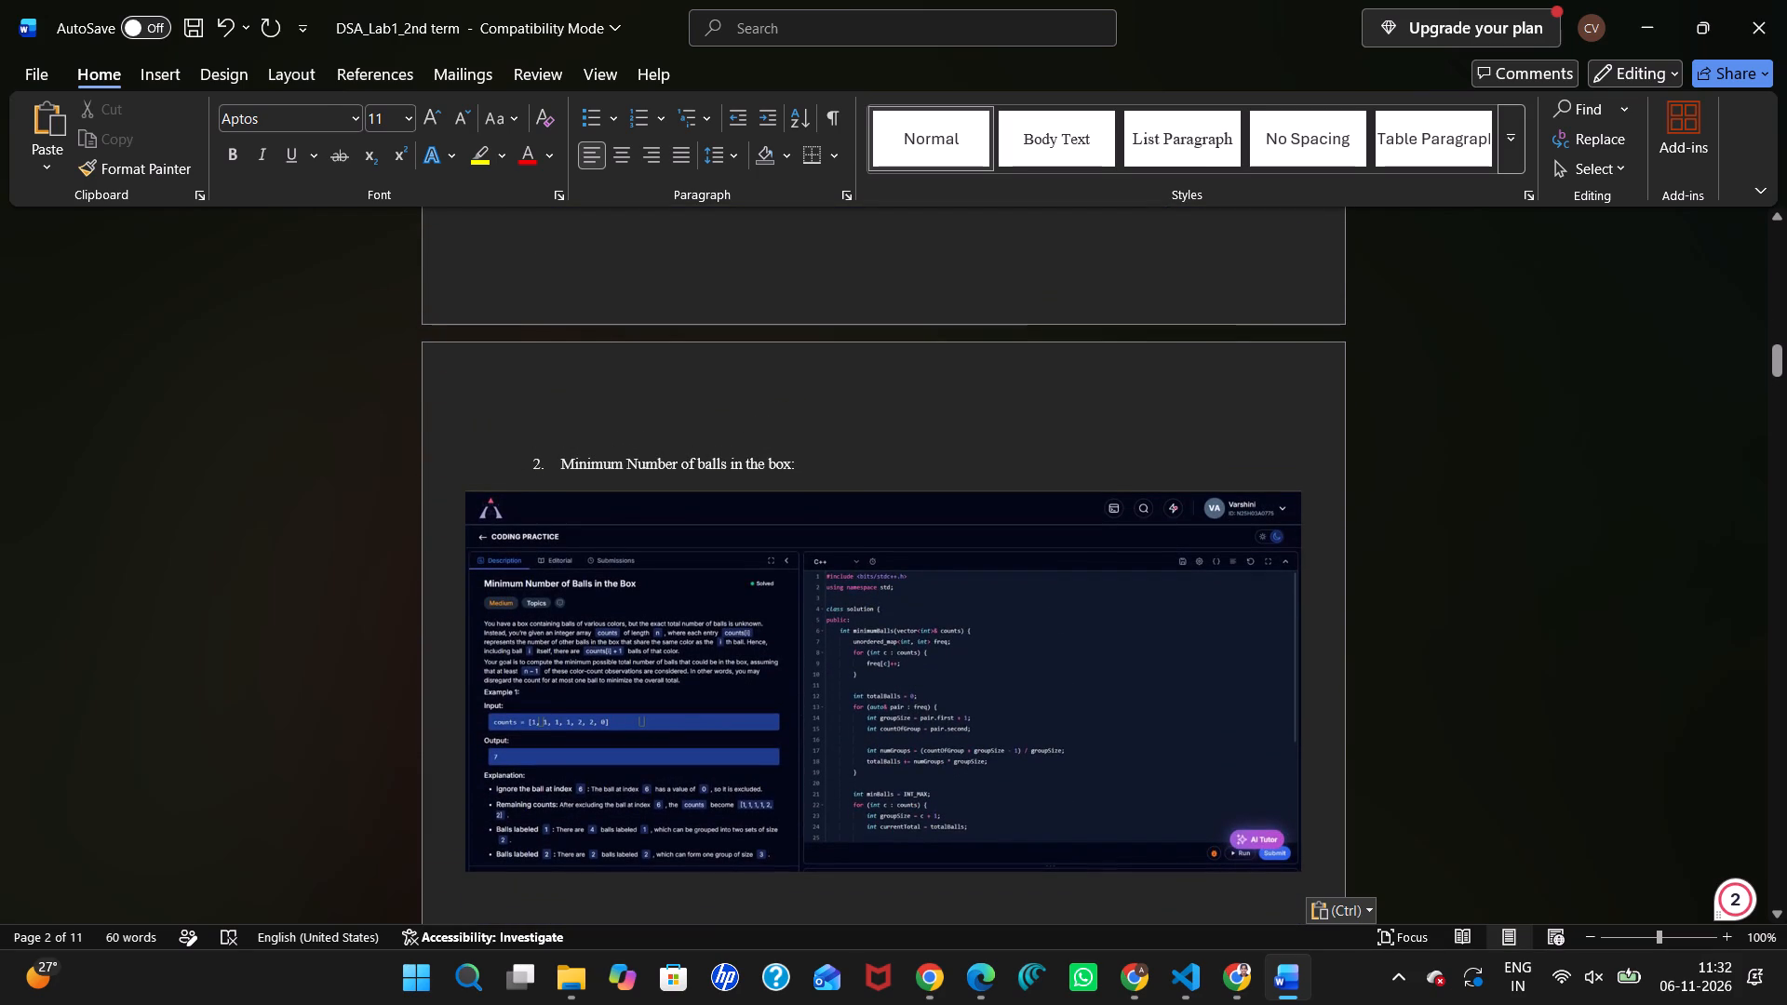
key("BackSpace")
key("BackSpace")
key("BackSpace")
key("BackSpace")
key("BackSpace")
key("BackSpace")
key("BackSpace")
key("BackSpace")
key("BackSpace")
key("BackSpace")
key("BackSpace")
key("BackSpace")
key("BackSpace")
key("BackSpace")
key("BackSpace")
key("BackSpace")
key("BackSpace")
key("BackSpace")
key("BackSpace")
key("BackSpace")
key("BackSpace")
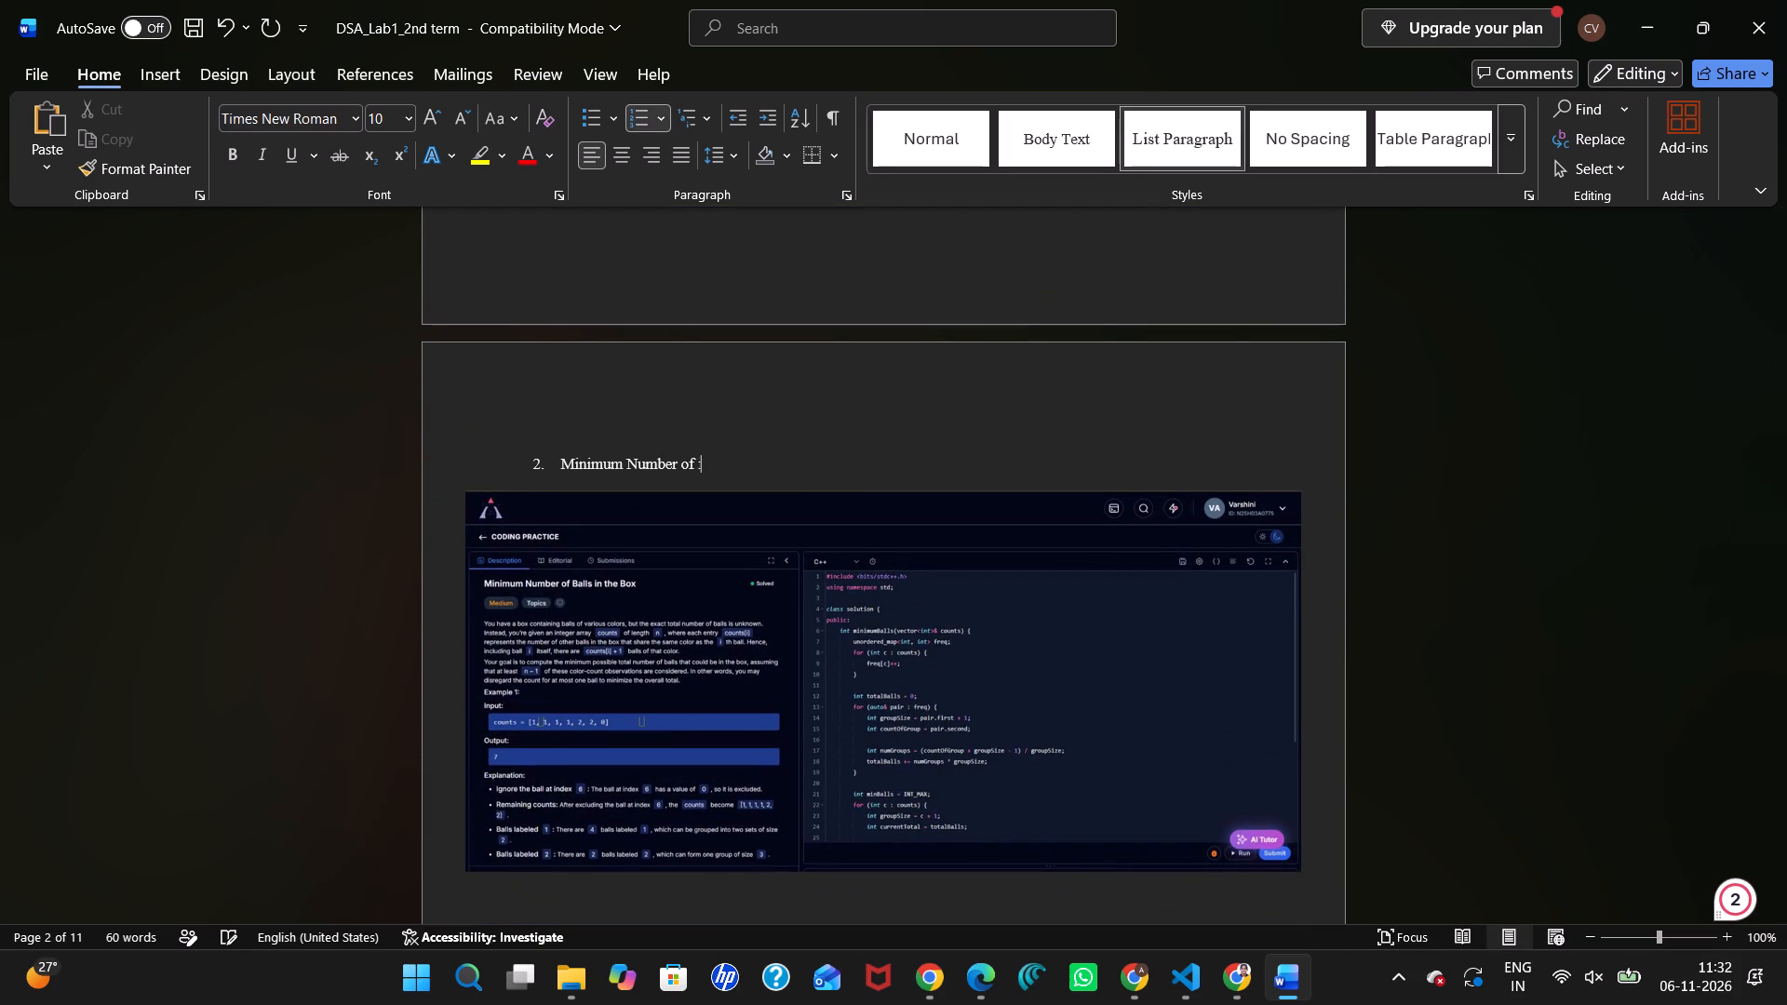
key("BackSpace")
key("BackSpace")
key("BackSpace")
key("BackSpace")
key("BackSpace")
key("BackSpace")
key("BackSpace")
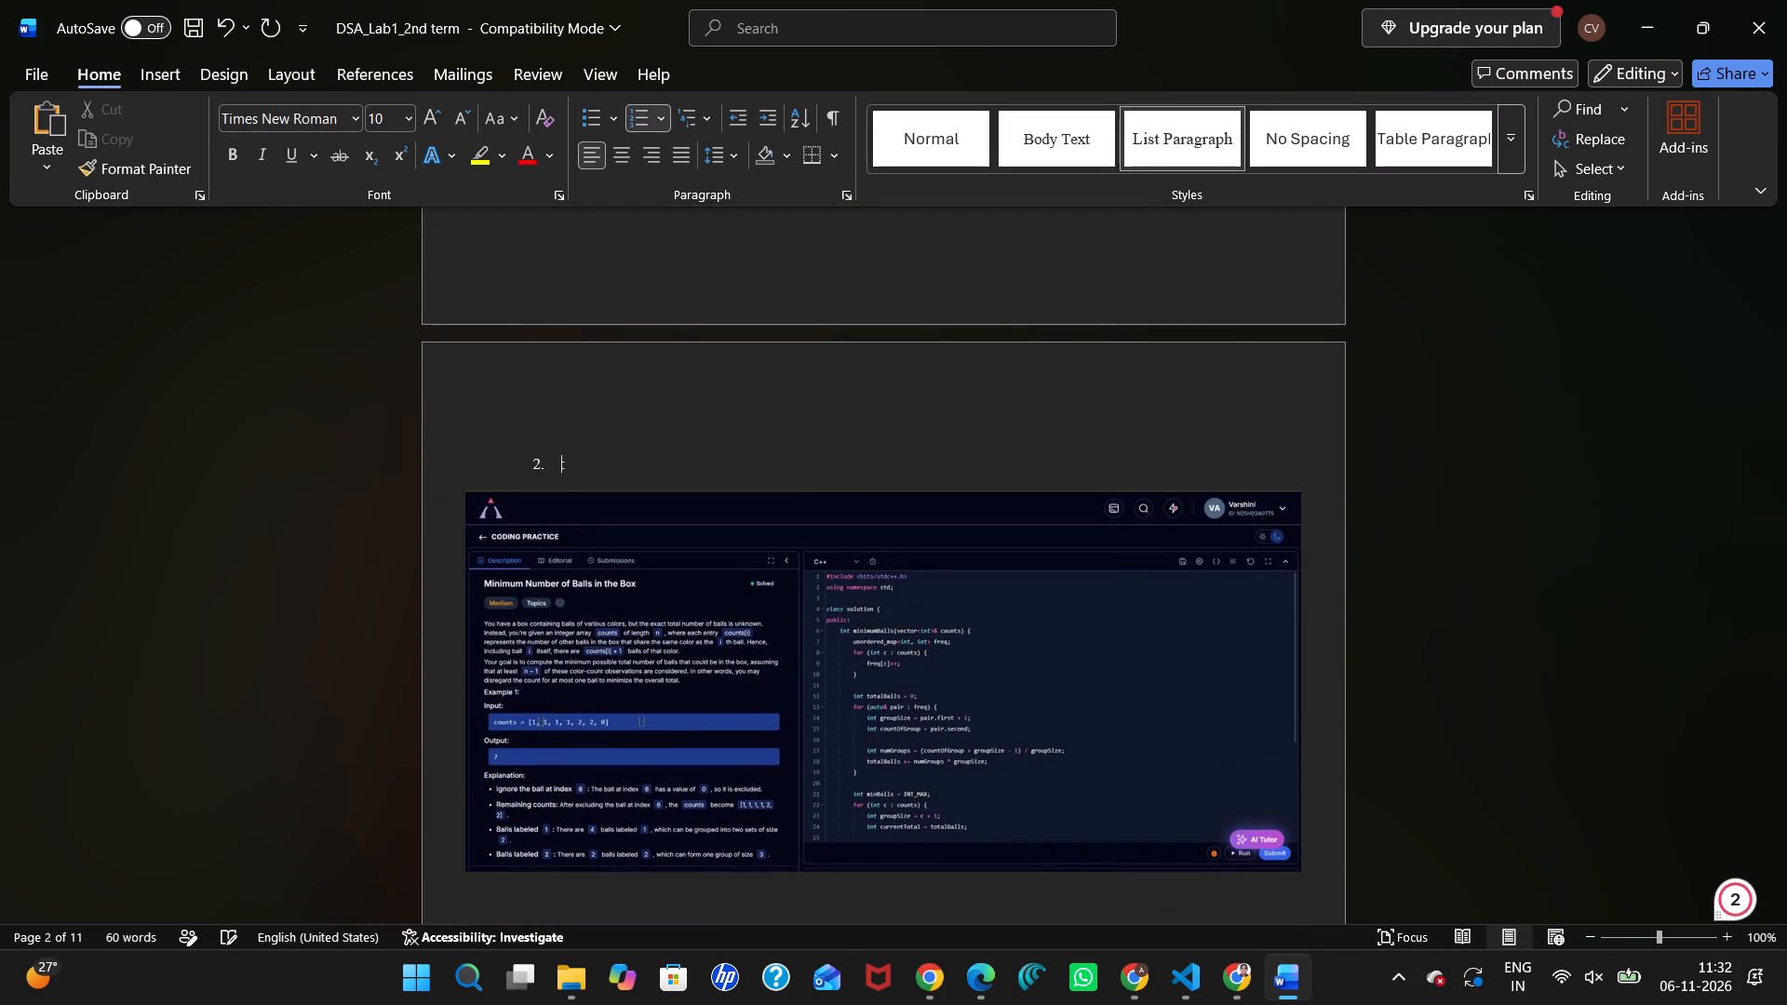
scroll(656, 634, "right", 16)
scroll(656, 634, "right", 12)
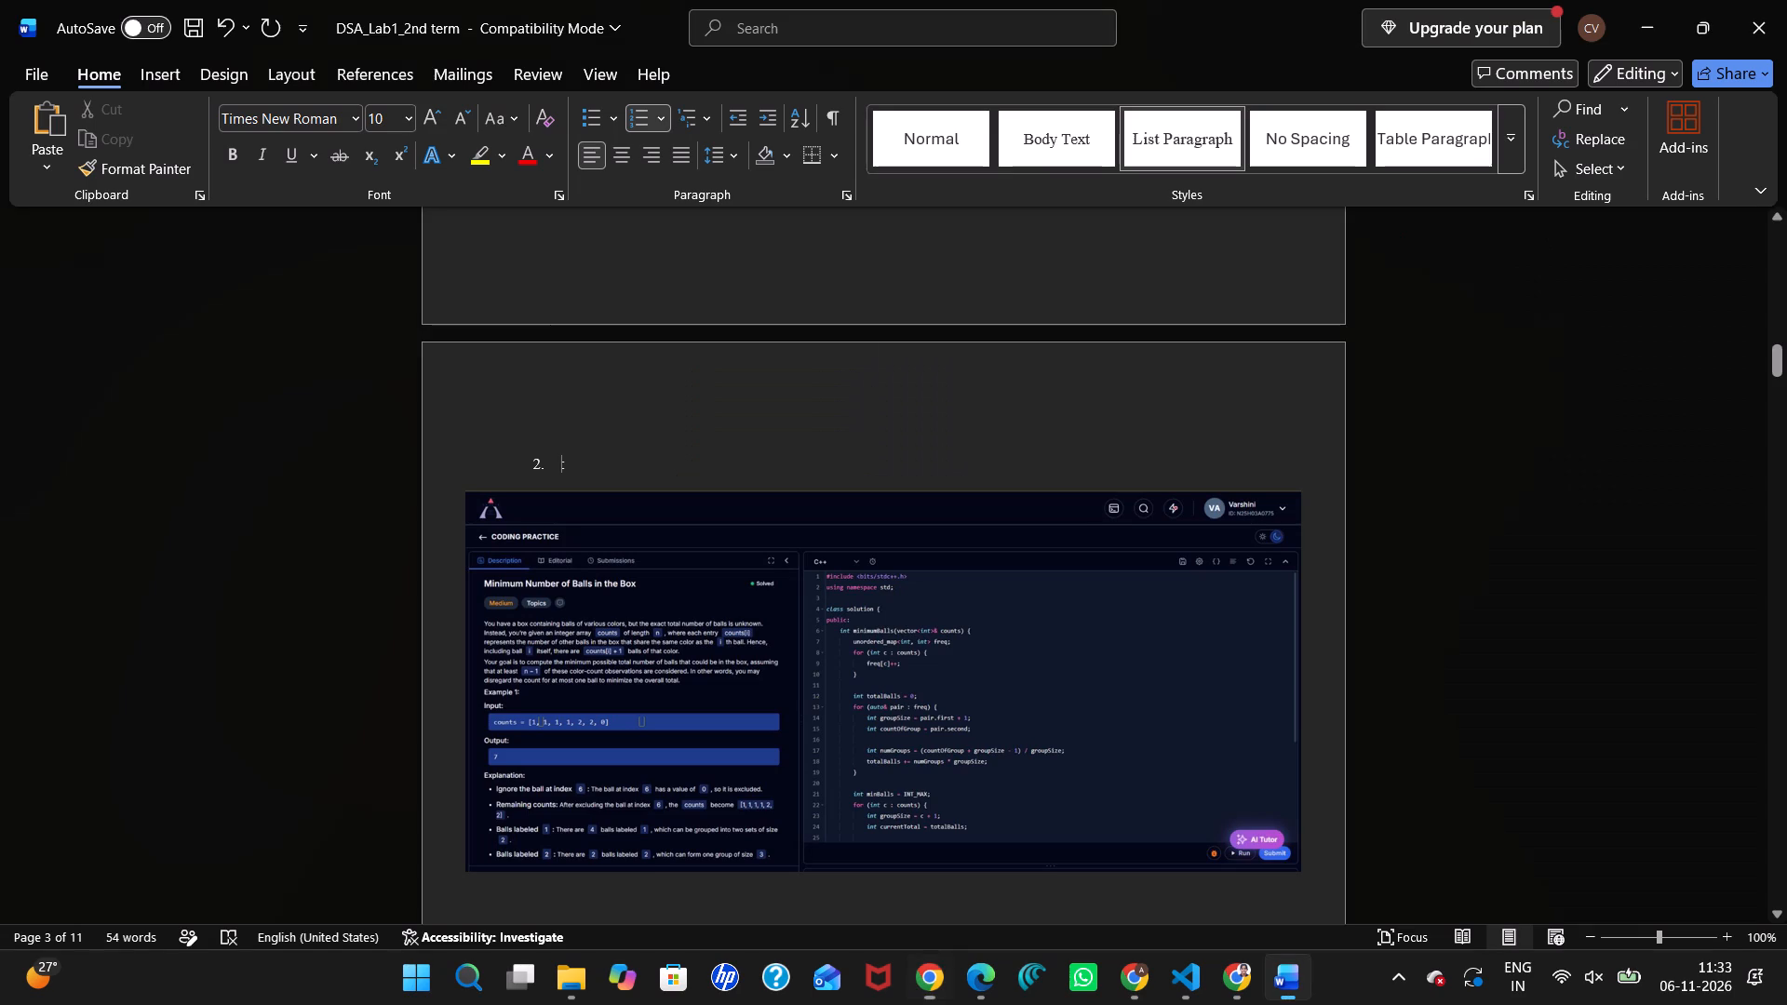
key("shift+r")
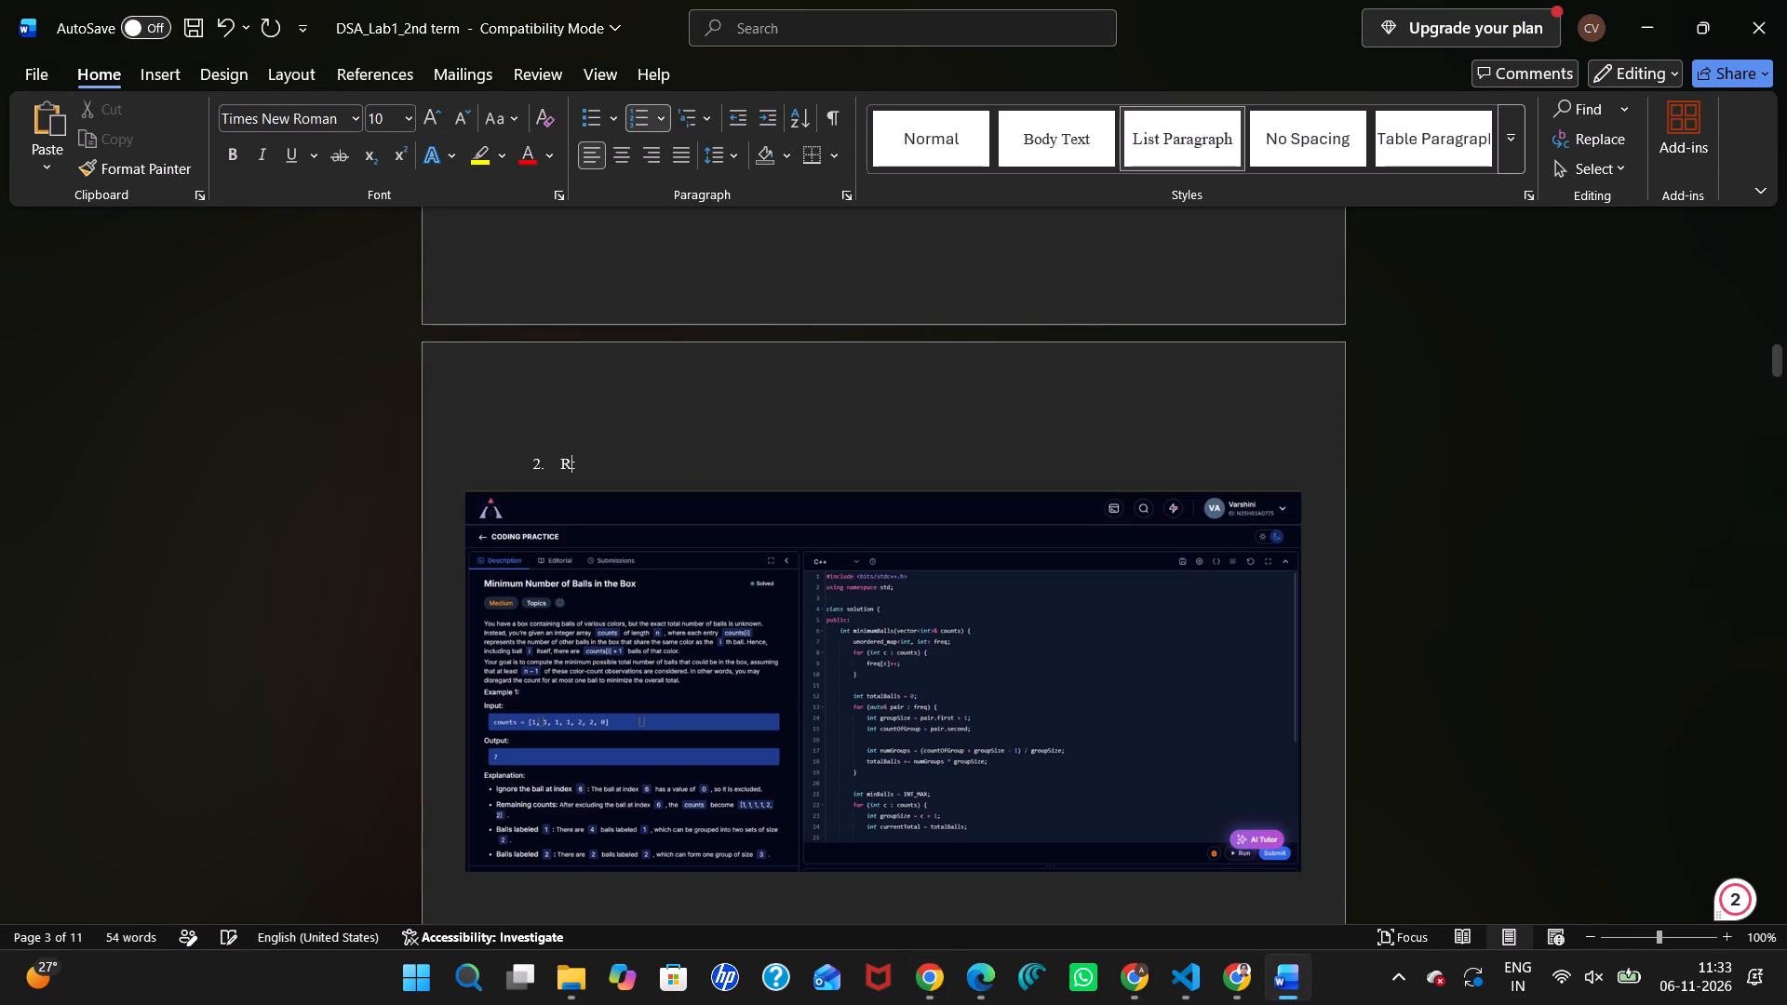
type("ver")
key("BackSpace")
key("BackSpace")
key("BackSpace")
type("everse a Linked List")
key("space")
type("!!")
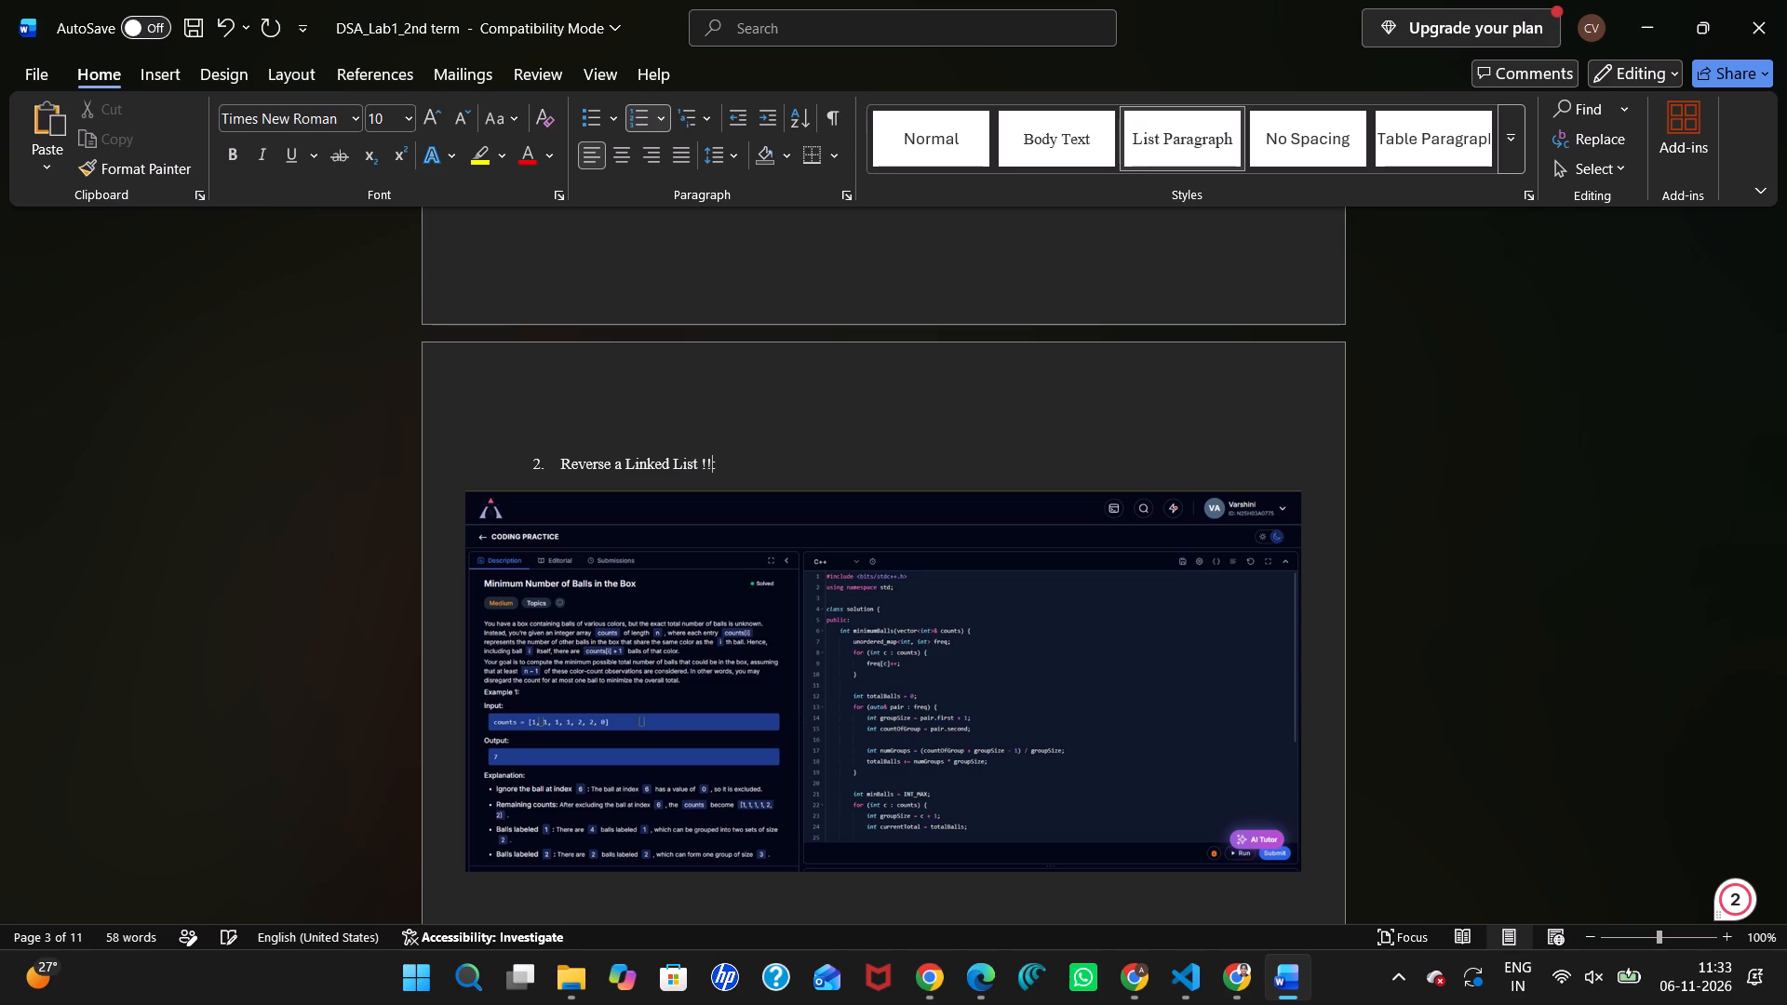
key("BackSpace")
key("BackSpace")
type("II")
Delete the old "Minimum Number of Balls in the Box" description screenshot below the "Reverse a Linked List II" heading.
scroll(896, 777, "down", 1)
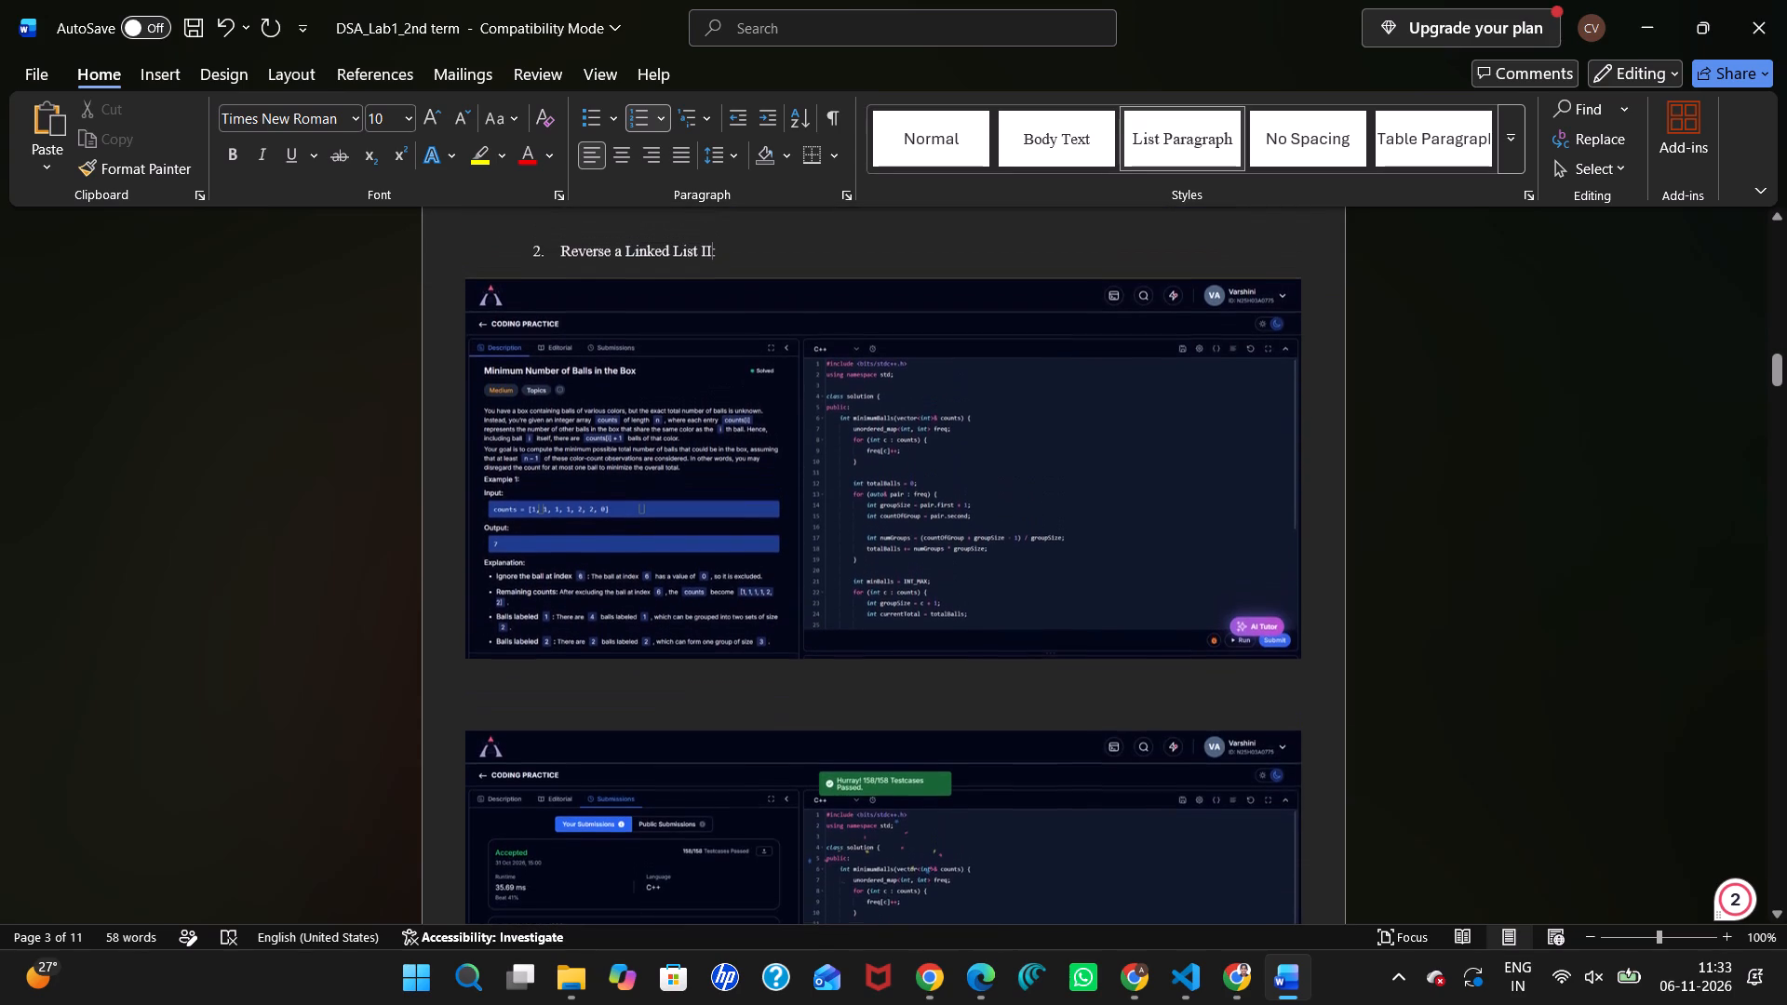
left_click(823, 466)
key("BackSpace")
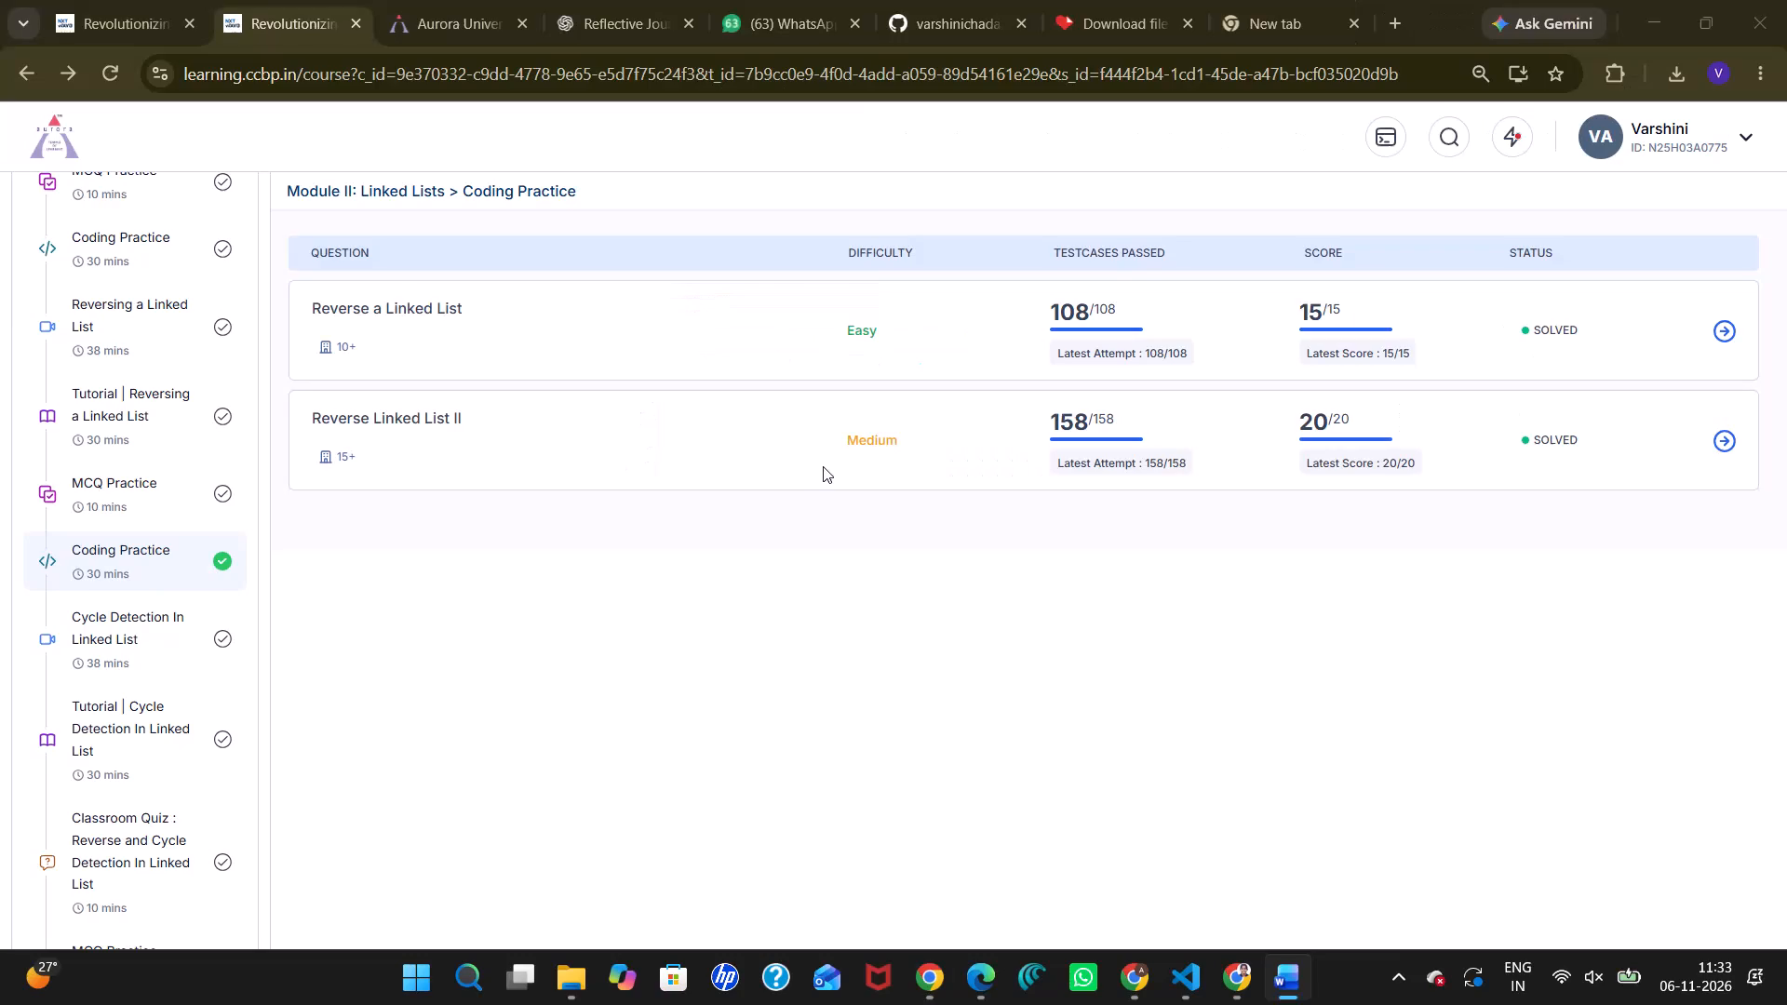
In the learning portal, open the "Reverse Linked List II" question and copy a screenshot of its whole page area.
left_click(1040, 424)
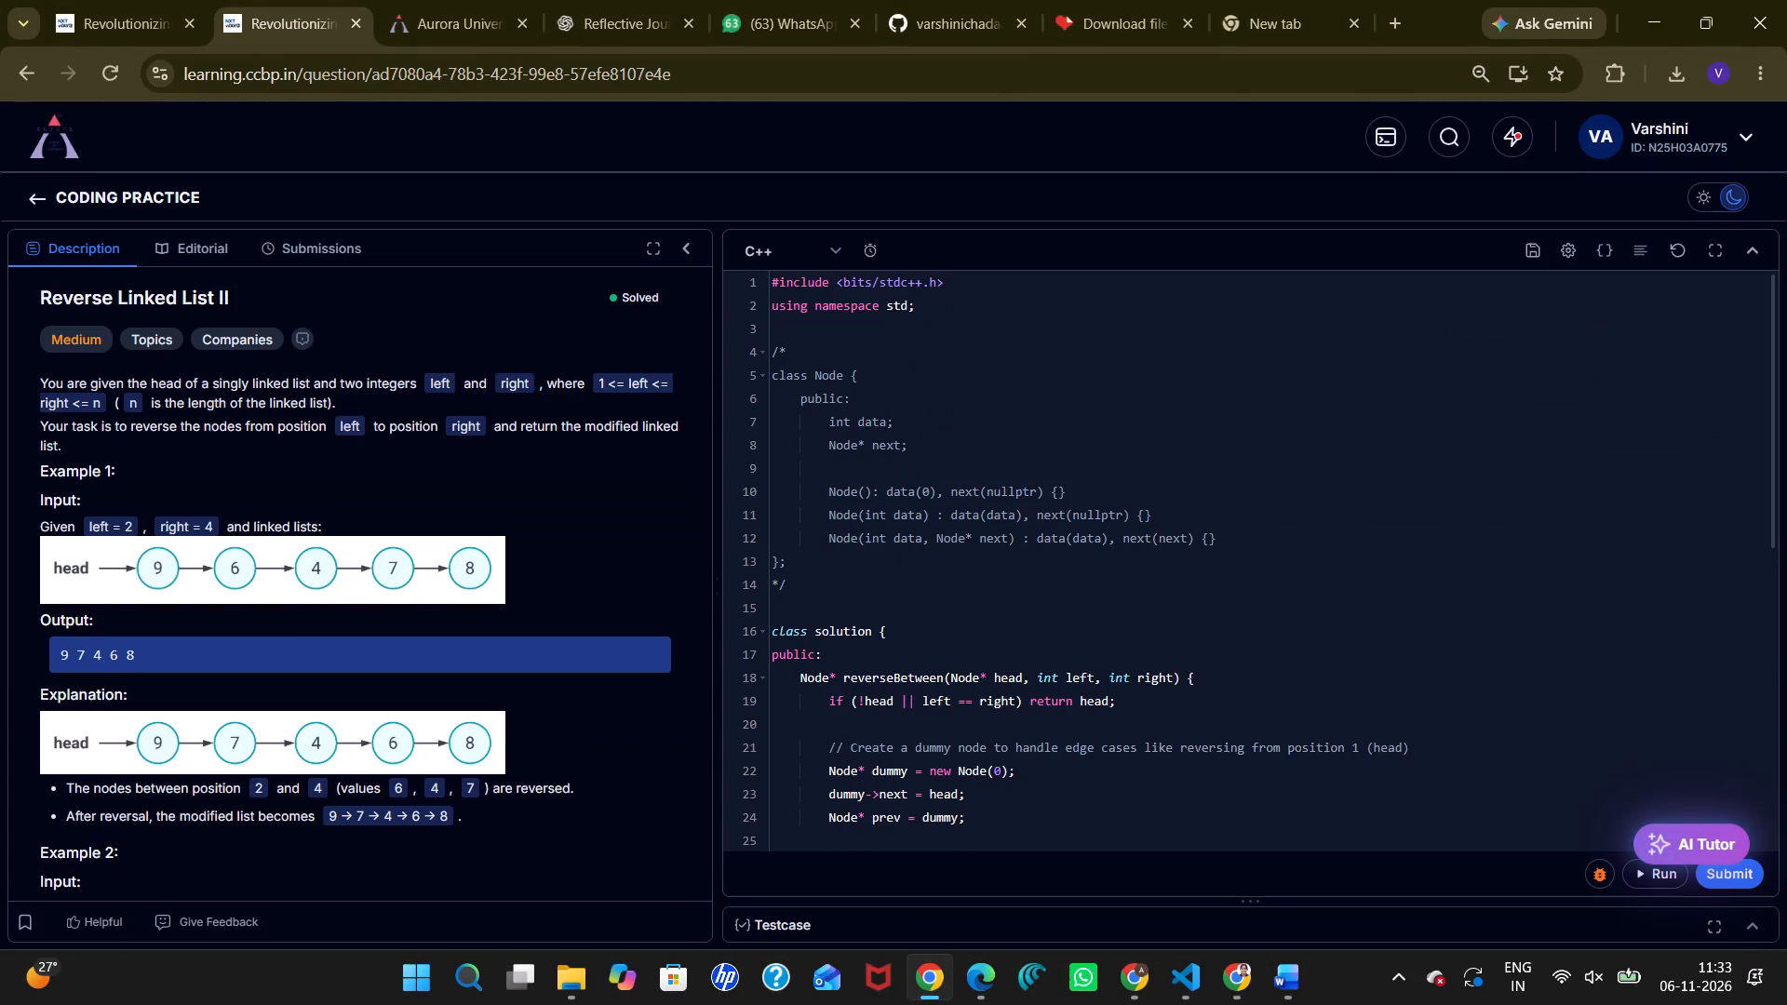
key("Print")
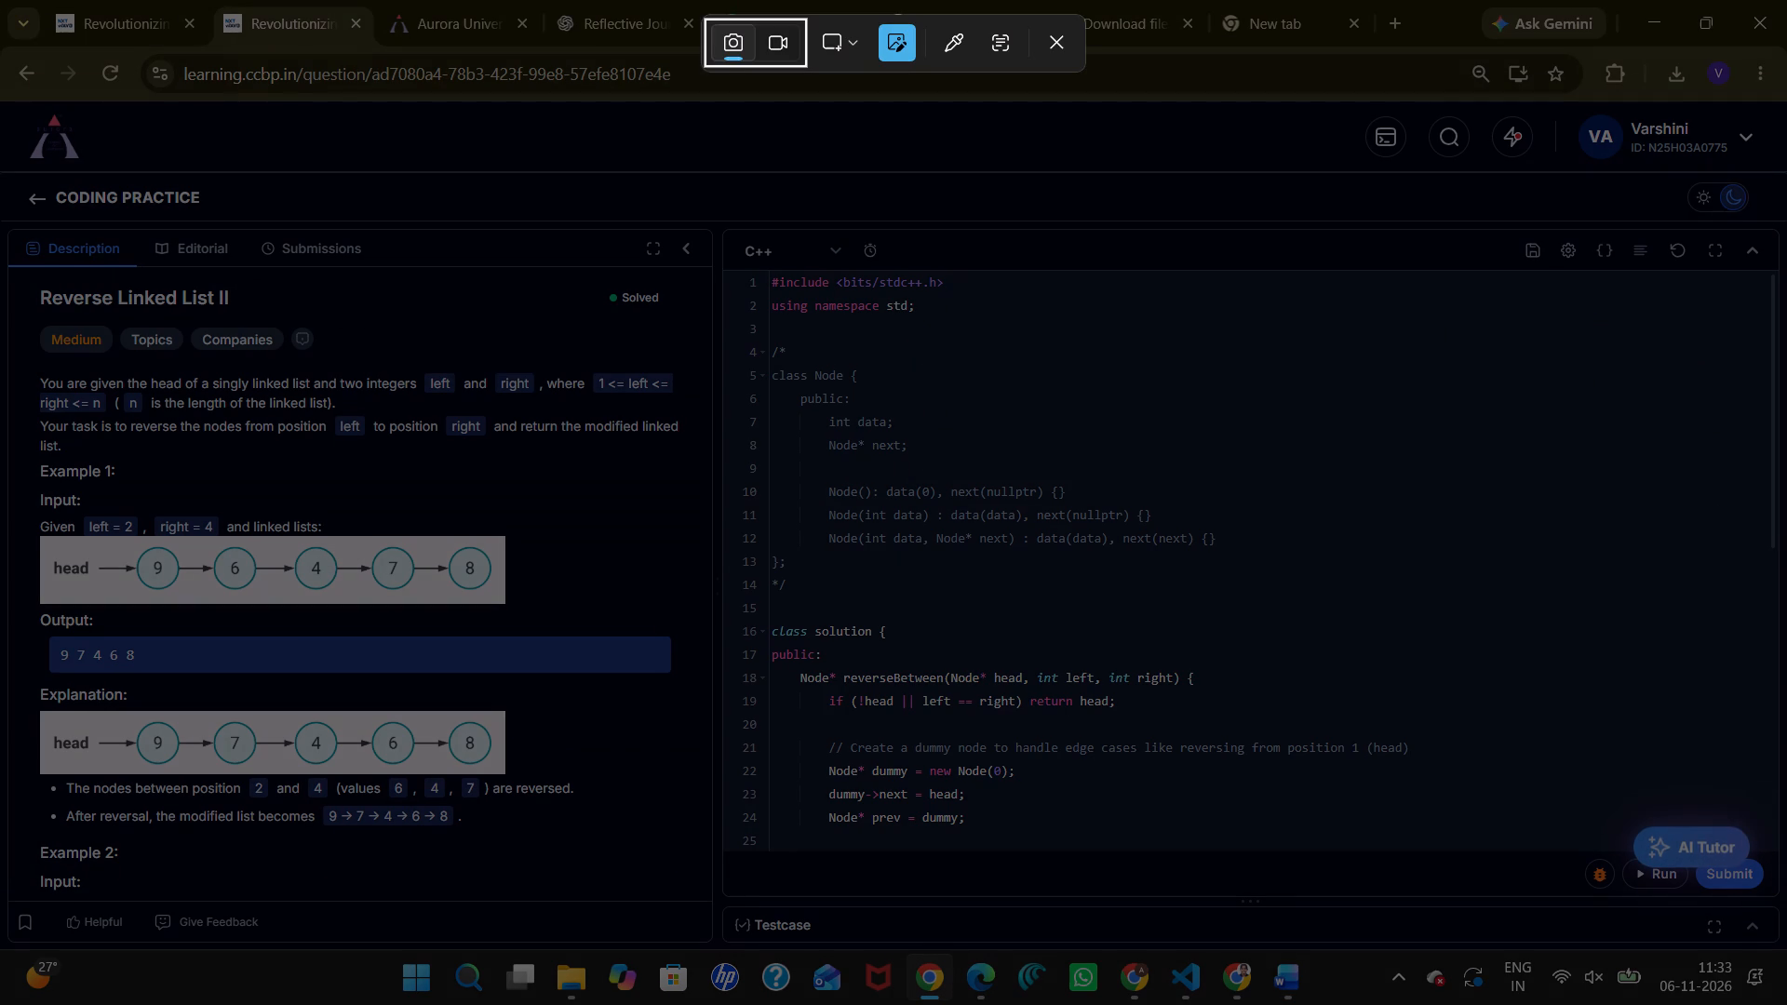
left_click_drag(0, 104, 1361, 872)
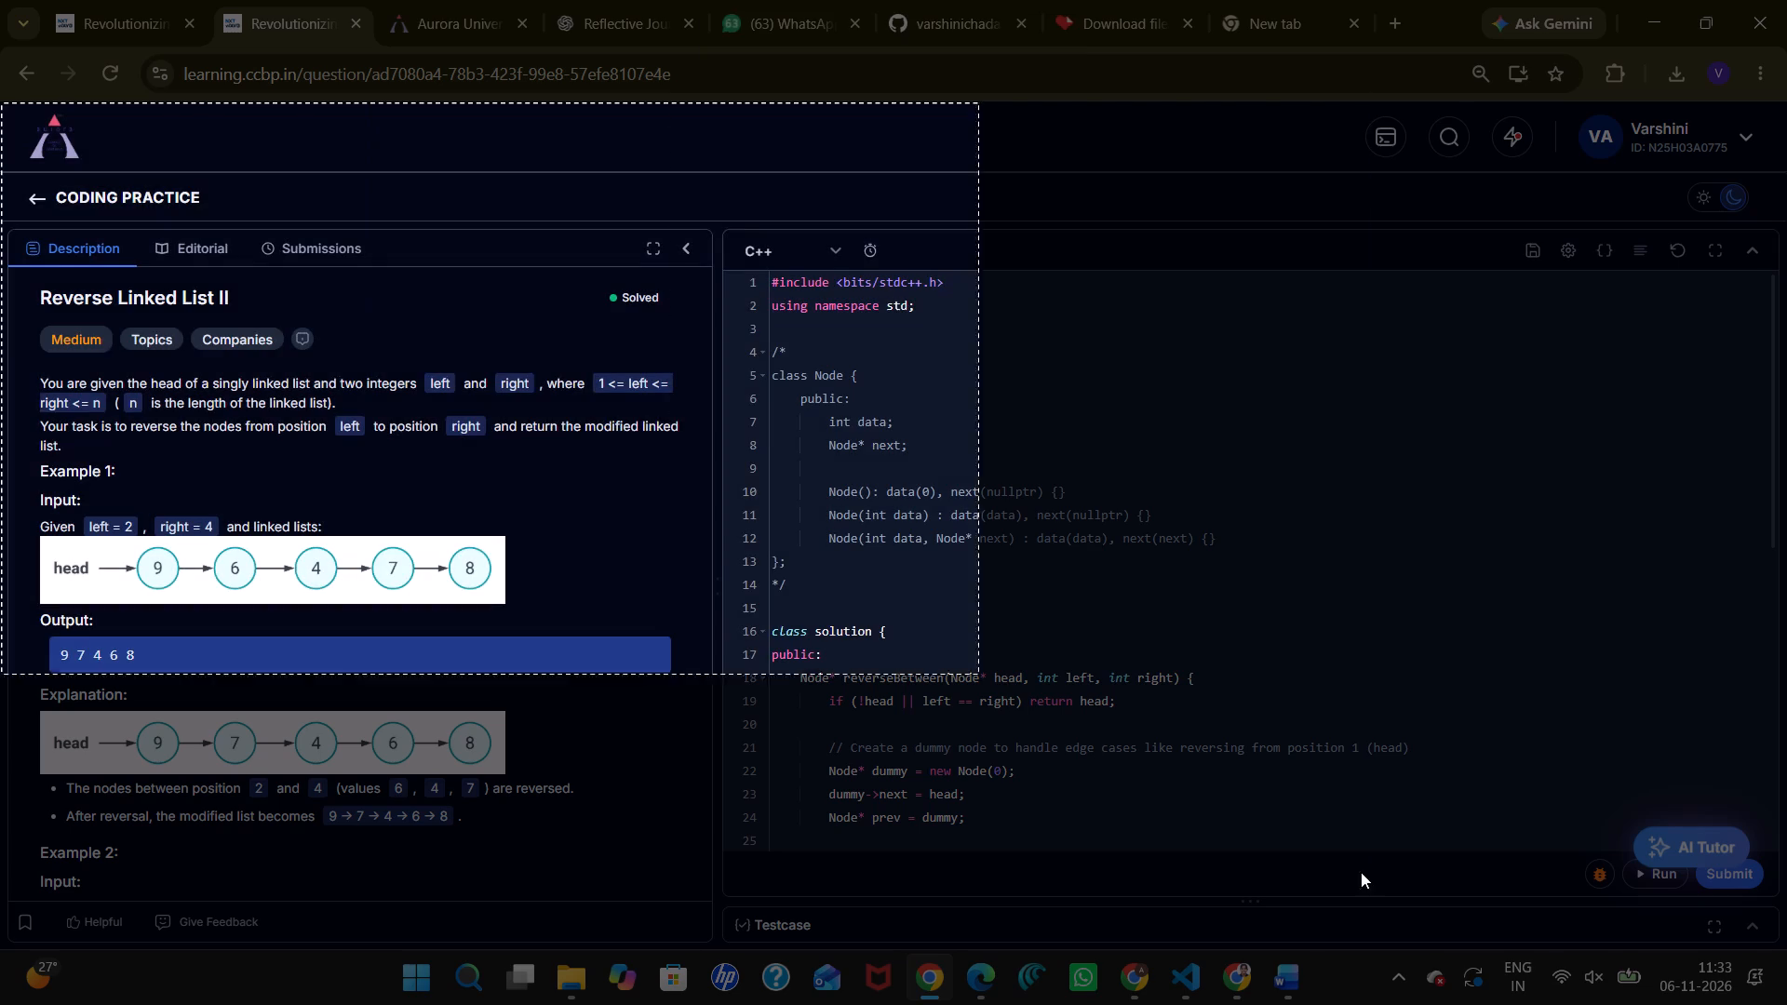
left_click_drag(1361, 872, 1785, 946)
key("ctrl+c")
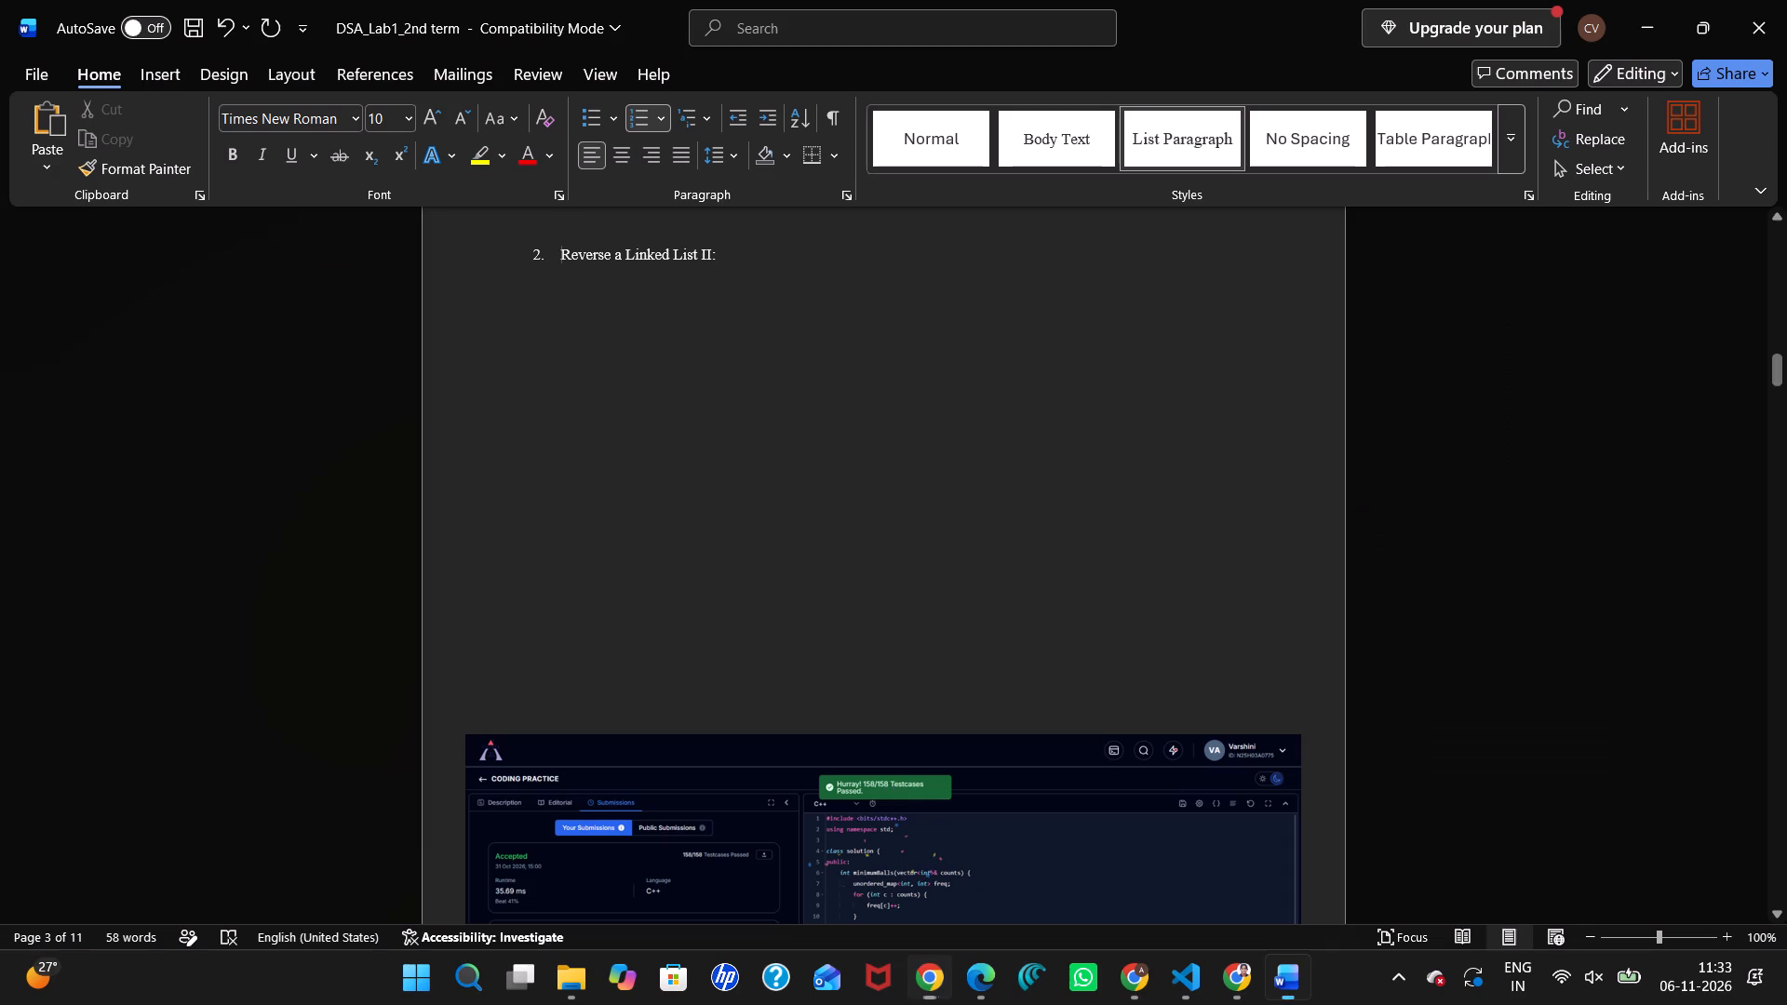
Back in the Word report, add an unindented line below the "Reverse a Linked List II" heading and paste the question screenshot there.
left_click(736, 257)
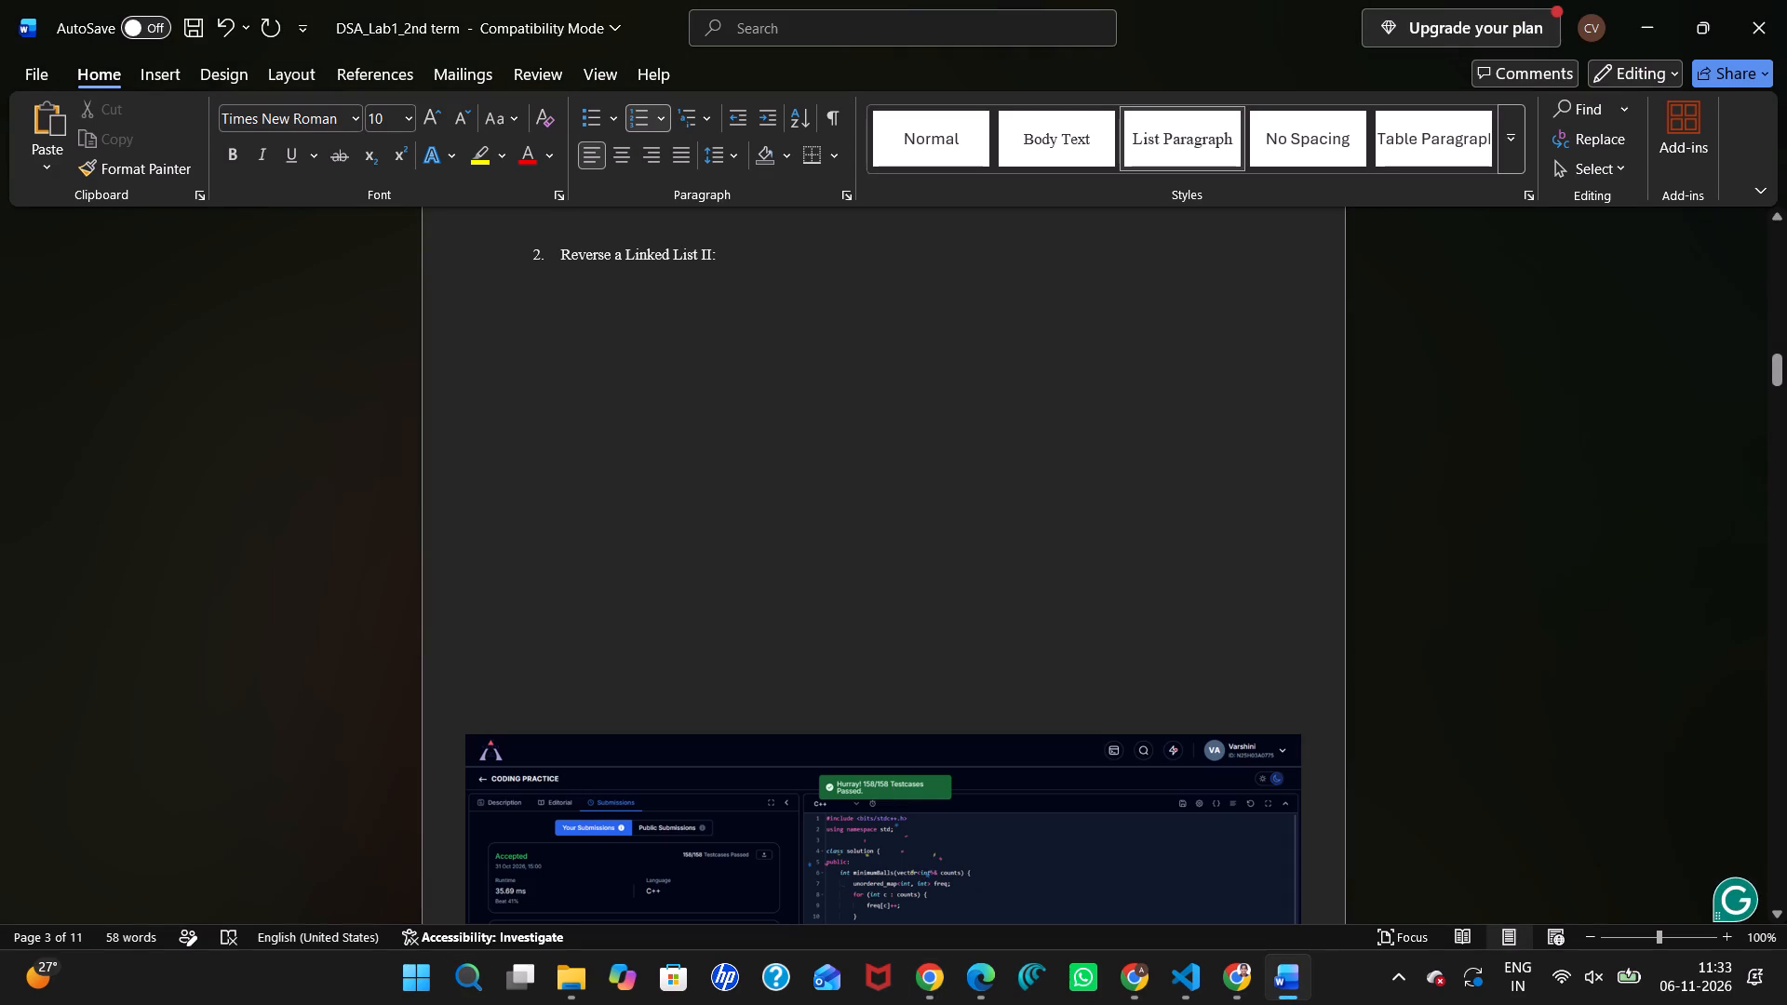
key("Return")
key("Return")
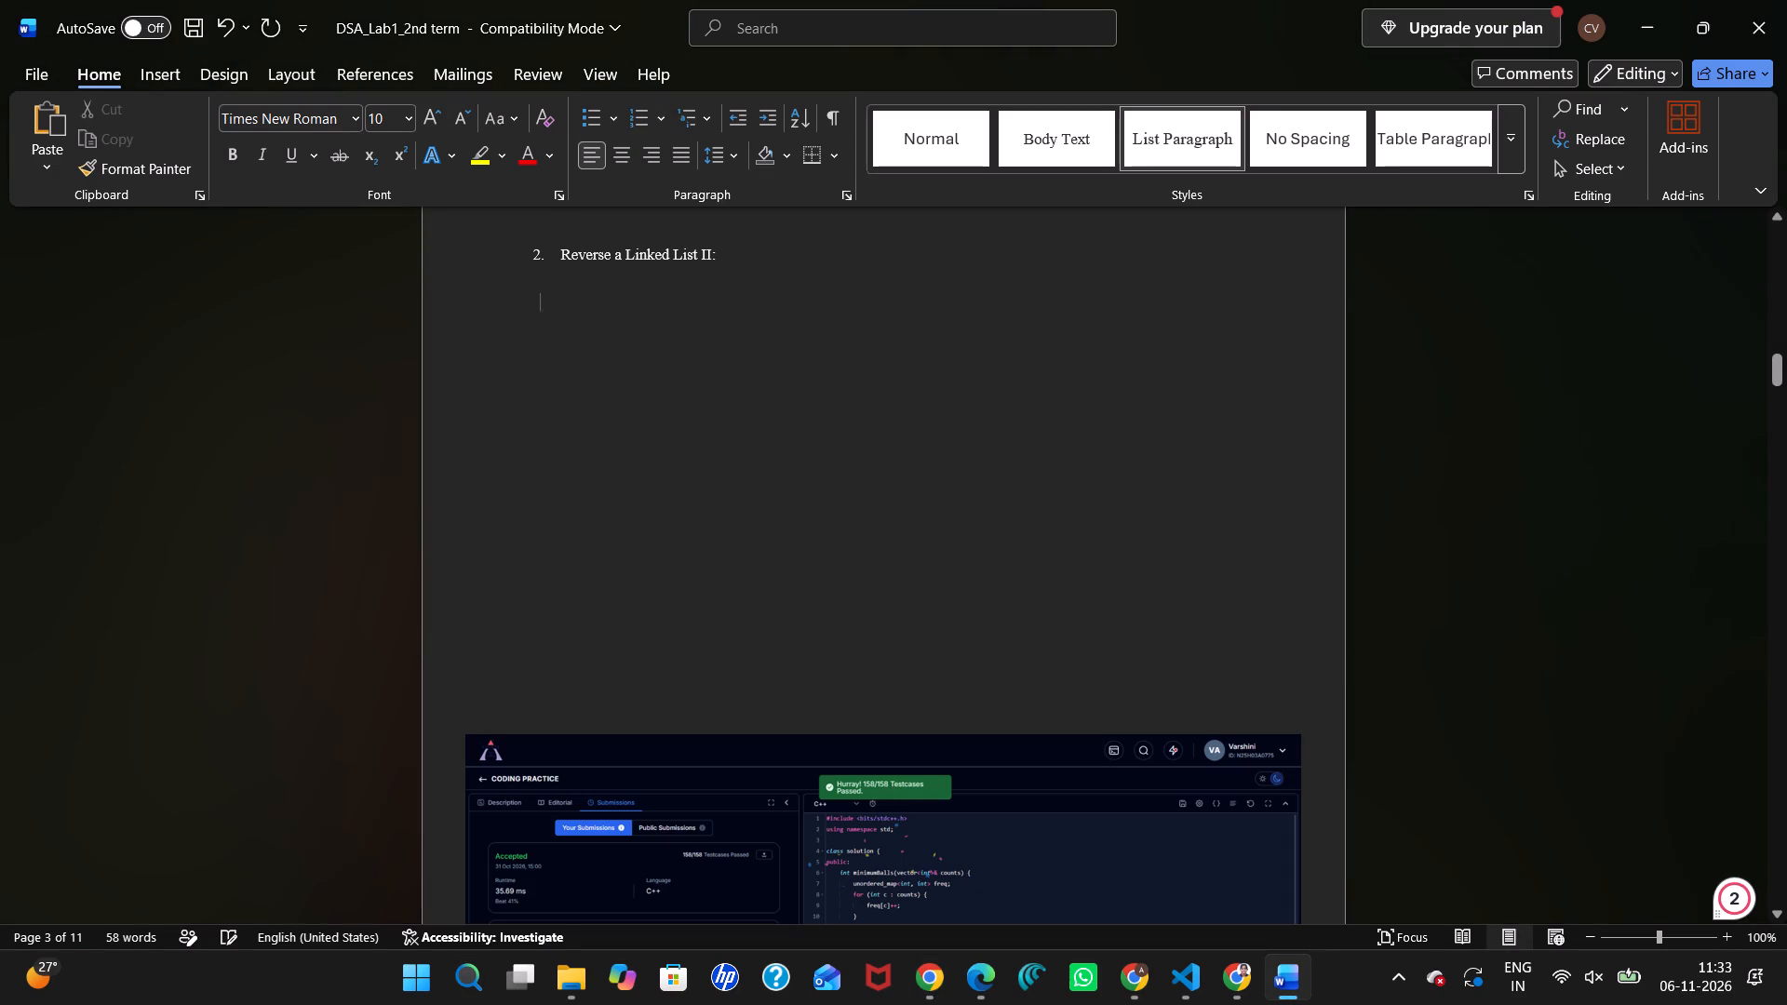
key("BackSpace")
key("BackSpace")
key("Return")
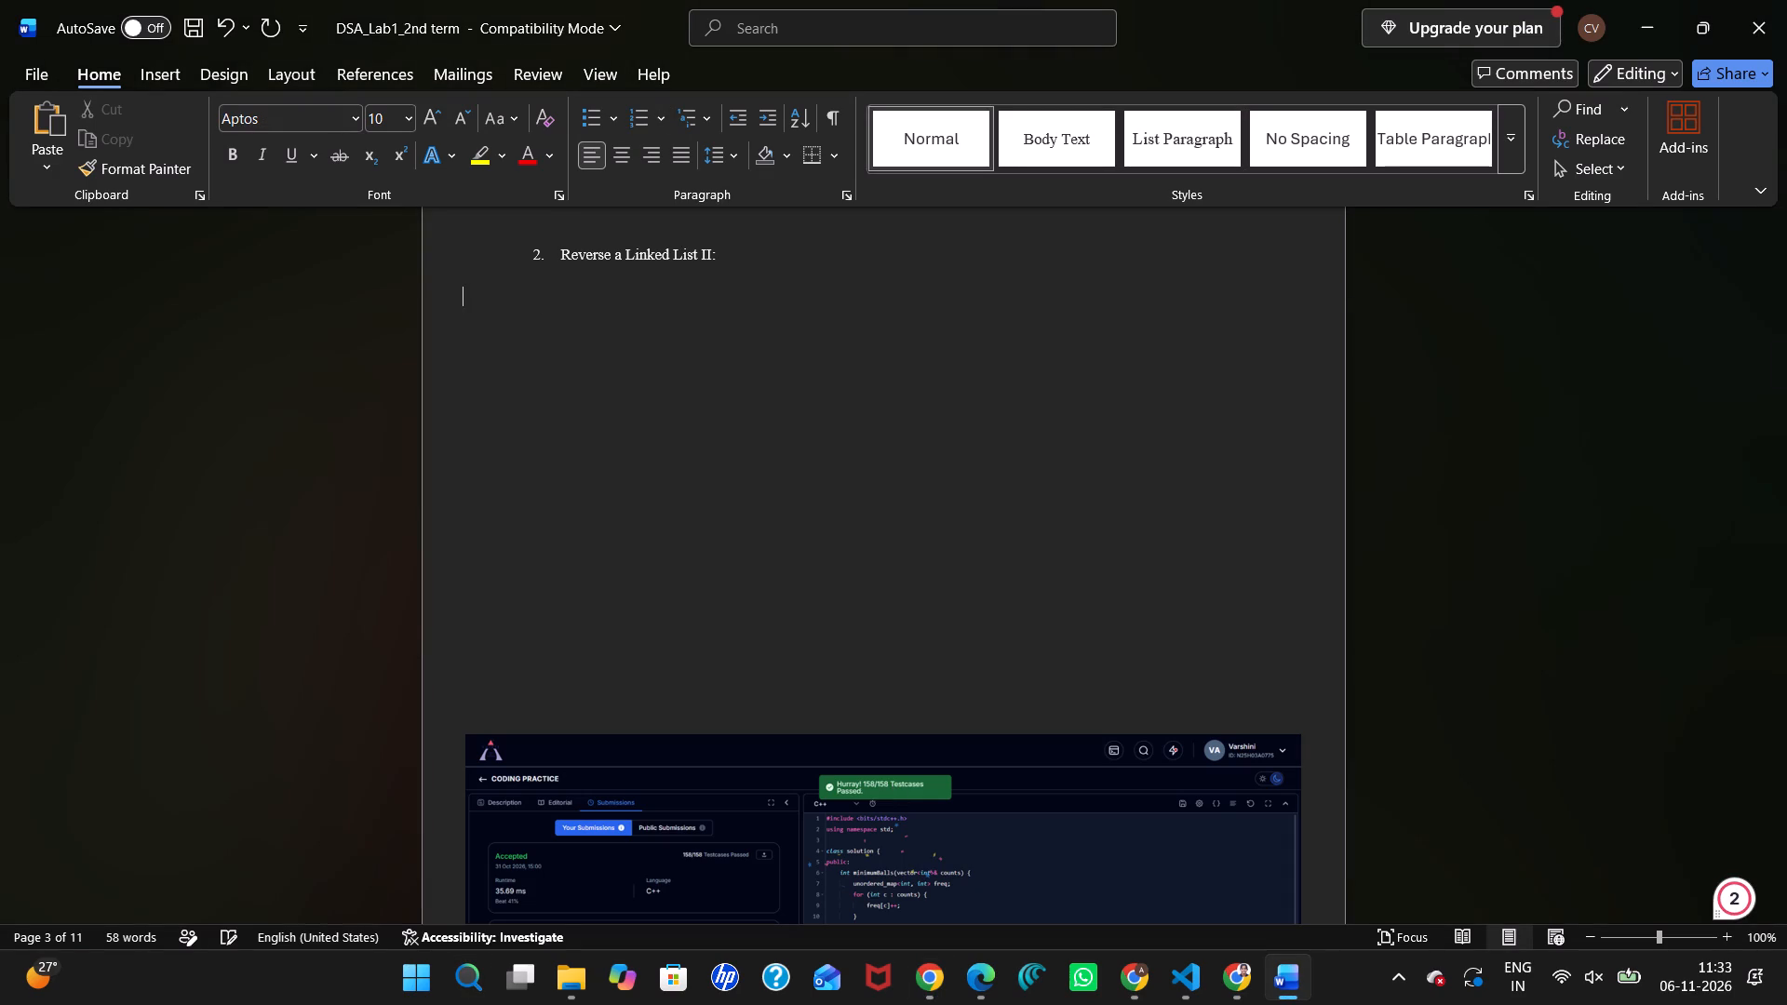
key("ctrl+v")
scroll(772, 632, "down", 1)
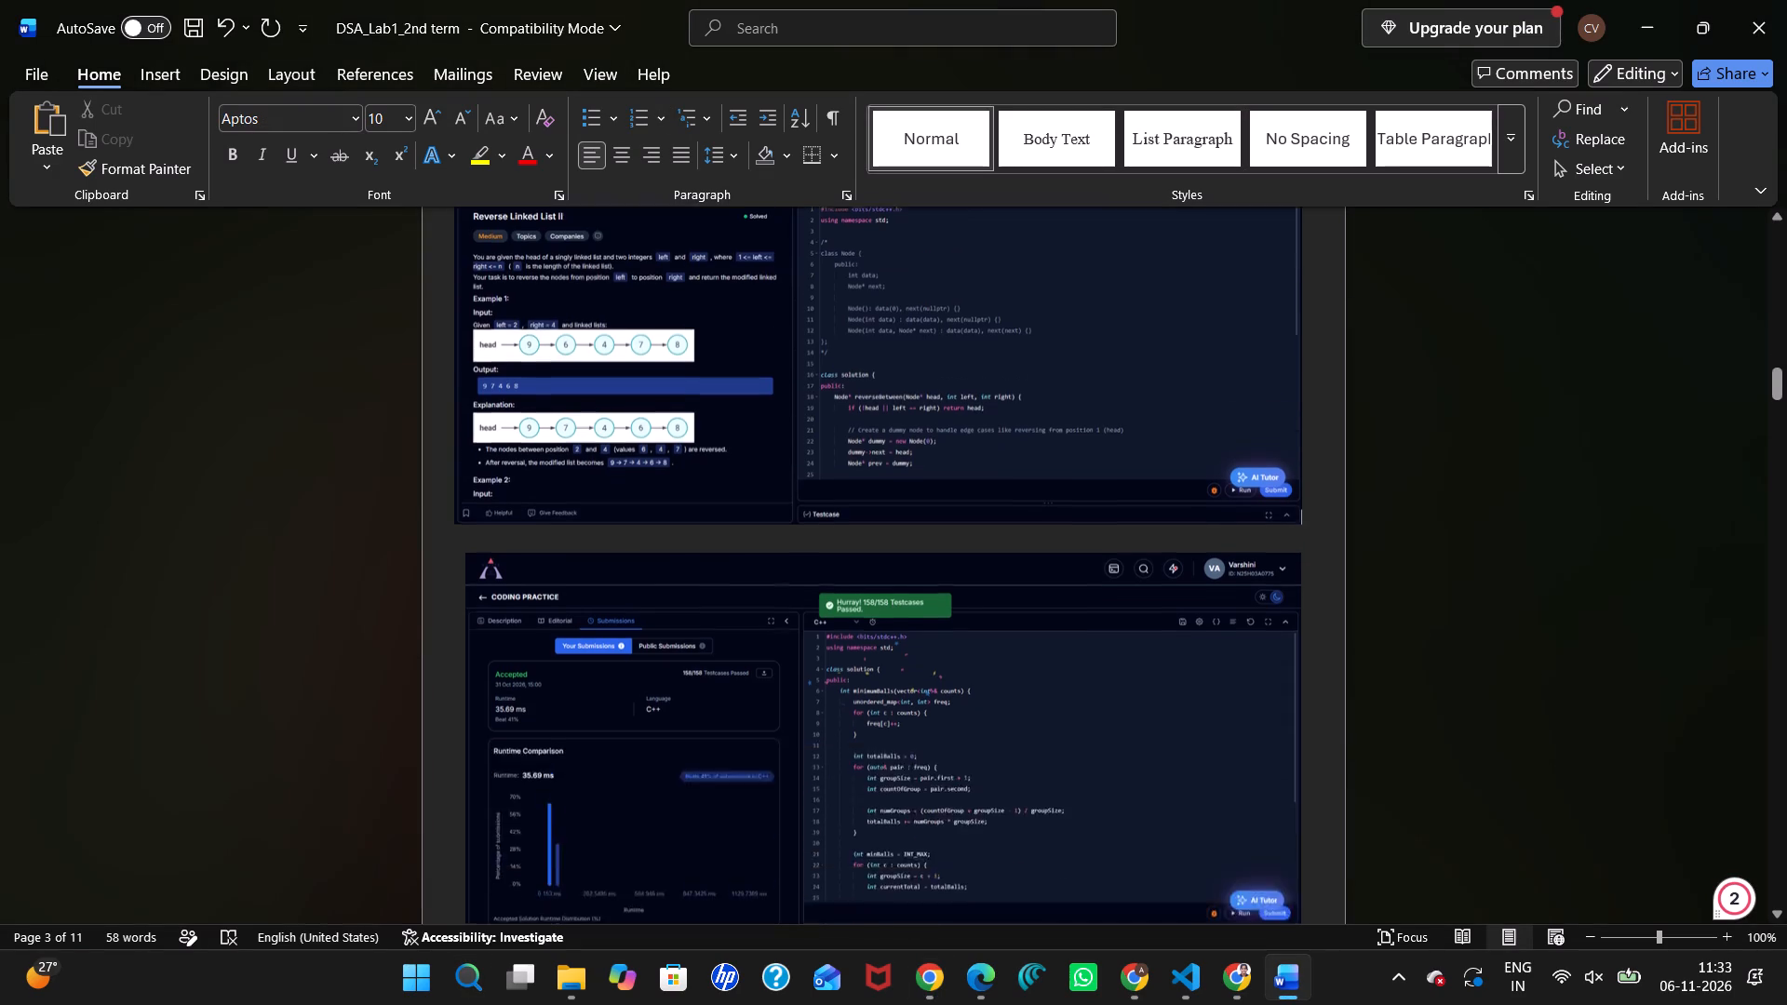
Delete the old submission result screenshot below the "Reverse Linked List II" question screenshot.
scroll(772, 632, "down", 1)
left_click(765, 549)
key("BackSpace")
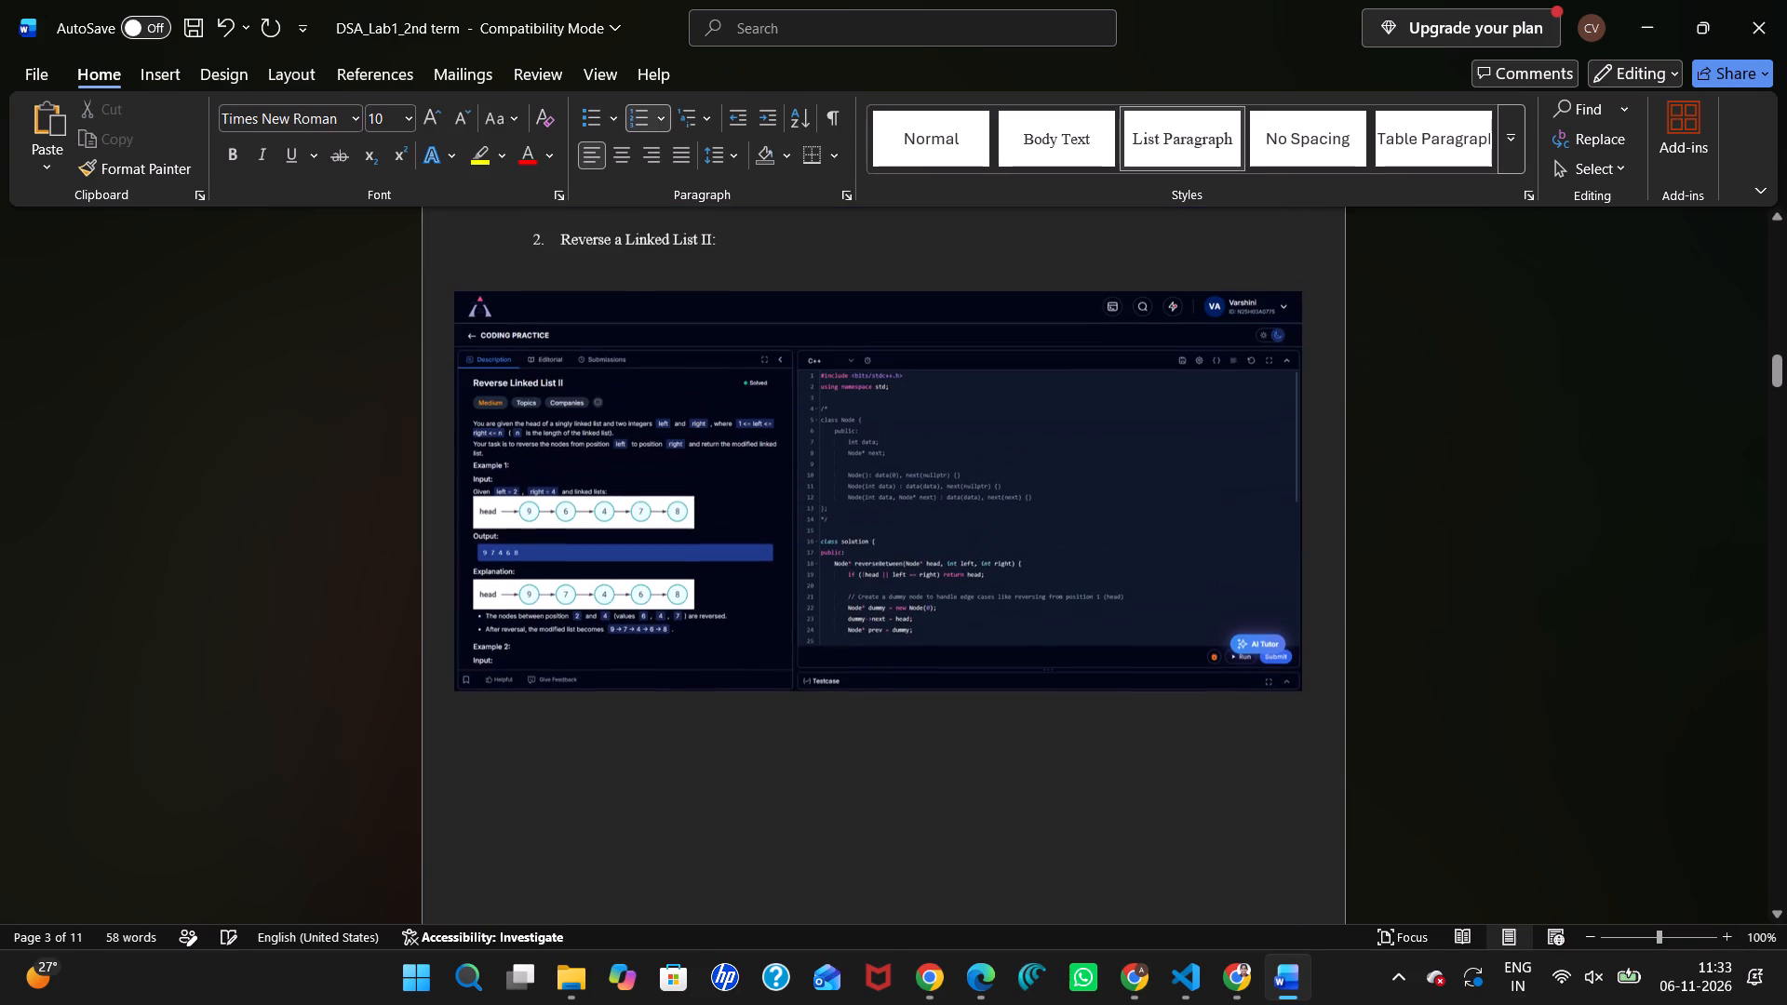
Add several blank lines directly after the "Reverse Linked List II" question screenshot.
left_click(1313, 668)
key("Return")
key("Return")
key("Return")
key("Return")
key("Return")
key("Return")
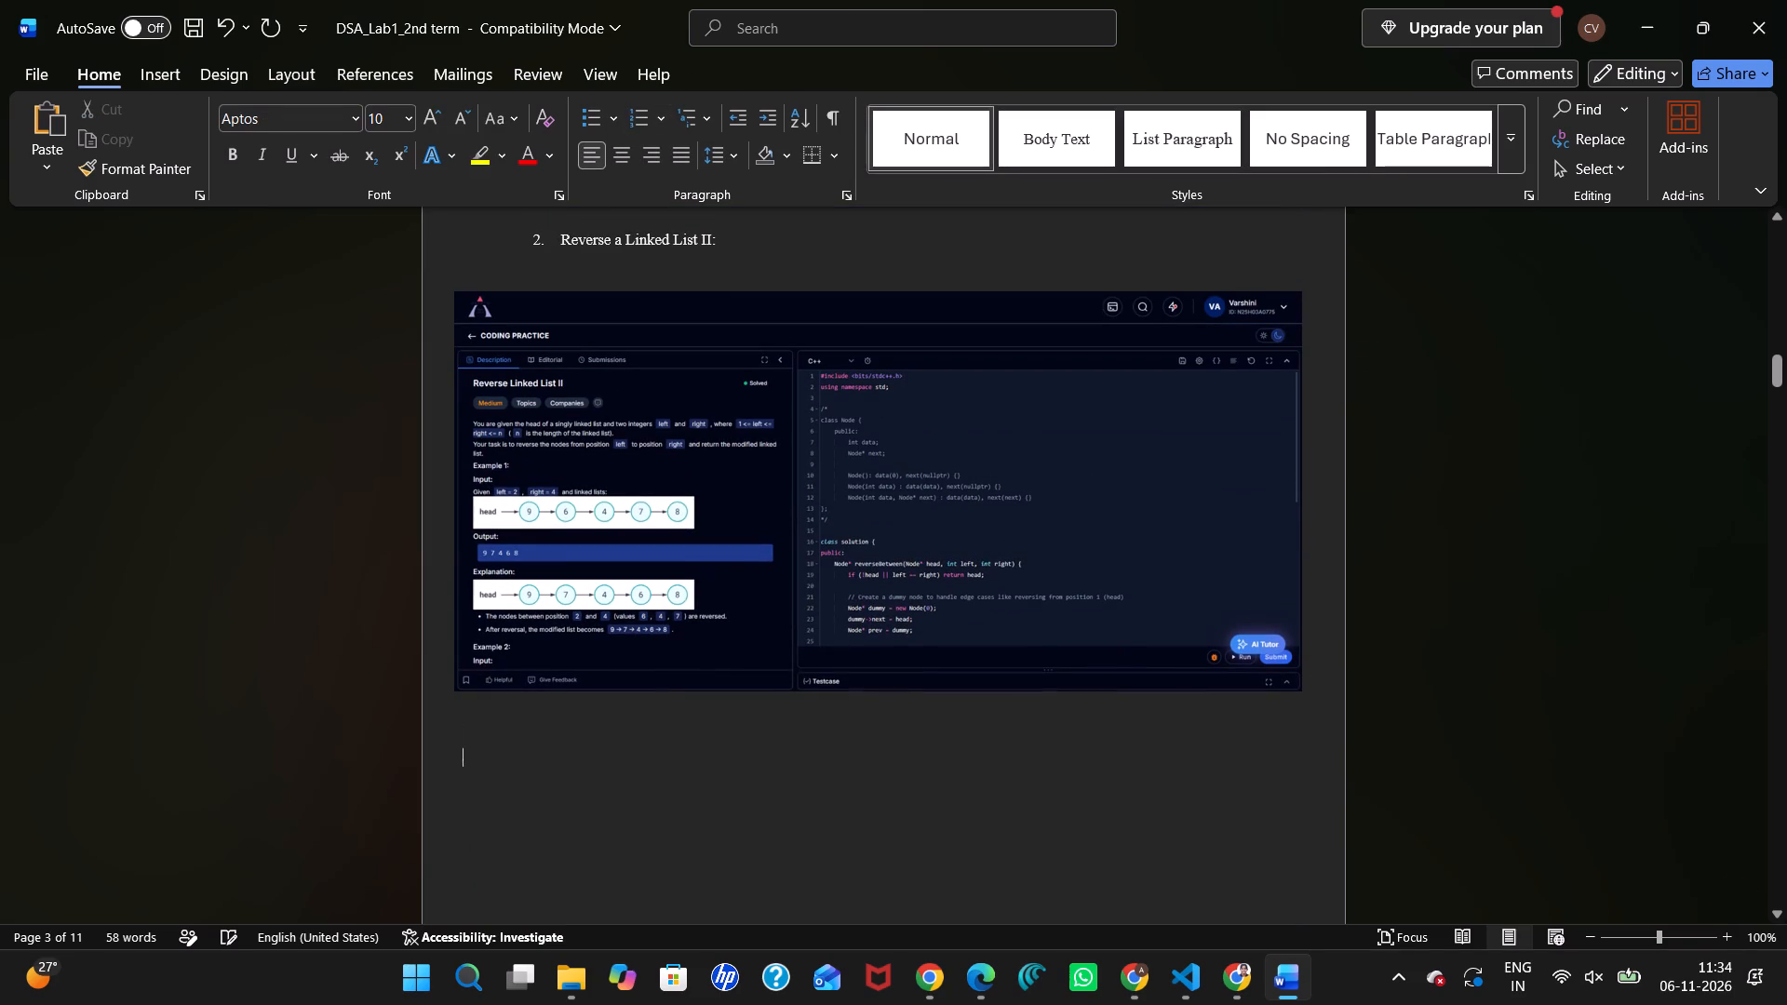
key("BackSpace")
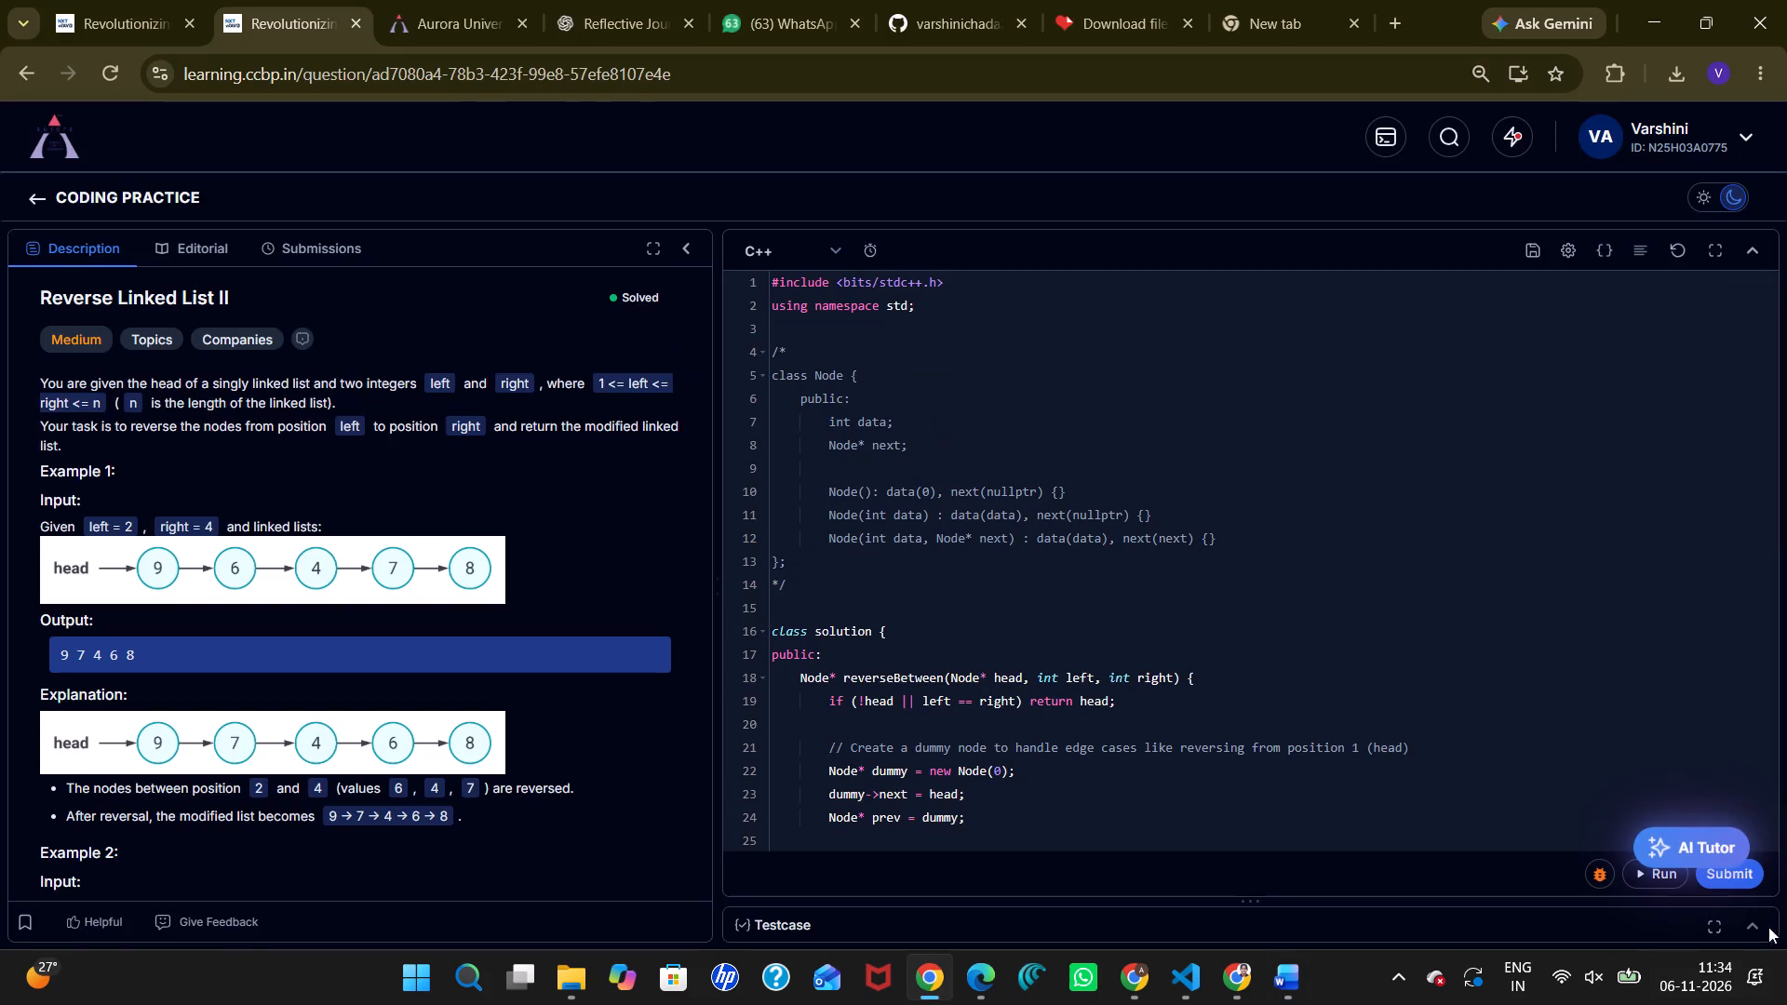
In the learning portal, submit the "Reverse Linked List II" solution and copy a screenshot of the whole submission result page area.
left_click(1741, 873)
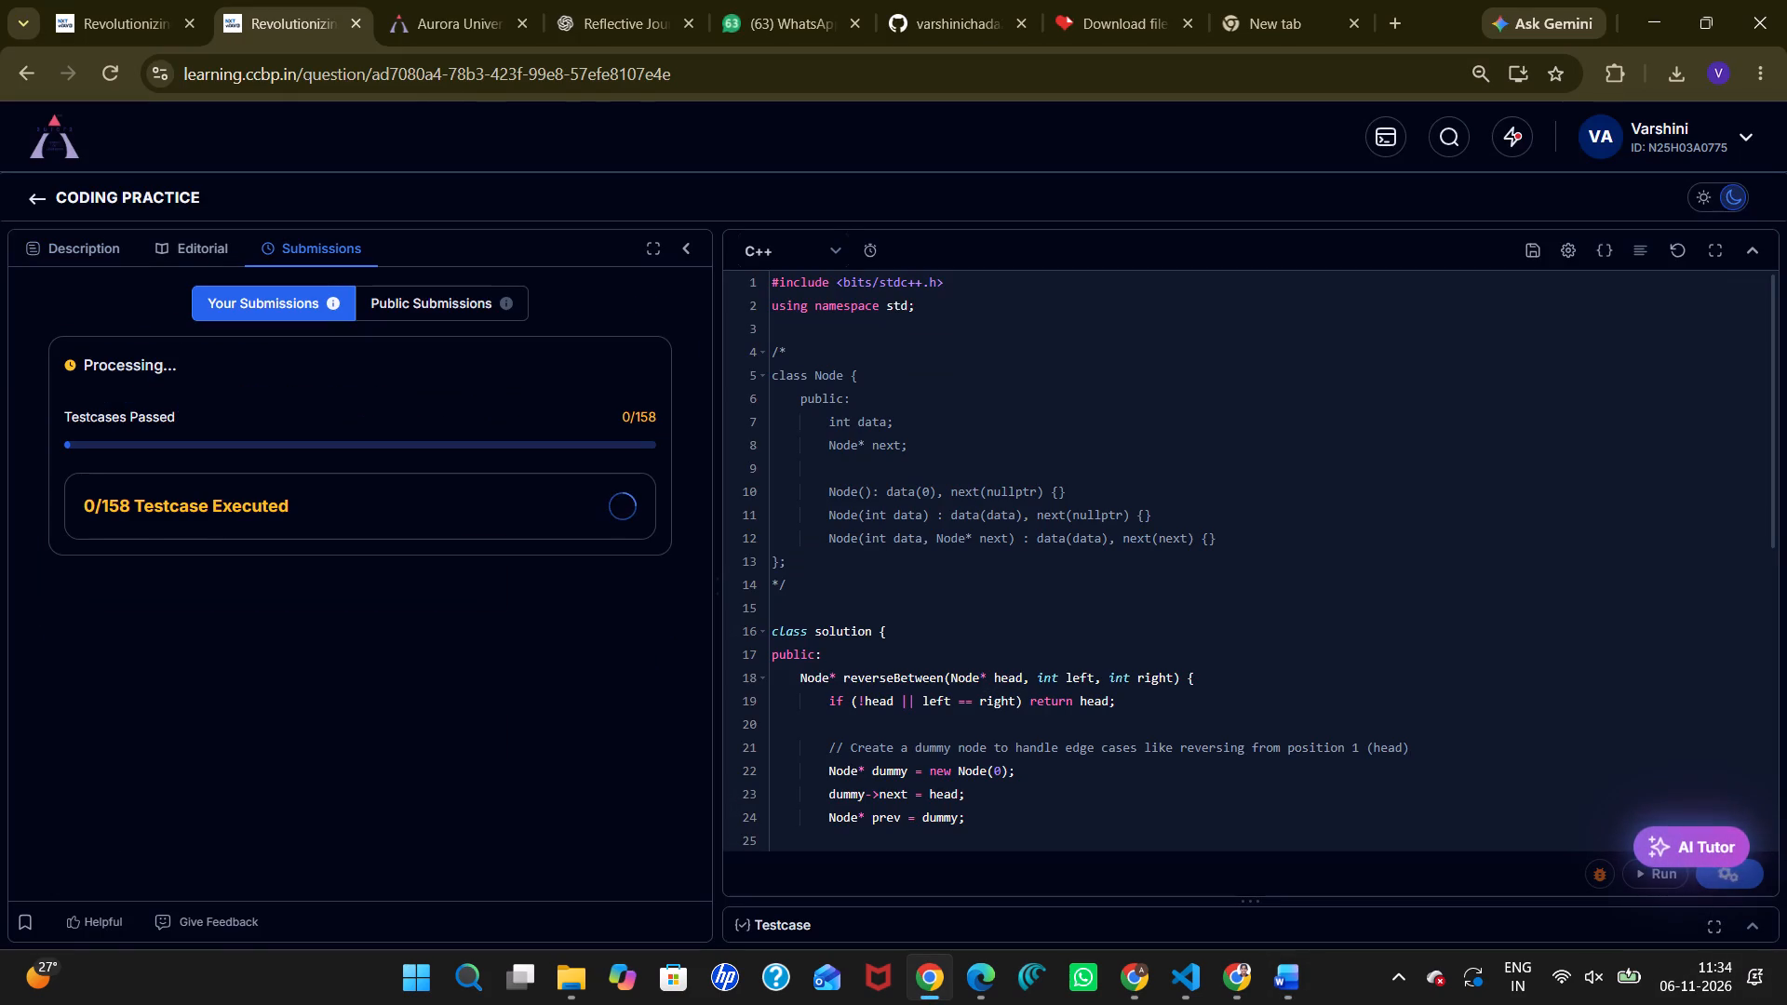
key("Print")
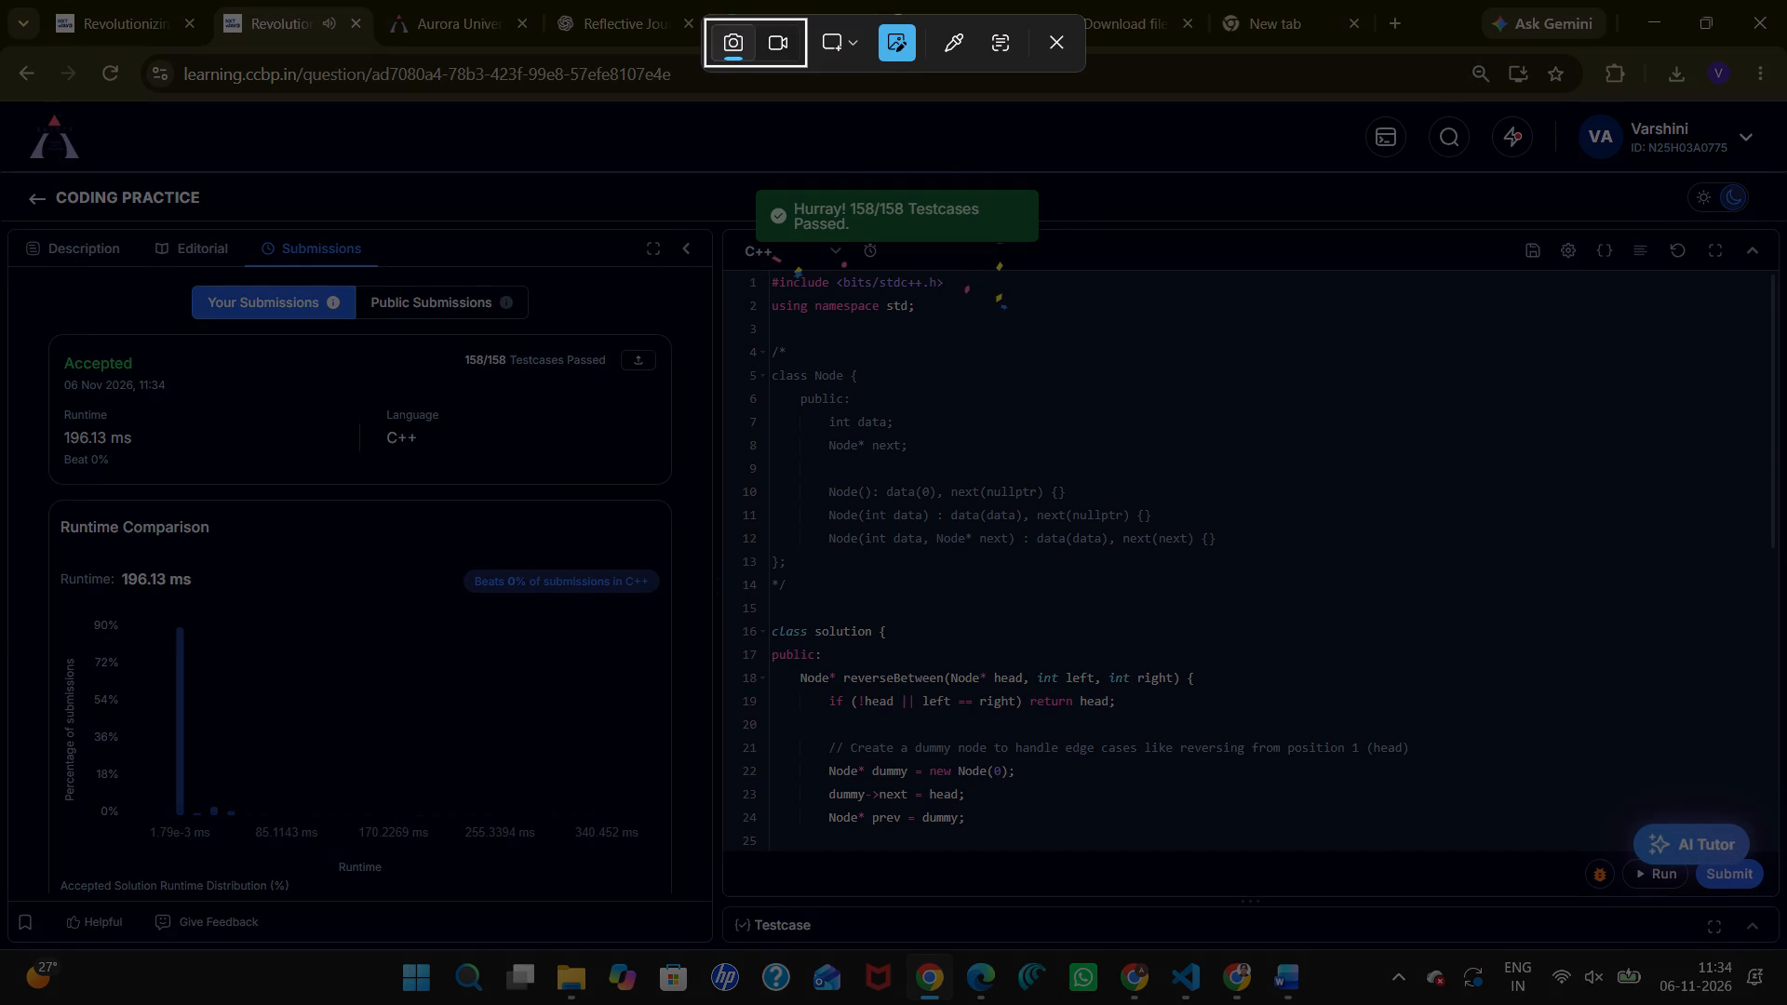
left_click_drag(0, 107, 1786, 991)
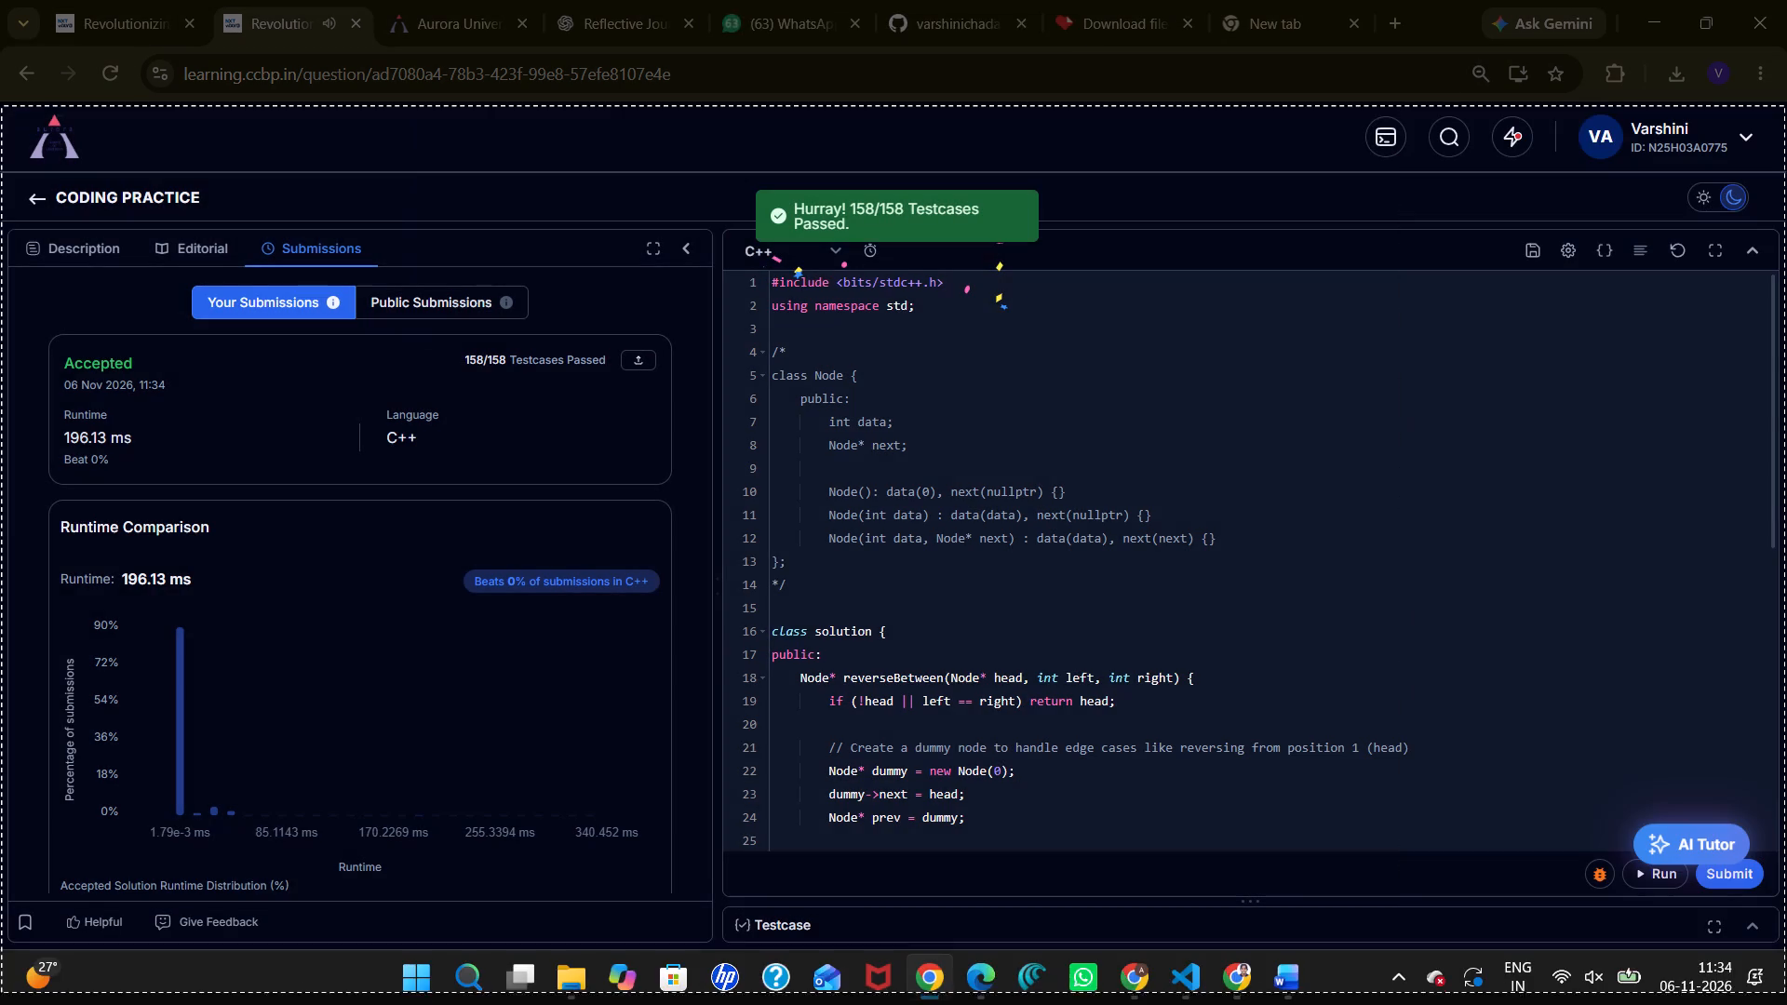
left_click_drag(1786, 991, 1786, 945)
key("ctrl+c")
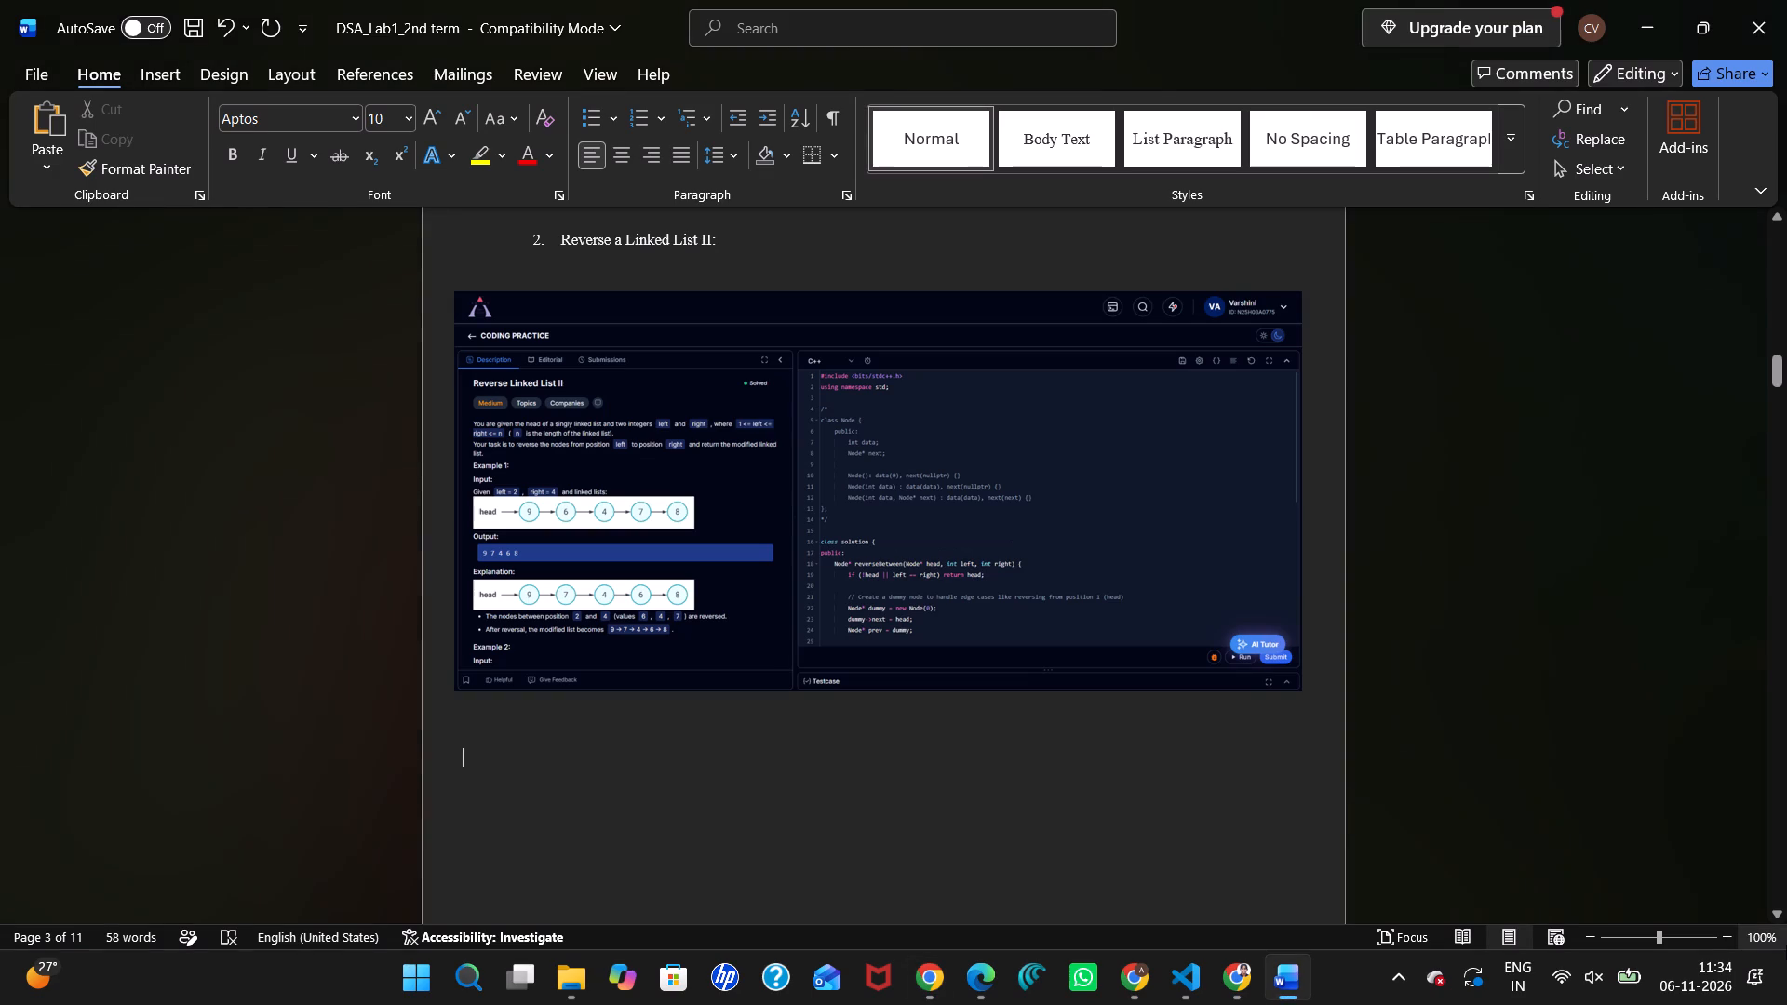
Back in the Word report, paste the submission result screenshot below the "Reverse Linked List II" question screenshot.
key("ctrl+v")
Remove the text "Stable Battery" from the third numbered heading, keeping the colon.
scroll(1529, 1004, "down", 2)
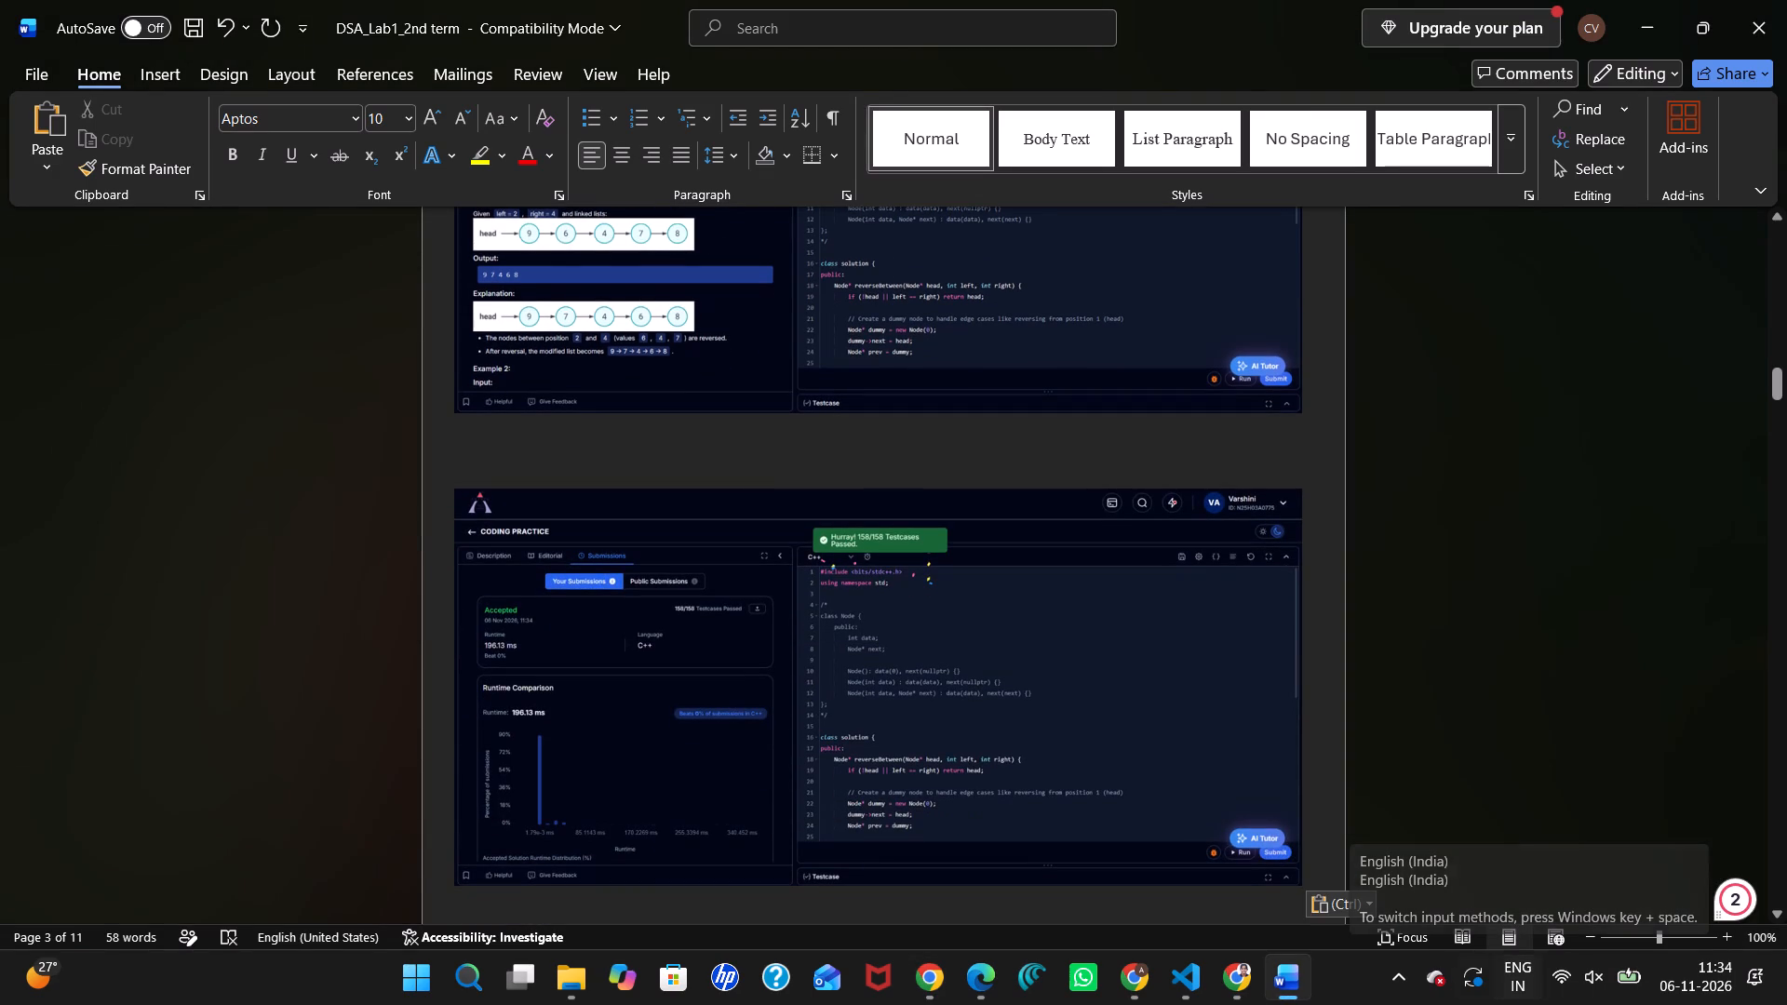
scroll(992, 674, "down", 3)
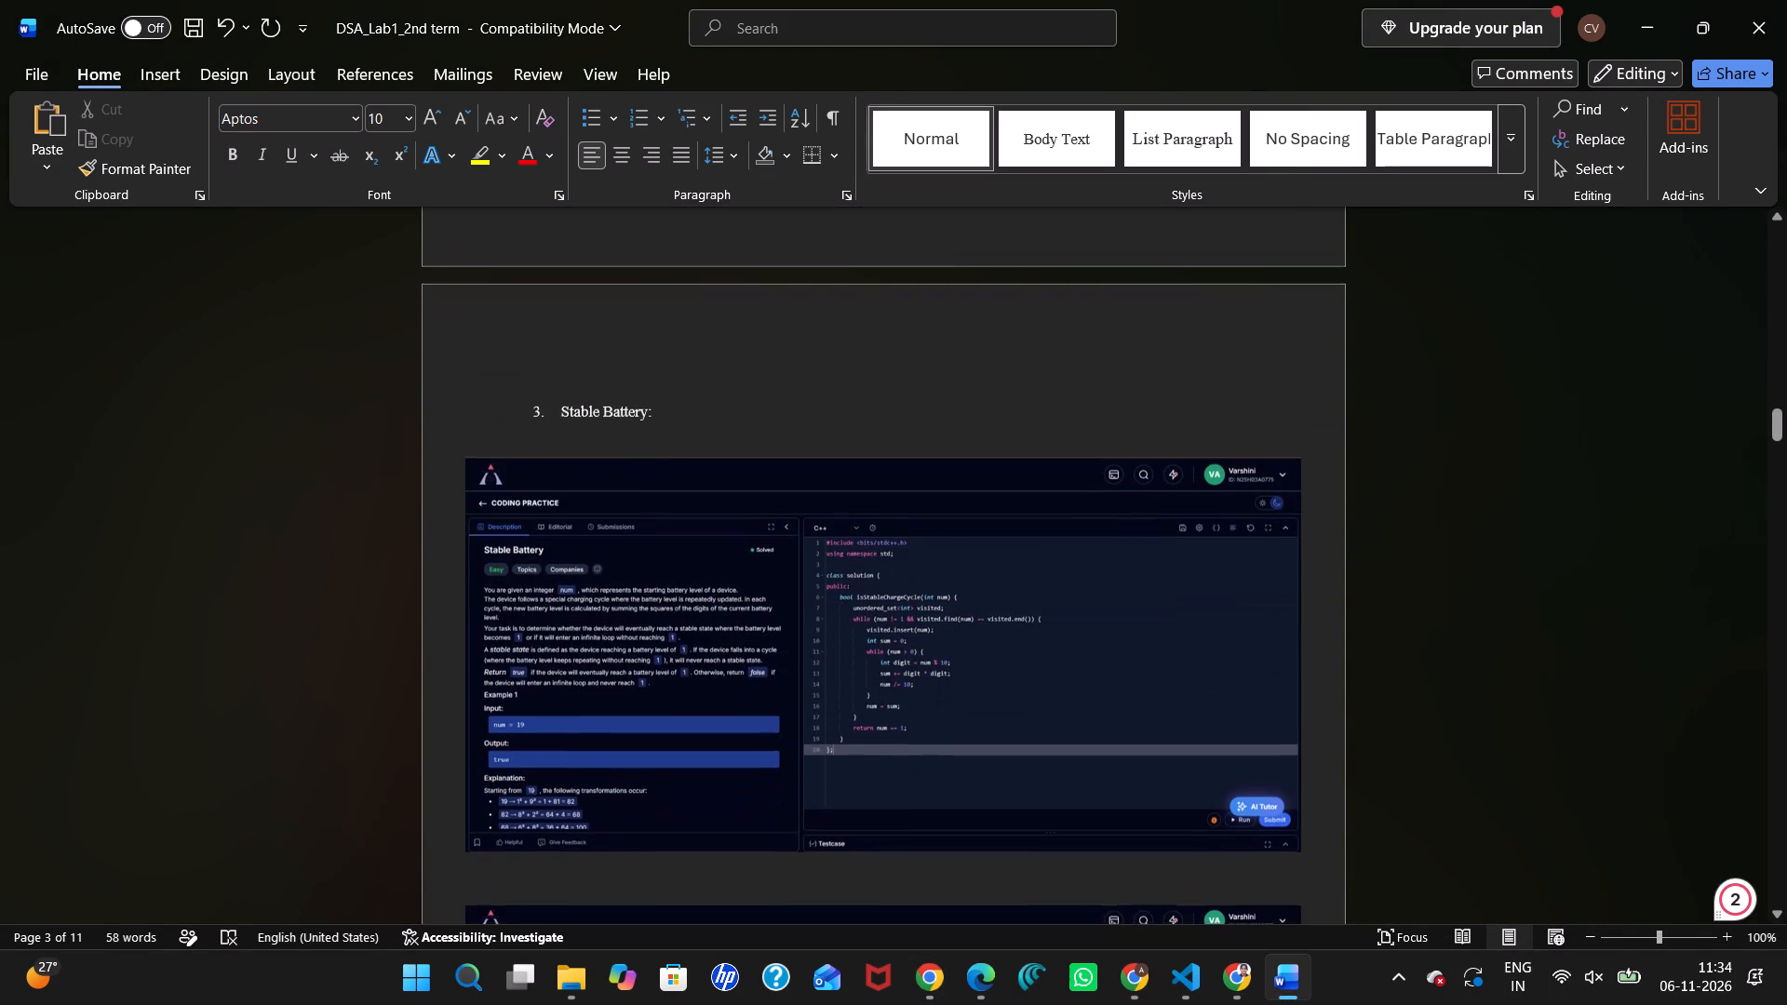
left_click(646, 408)
key("BackSpace")
key("BackSpace")
key("BackSpace")
key("BackSpace")
key("BackSpace")
key("BackSpace")
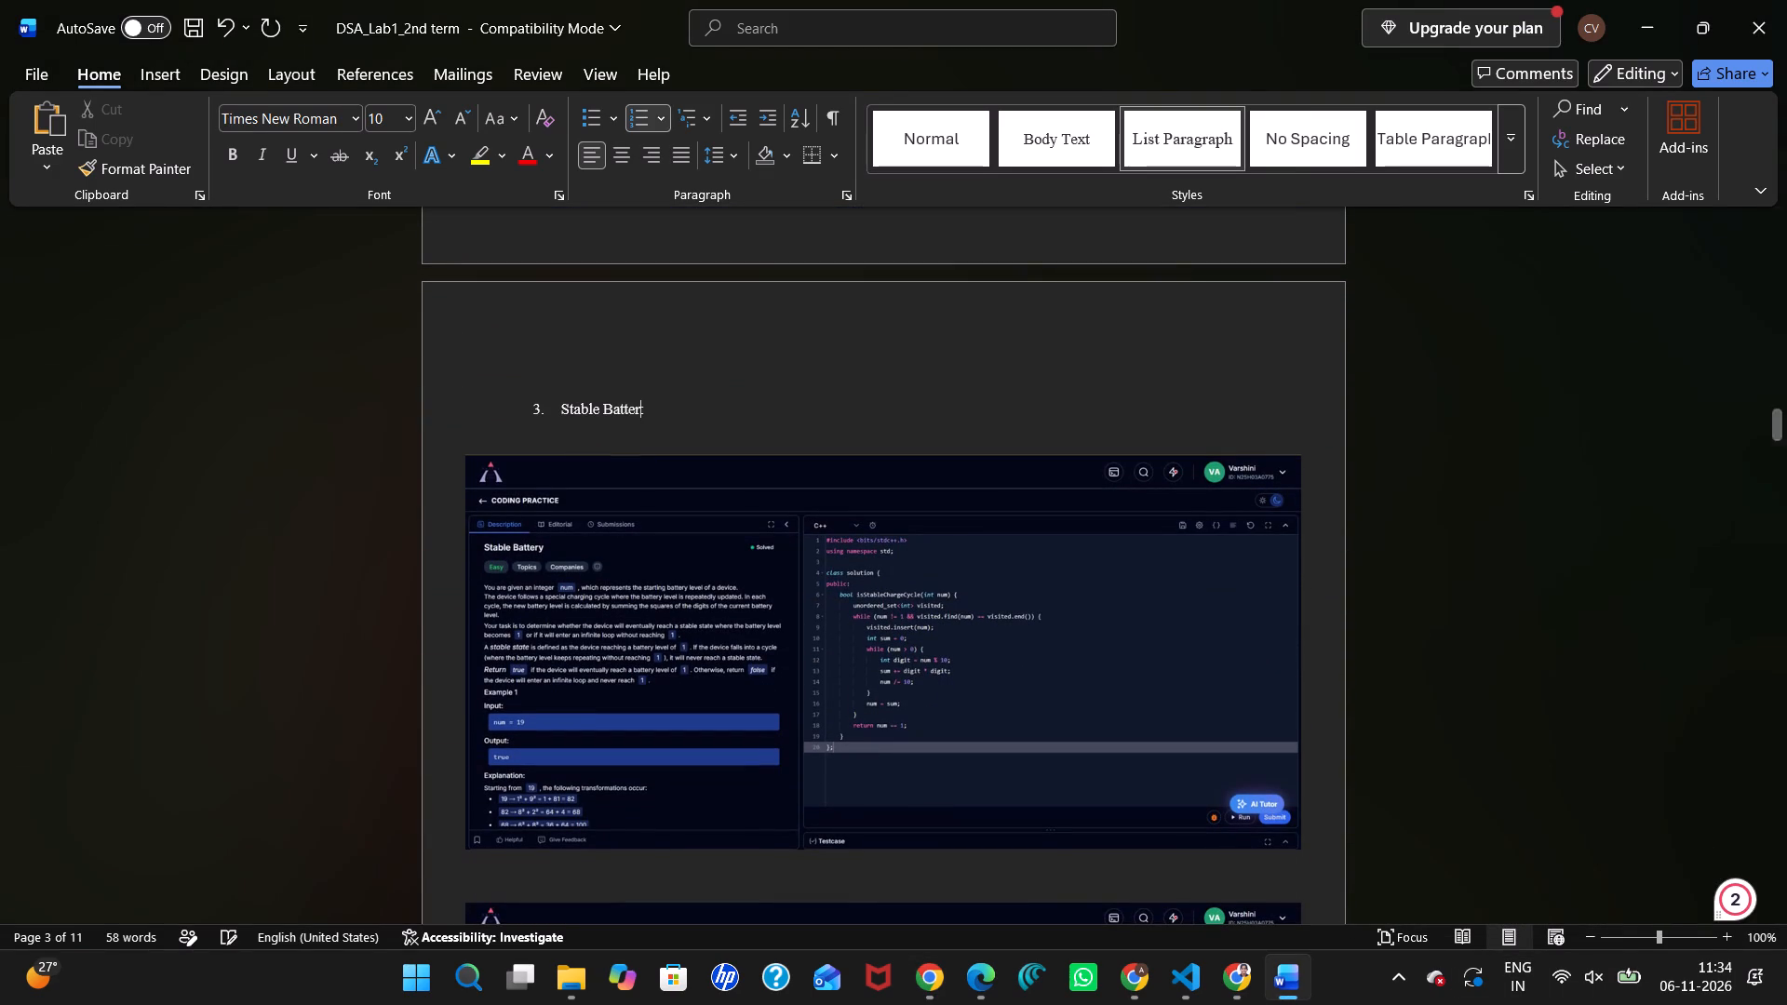
key("BackSpace")
key("BackSpace")
key("BackSpace")
key("BackSpace")
key("BackSpace")
key("BackSpace")
key("BackSpace")
key("BackSpace")
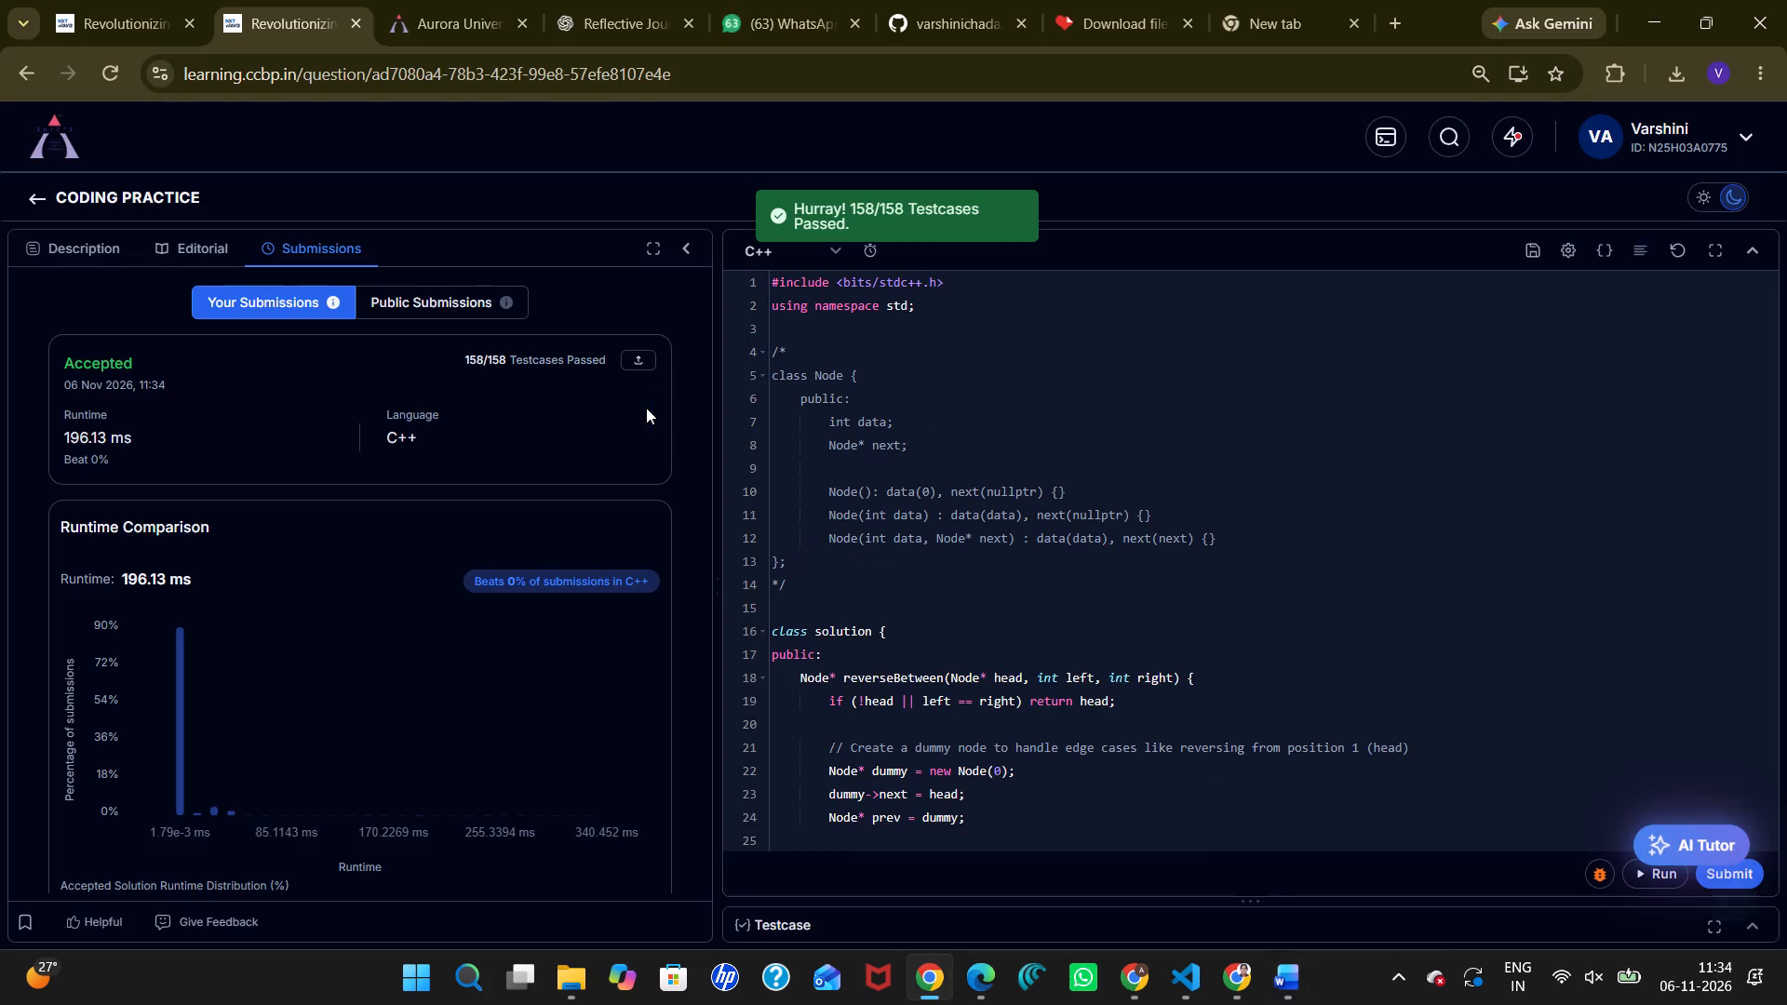
In the learning portal, open the Coding Practice set that follows the Cycle Detection In Linked List lessons.
scroll(554, 724, "right", 9)
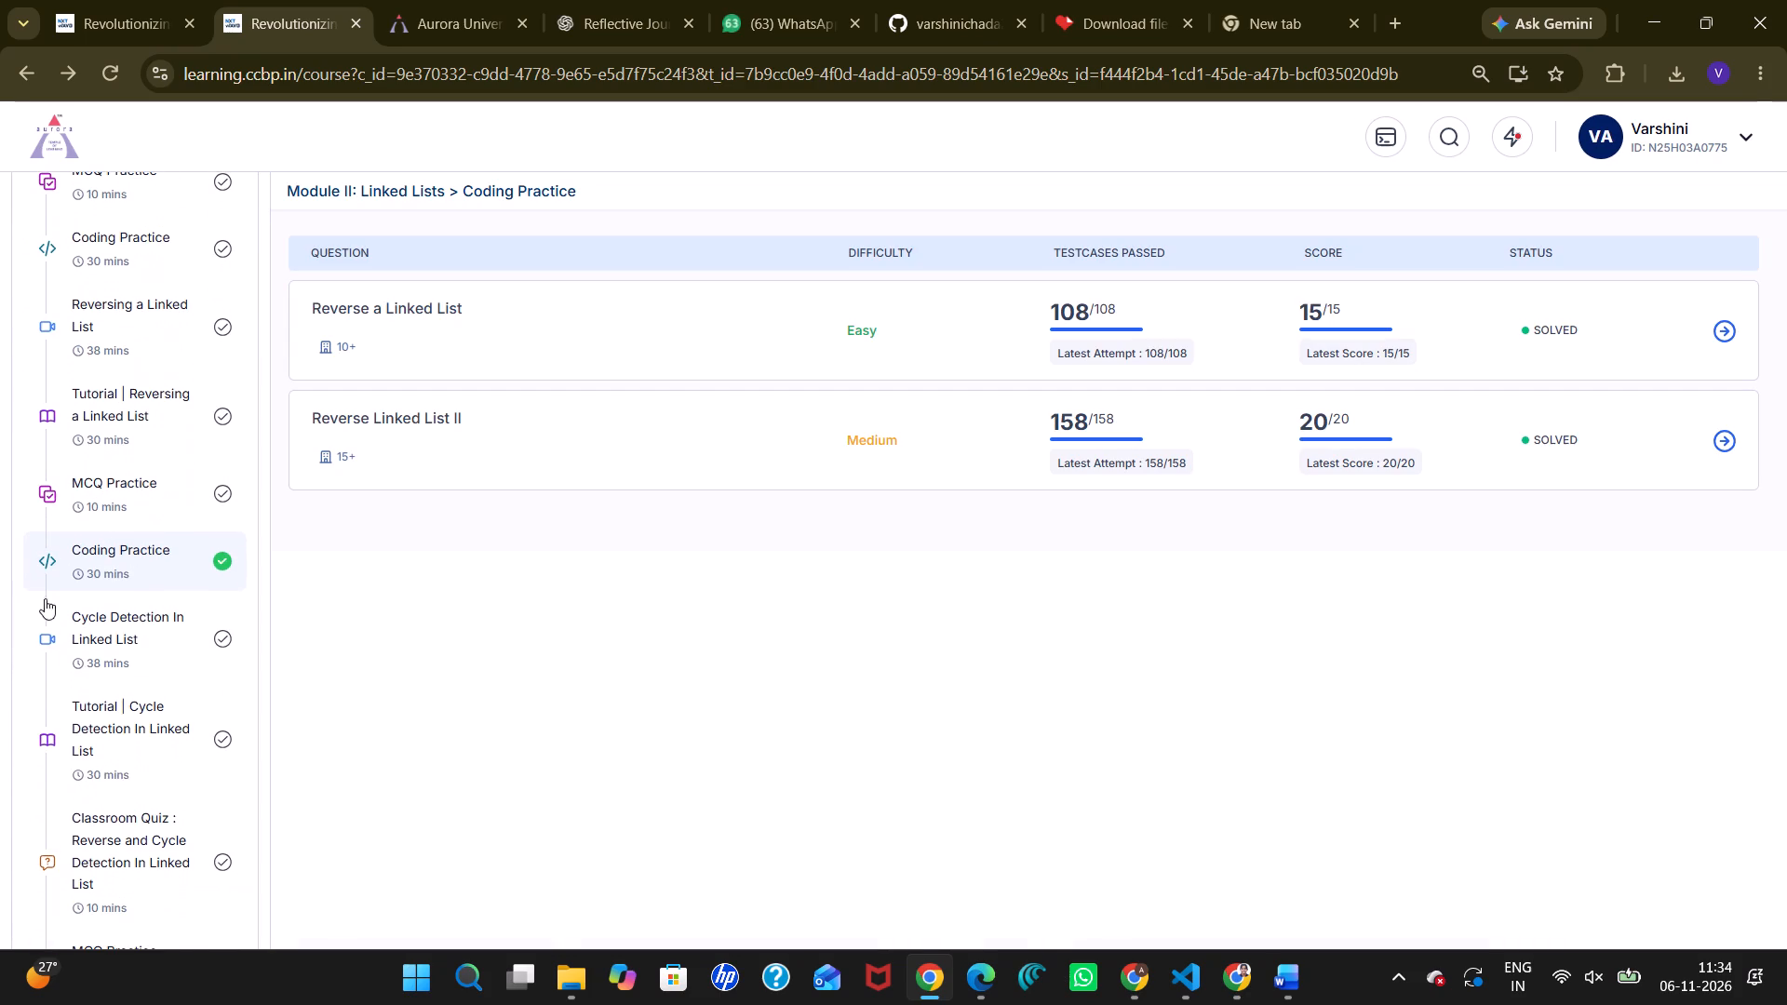
scroll(126, 778, "down", 4)
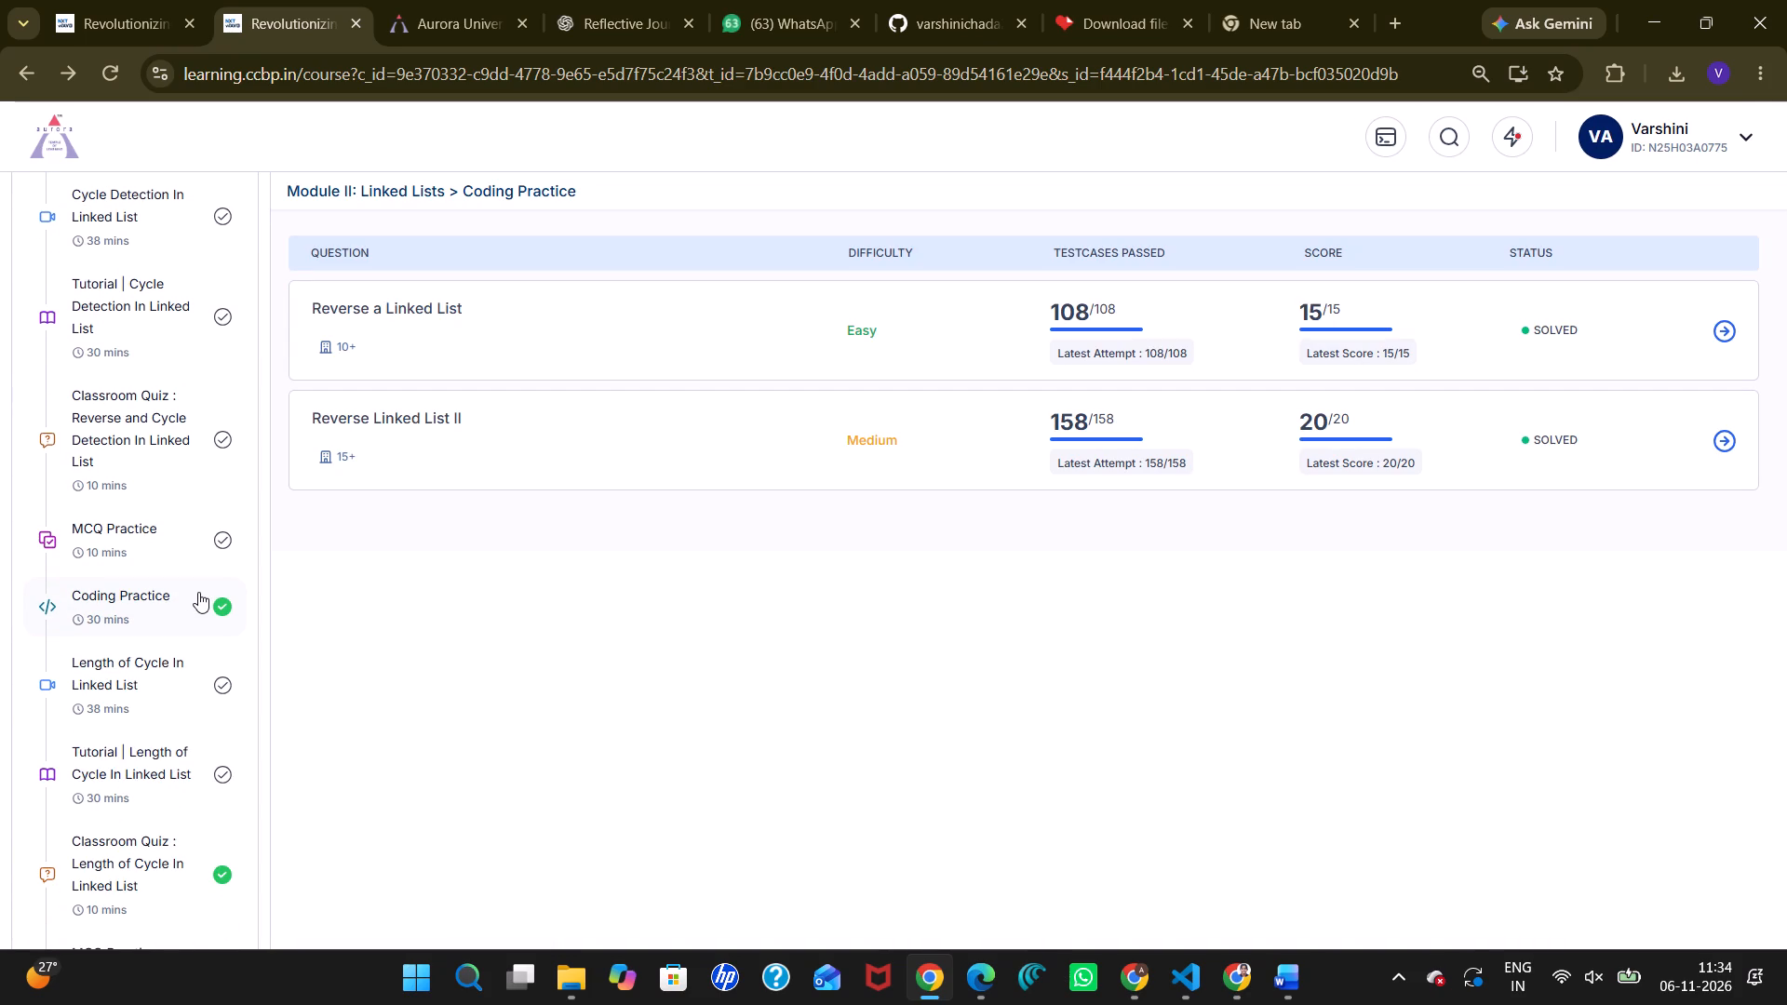
left_click(198, 592)
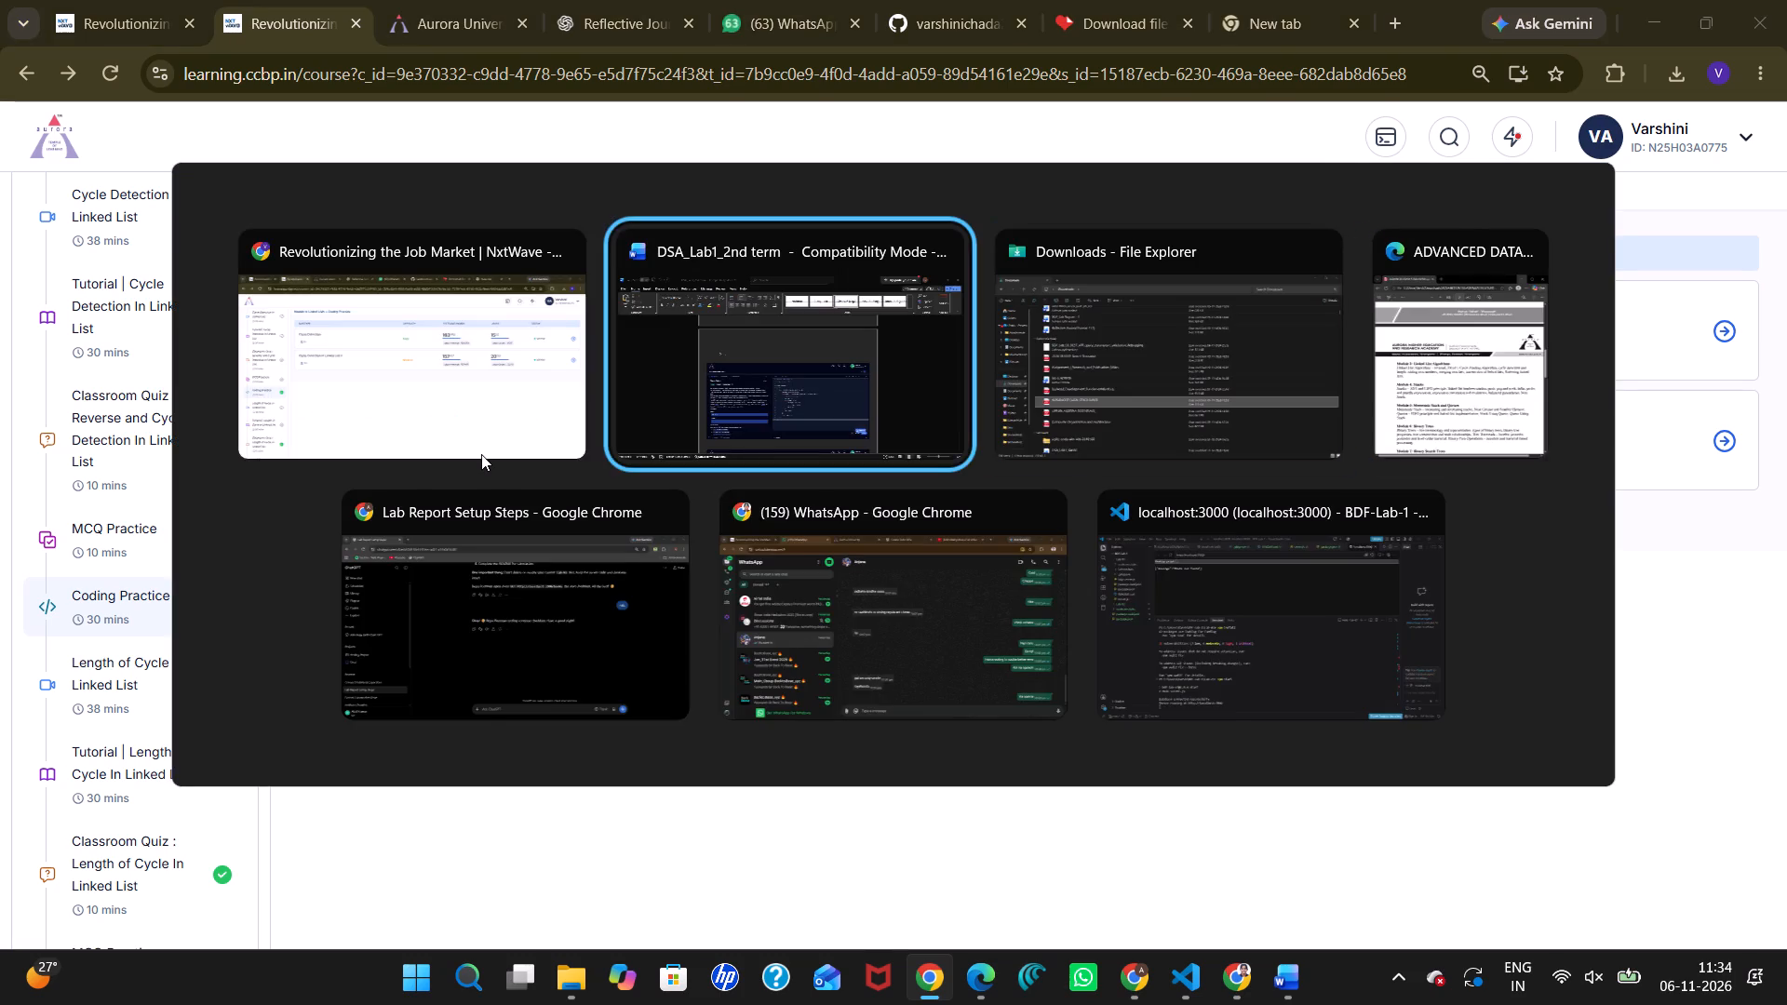
Back in the Word report, enter "Cycle Detection" as the third heading's text, before the colon.
type("Cycke")
key("BackSpace")
key("BackSpace")
type("le Detectiom")
key("BackSpace")
key("n")
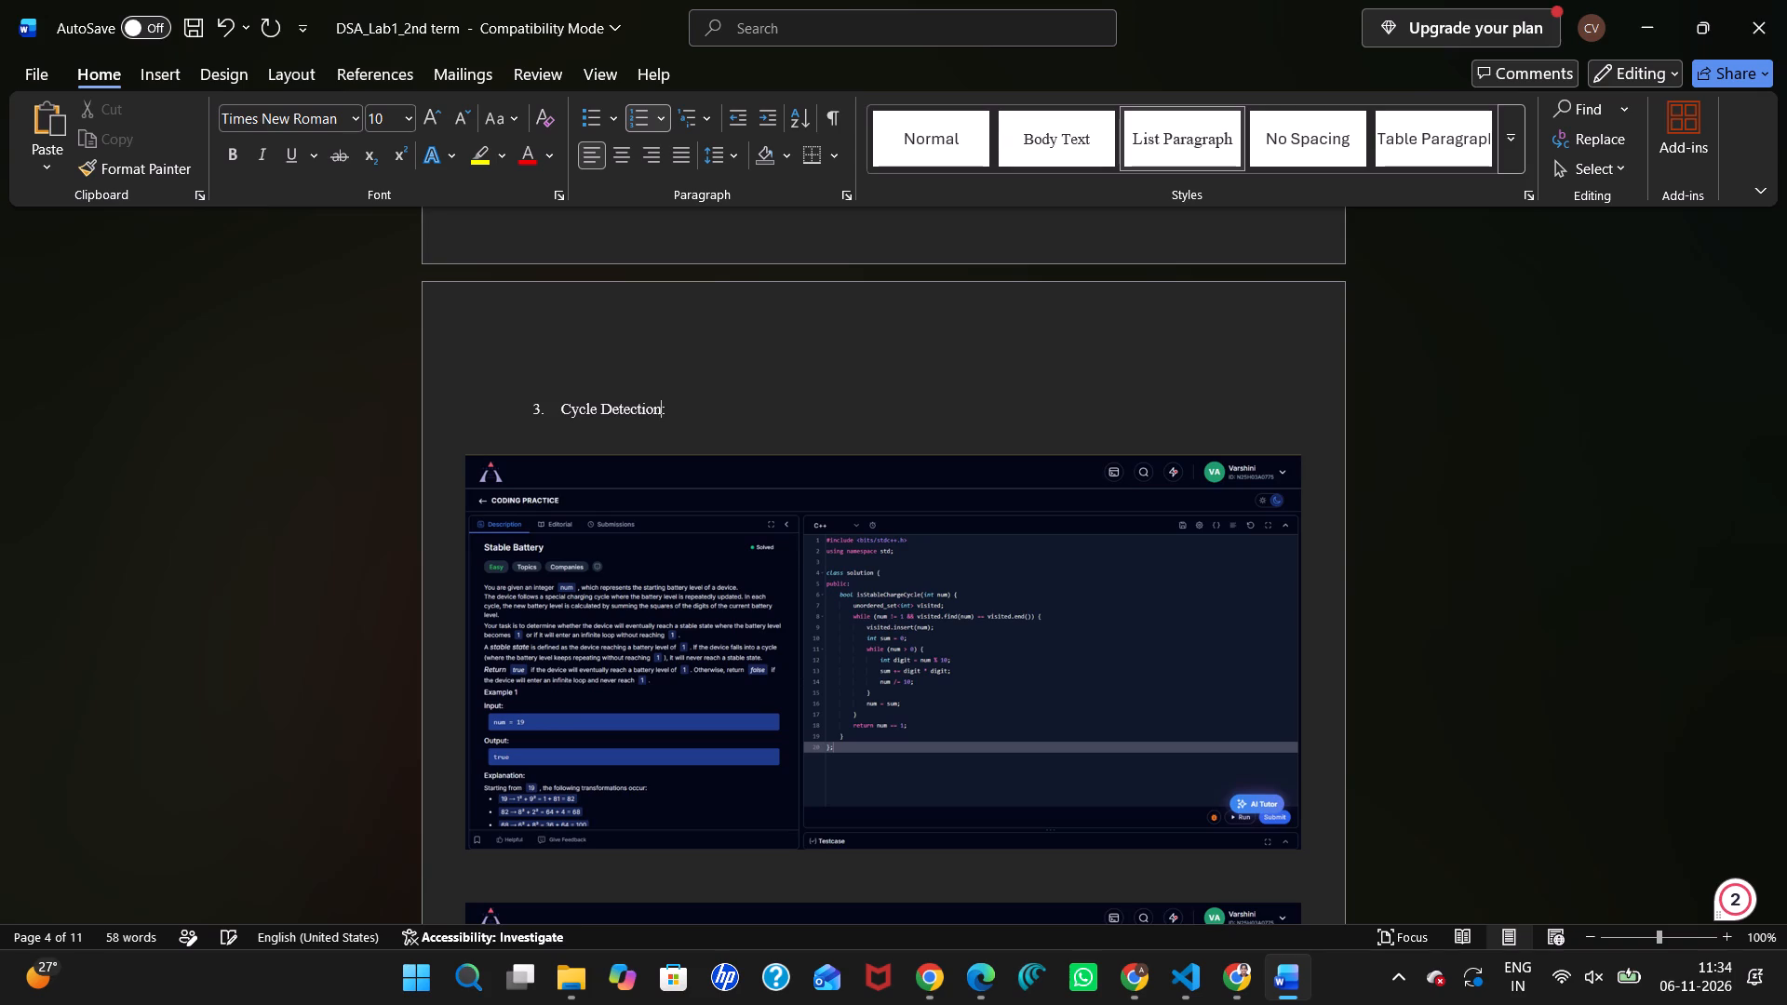
Delete the old "Stable Battery" description screenshot below the "Cycle Detection" heading.
scroll(771, 440, "right", 1)
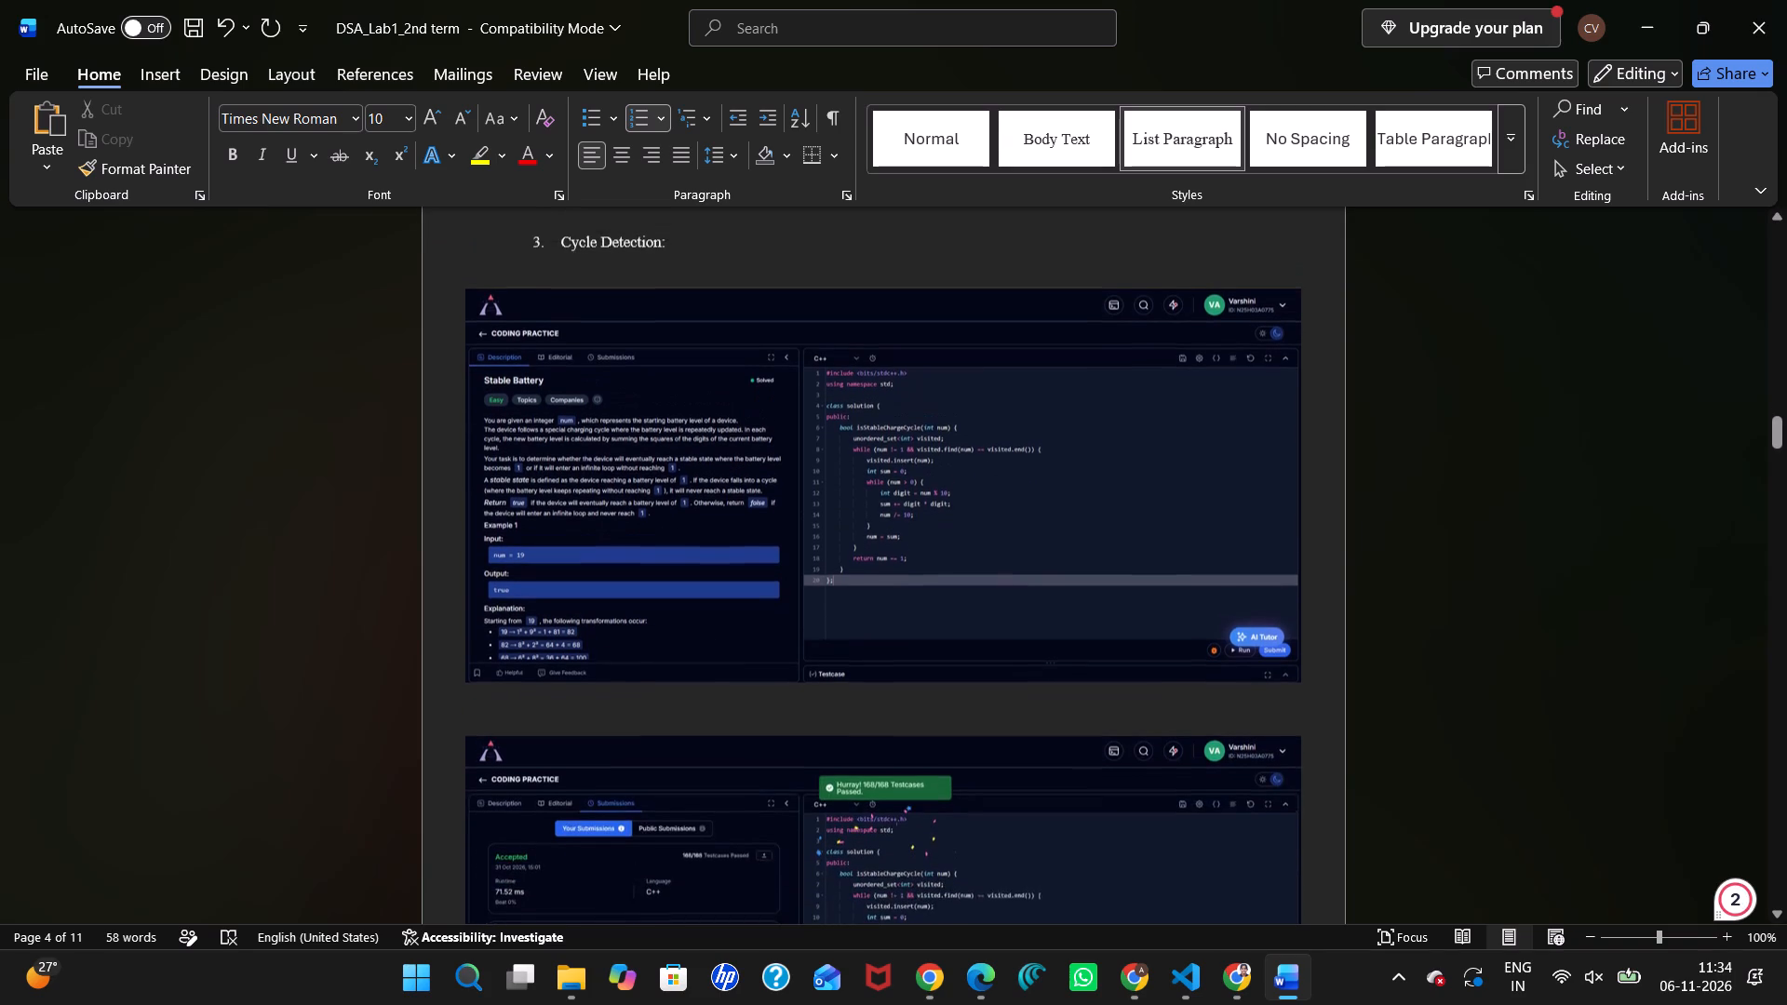
scroll(771, 440, "right", 1)
left_click(771, 440)
key("BackSpace")
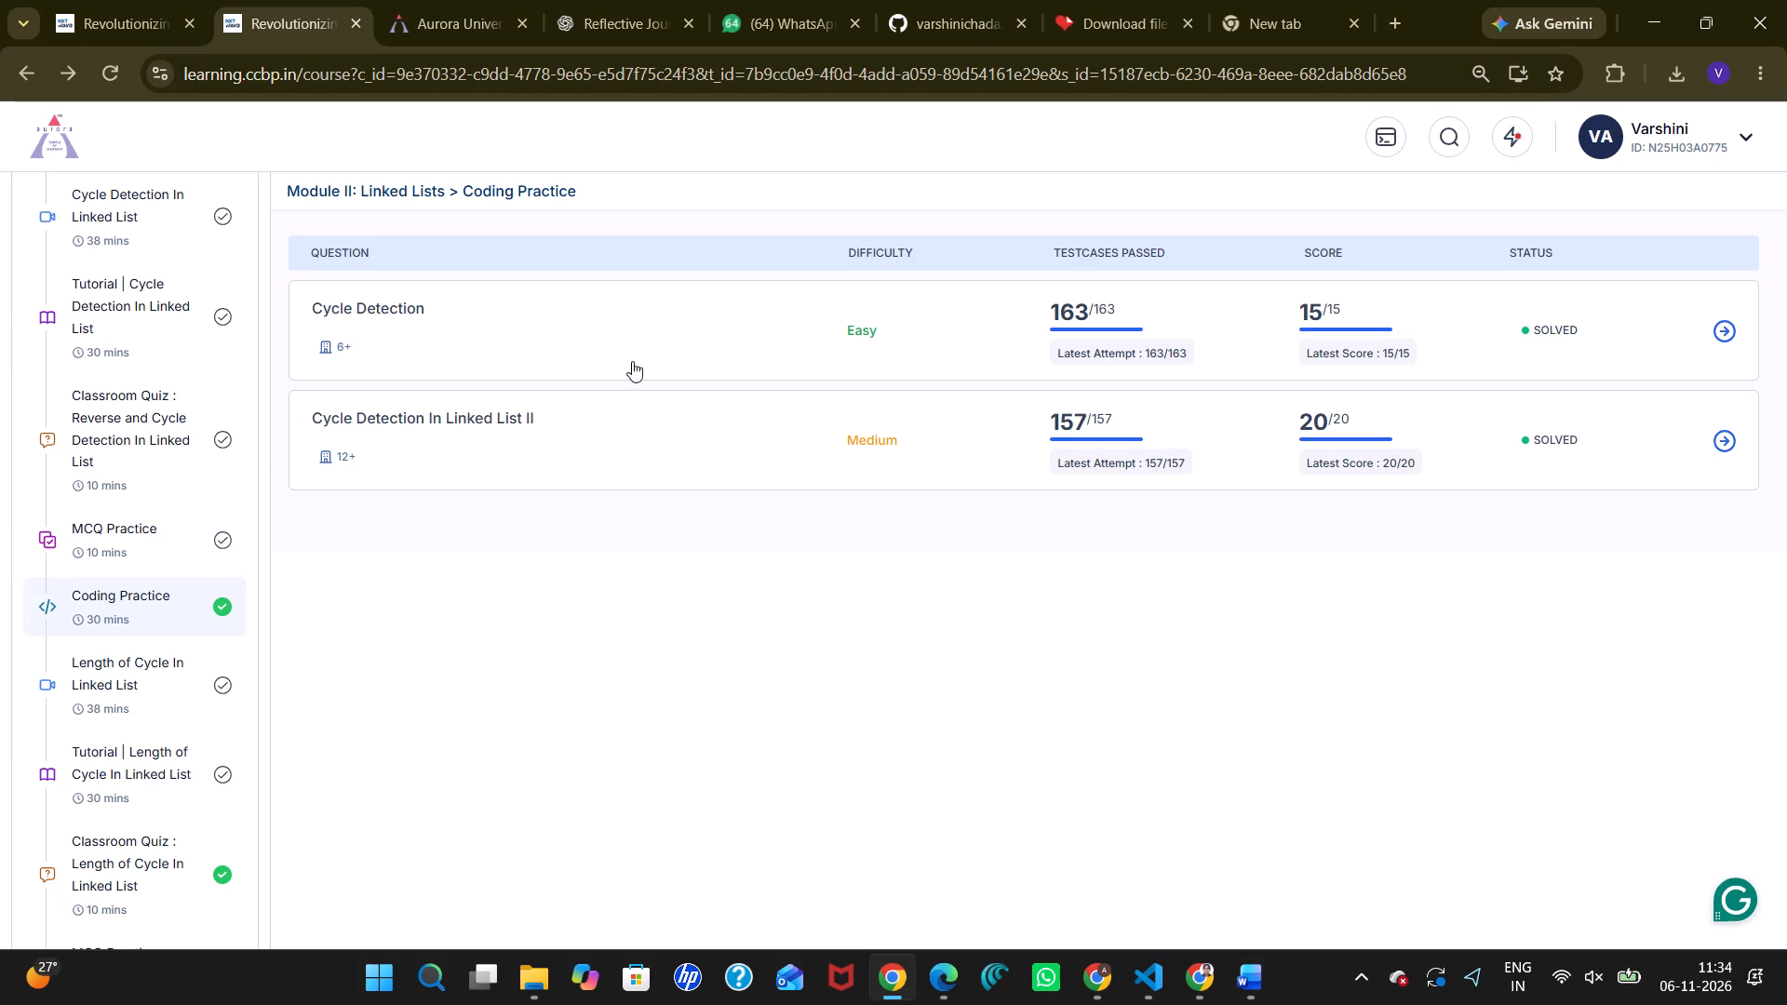
In the learning portal, open the "Cycle Detection" question and copy a screenshot of its page area.
left_click(656, 307)
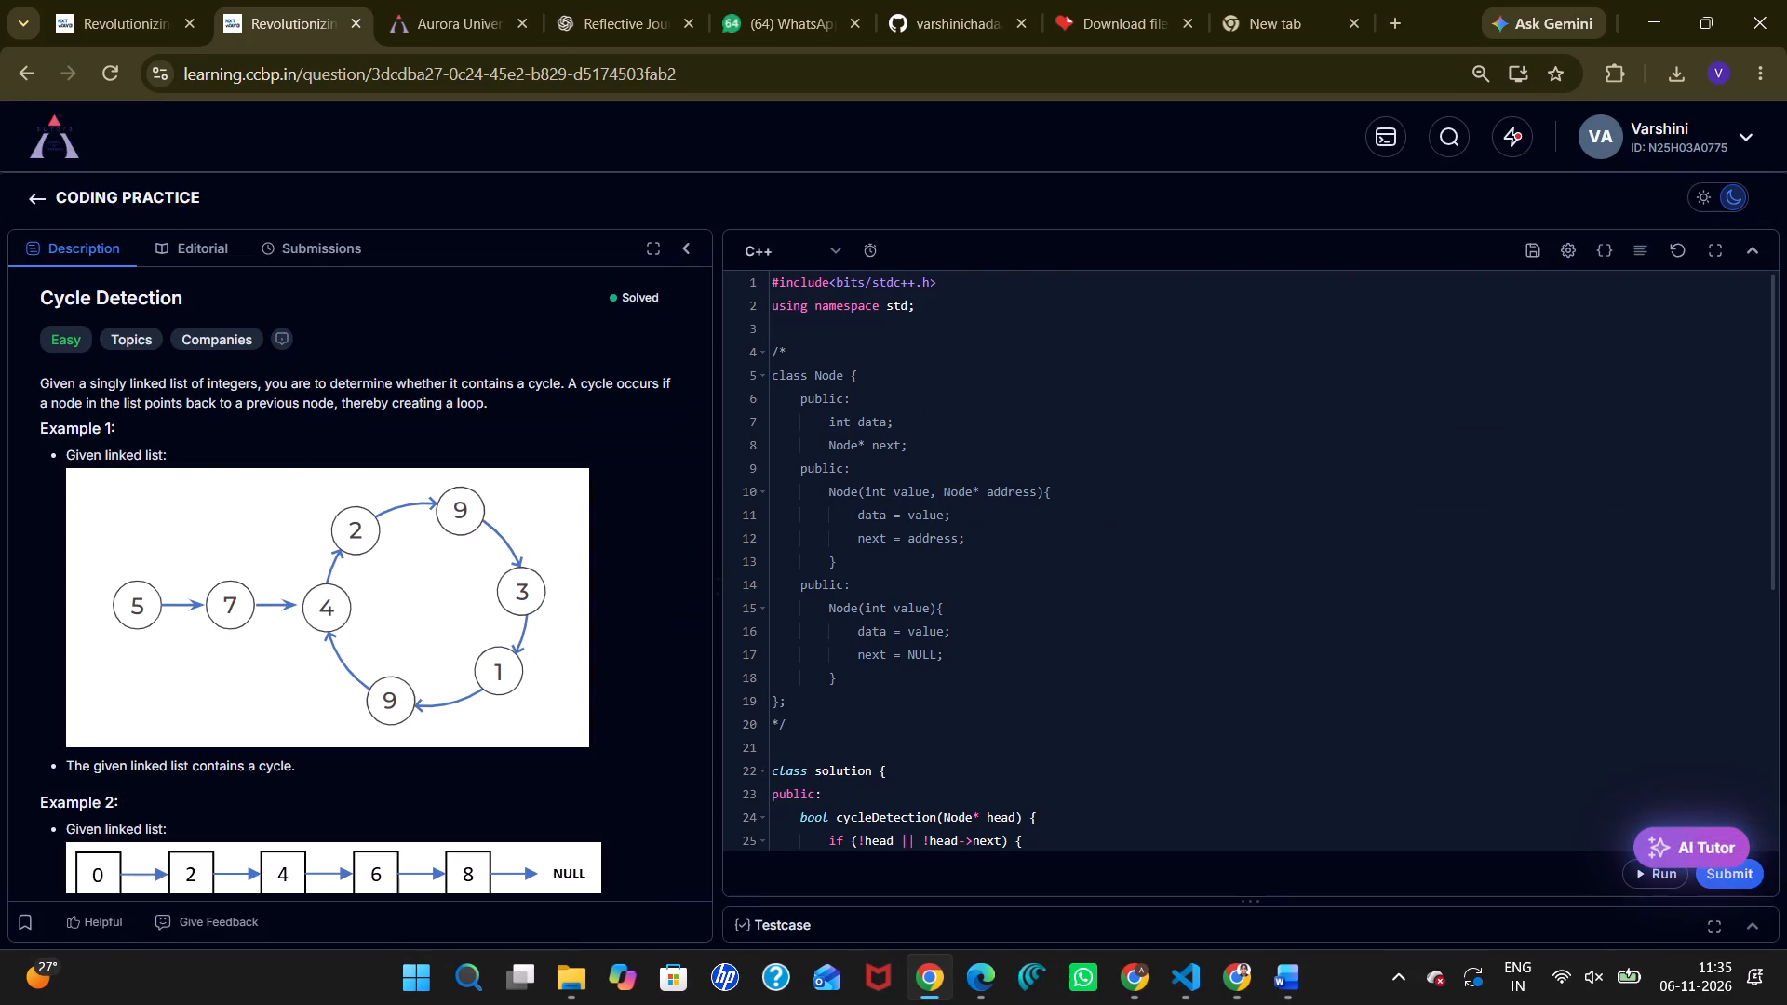
key("Print")
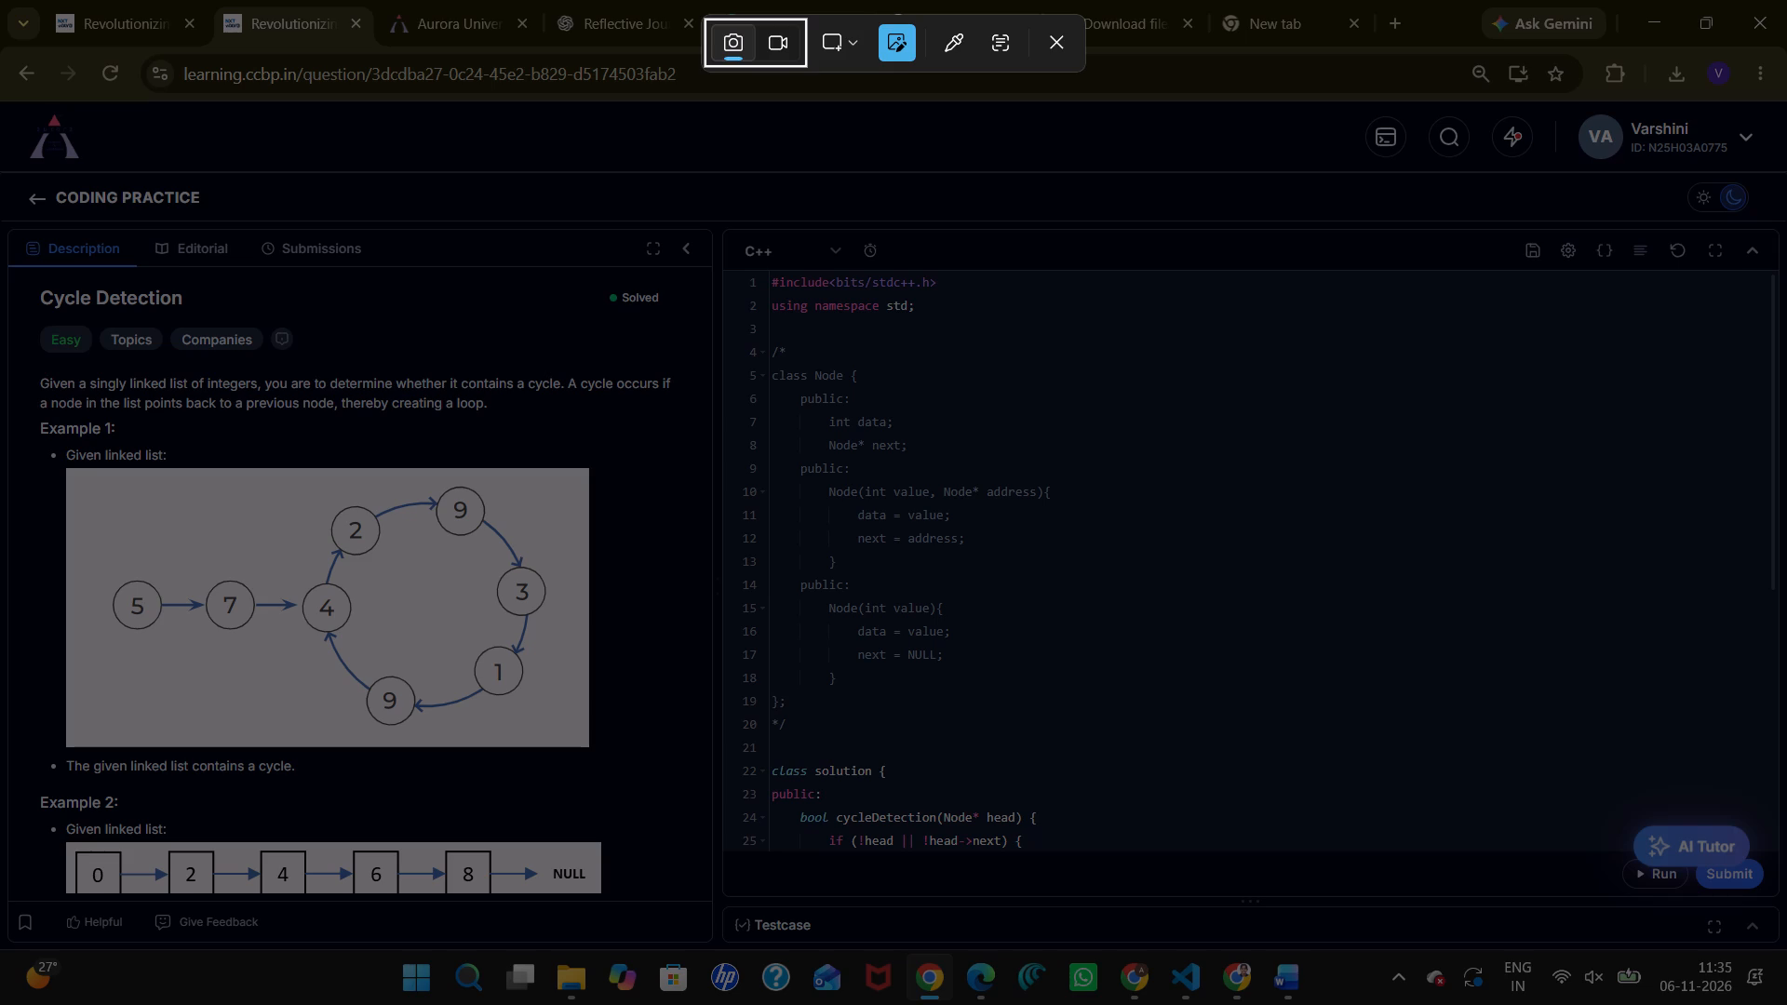
left_click_drag(0, 97, 1786, 909)
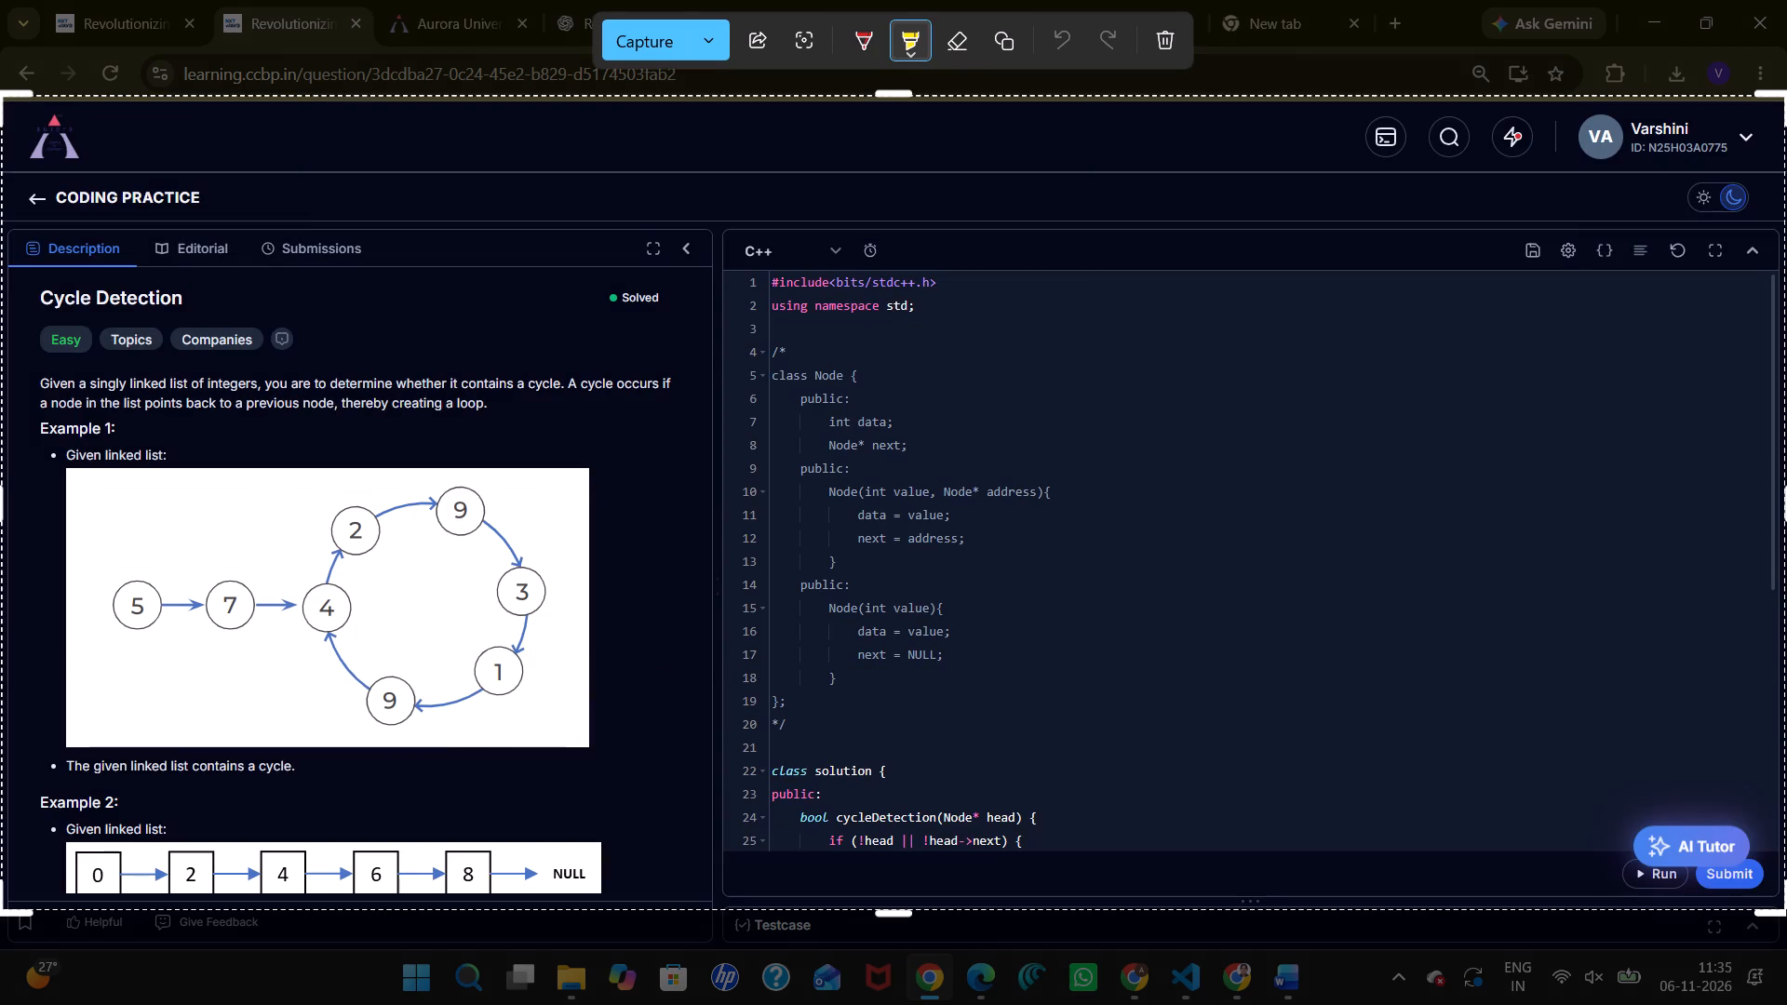
key("ctrl+c")
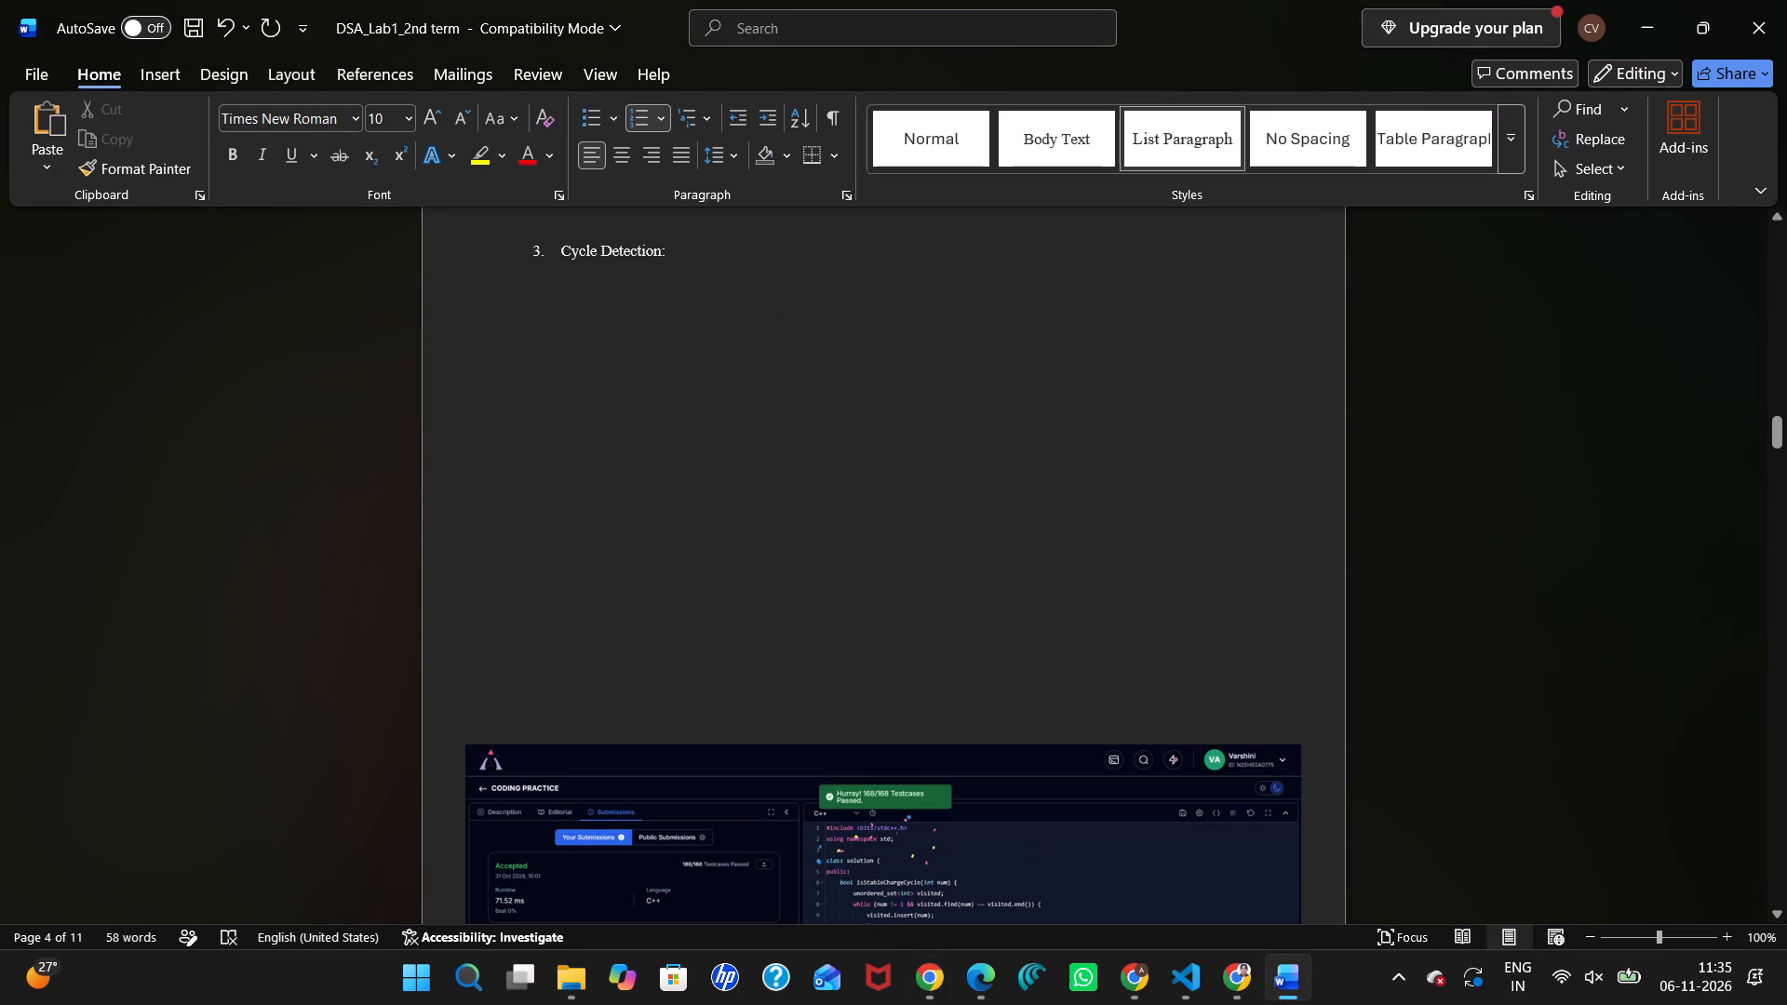
Back in the Word report, add an unindented line below the "Cycle Detection" heading and paste the question screenshot there.
left_click(693, 246)
key("Return")
key("Return")
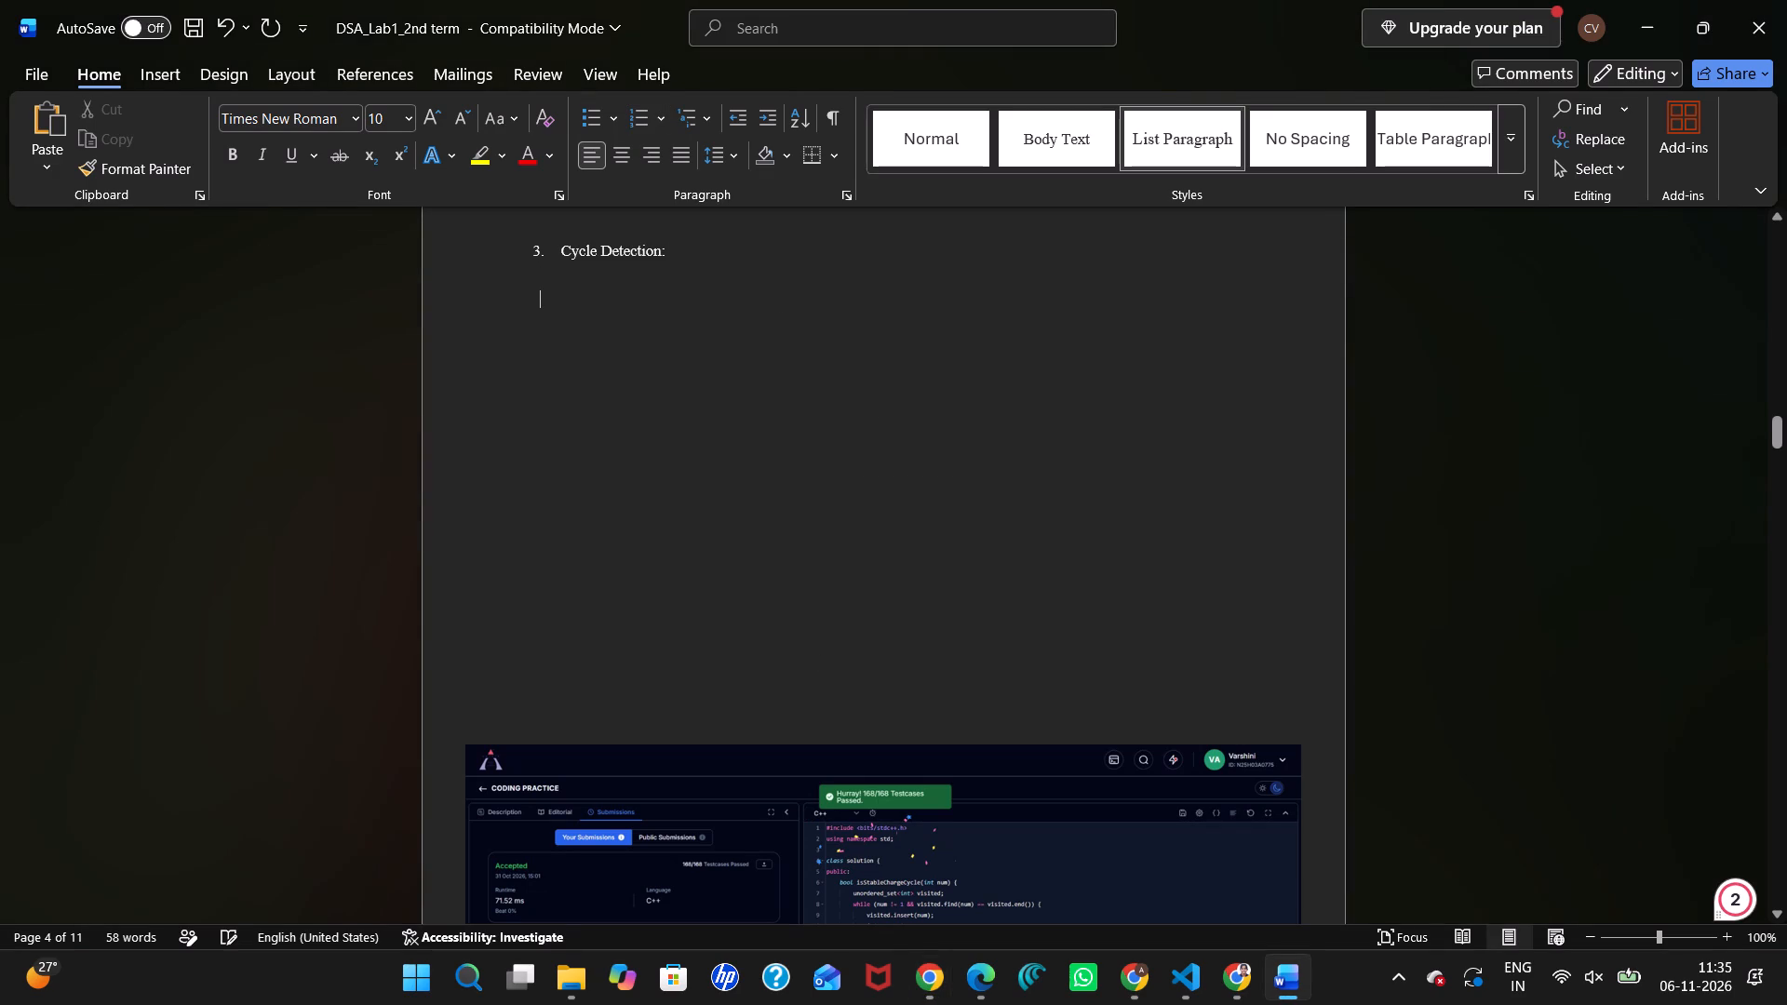
key("BackSpace")
key("BackSpace")
key("BackSpace")
key("Return")
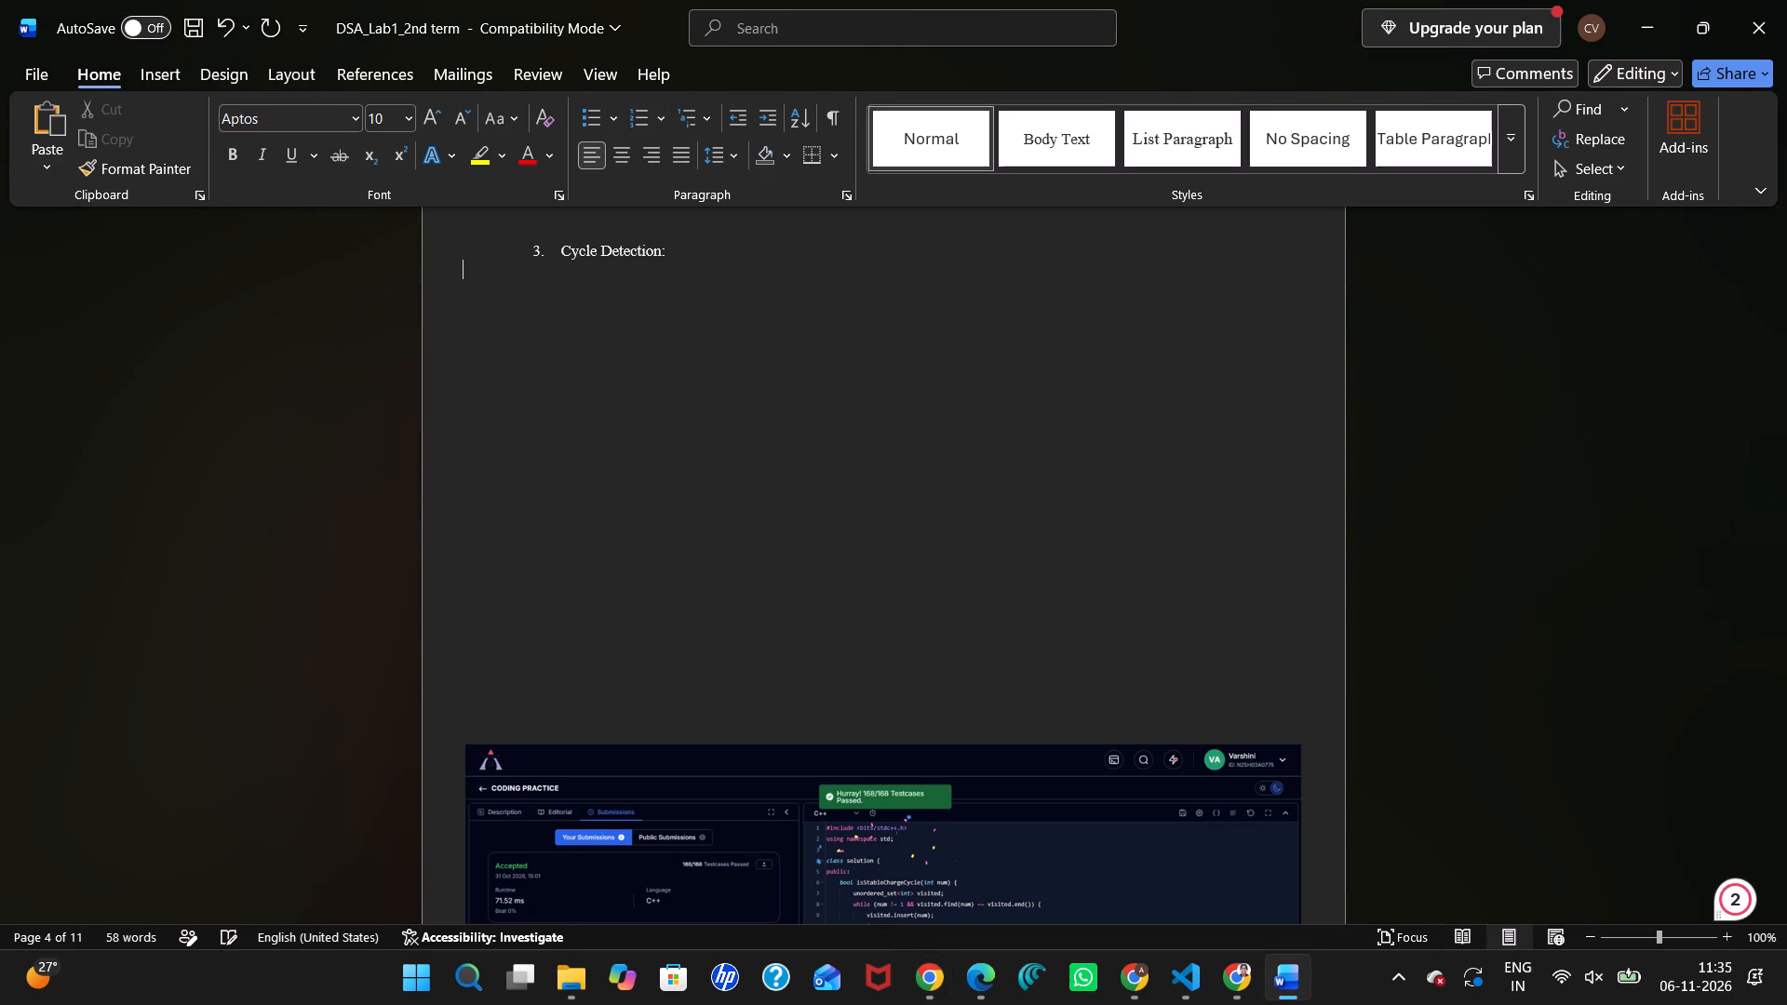
key("Return")
key("ctrl+v")
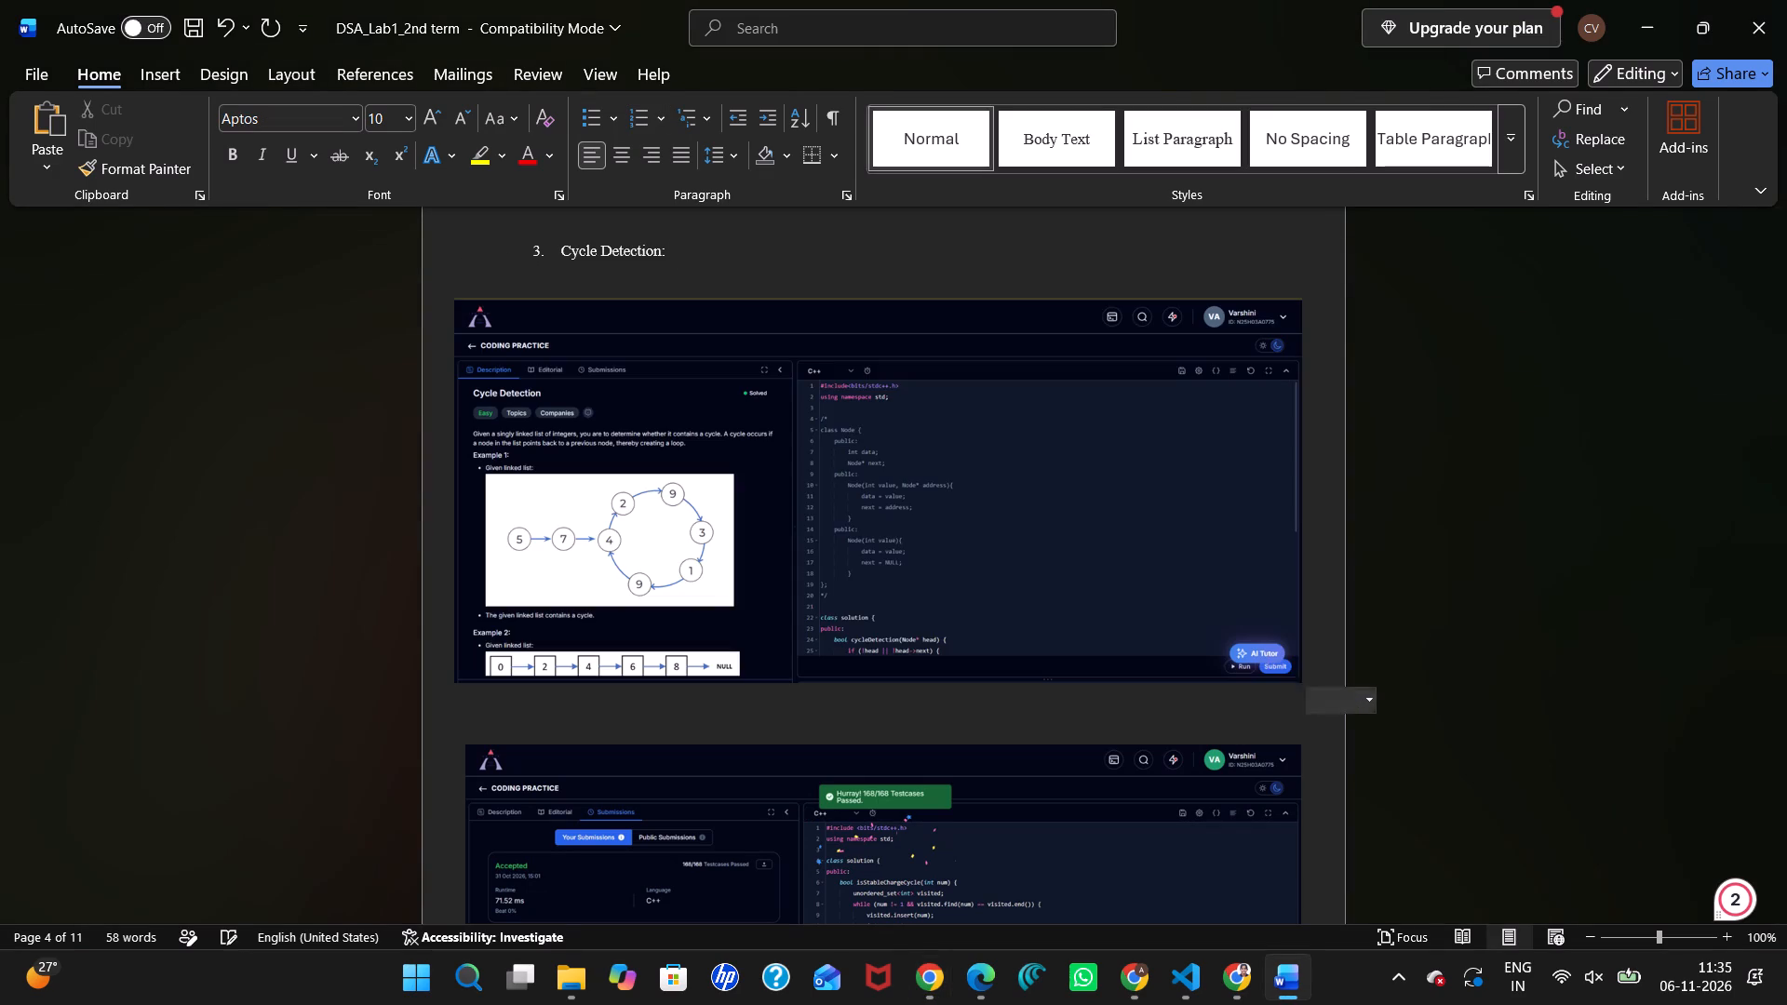
Delete the old submission result screenshot below the "Cycle Detection" question screenshot.
scroll(719, 534, "down", 2)
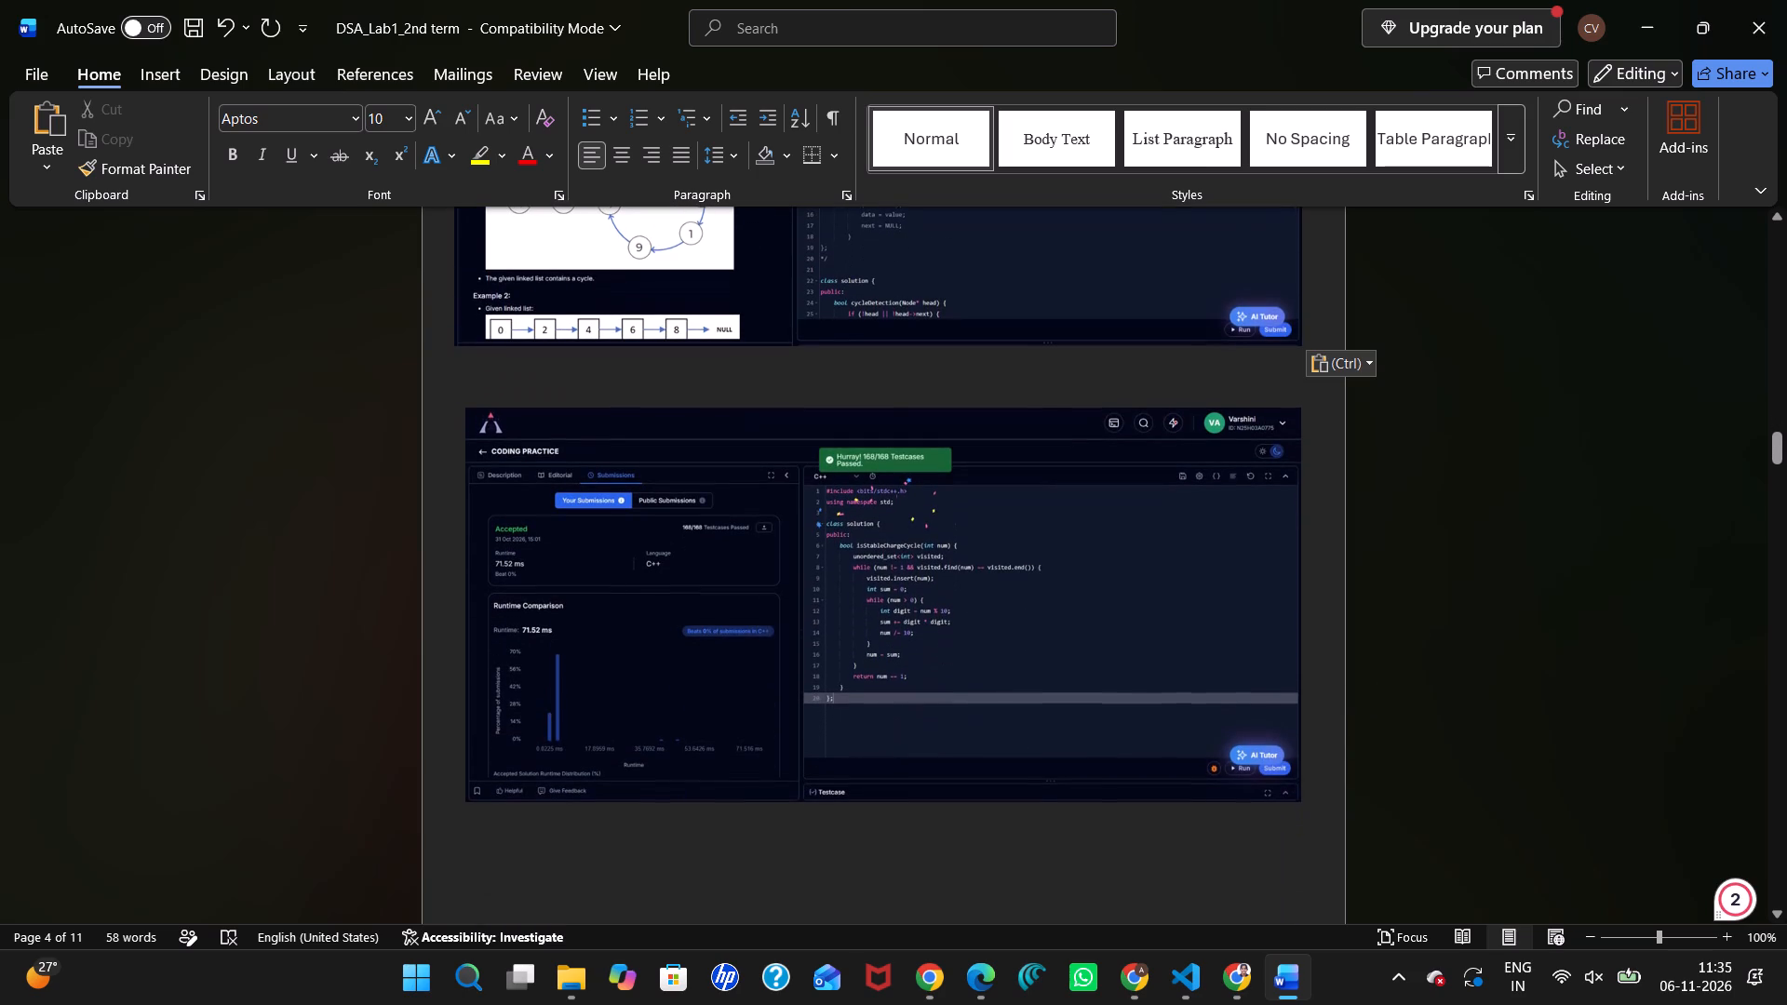
left_click(733, 647)
key("BackSpace")
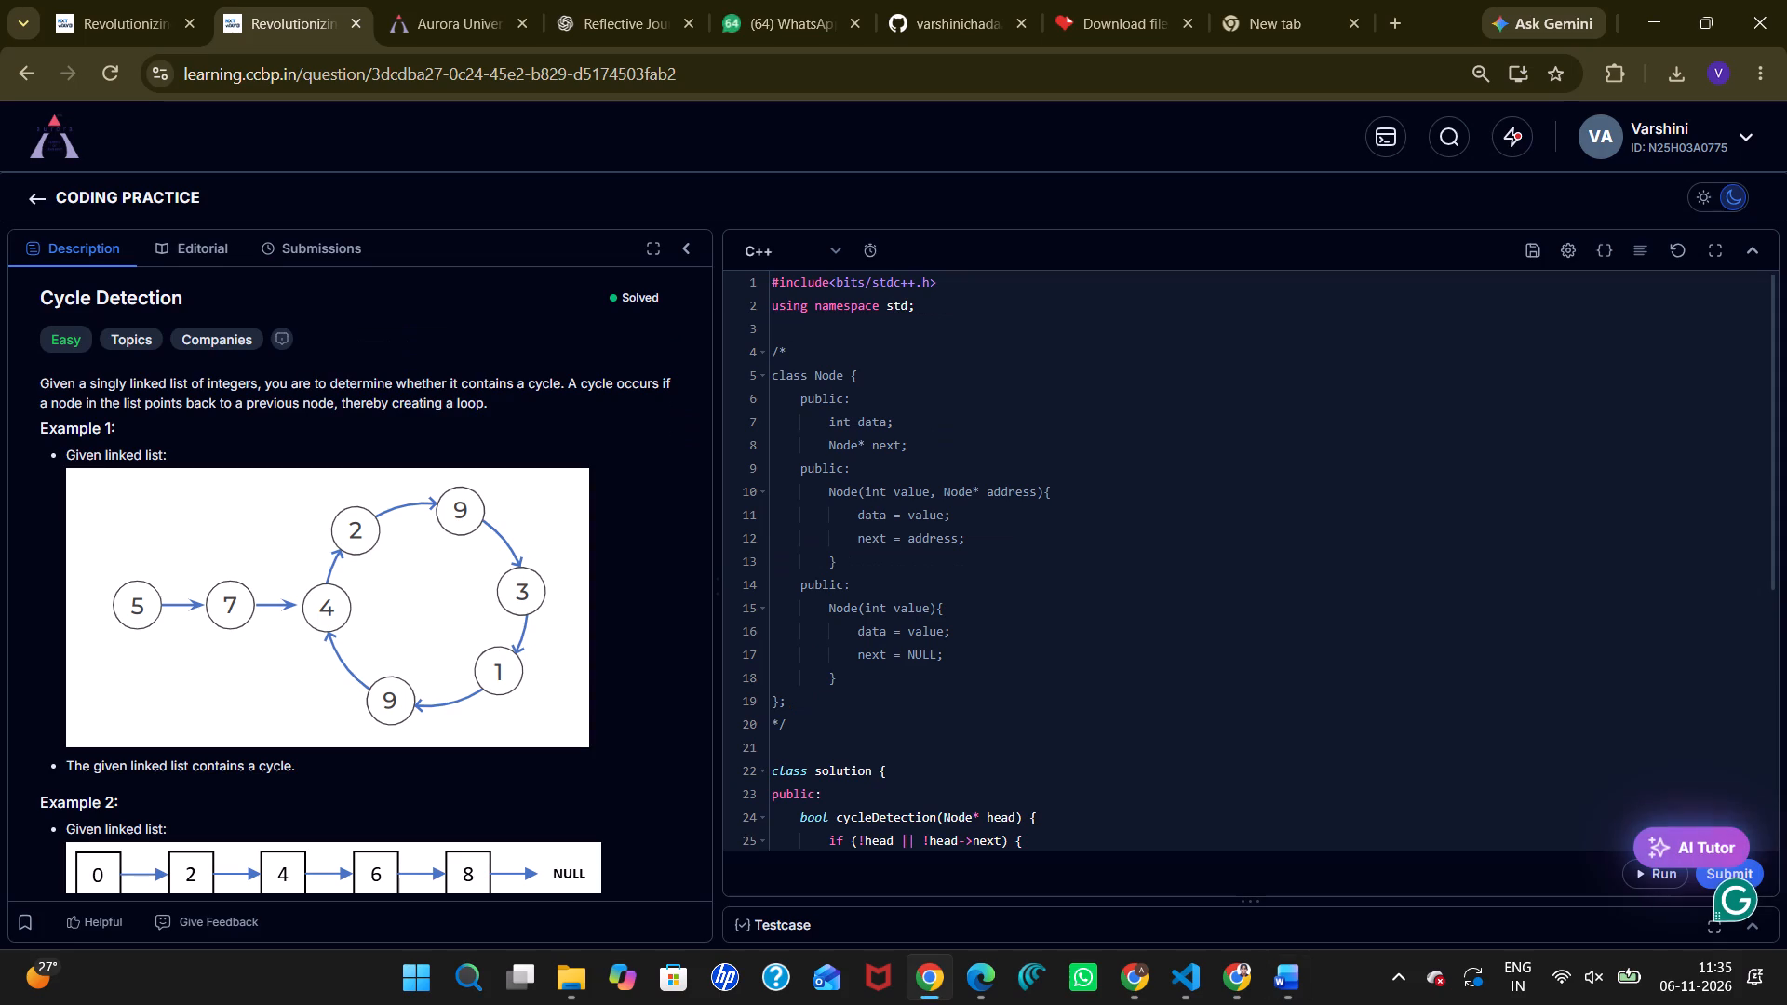
In the learning portal, submit the "Cycle Detection" solution and copy a screenshot of the whole submission result page area.
left_click(1753, 874)
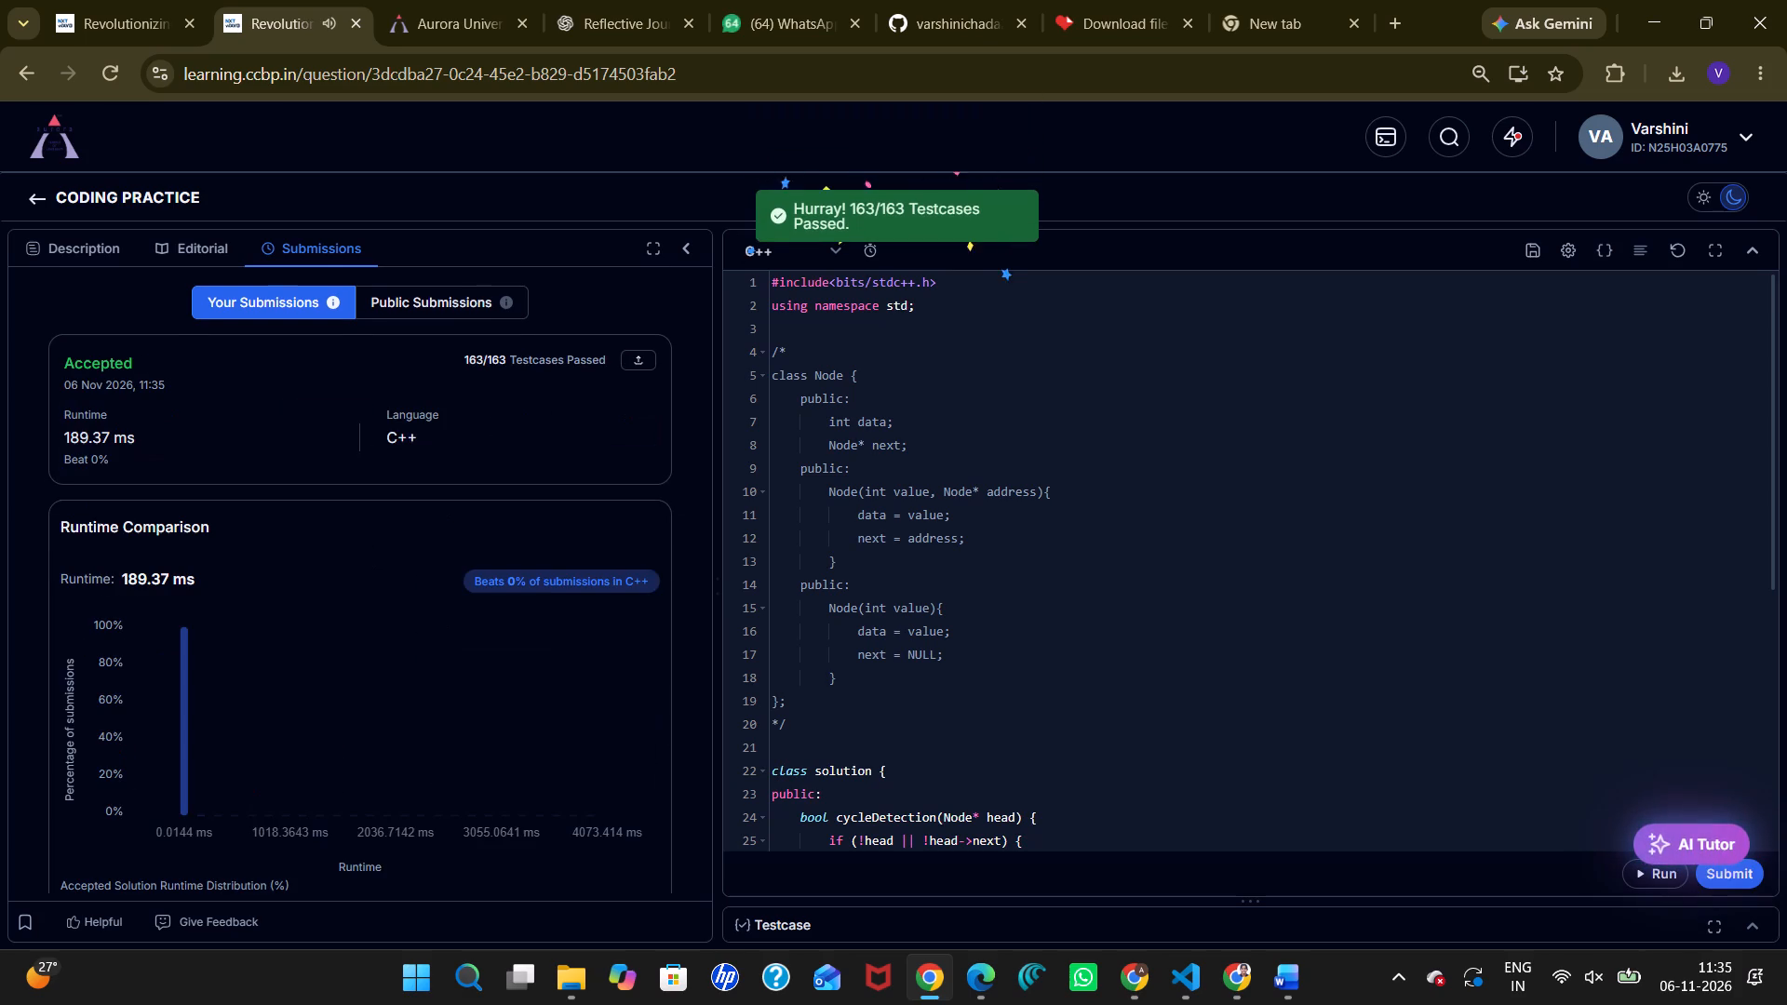
key("Print")
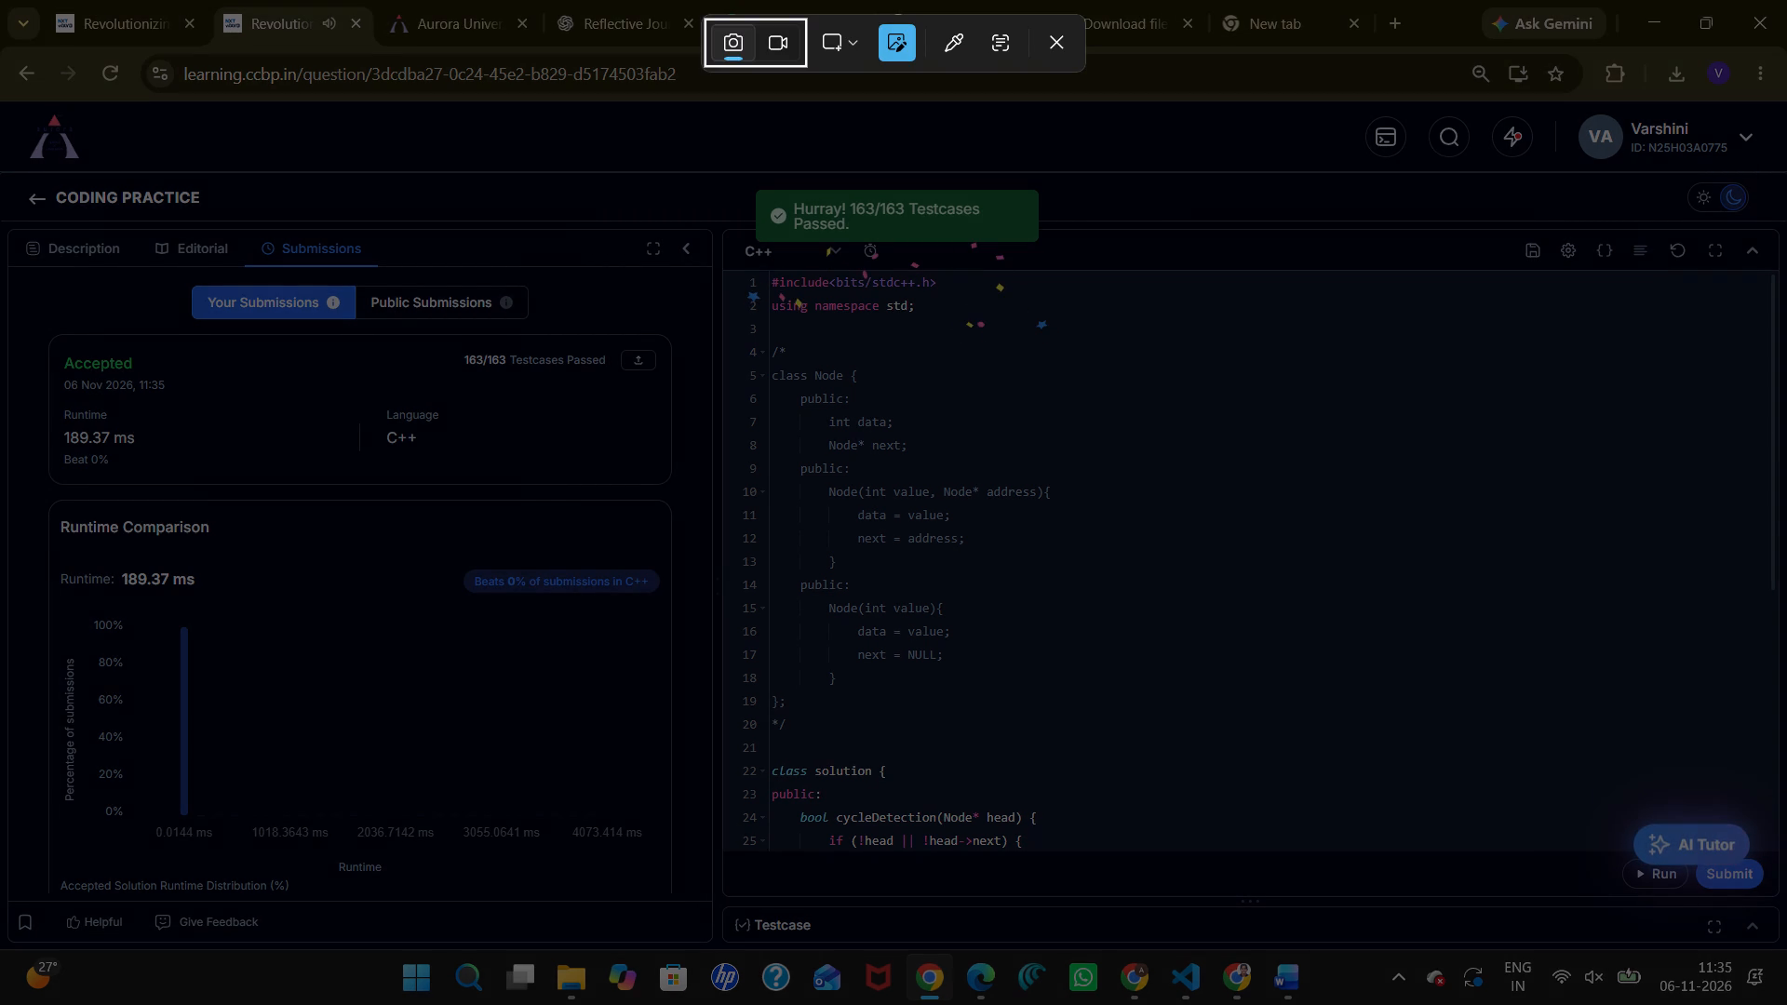
left_click_drag(0, 100, 1786, 937)
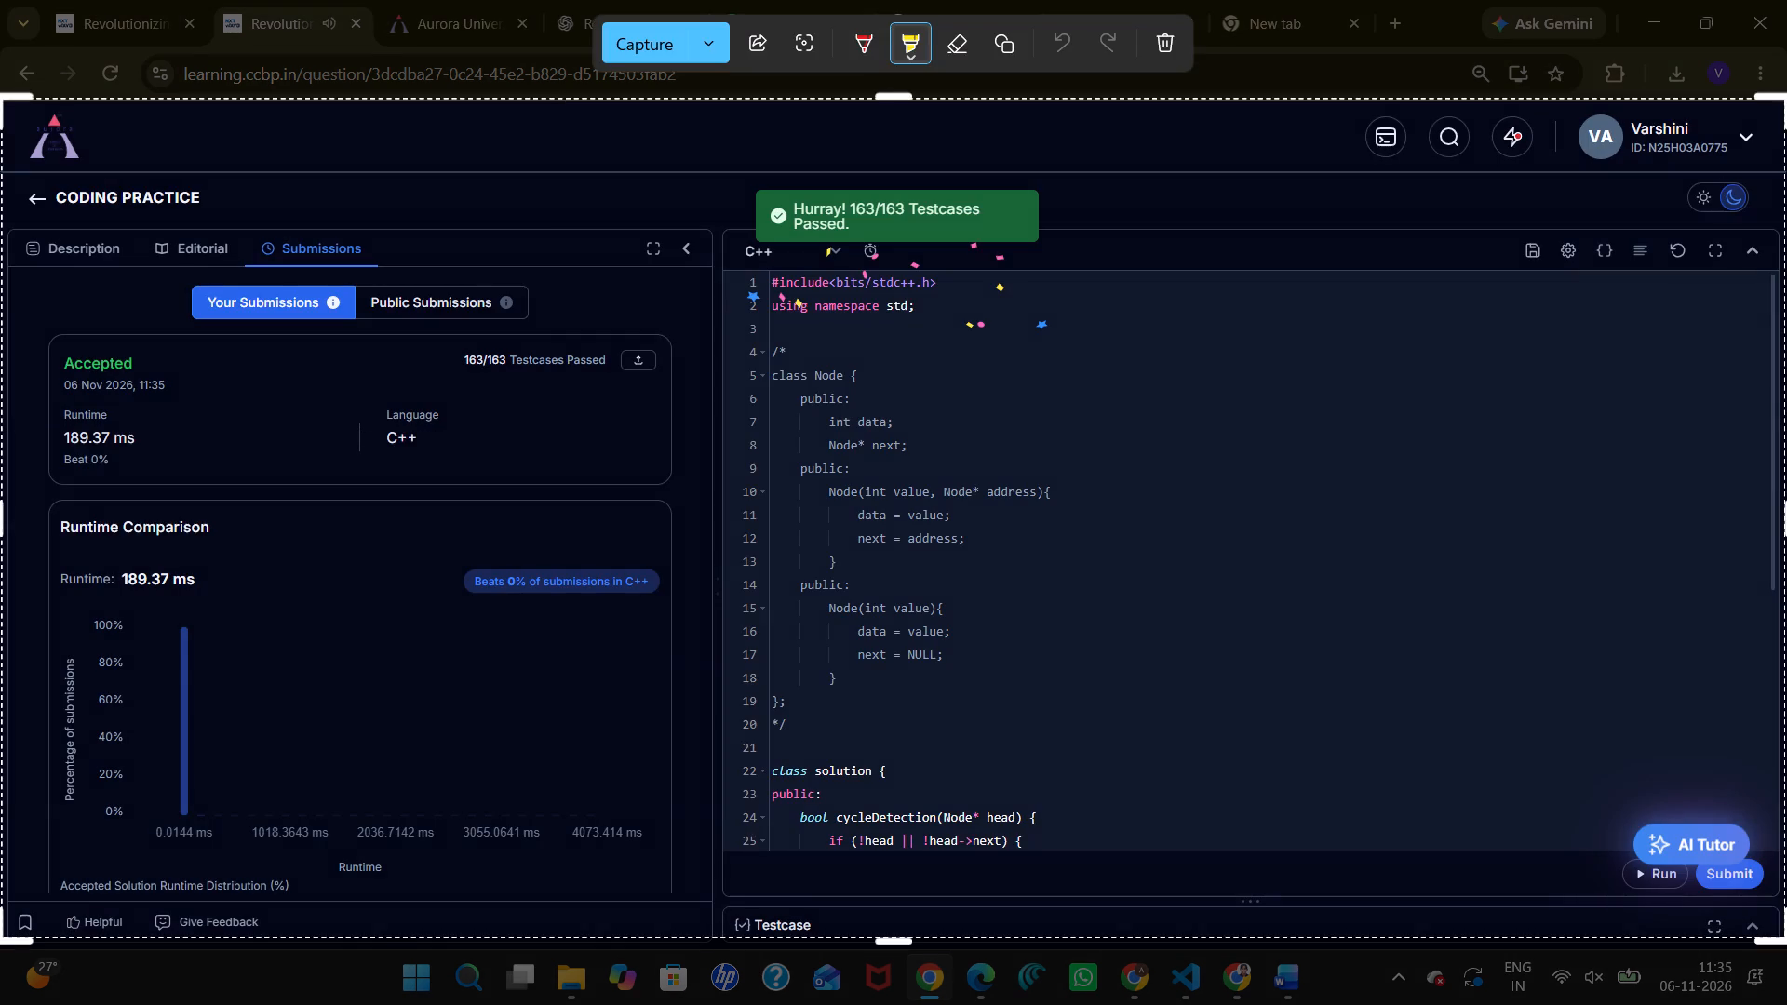
key("ctrl+c")
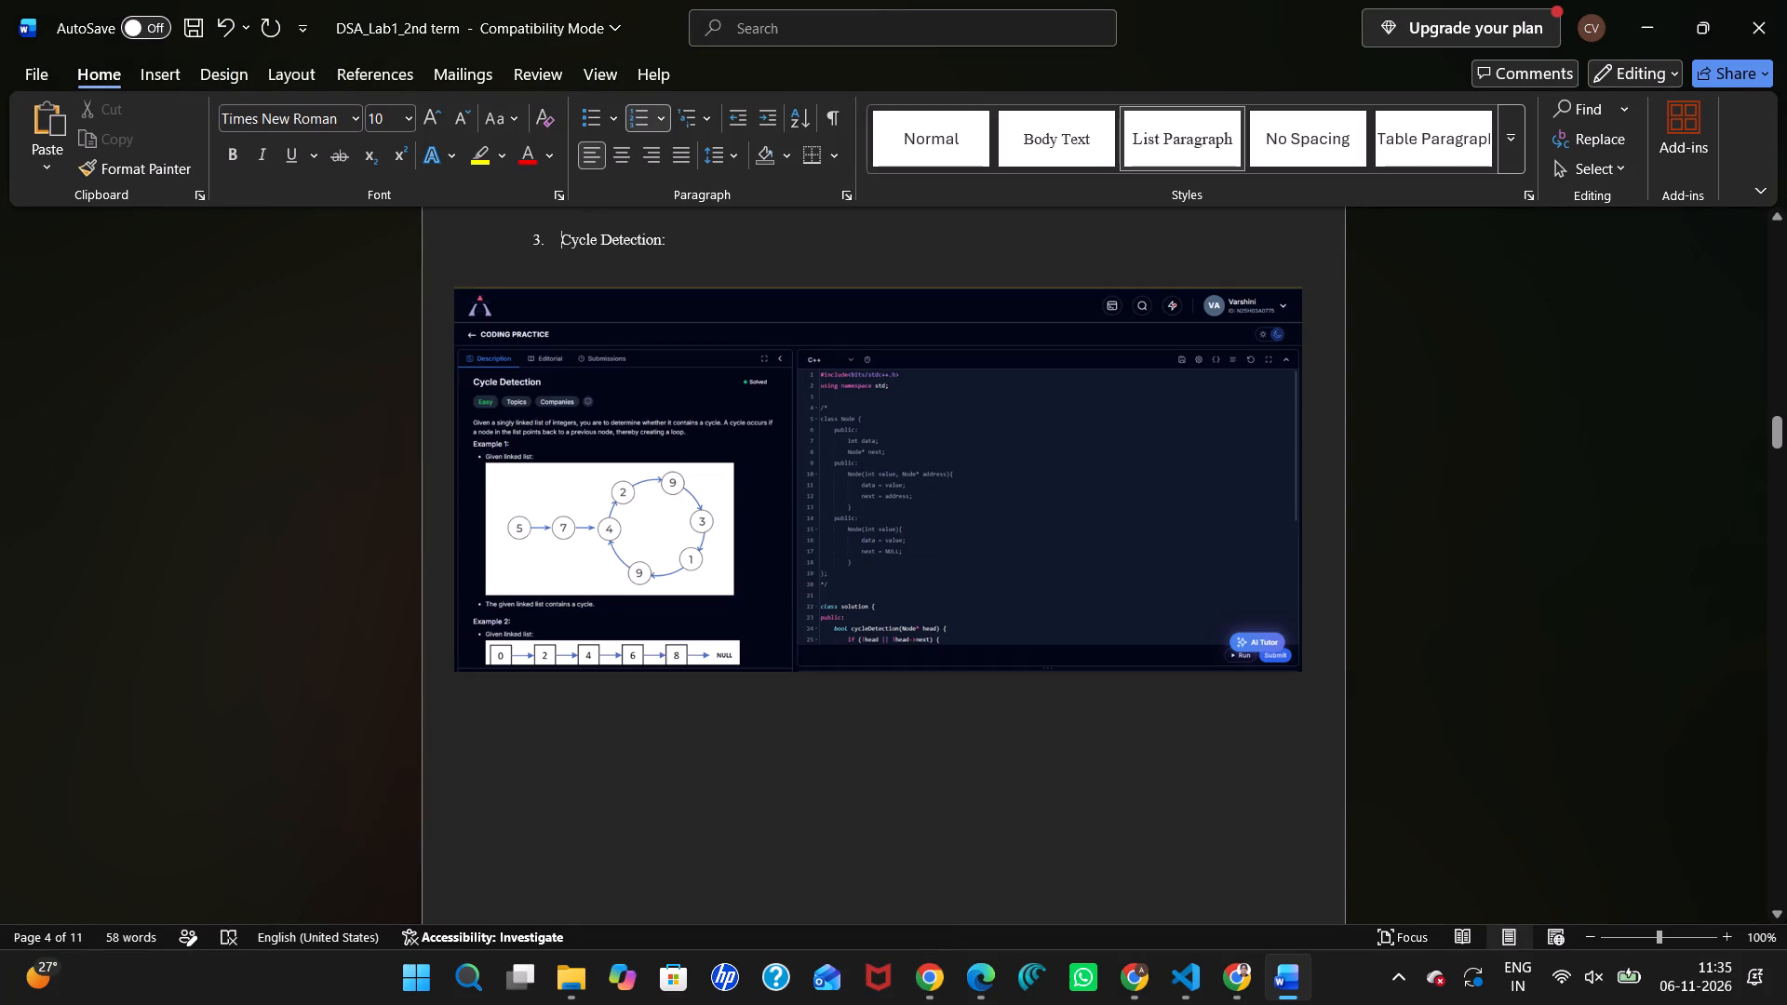
Back in the Word report, add blank lines after the "Cycle Detection" question screenshot and paste the submission result screenshot there.
left_click(1315, 660)
key("Return")
key("Return")
key("Return")
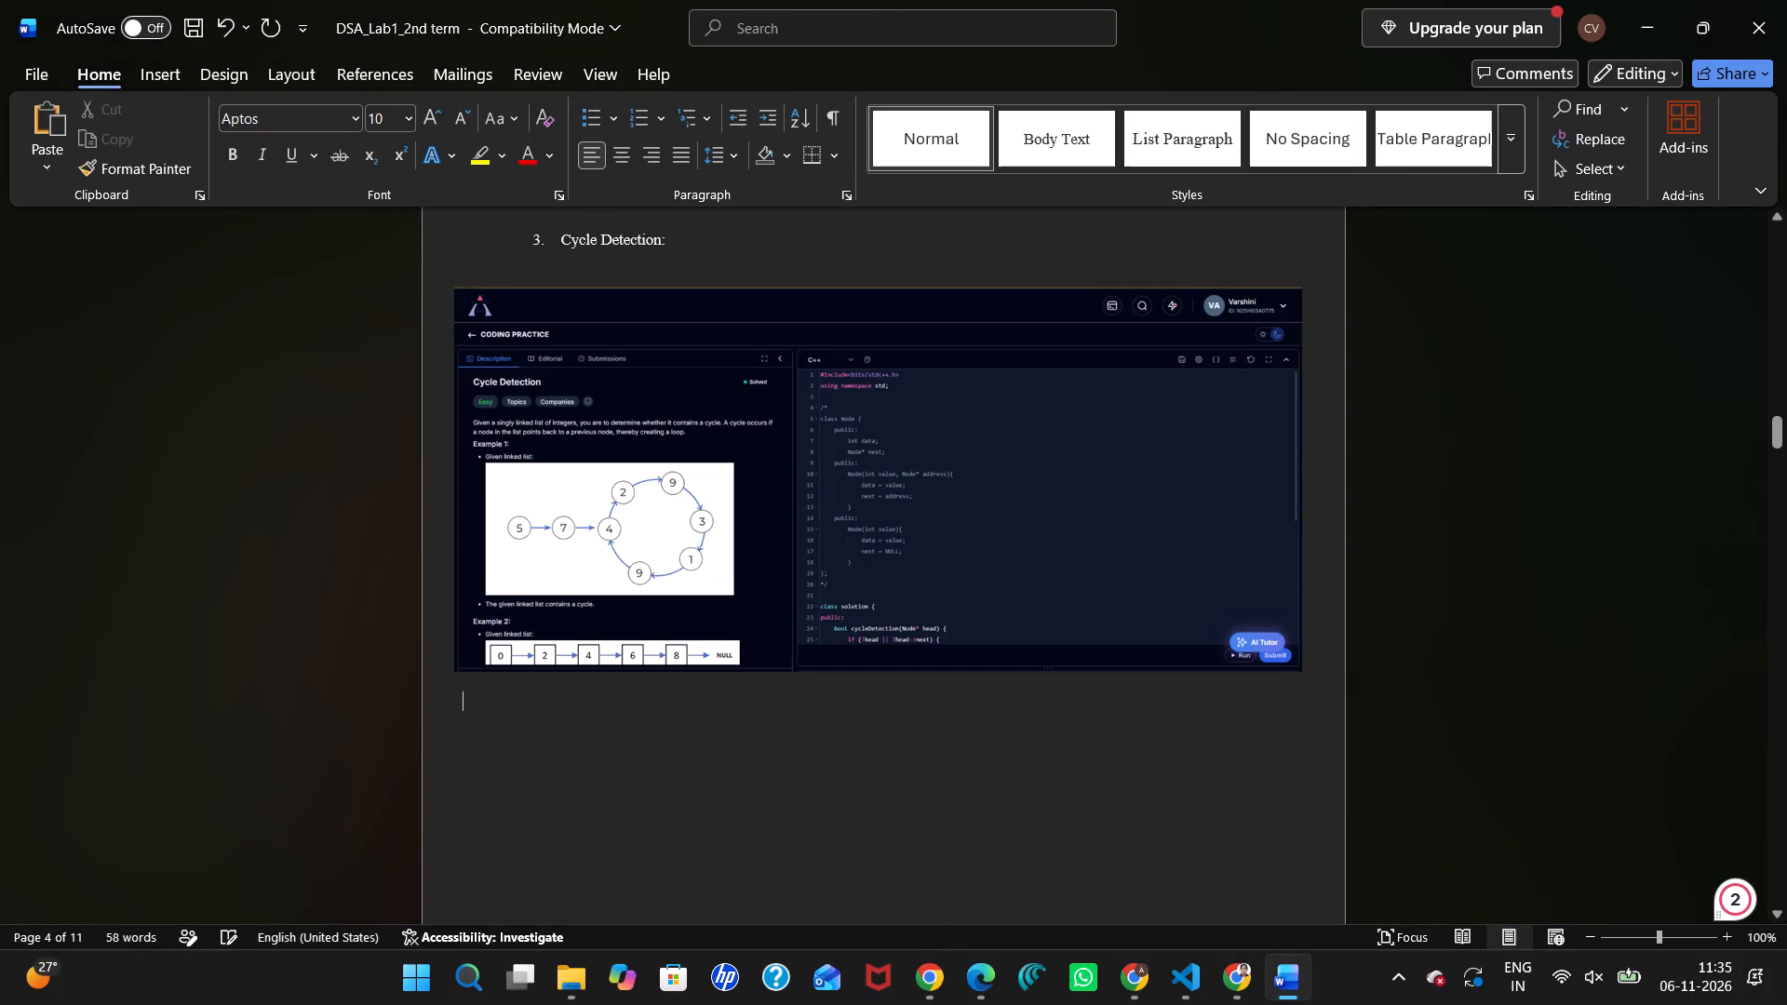
key("Return")
key("Return")
key("ctrl+v")
Remove the text "Minimum Boats Required" from the fourth numbered heading, keeping the colon.
scroll(1315, 660, "down", 1)
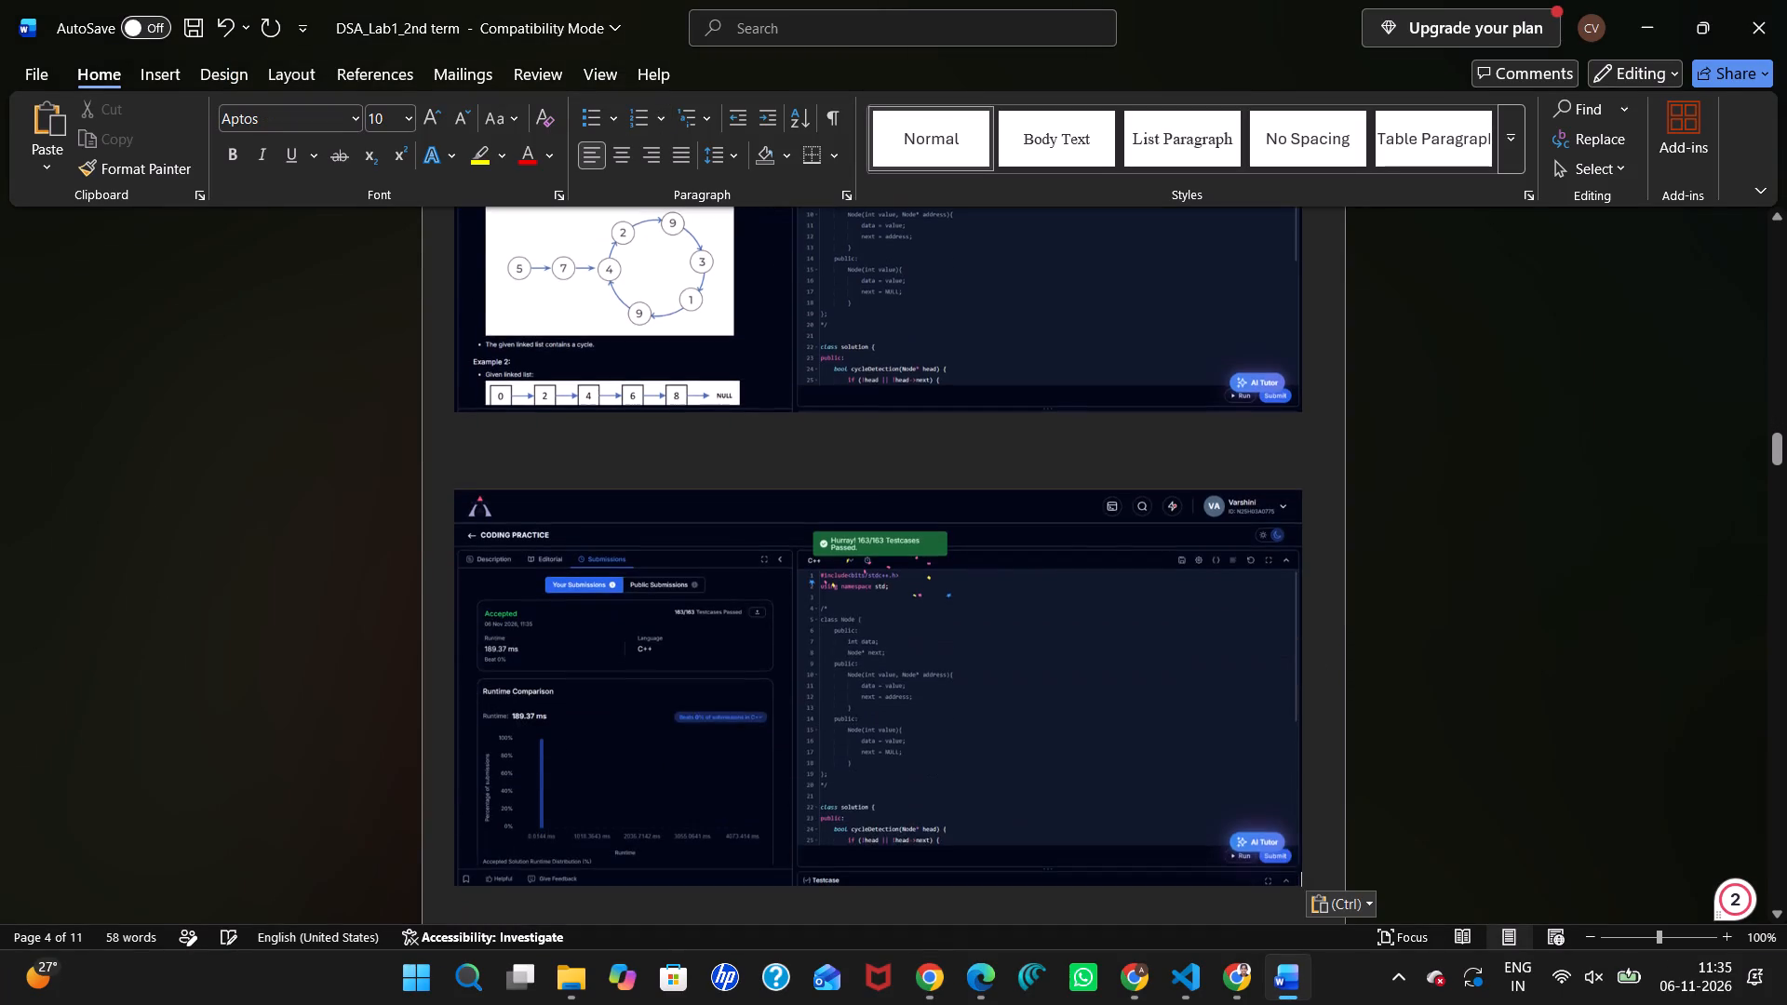
scroll(1315, 660, "down", 6)
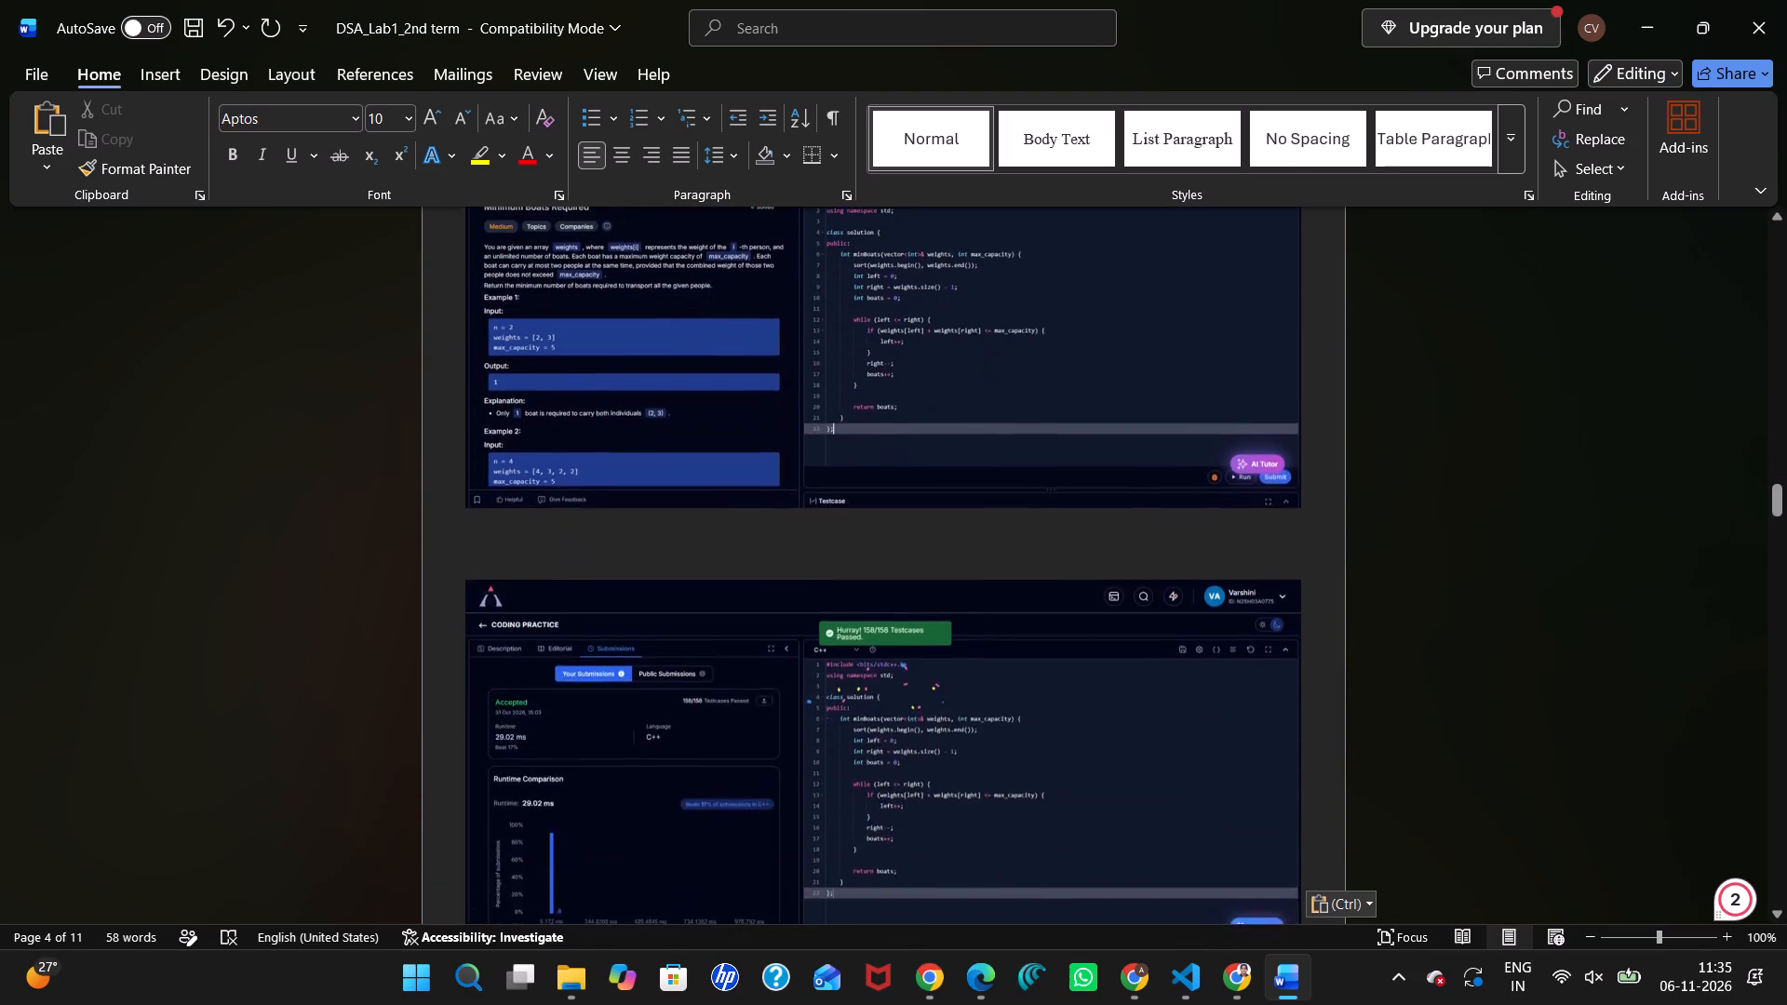
scroll(779, 210, "up", 1)
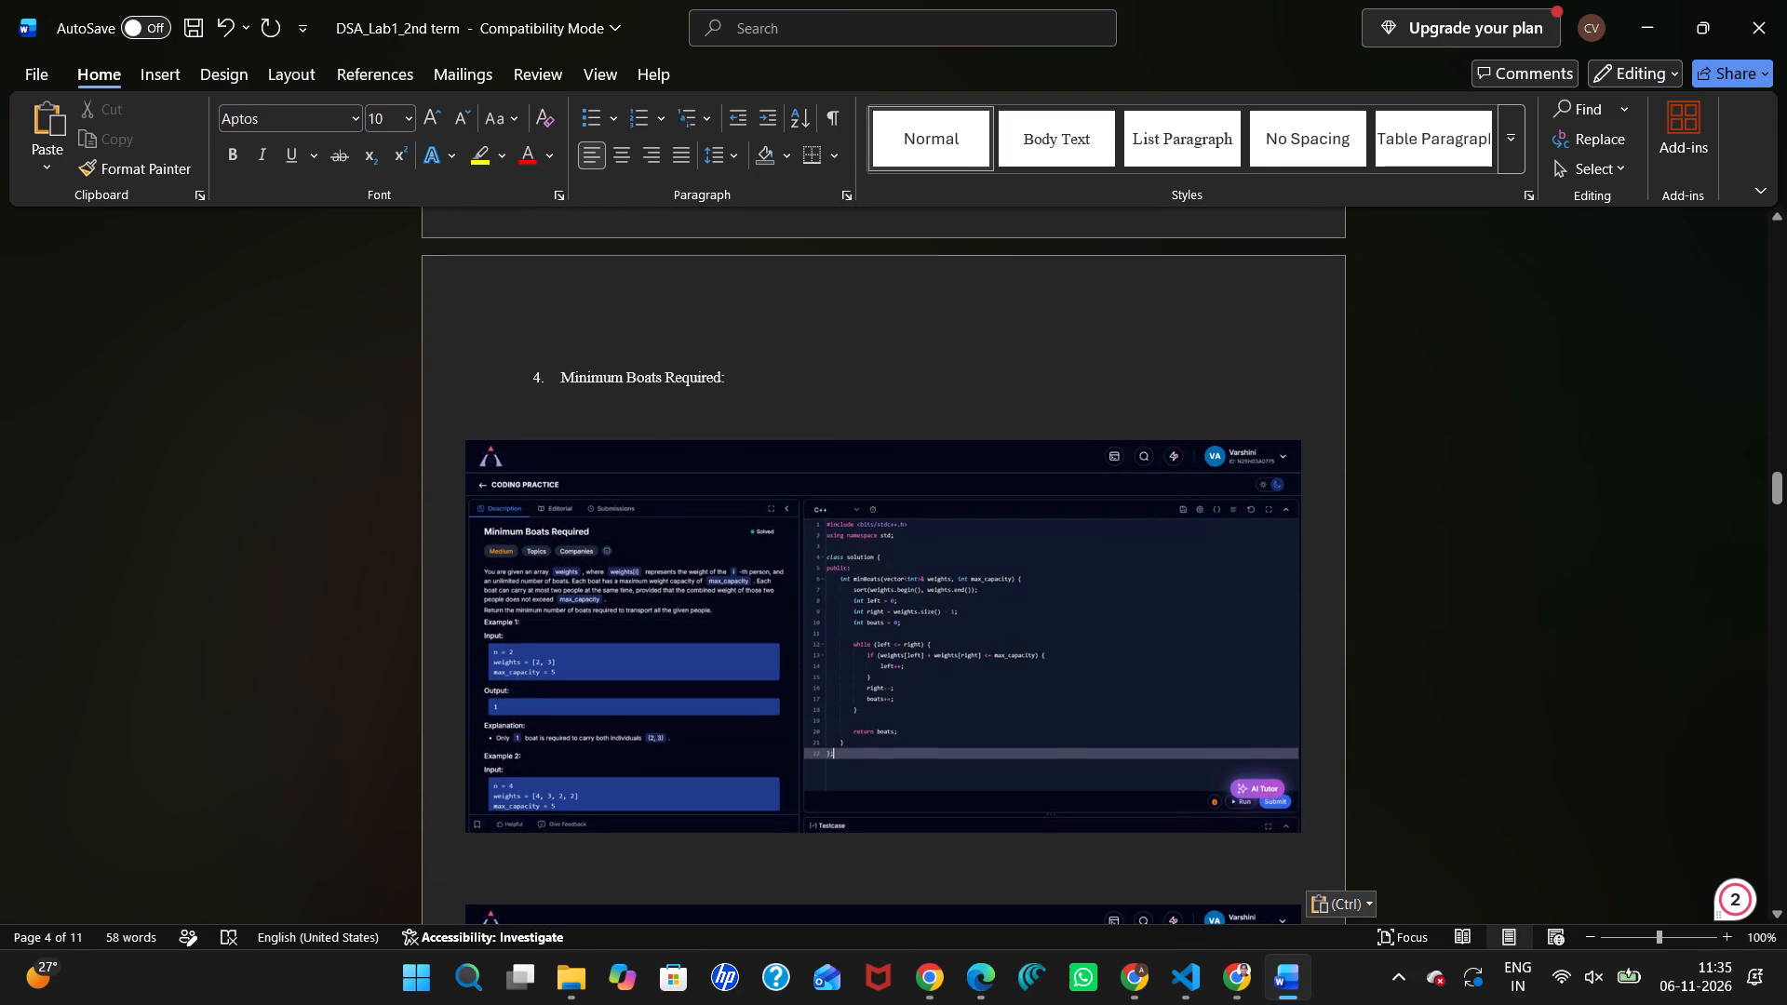
left_click(717, 371)
key("BackSpace")
key("BackSpace")
key("BackSpace")
key("BackSpace")
key("BackSpace")
key("BackSpace")
key("BackSpace")
key("BackSpace")
key("BackSpace")
key("BackSpace")
key("BackSpace")
key("BackSpace")
key("BackSpace")
key("BackSpace")
key("BackSpace")
key("BackSpace")
key("BackSpace")
key("BackSpace")
key("BackSpace")
key("BackSpace")
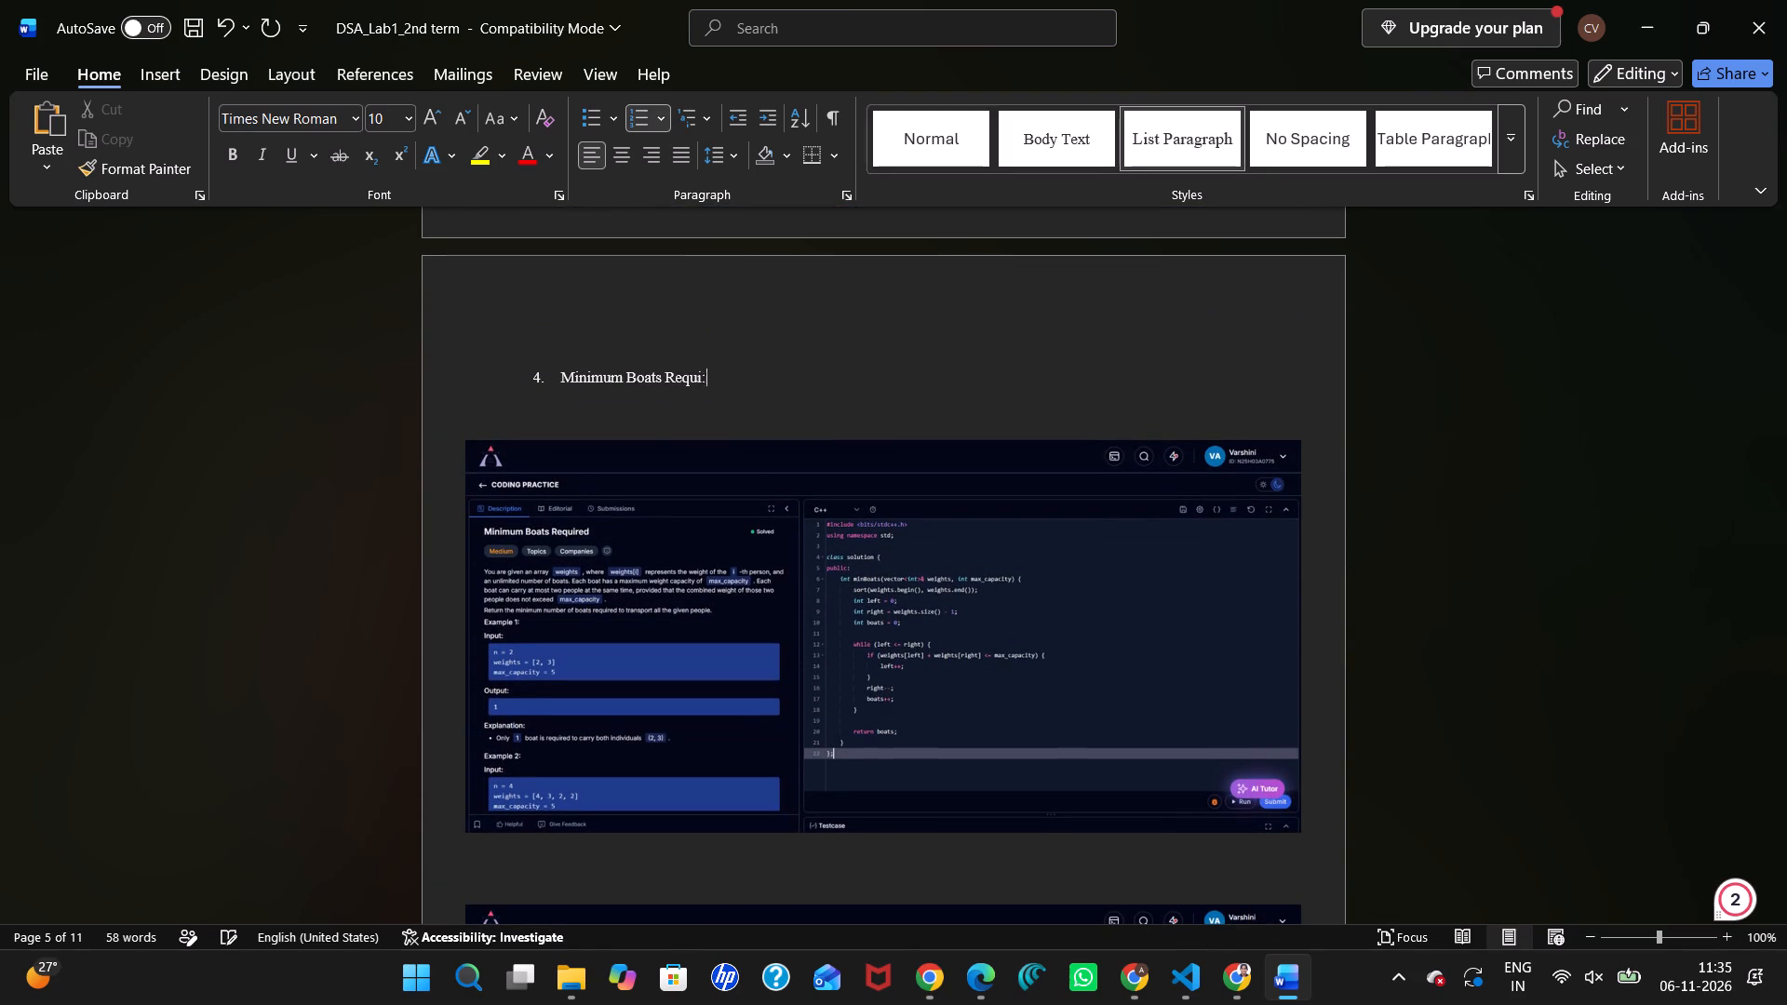
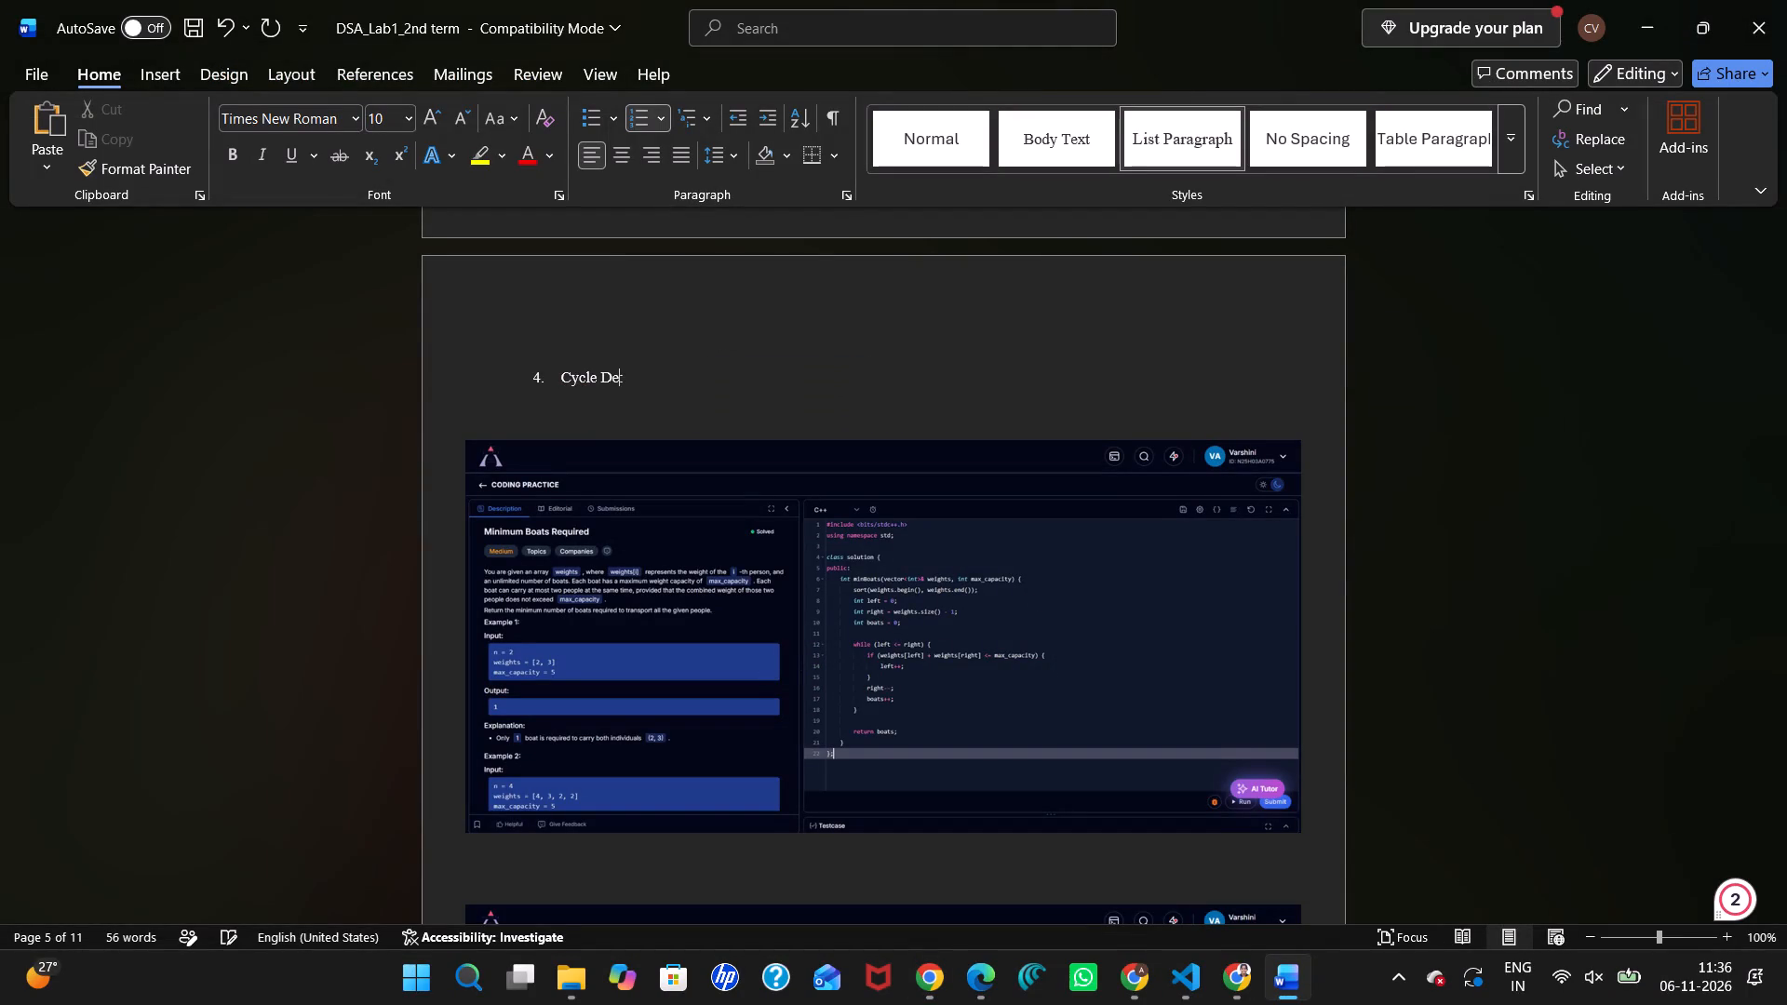
Complete the fourth numbered heading so it reads "Cycle Detection in Linked List II" before the colon.
type("tectio")
type("n in")
key("space")
type("Linked List")
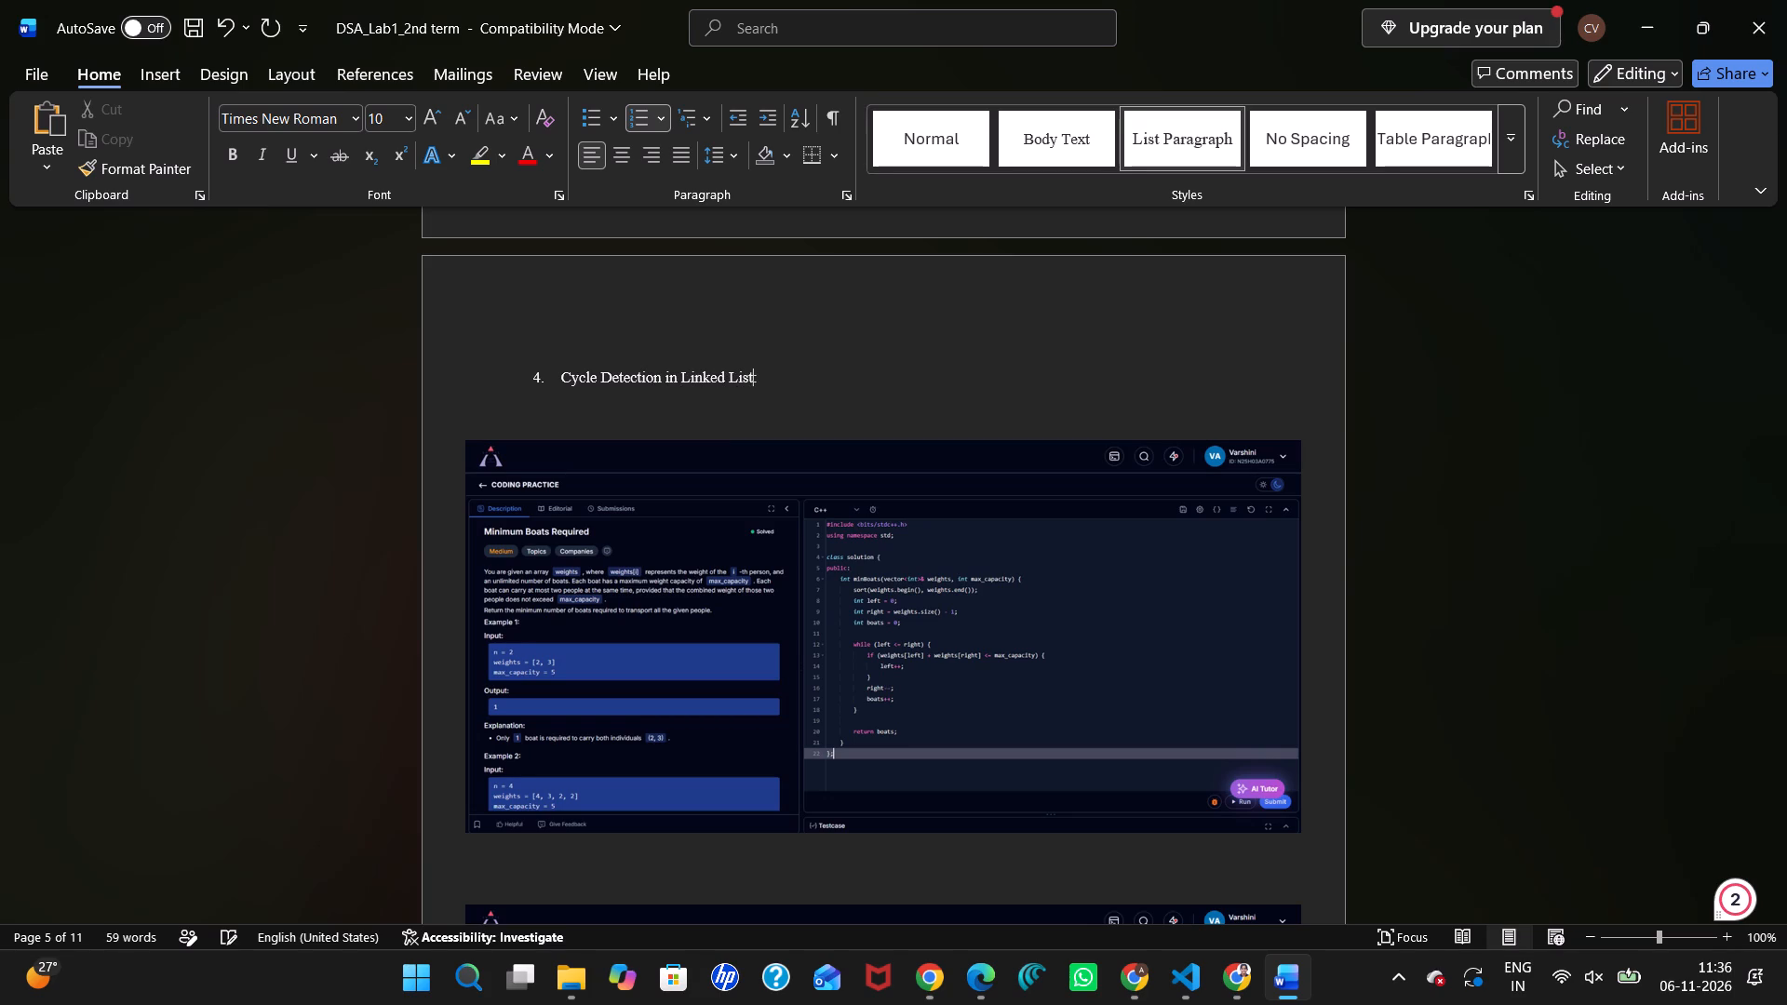
key("space")
type("II")
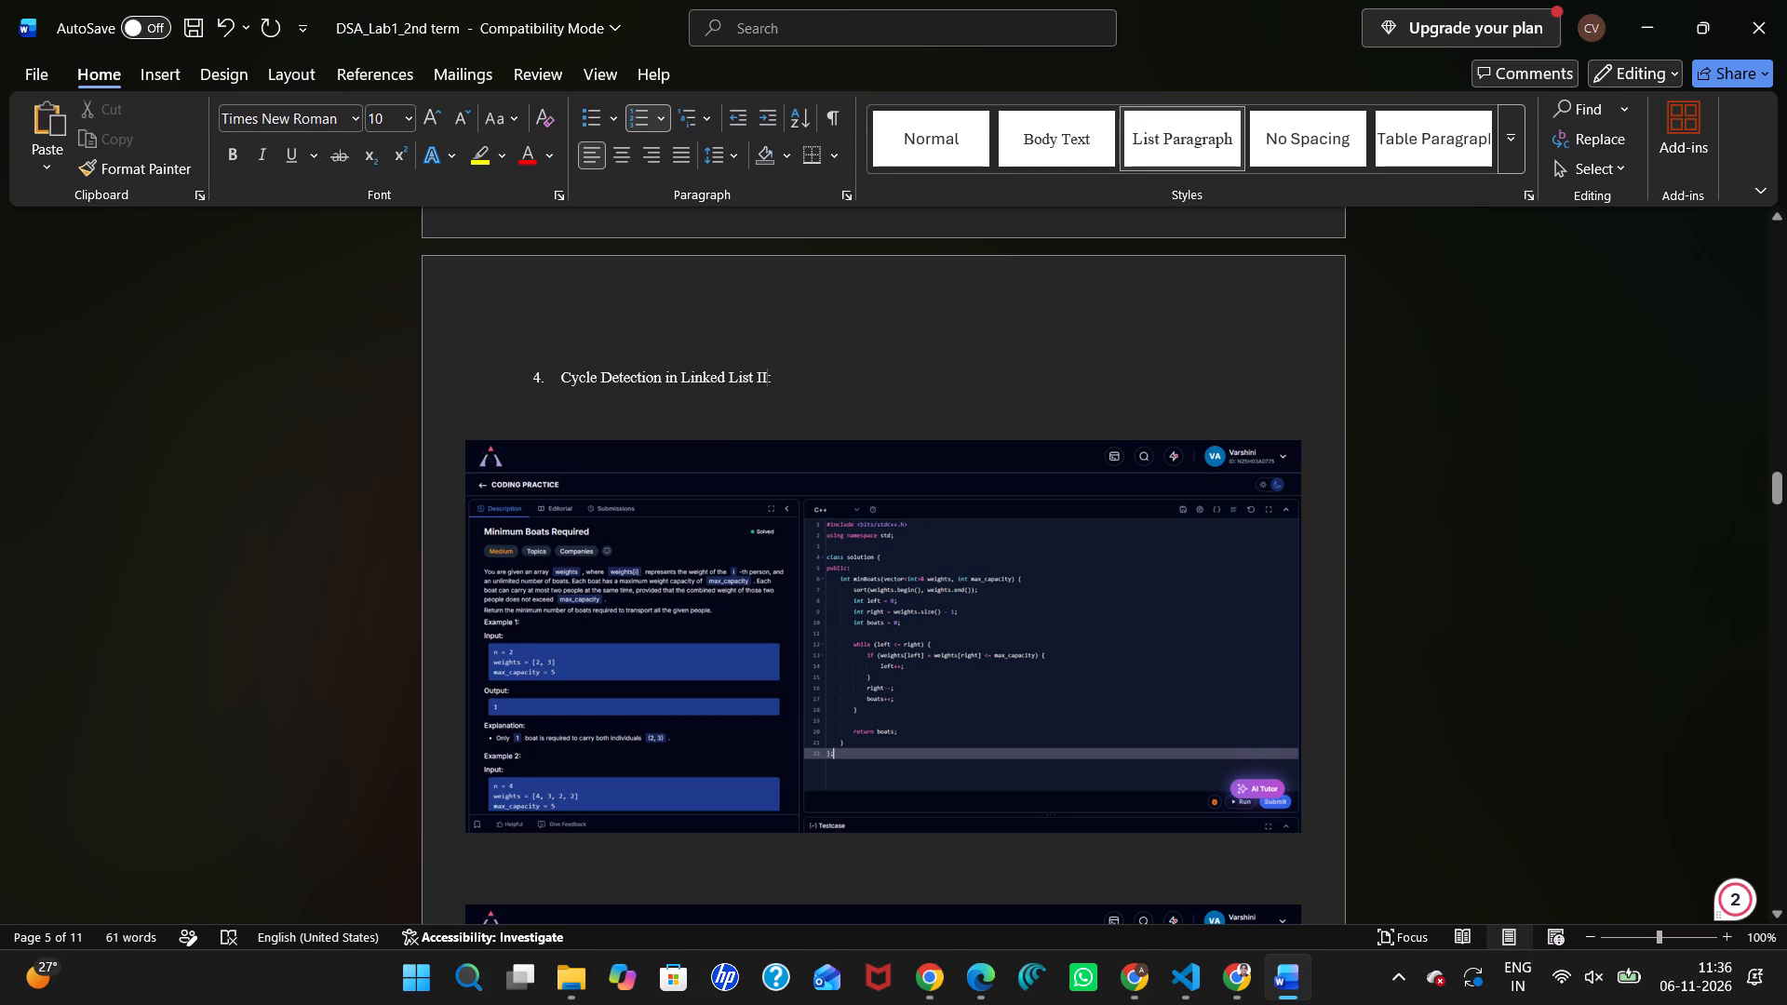
Delete the old "Minimum Boats Required" question screenshot below the fourth heading.
scroll(858, 640, "down", 1)
left_click(840, 501)
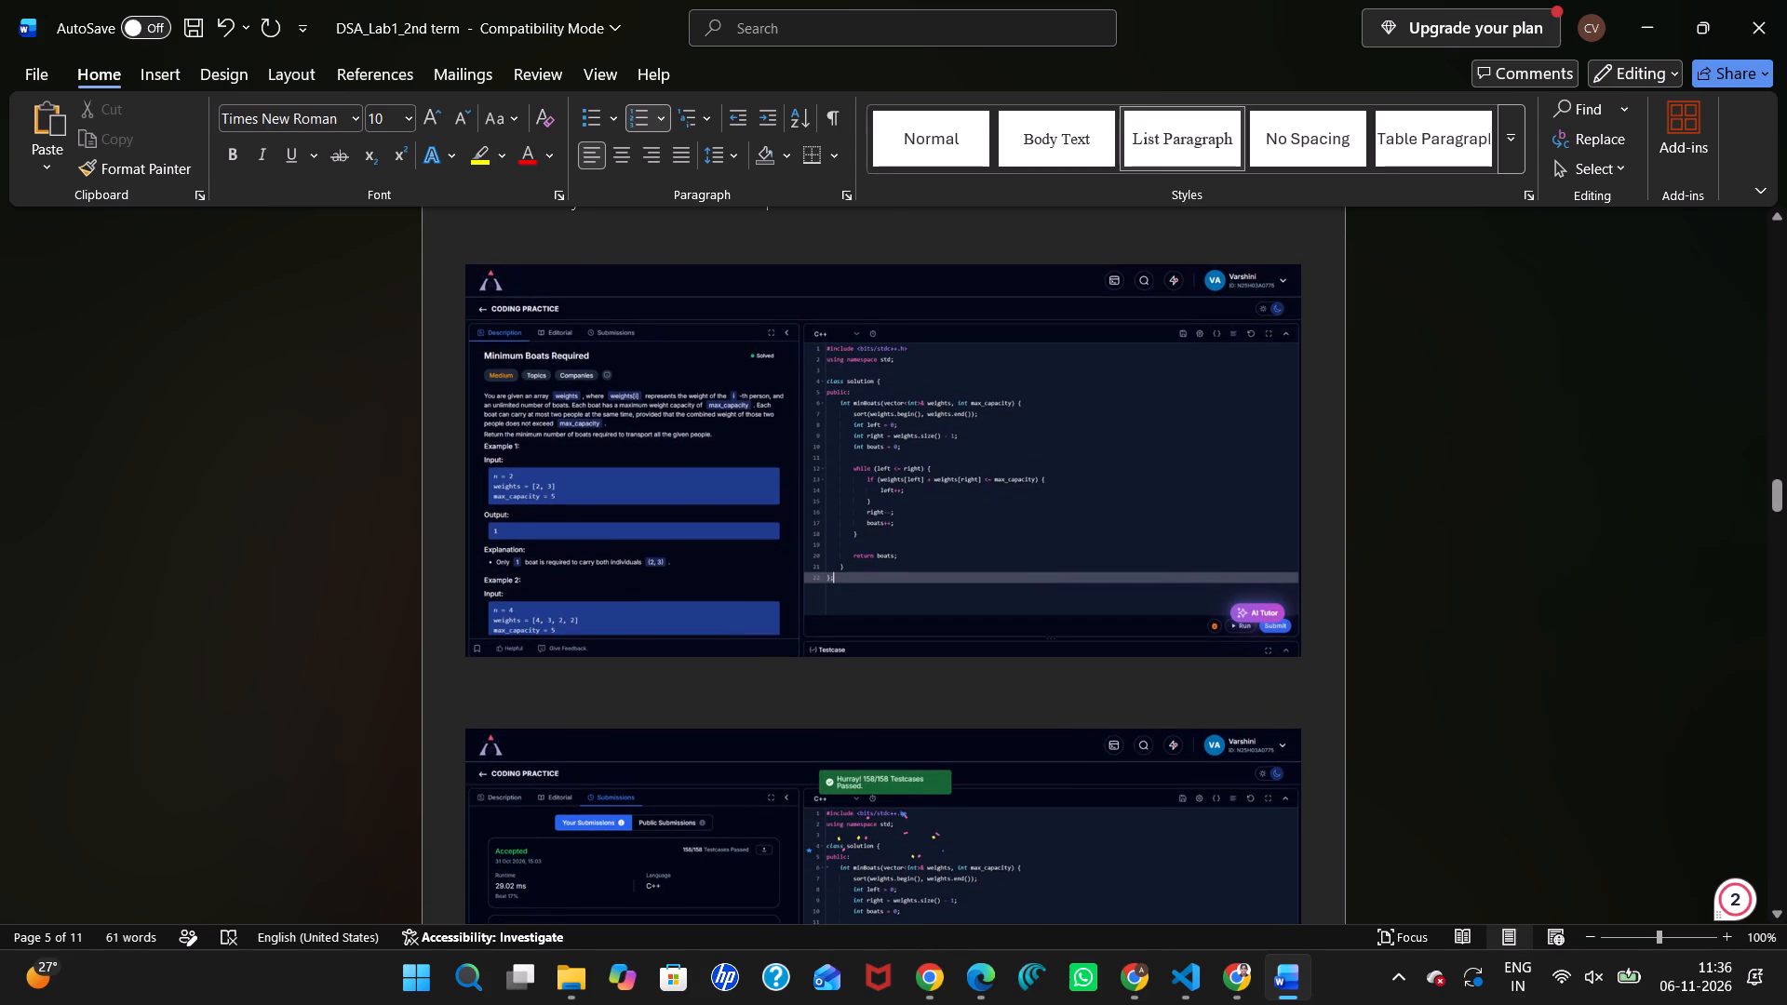
key("BackSpace")
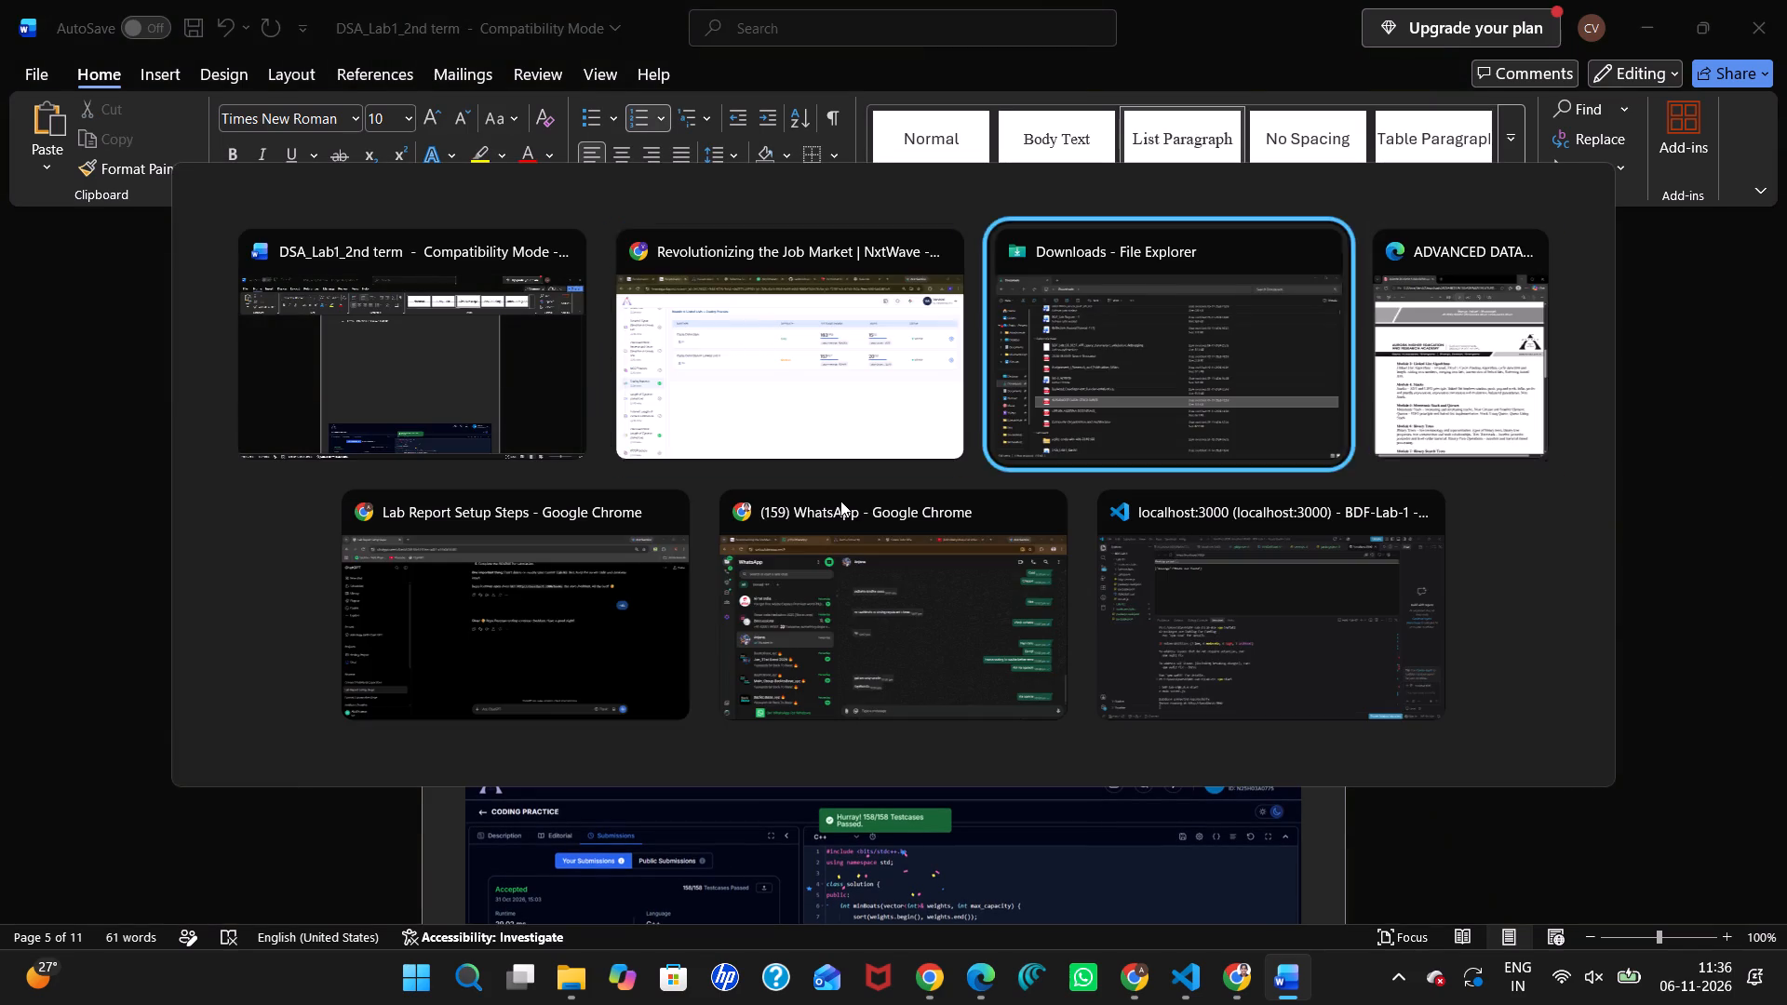
Switch to the learning portal in Chrome and open the coding question for the "Cycle Detection in Linked List II" heading.
left_click(767, 435)
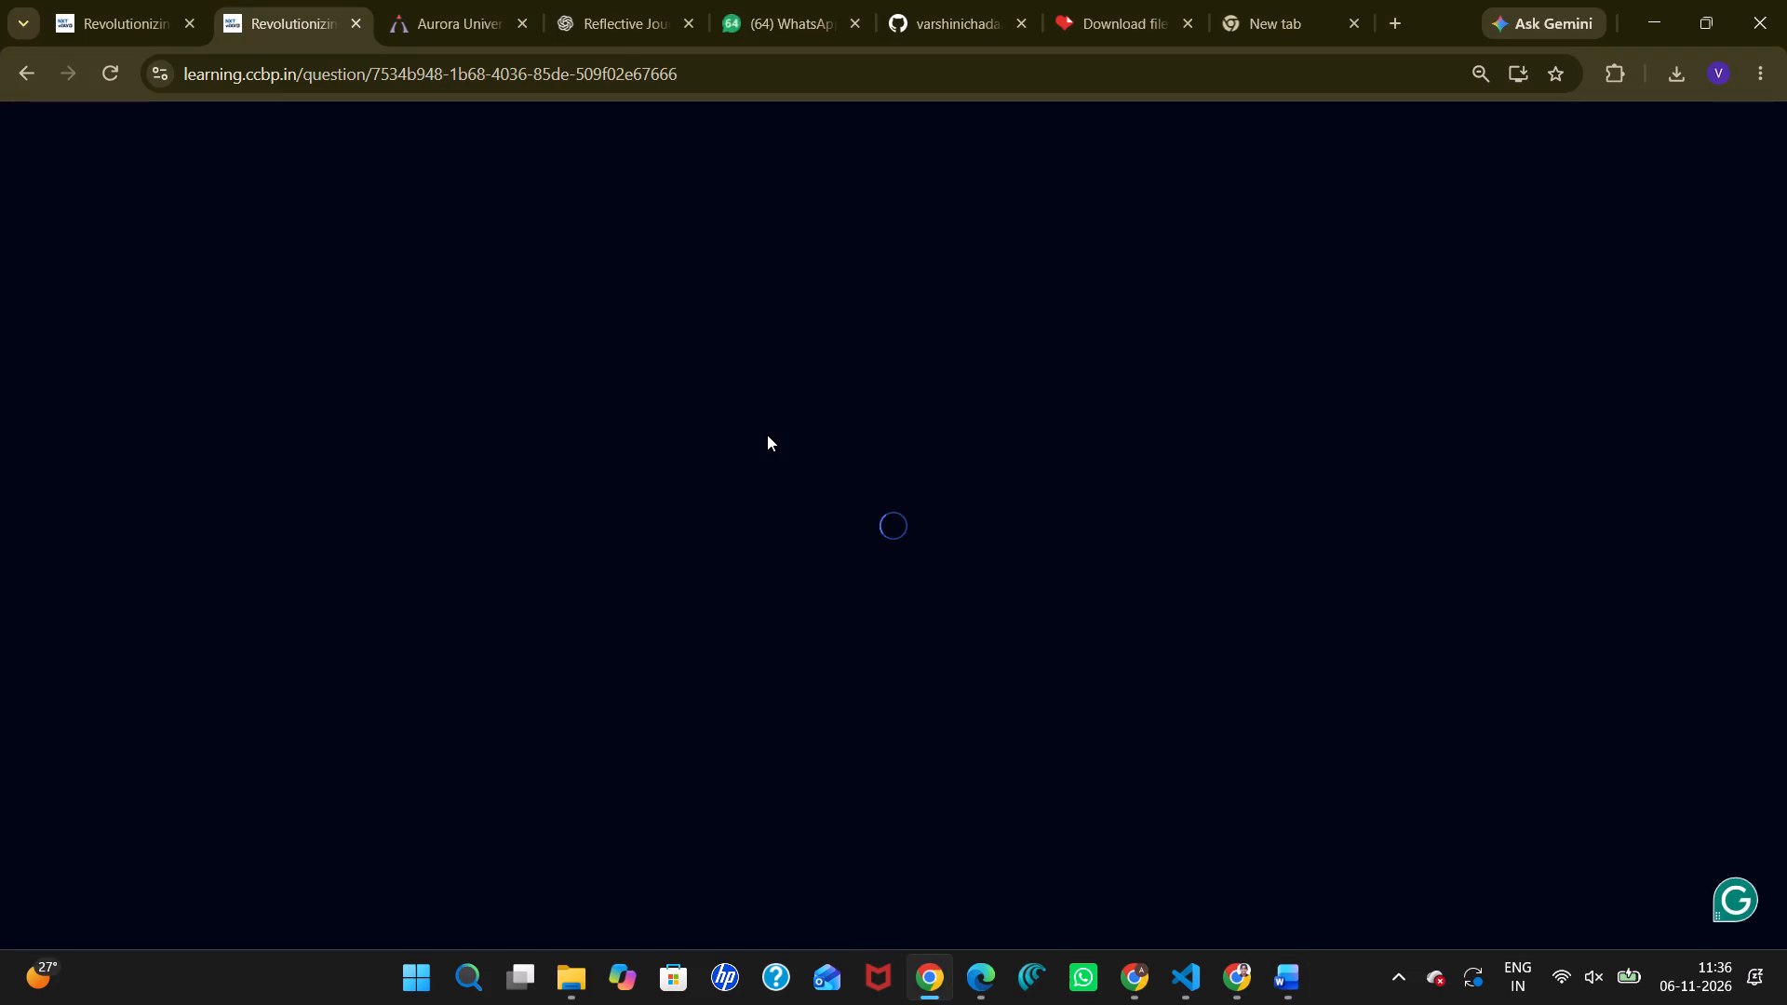
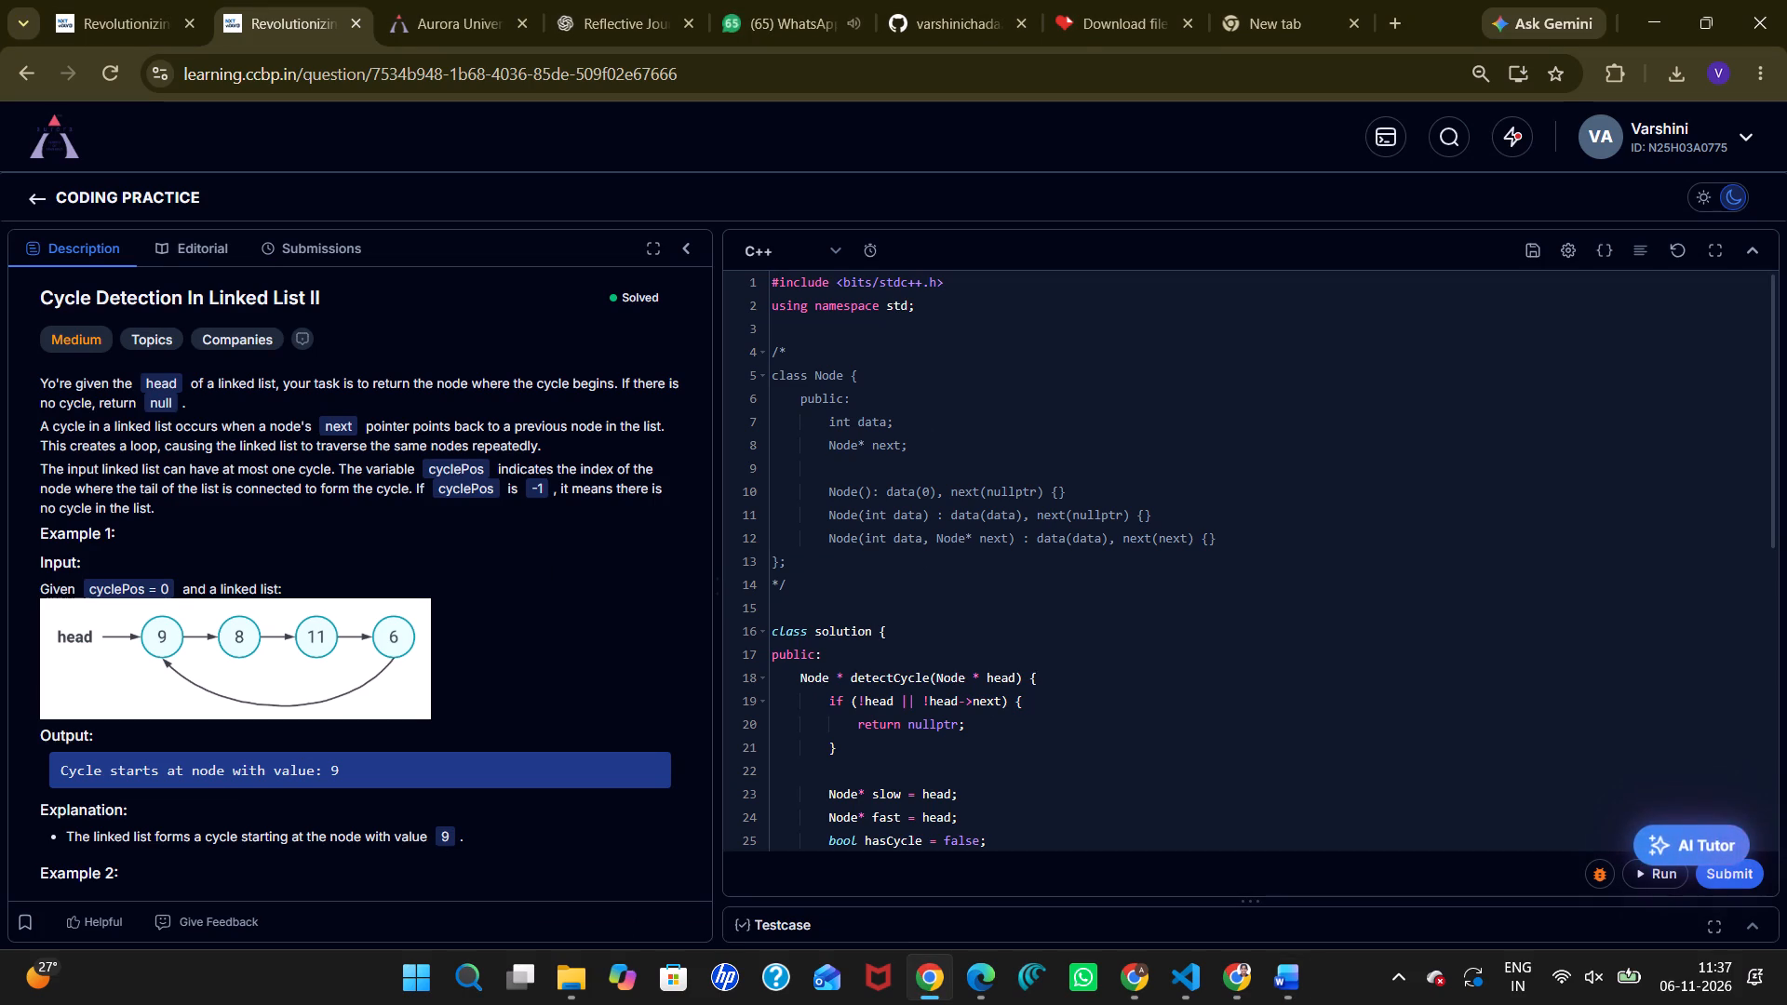
Capture the "Cycle Detection In Linked List II" question page, without the browser bars, and copy the screenshot.
key("Print")
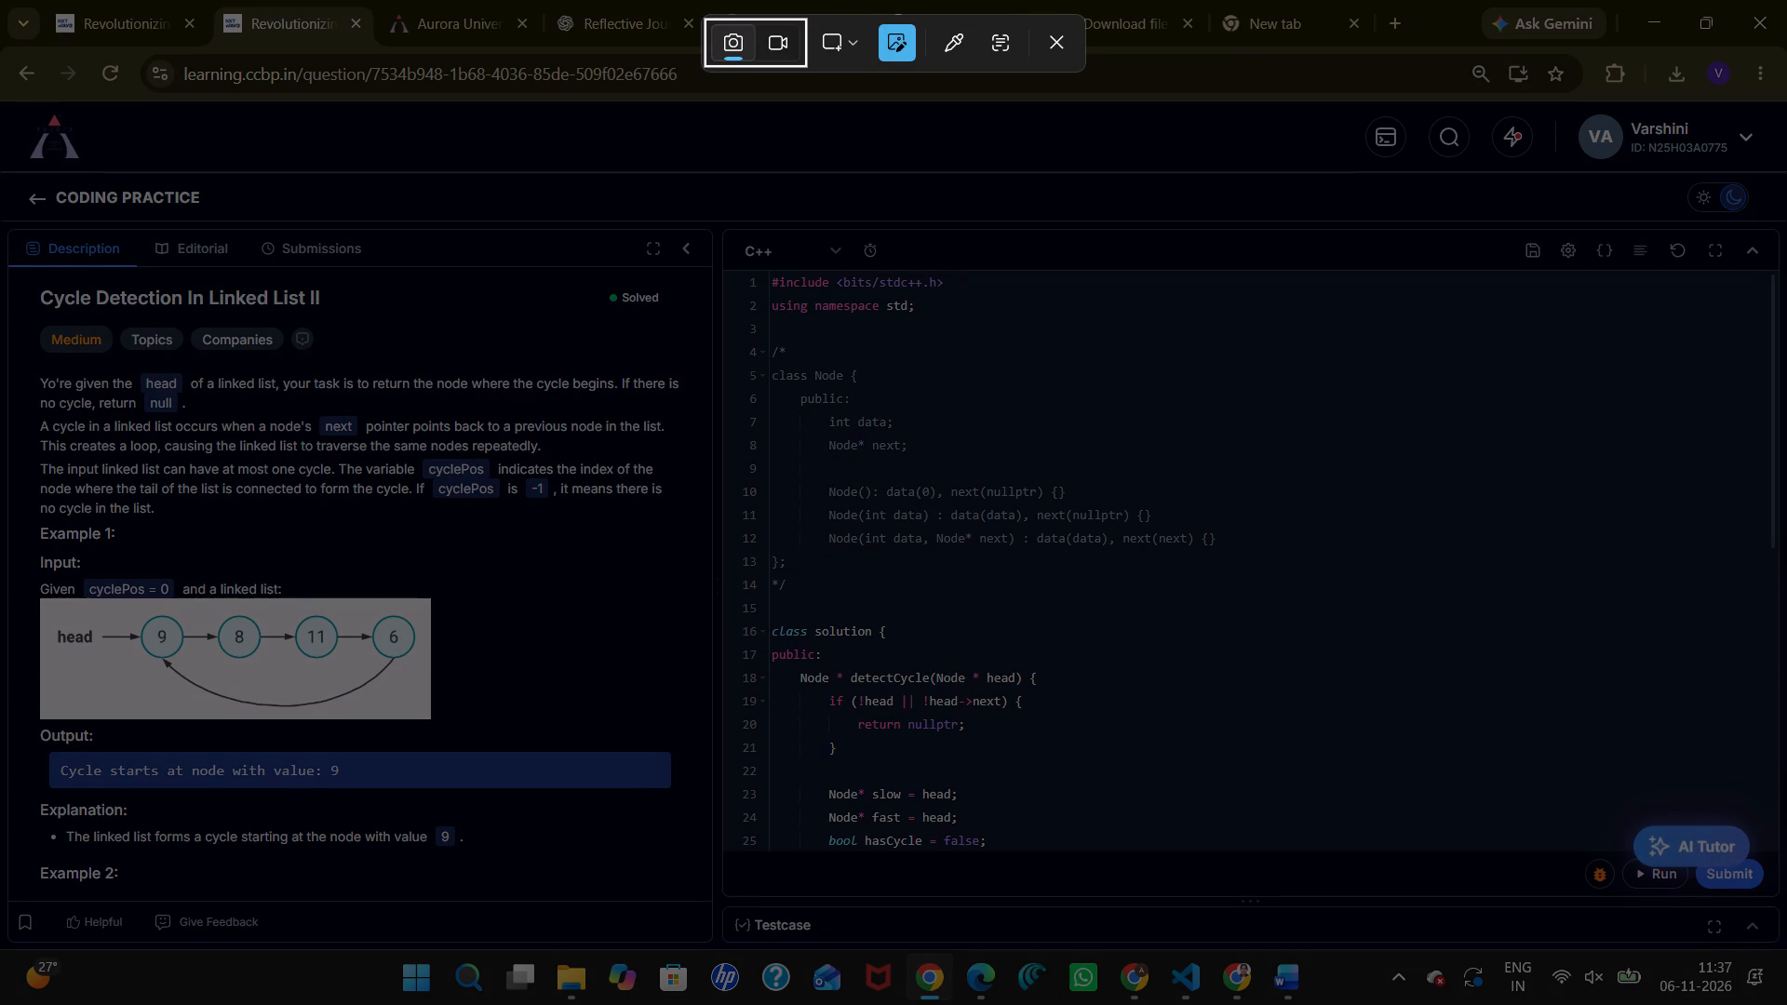
left_click_drag(0, 100, 1779, 958)
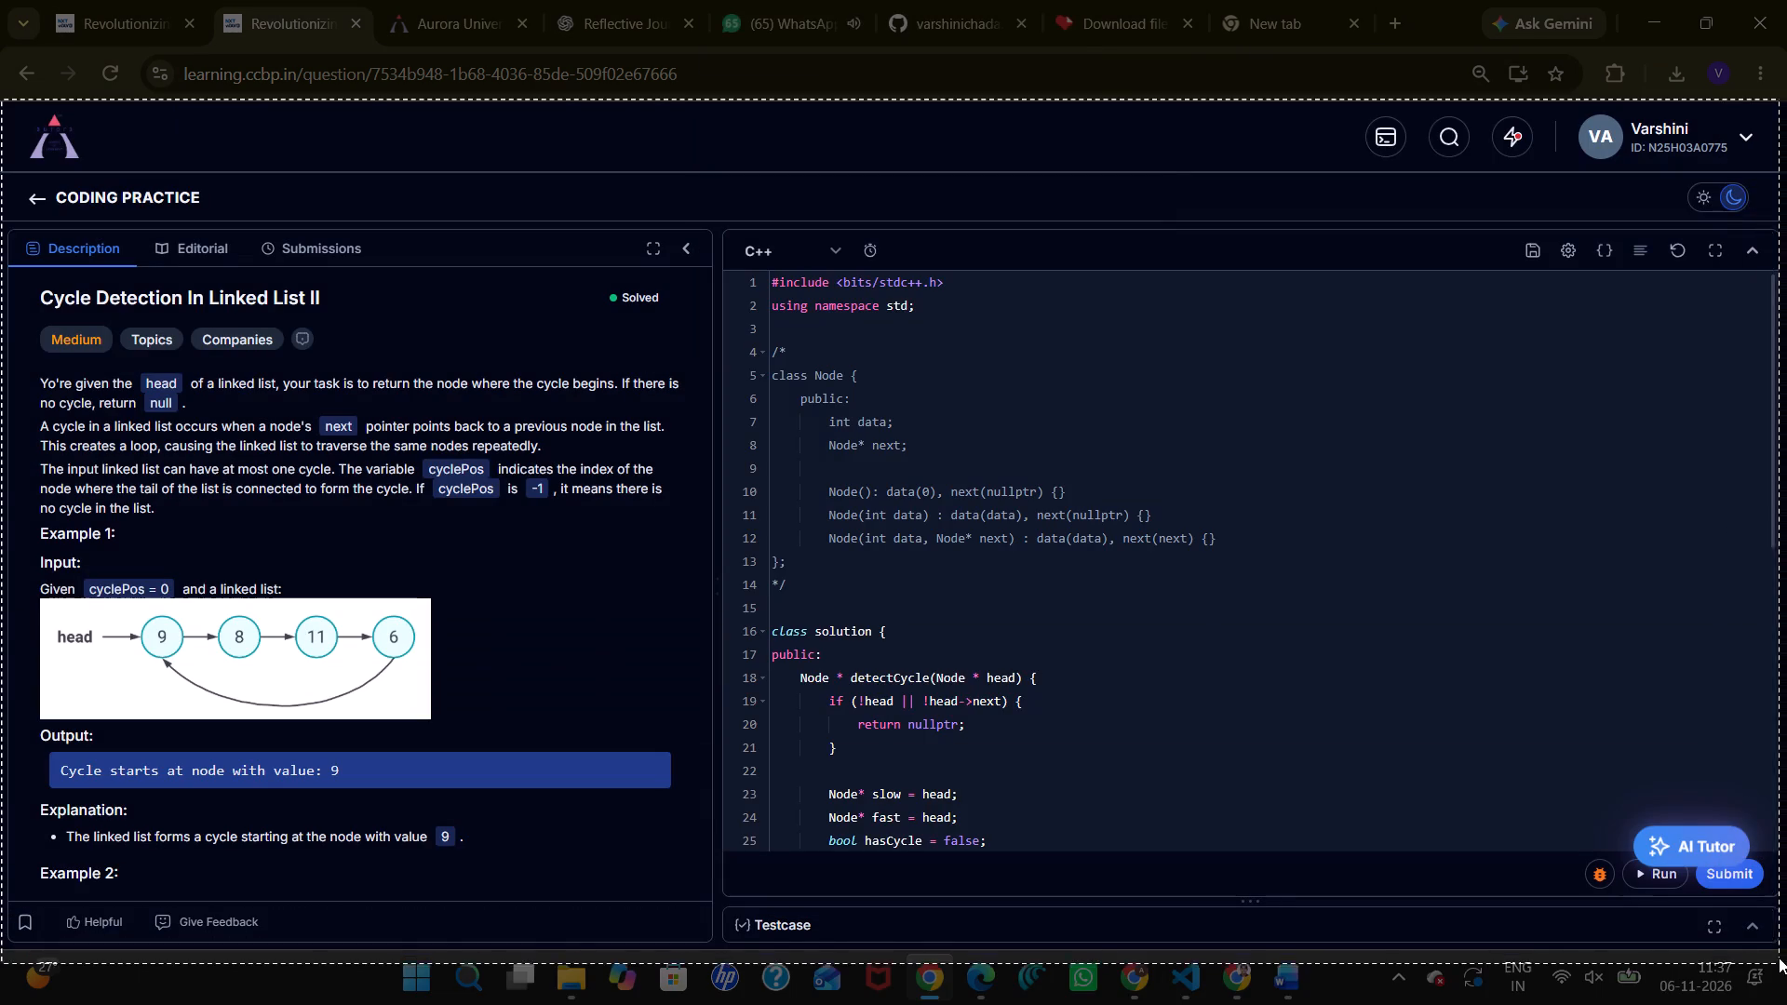
left_click_drag(1779, 958, 1783, 956)
key("ctrl+c")
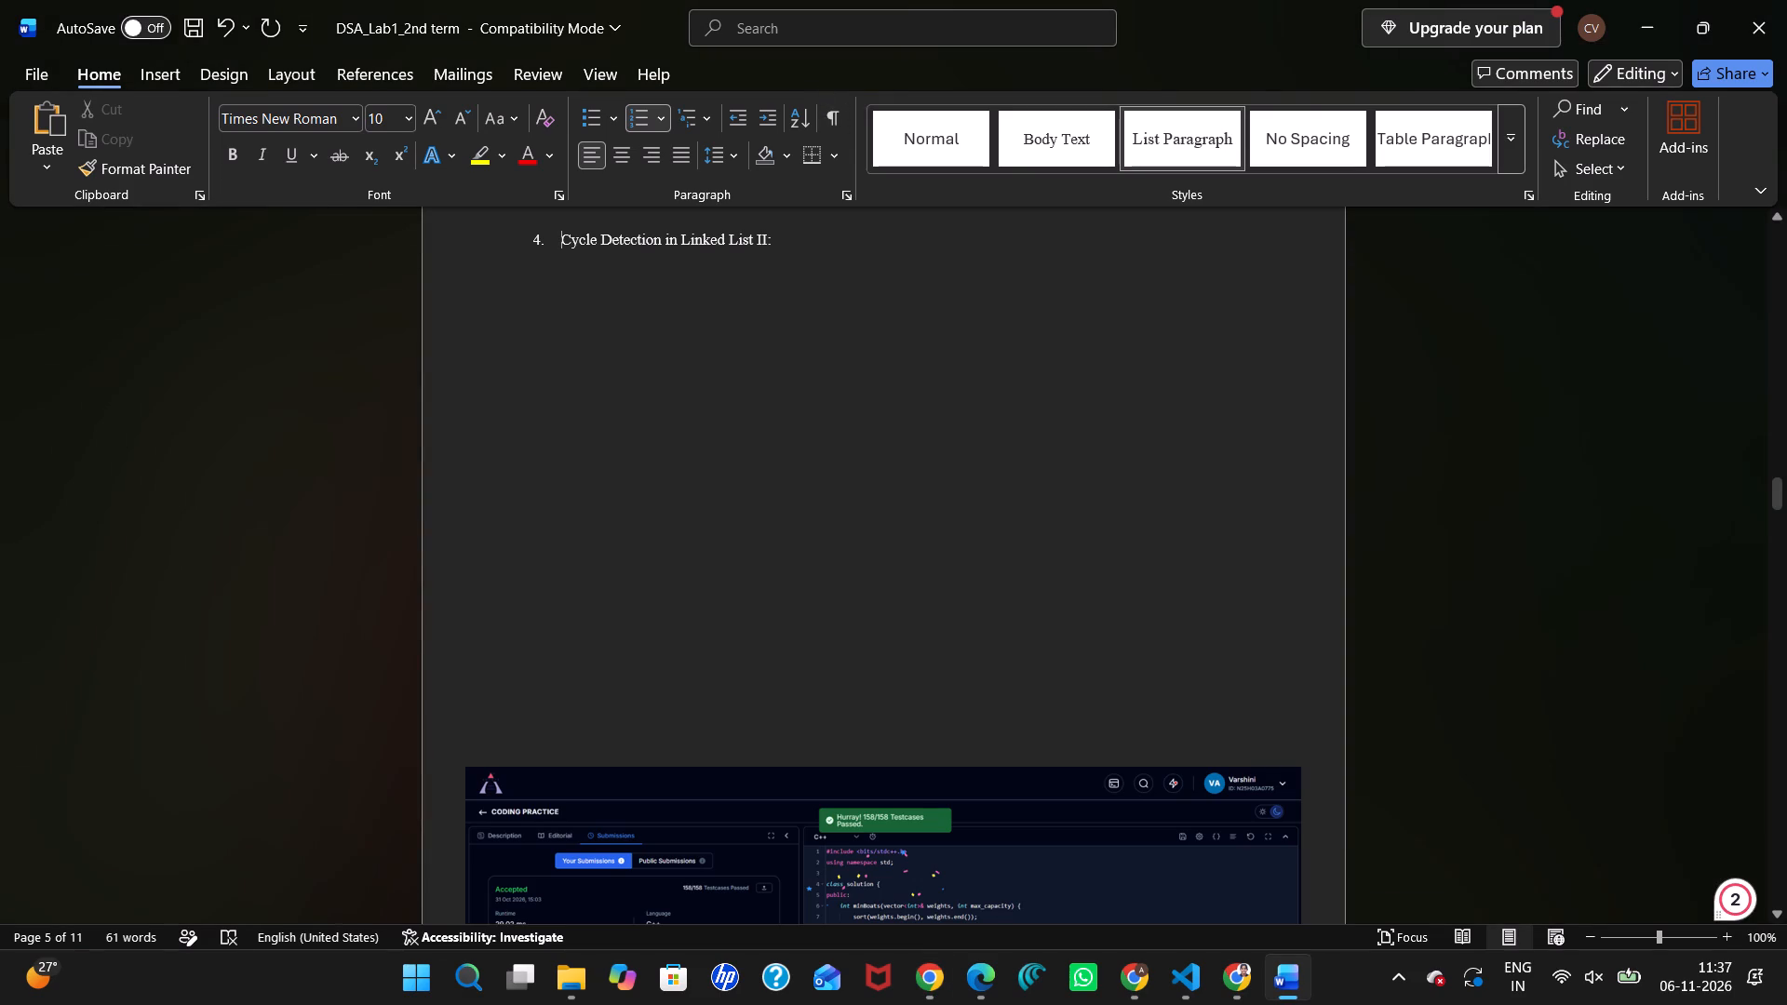
In the Word report, paste the question screenshot on a new unnumbered line below the fourth heading.
left_click(811, 245)
key("Return")
key("Return")
key("Return")
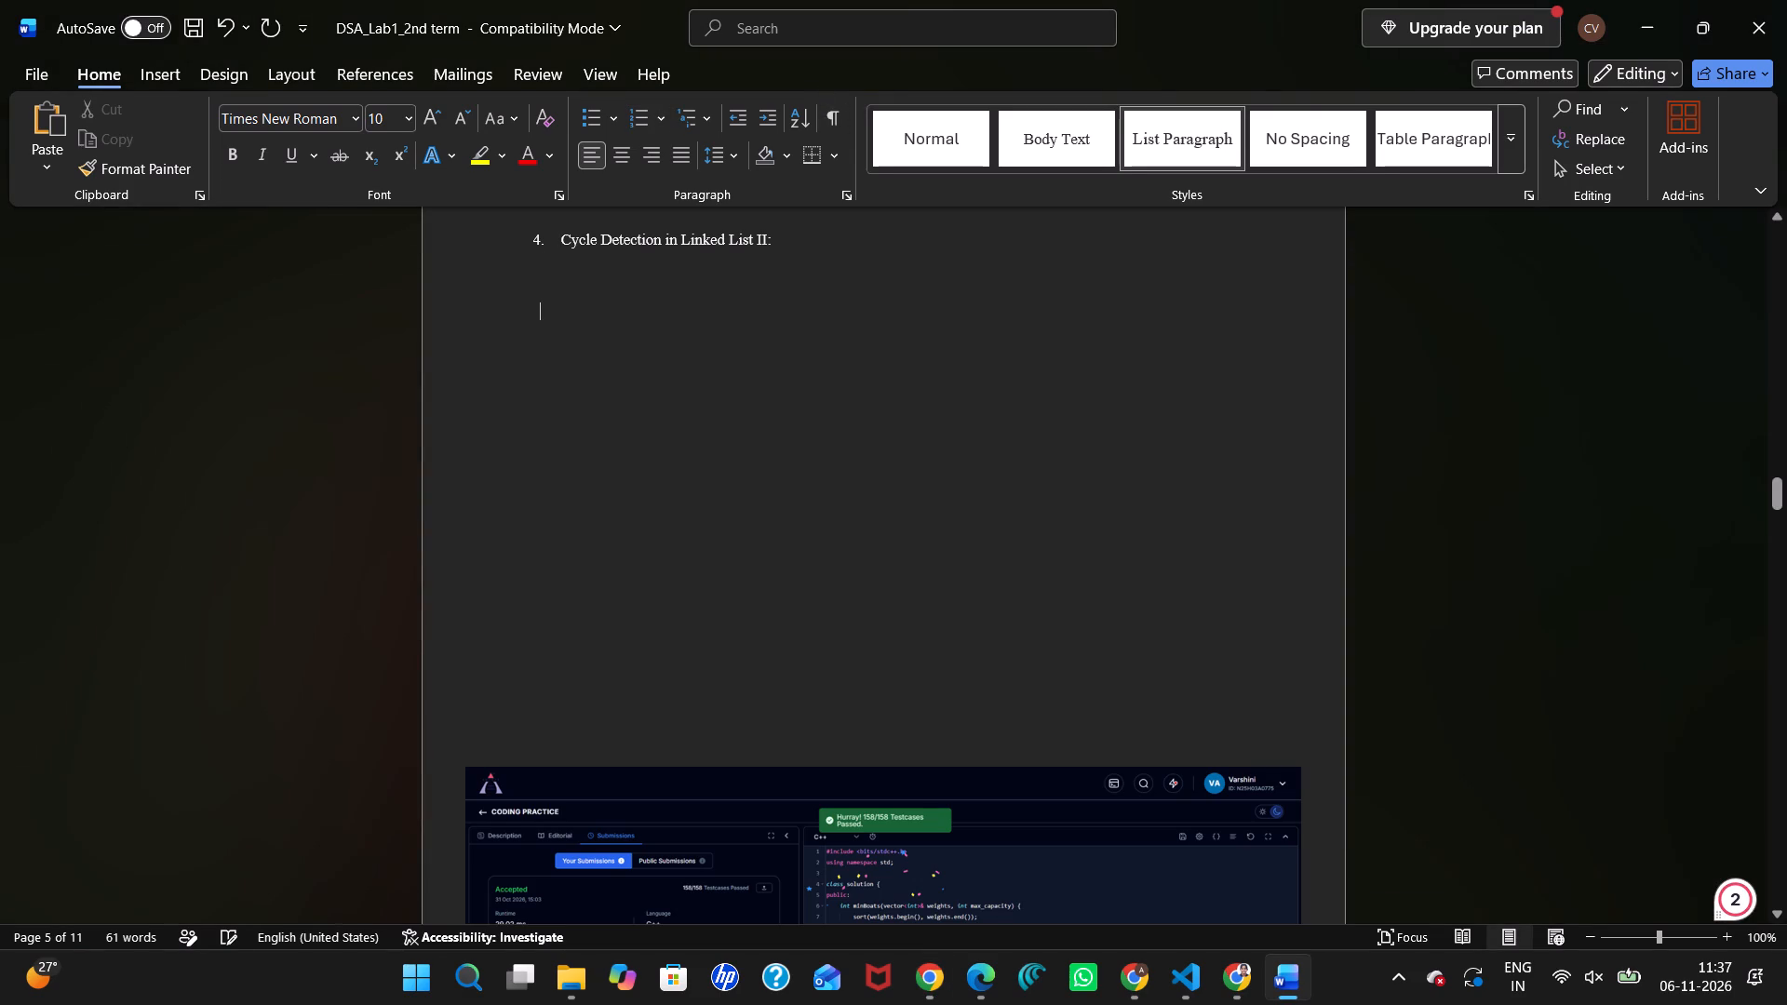
key("BackSpace")
key("BackSpace")
key("BackSpace")
key("BackSpace")
key("Return")
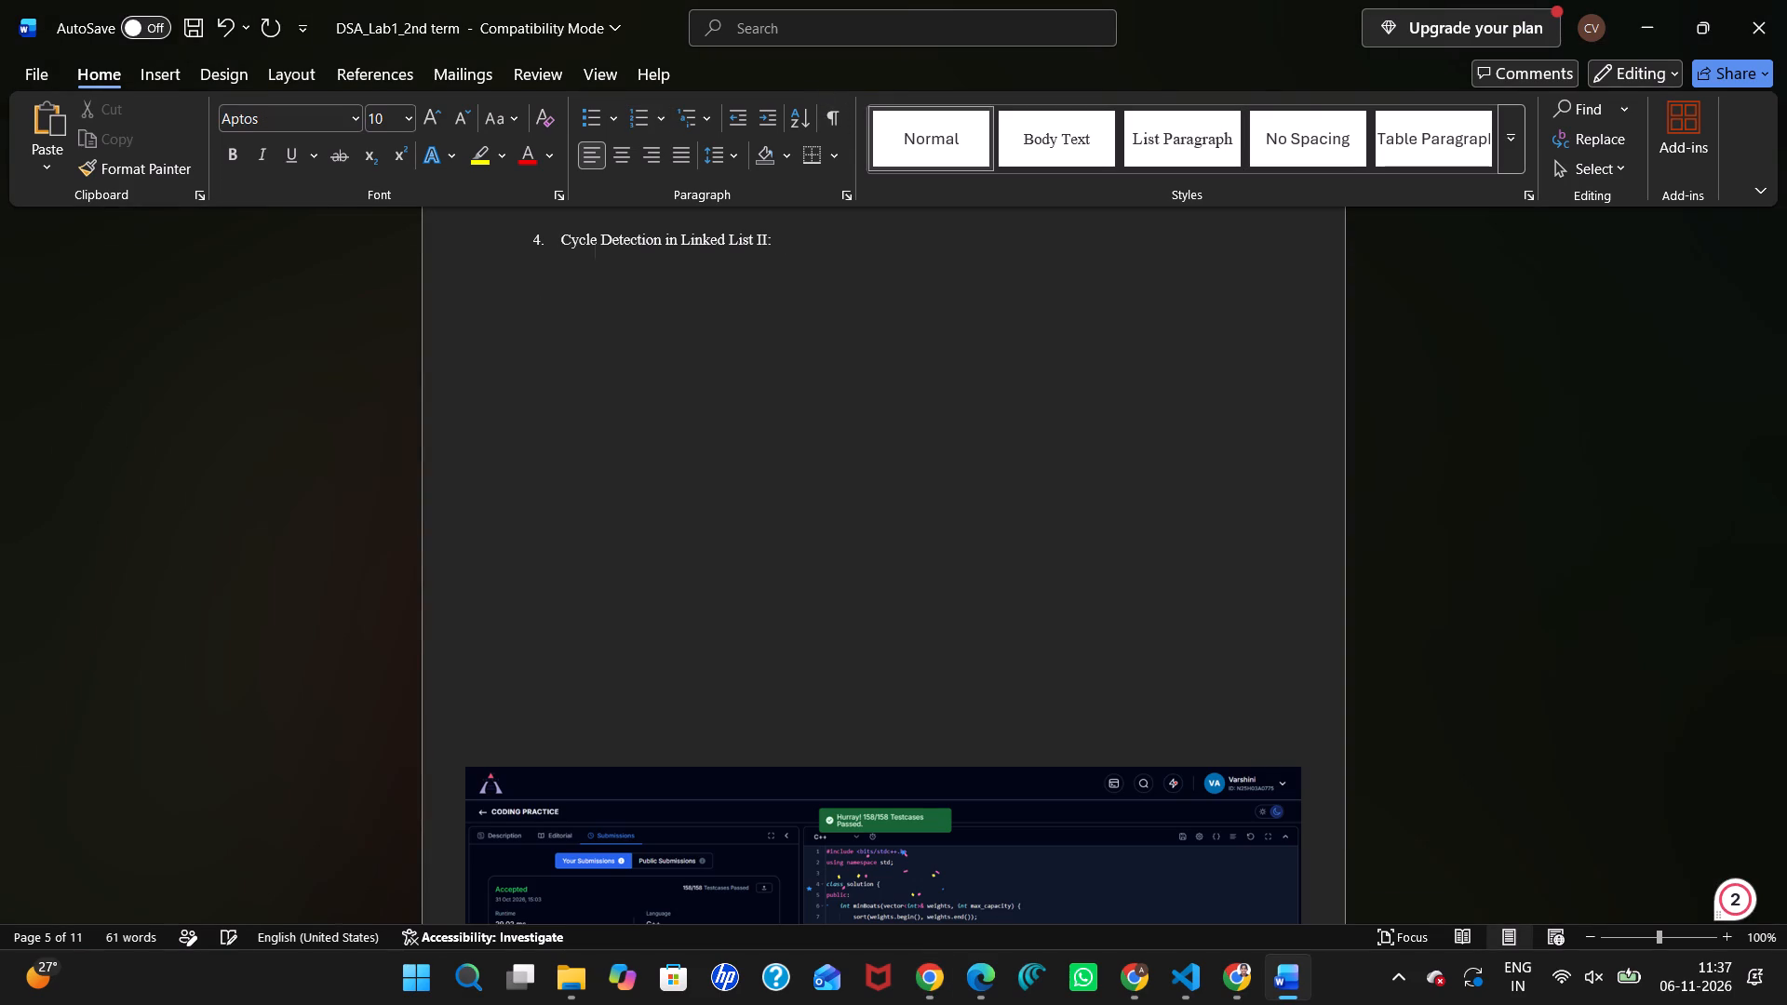
key("Return")
key("ctrl+v")
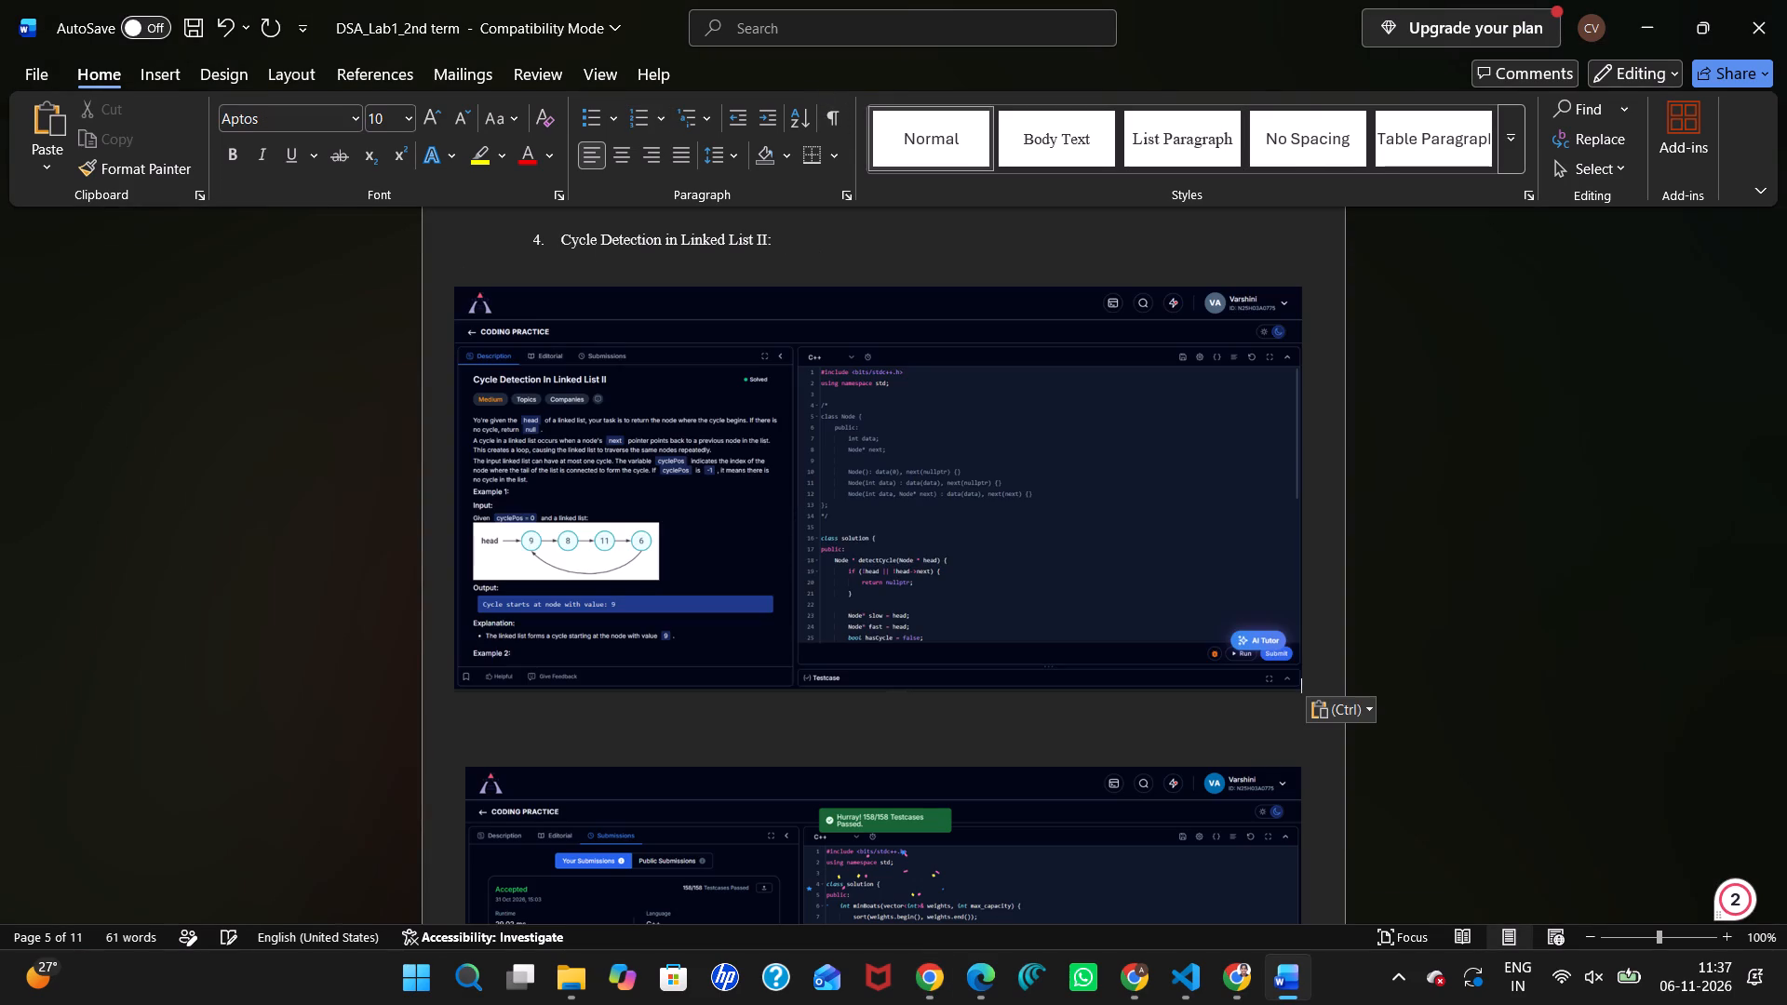
Delete the old boats submission screenshot below the newly pasted question screenshot.
scroll(712, 582, "down", 1)
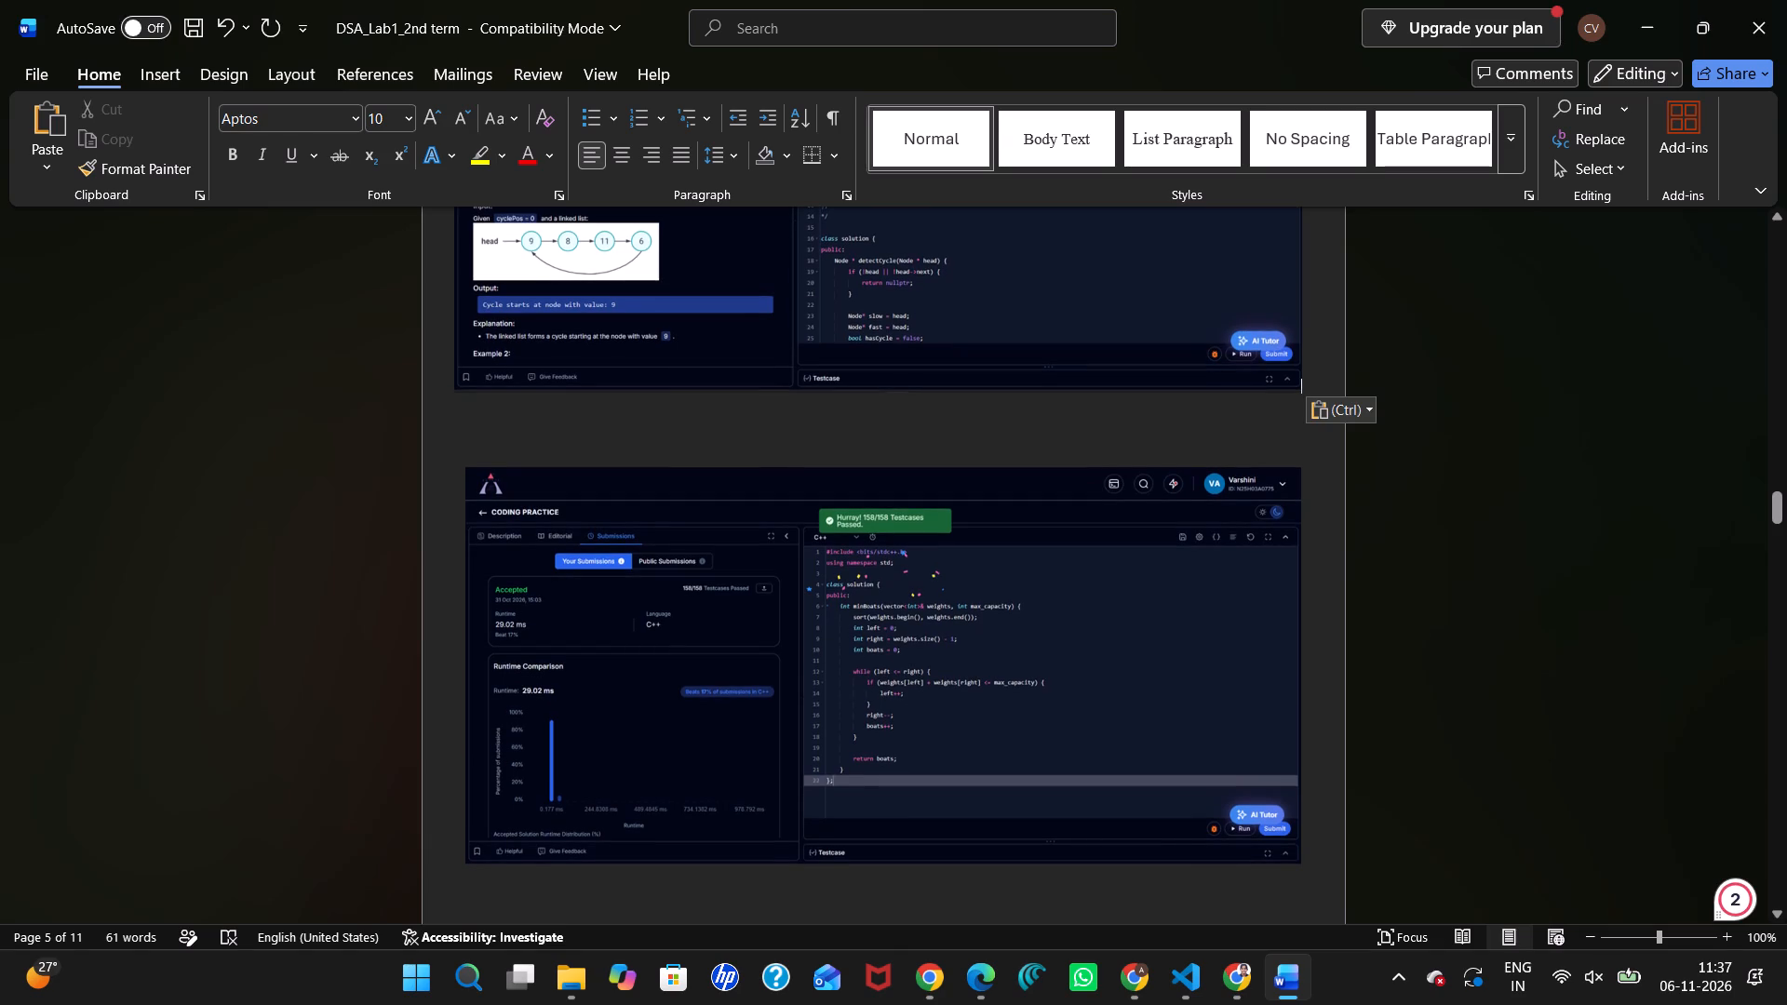
left_click(893, 703)
key("BackSpace")
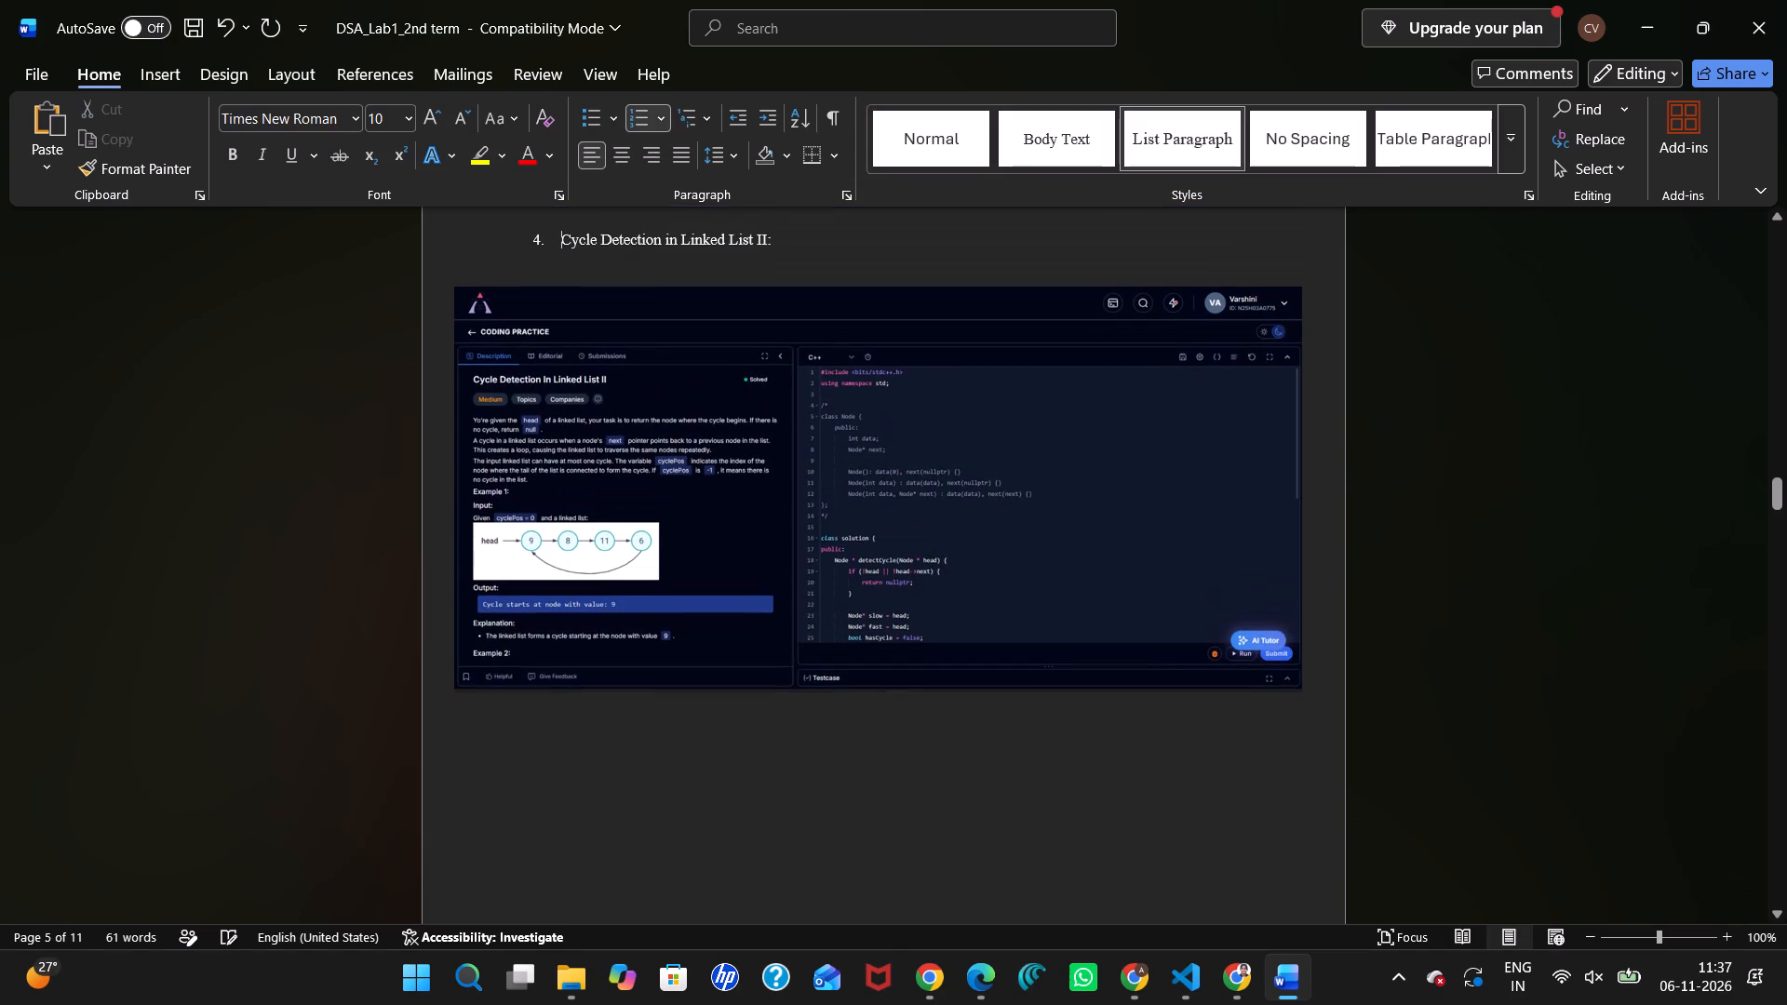
Add five line breaks after the "Cycle Detection In Linked List II" question screenshot.
left_click(1320, 690)
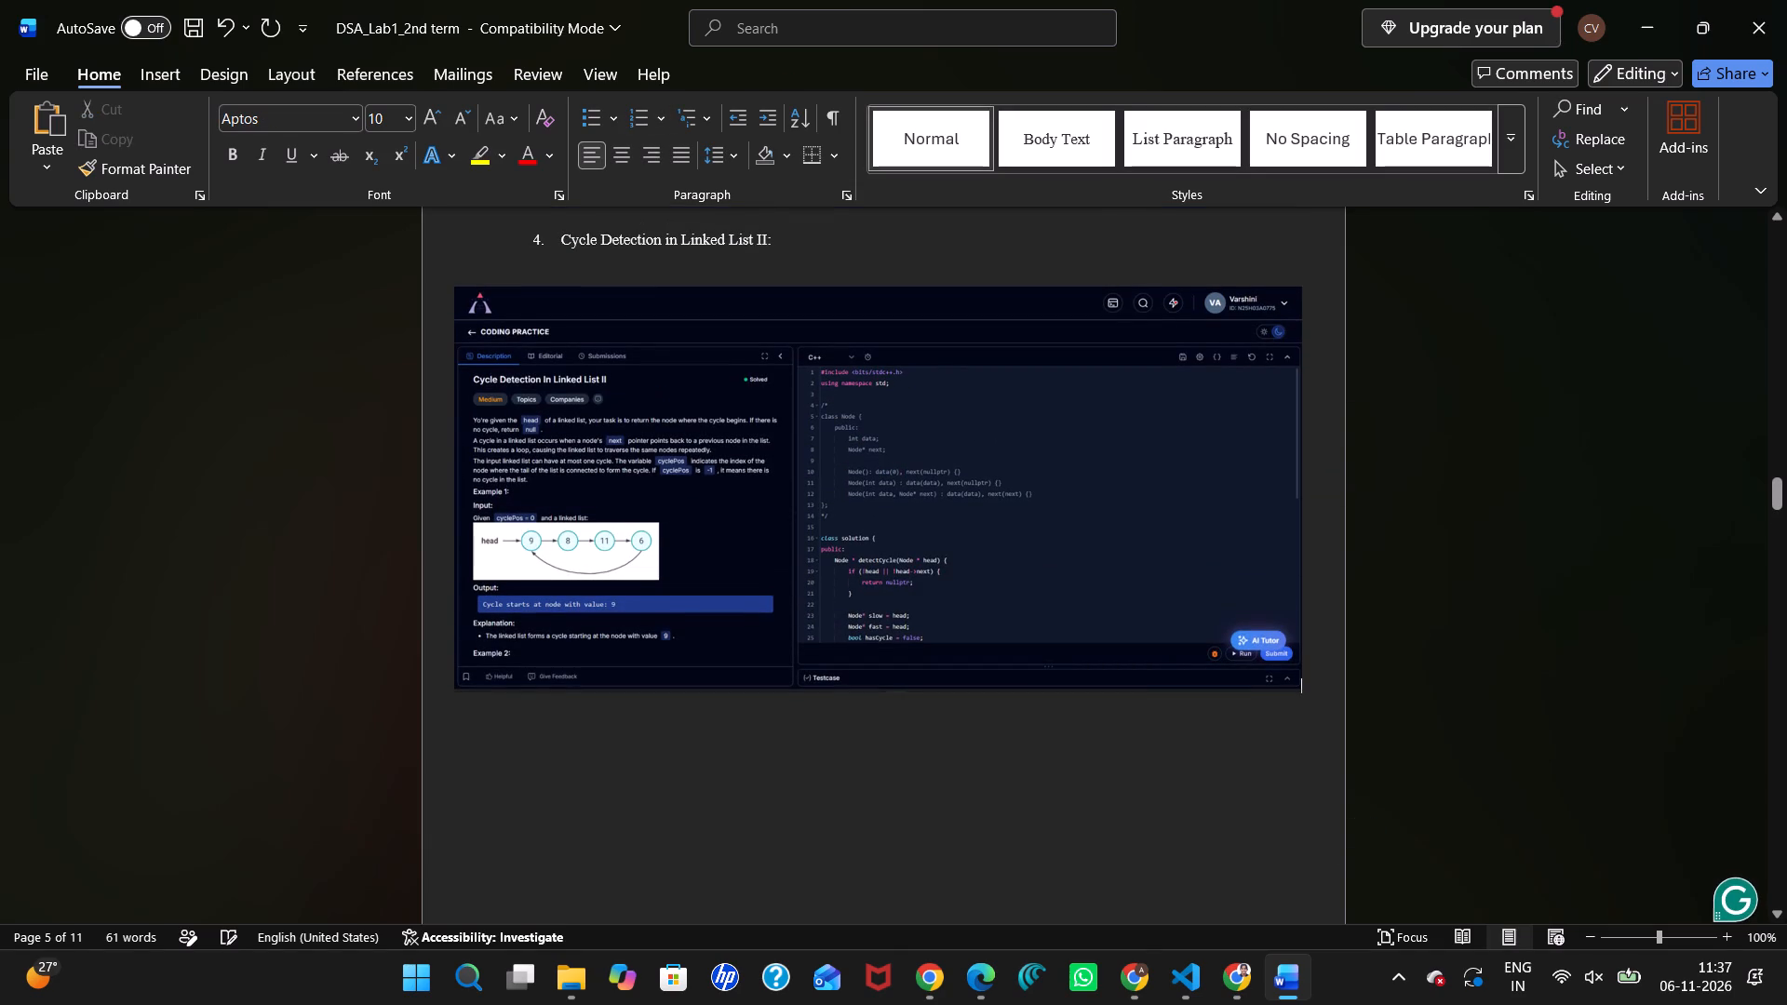
key("Return")
key("Return")
key("Return")
key("Return")
key("Return")
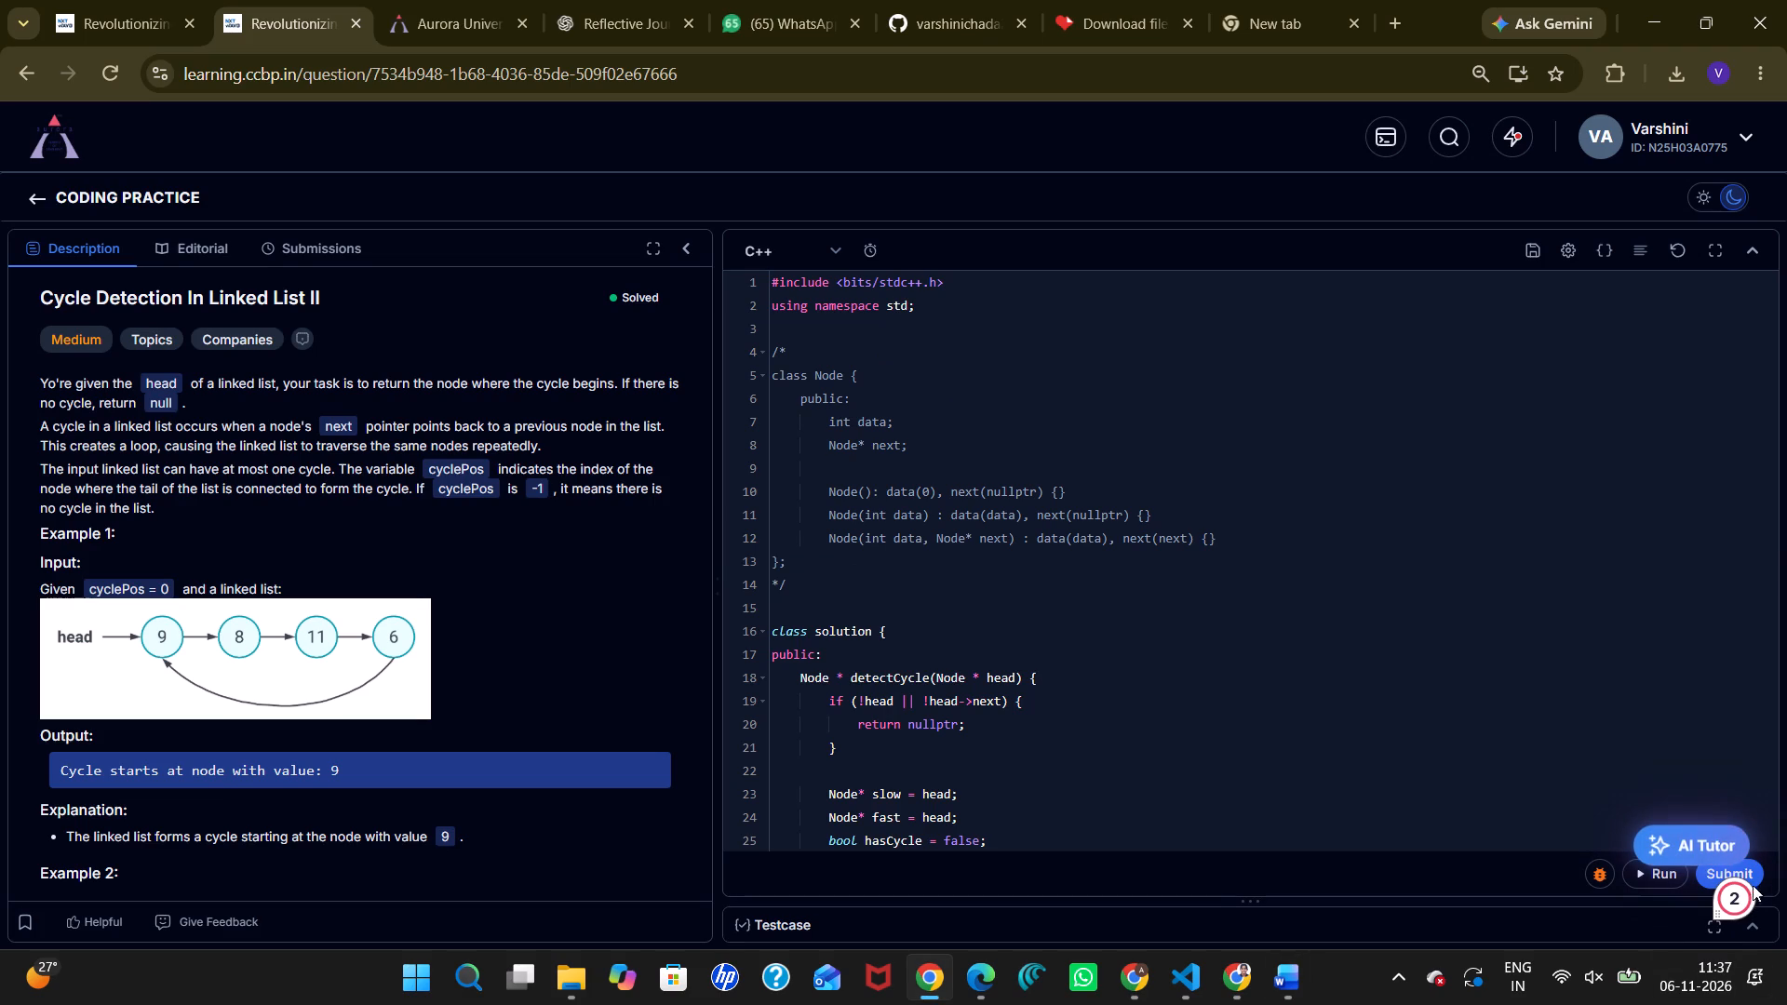
In Chrome, submit the "Cycle Detection In Linked List II" solution and copy a screenshot of the submission result page.
left_click(1755, 872)
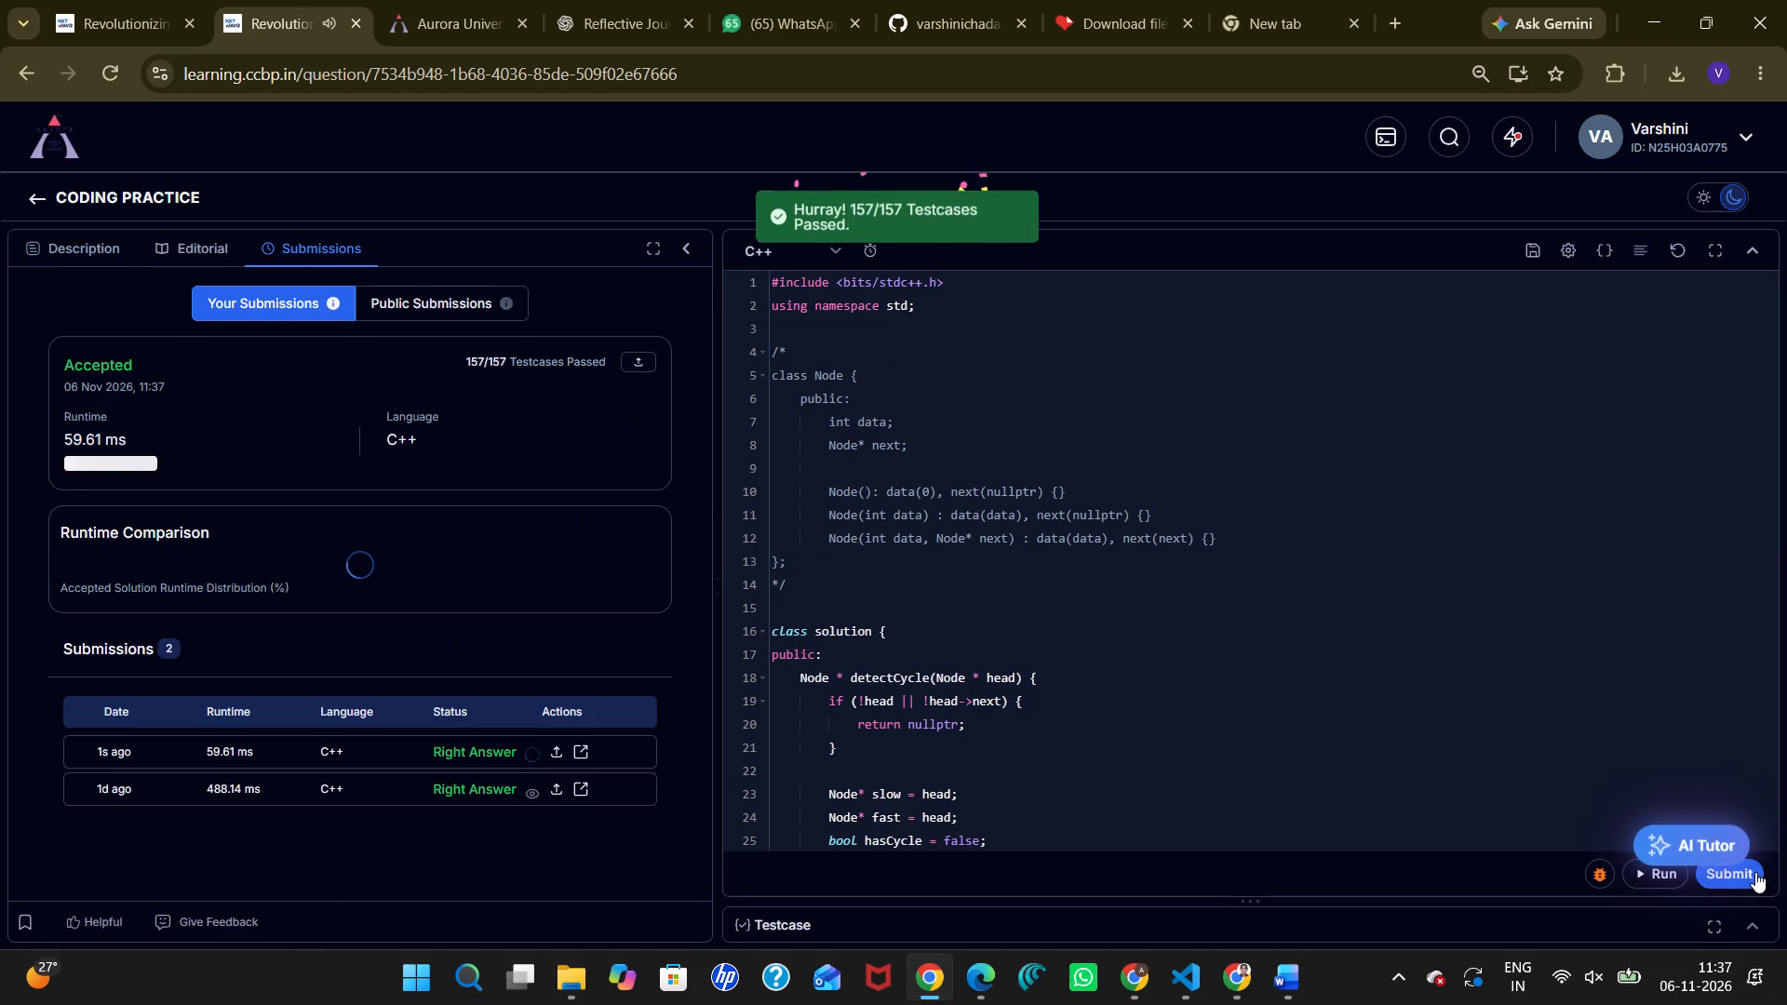
key("Print")
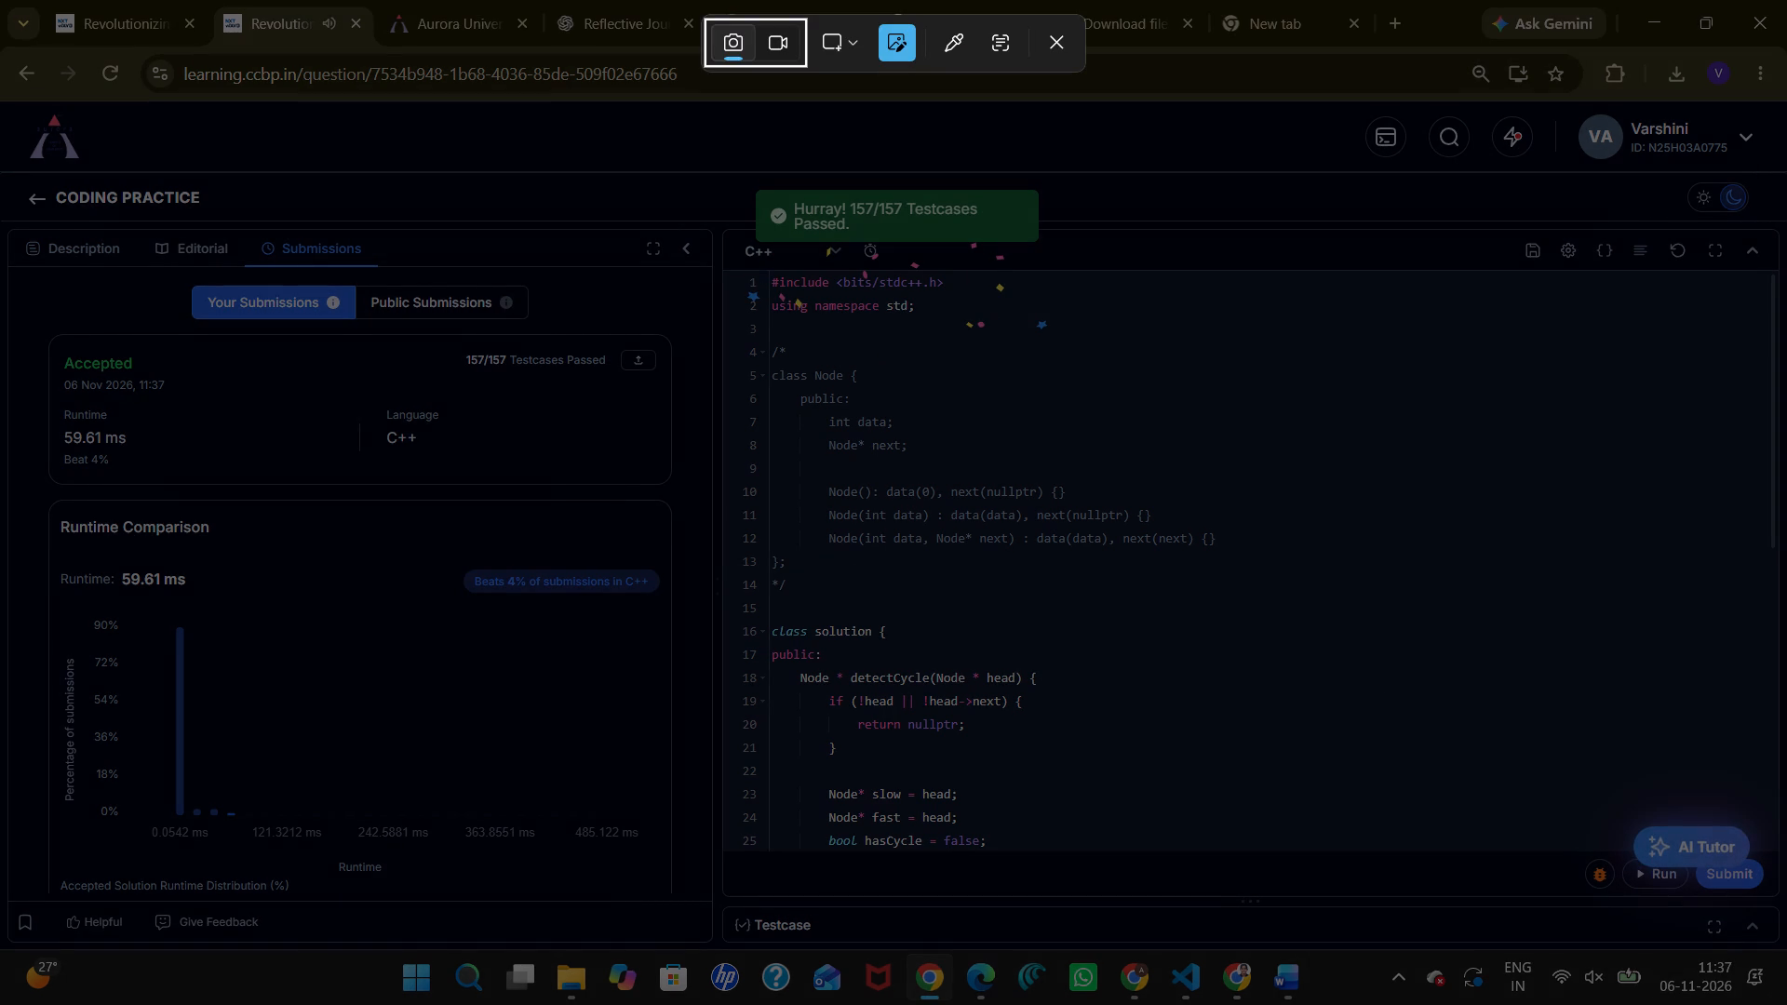
left_click_drag(0, 100, 1786, 997)
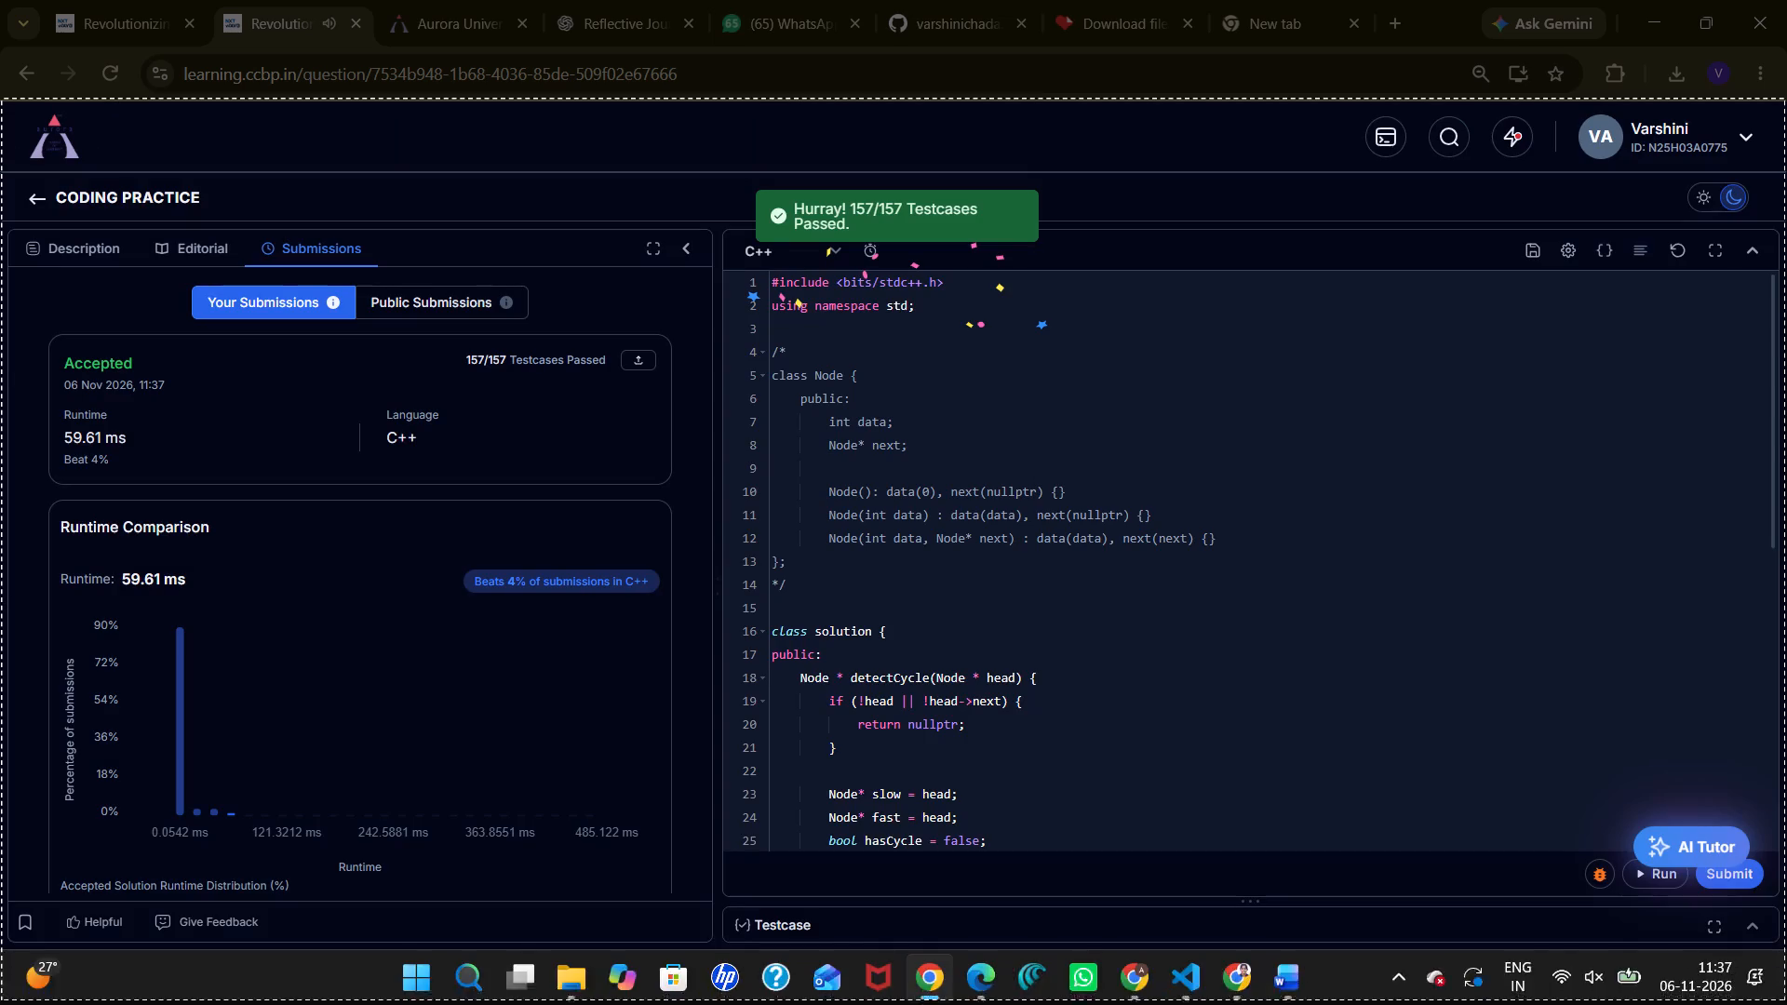
left_click_drag(1786, 997, 1786, 950)
key("ctrl+c")
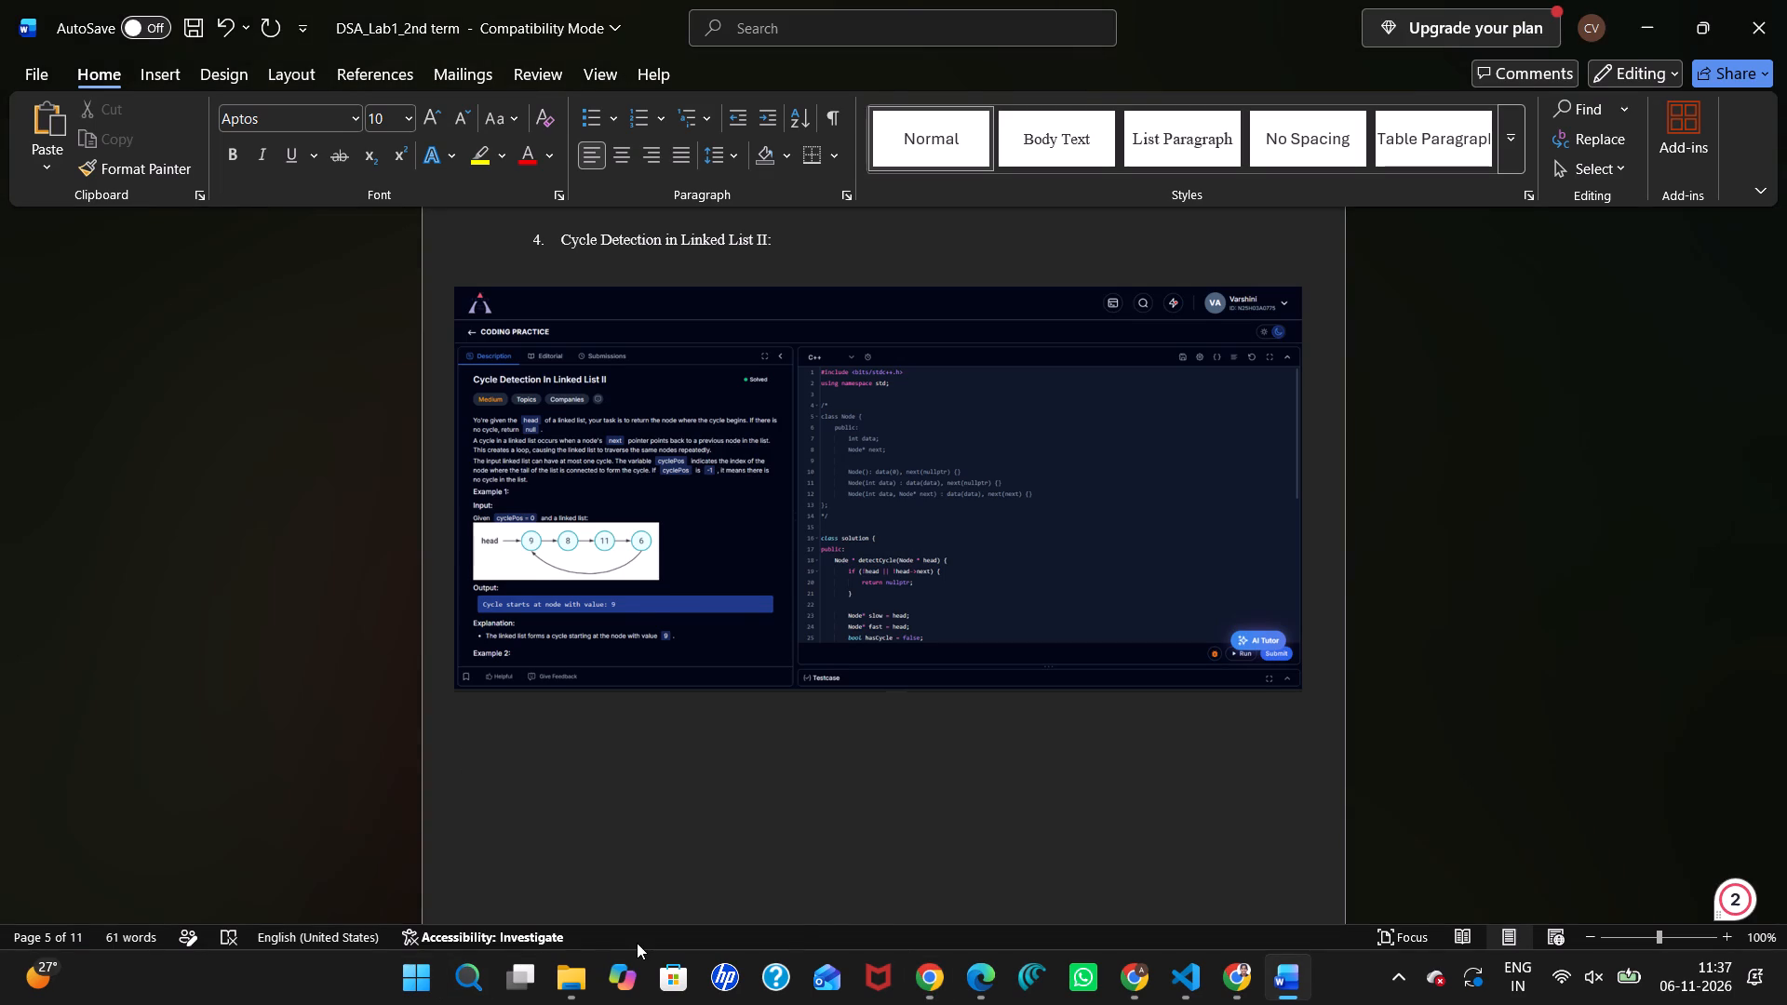
Paste the submission result screenshot into the Word report below the fourth heading's question screenshot.
key("ctrl+v")
scroll(637, 943, "down", 2)
scroll(756, 529, "down", 1)
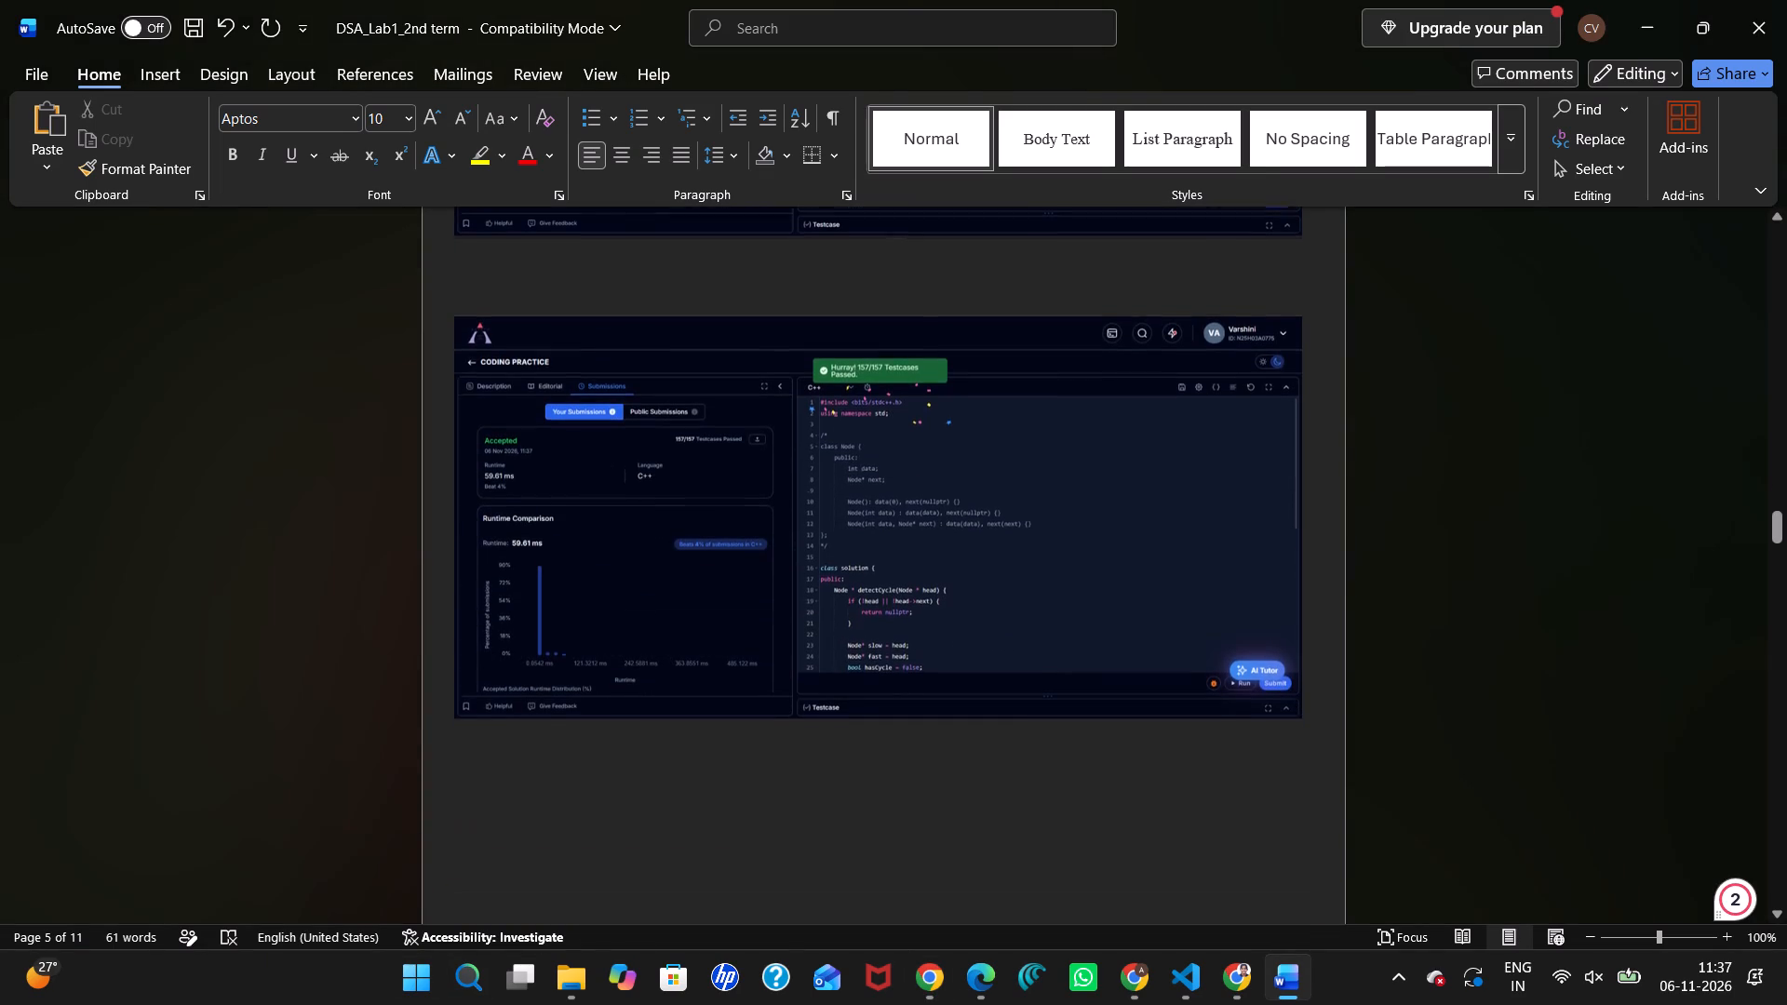
Delete the text "Insert Interval" from the fifth numbered heading, keeping its colon.
scroll(756, 529, "down", 1)
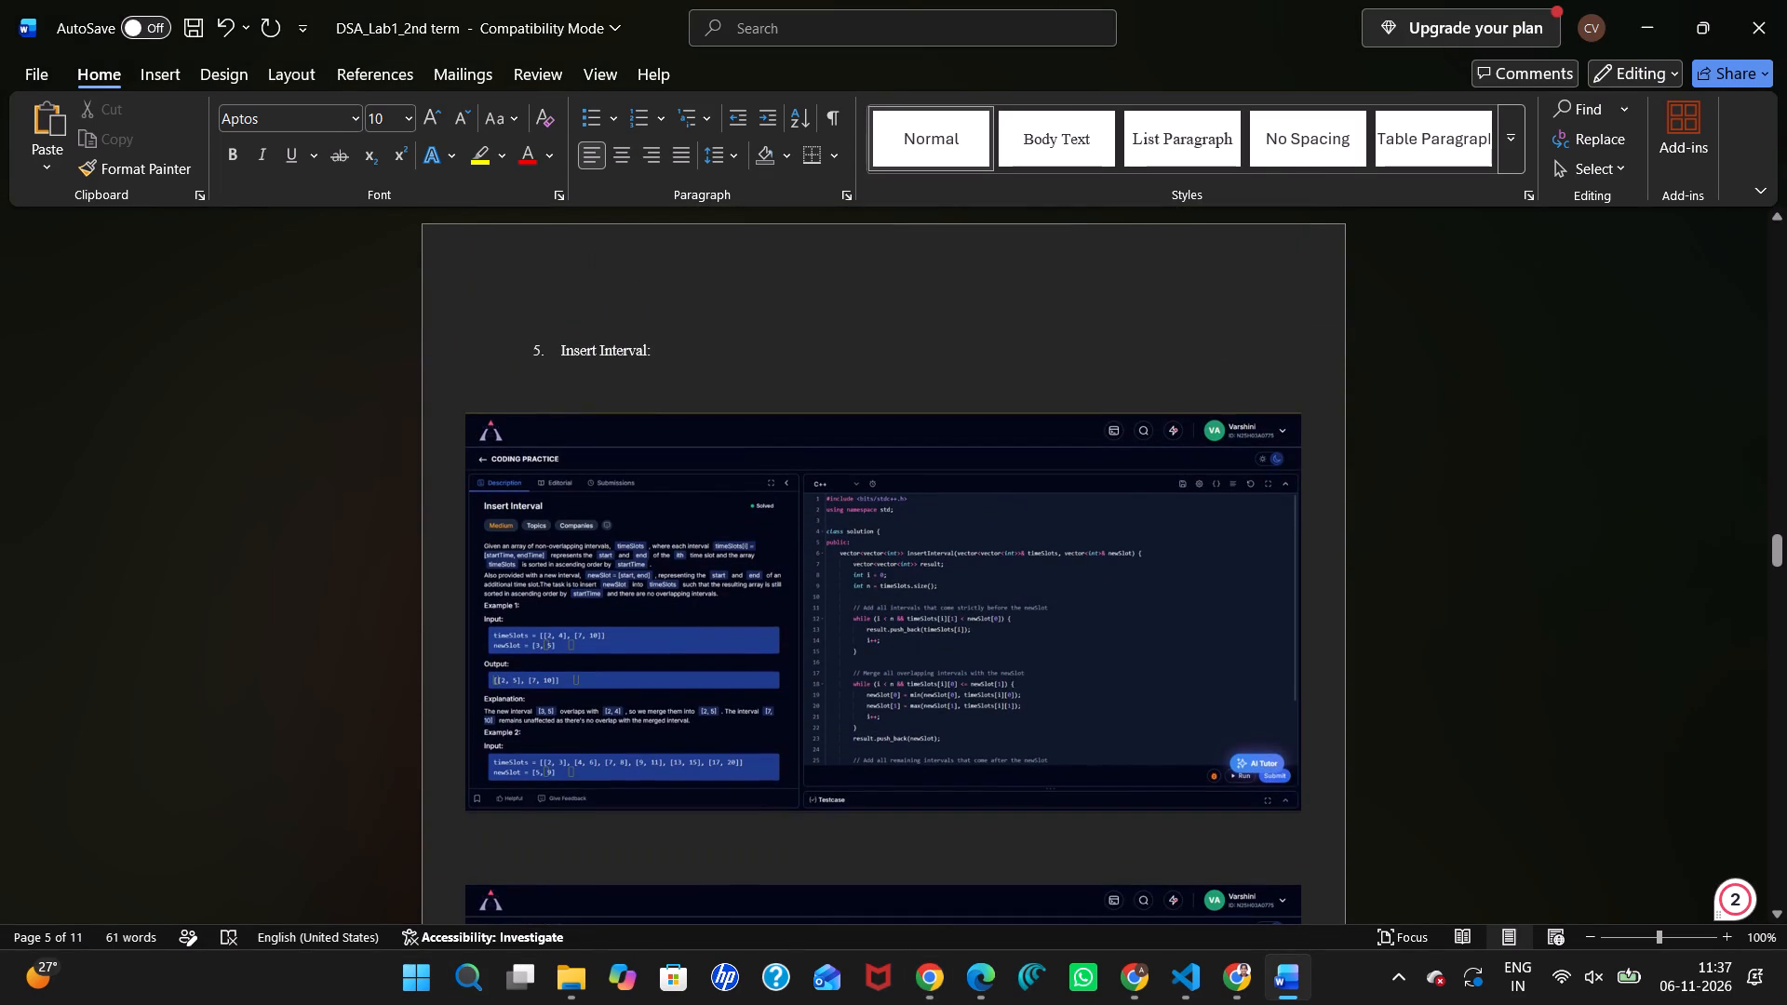
left_click(646, 350)
key("BackSpace")
key("BackSpace")
key("BackSpace")
key("BackSpace")
key("BackSpace")
key("BackSpace")
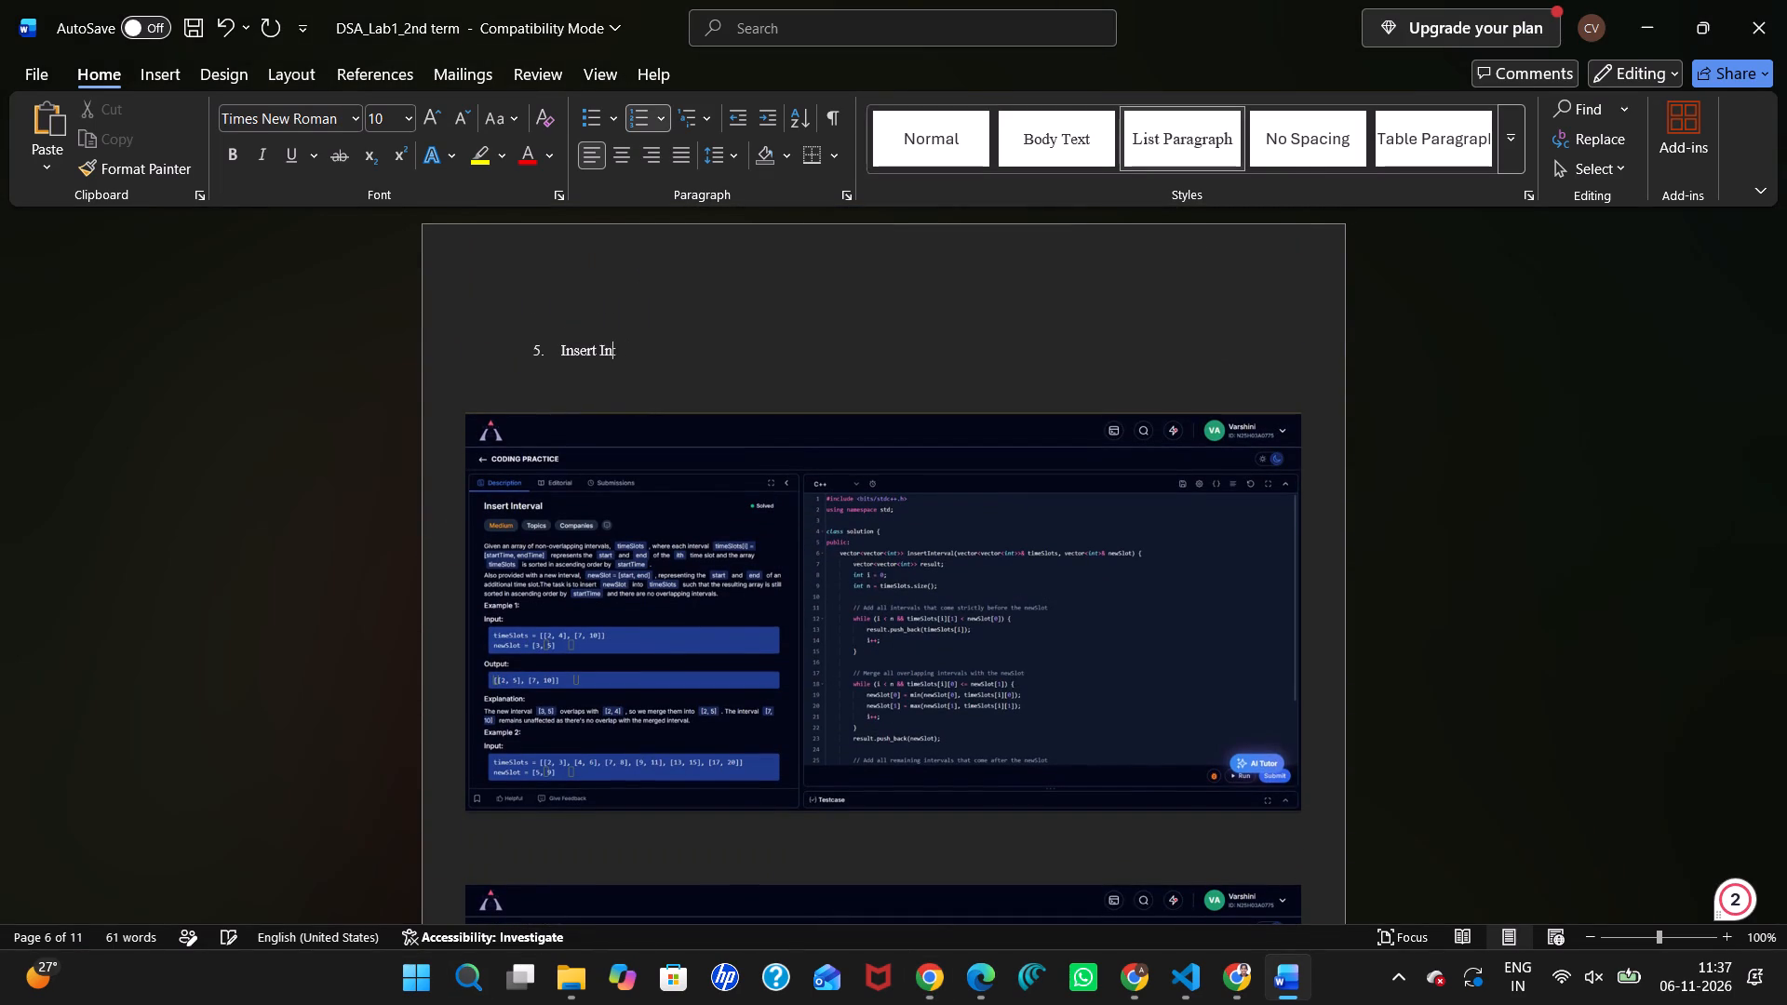
key("BackSpace")
key("BackSpace")
key("BackSpace")
key("BackSpace")
key("BackSpace")
key("BackSpace")
key("BackSpace")
key("BackSpace")
key("BackSpace")
In the learning portal, look through the Linked Lists module and check the coding practice set under "Length of Cycle In Linked List".
scroll(228, 461, "right", 20)
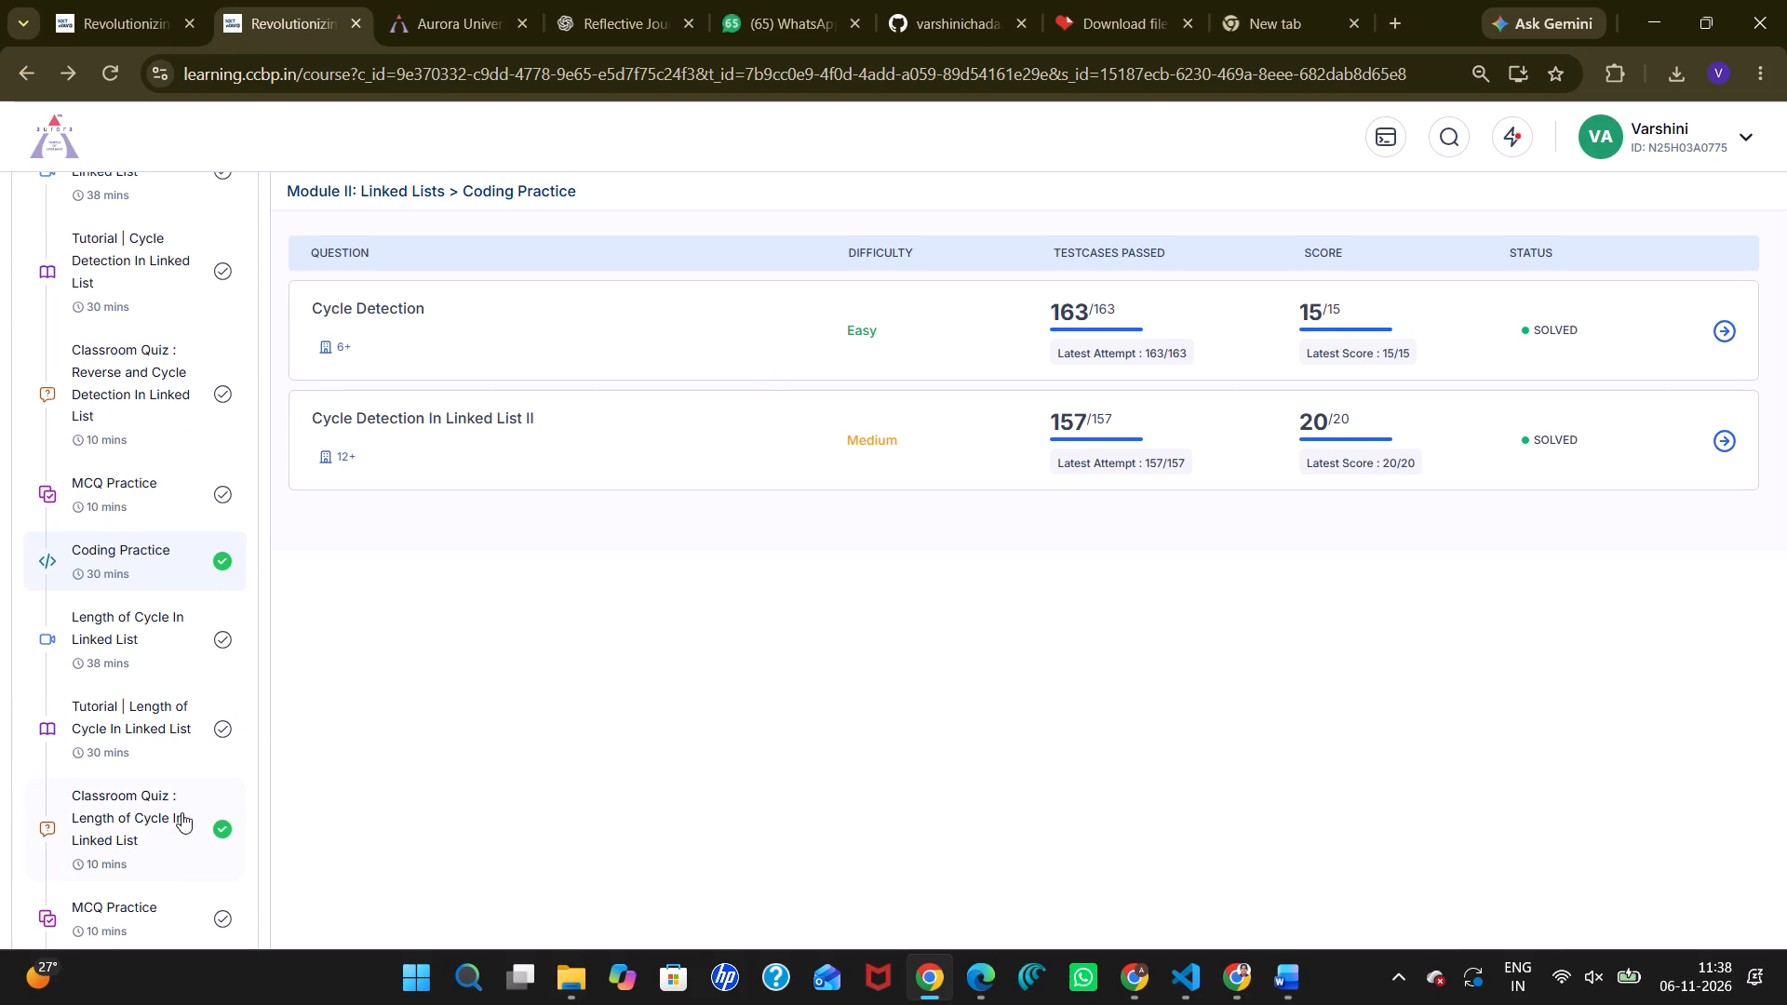
scroll(83, 740, "down", 3)
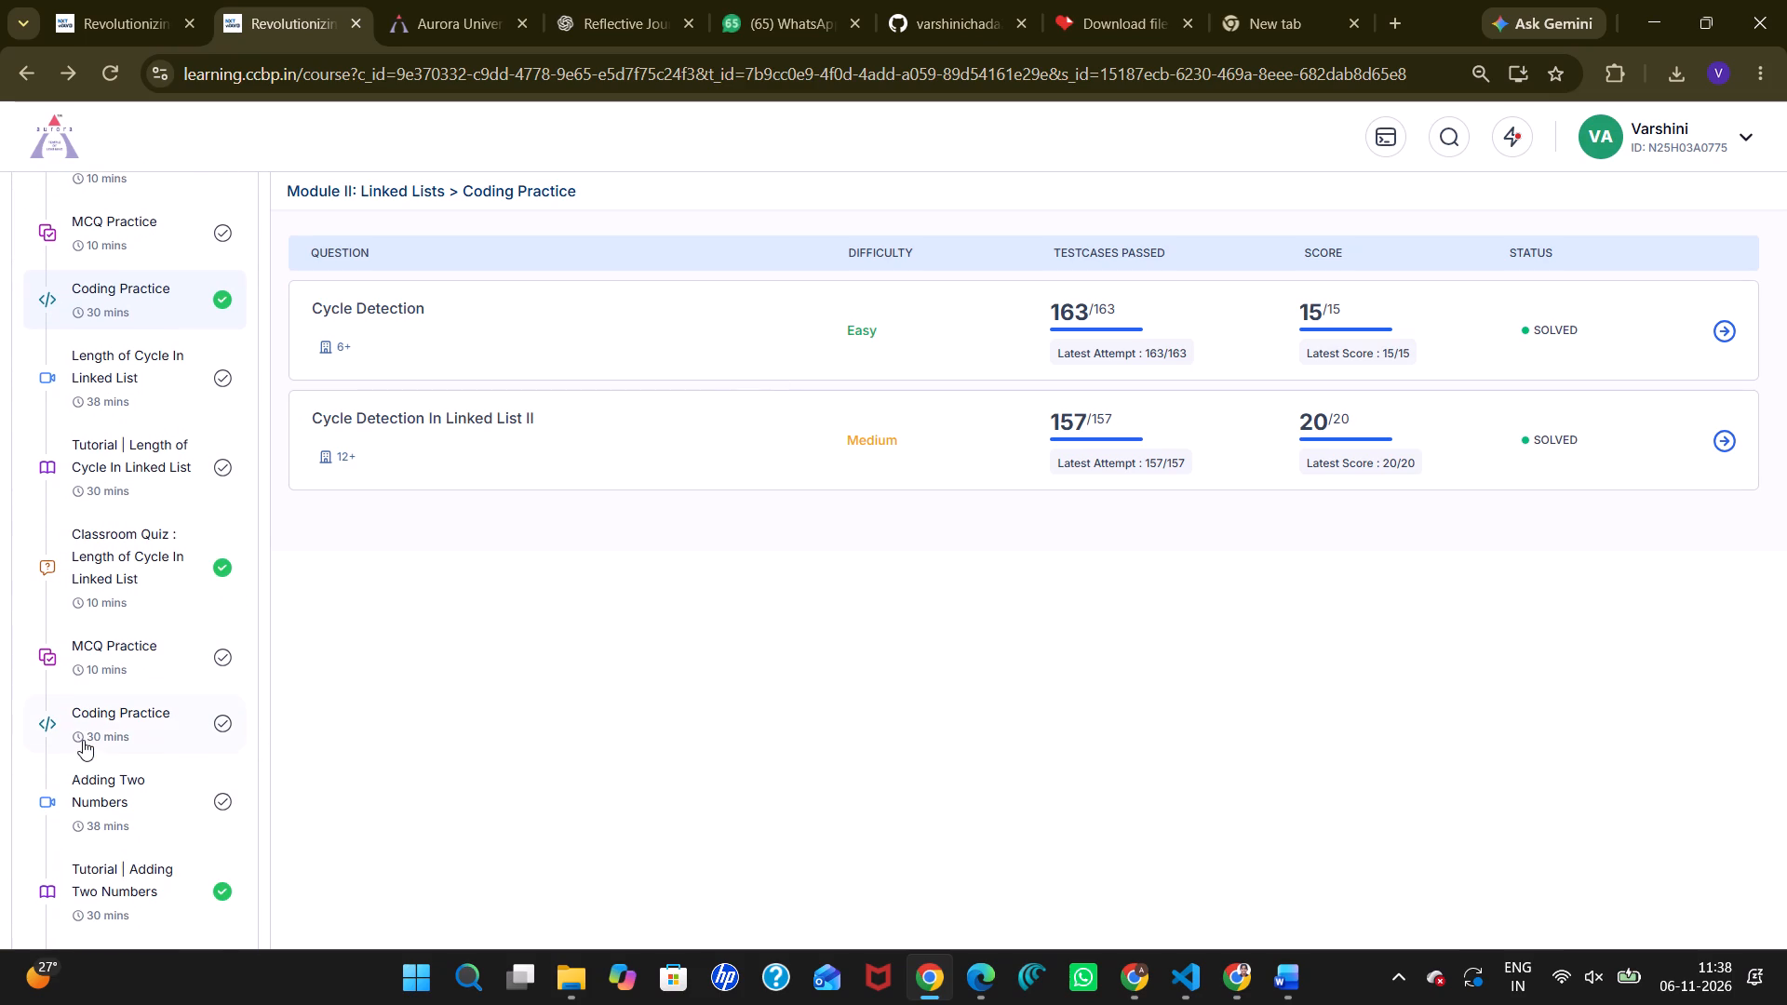
scroll(203, 707, "up", 3)
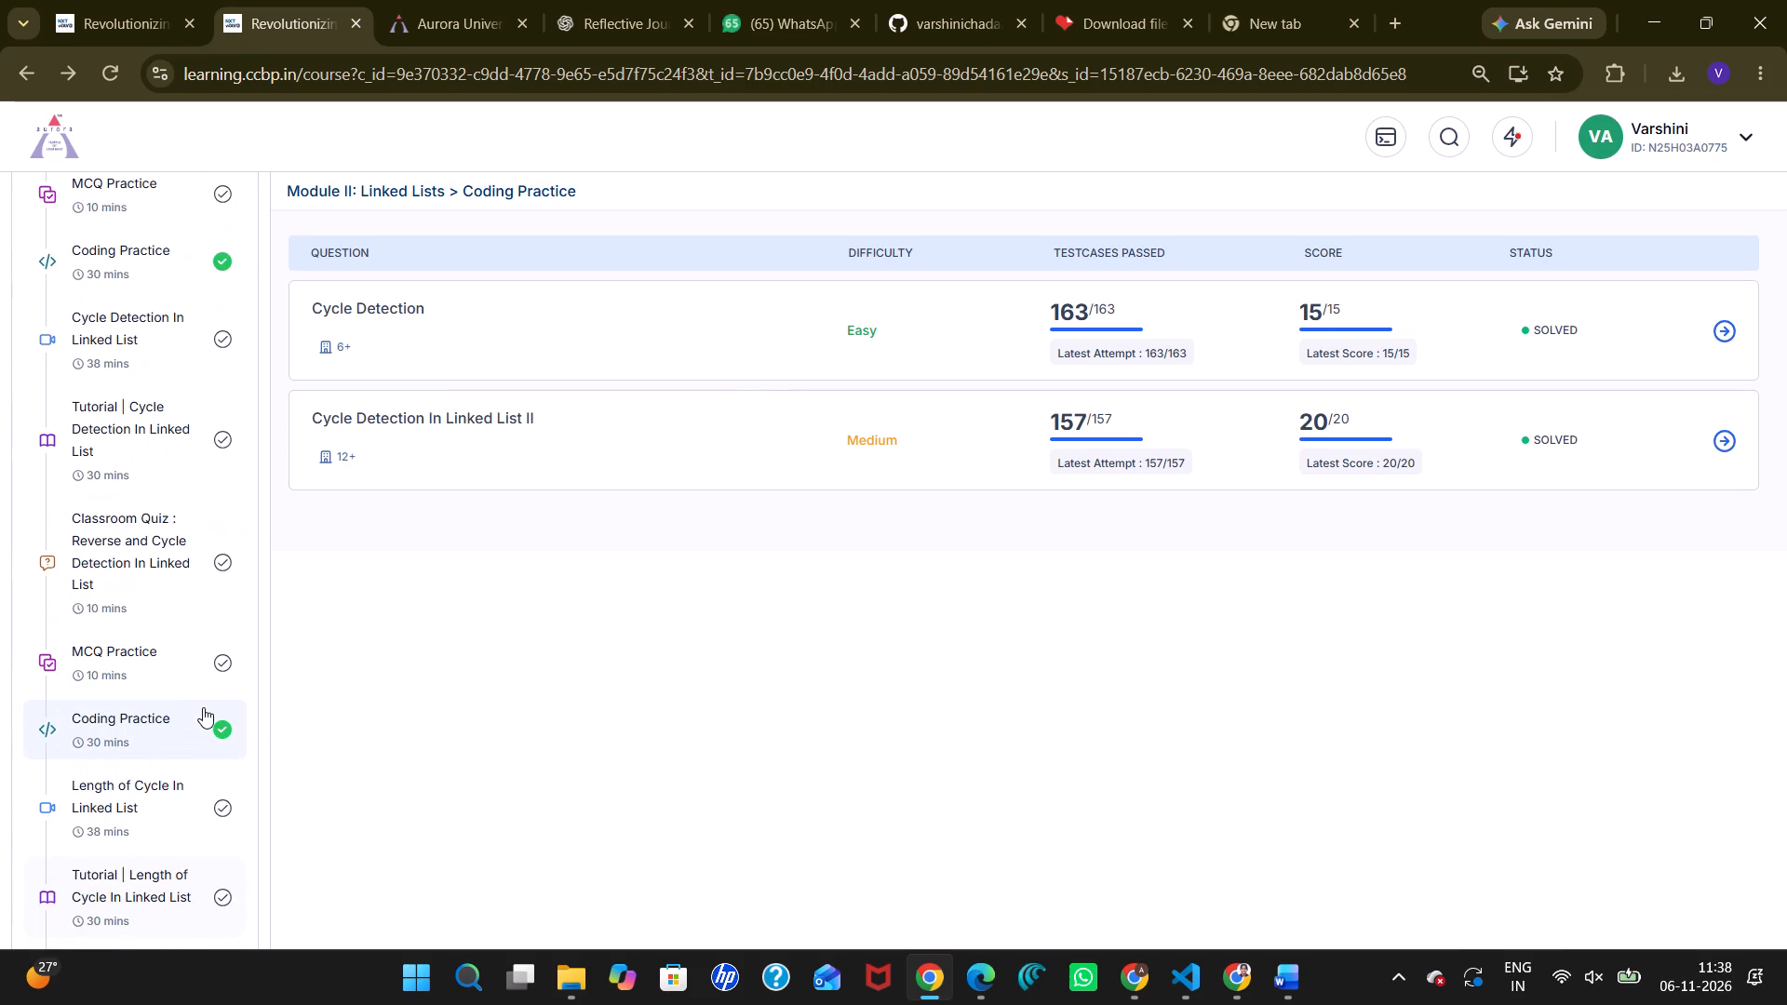
scroll(203, 707, "up", 1)
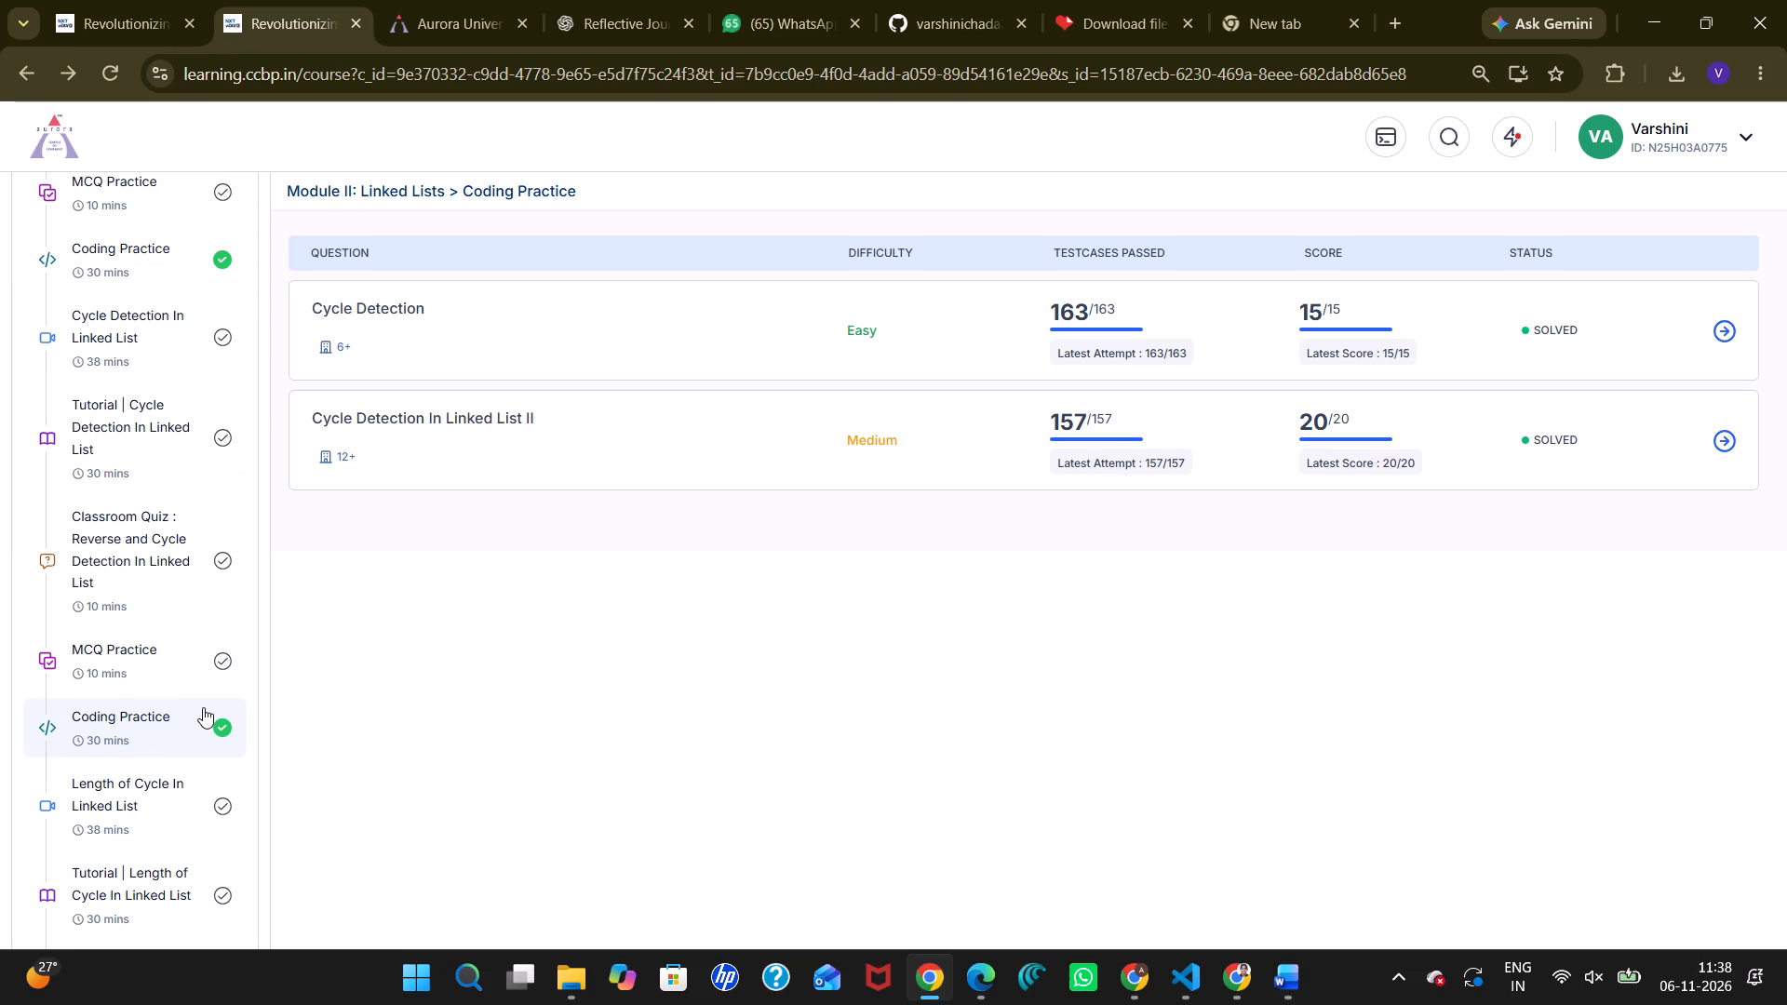
scroll(105, 806, "down", 1)
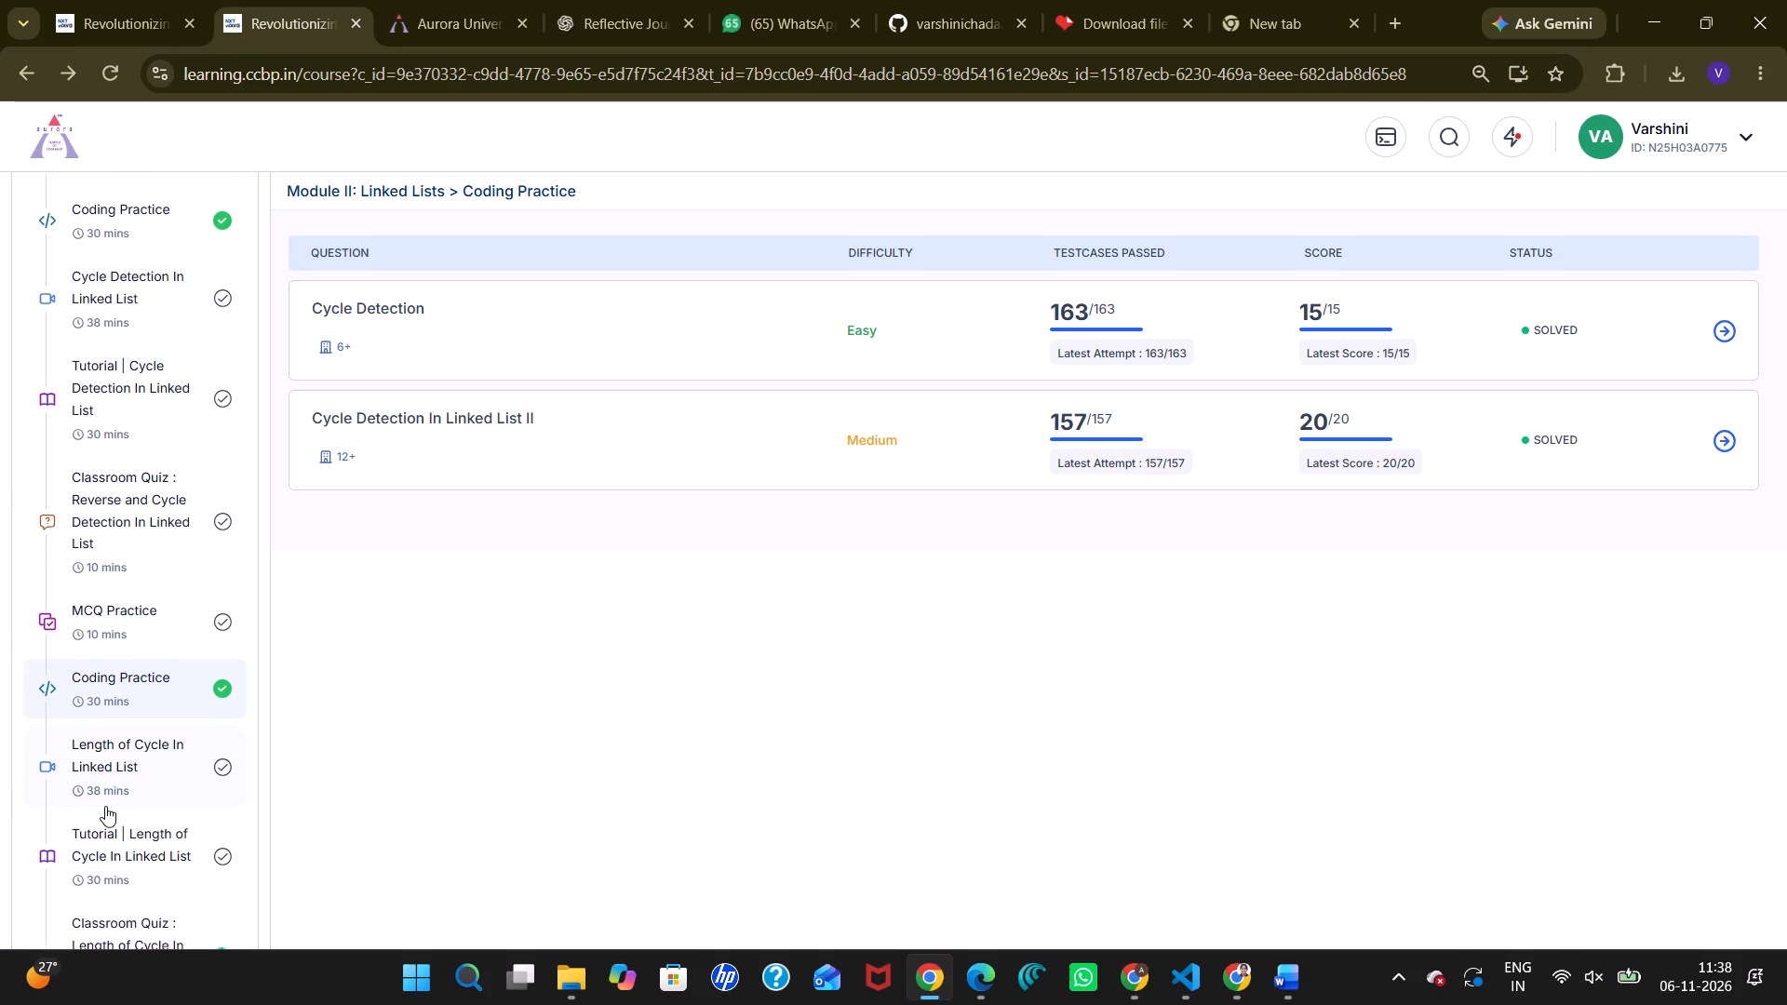
scroll(105, 806, "down", 1)
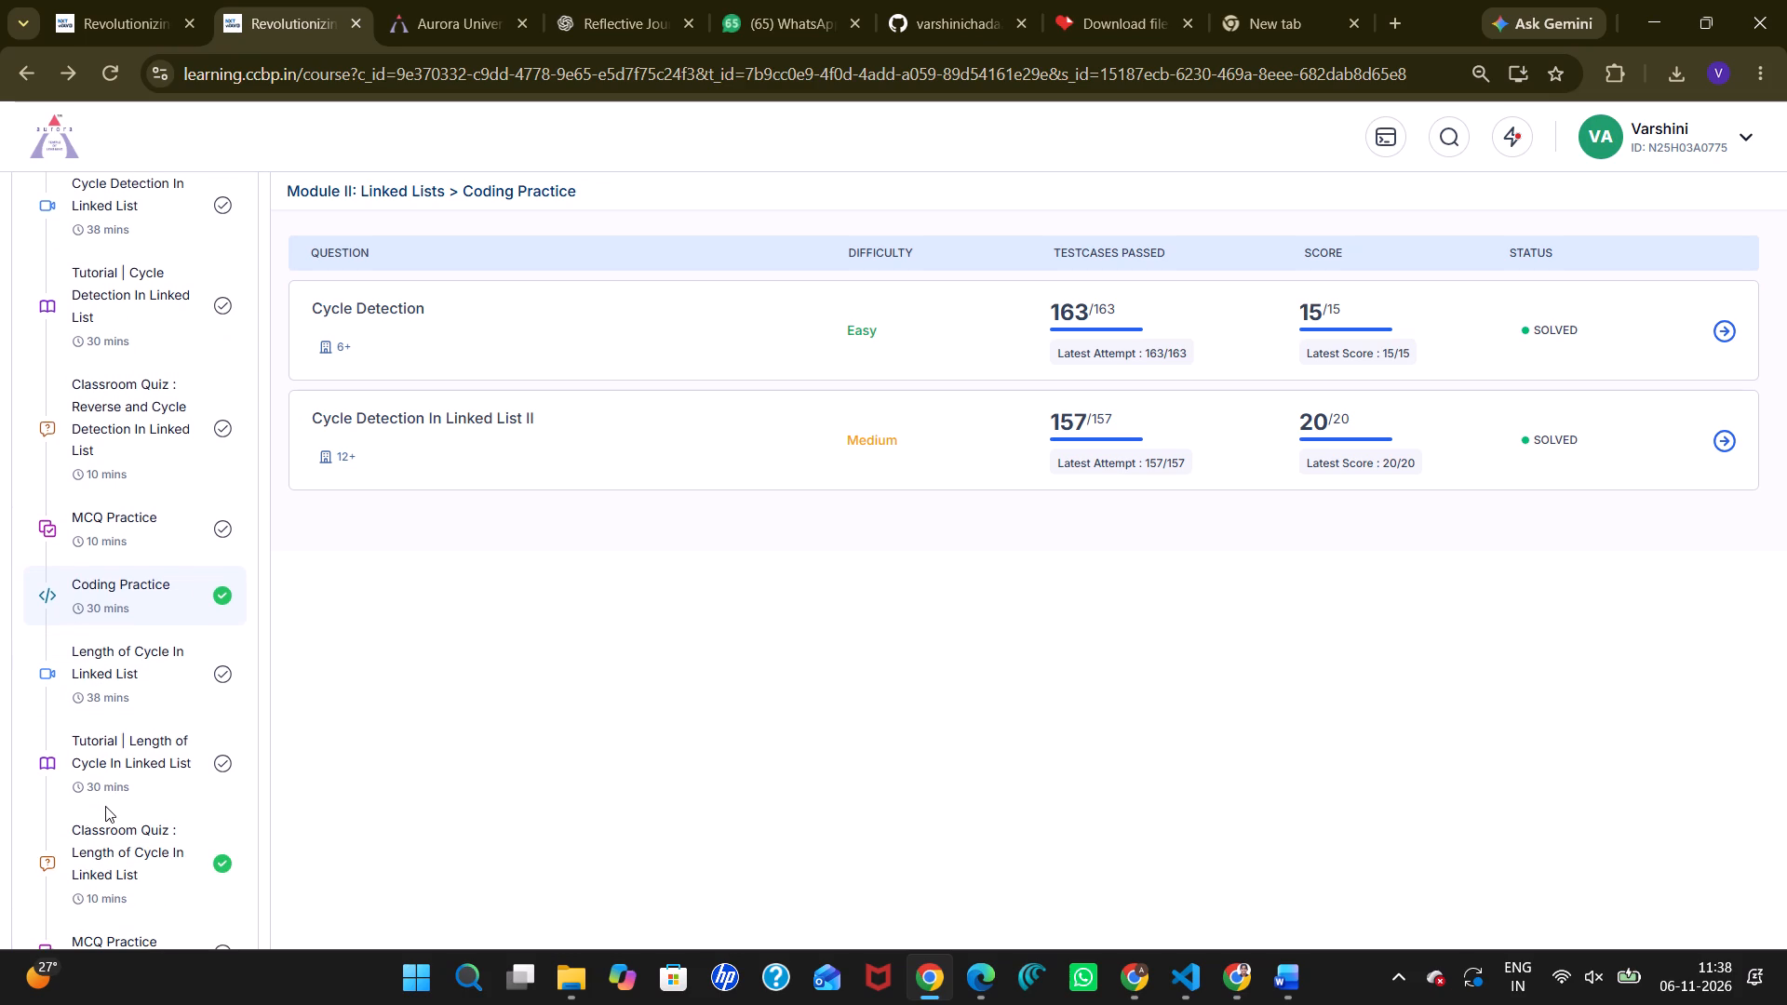
left_click(105, 806)
scroll(137, 713, "down", 3)
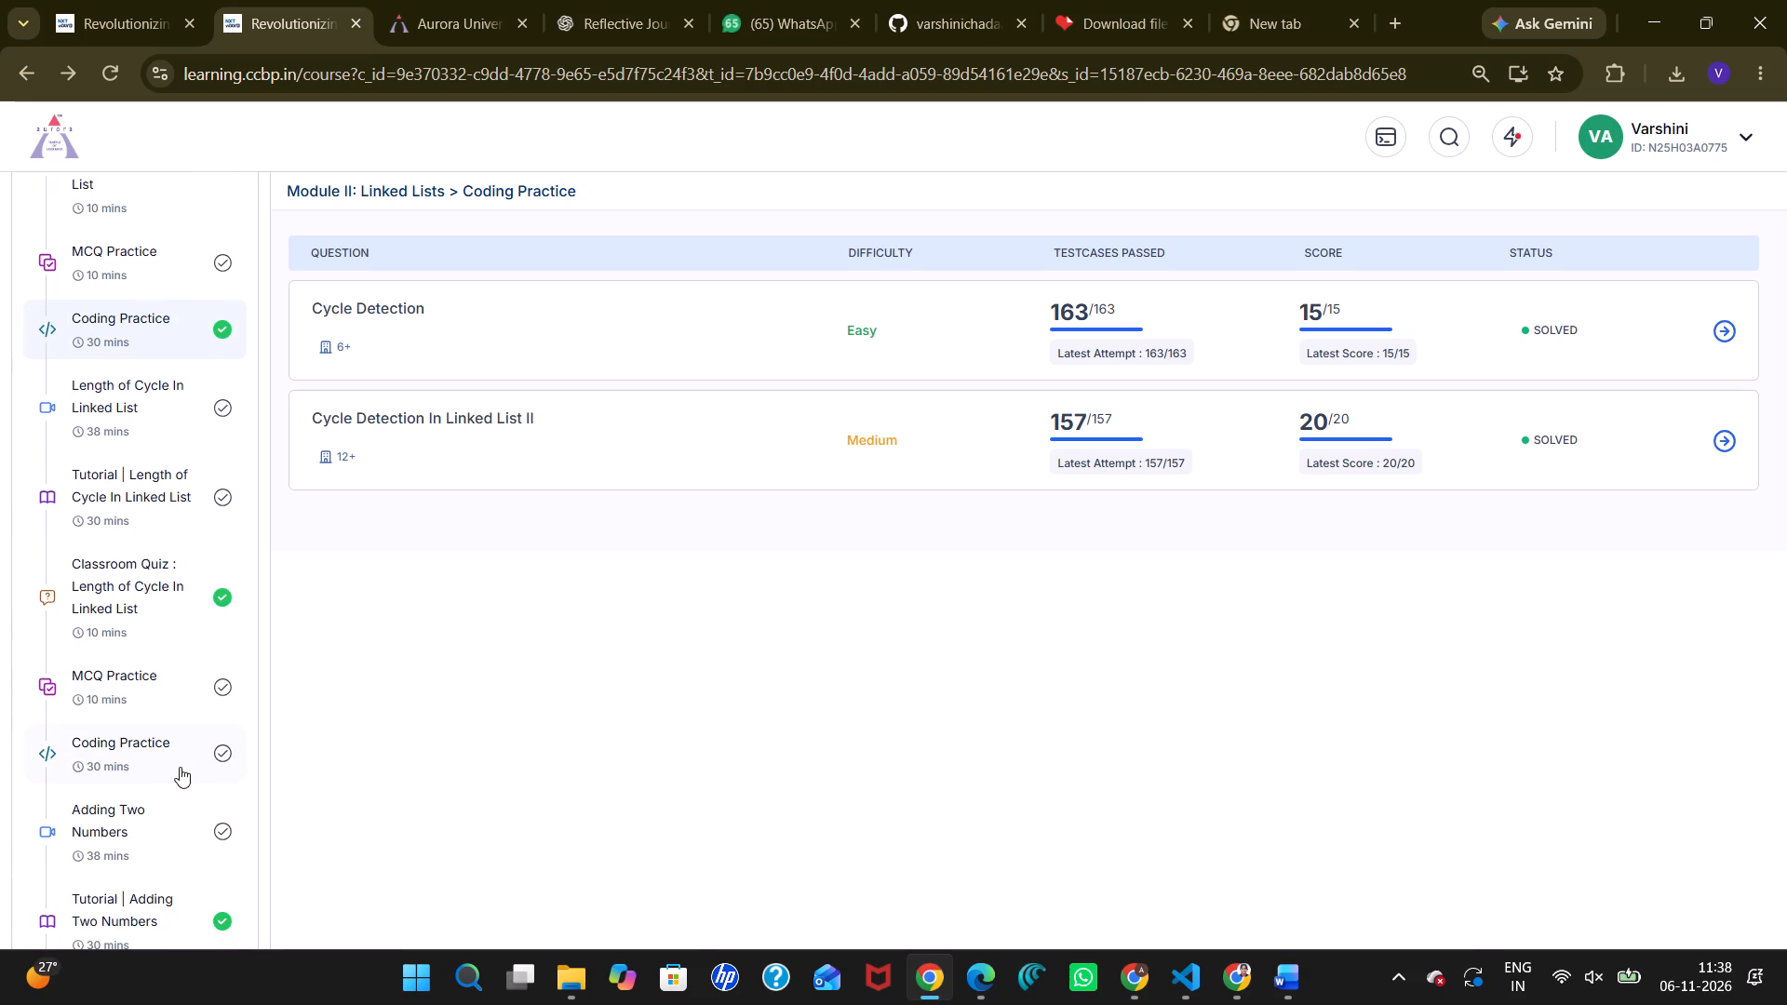
left_click(180, 767)
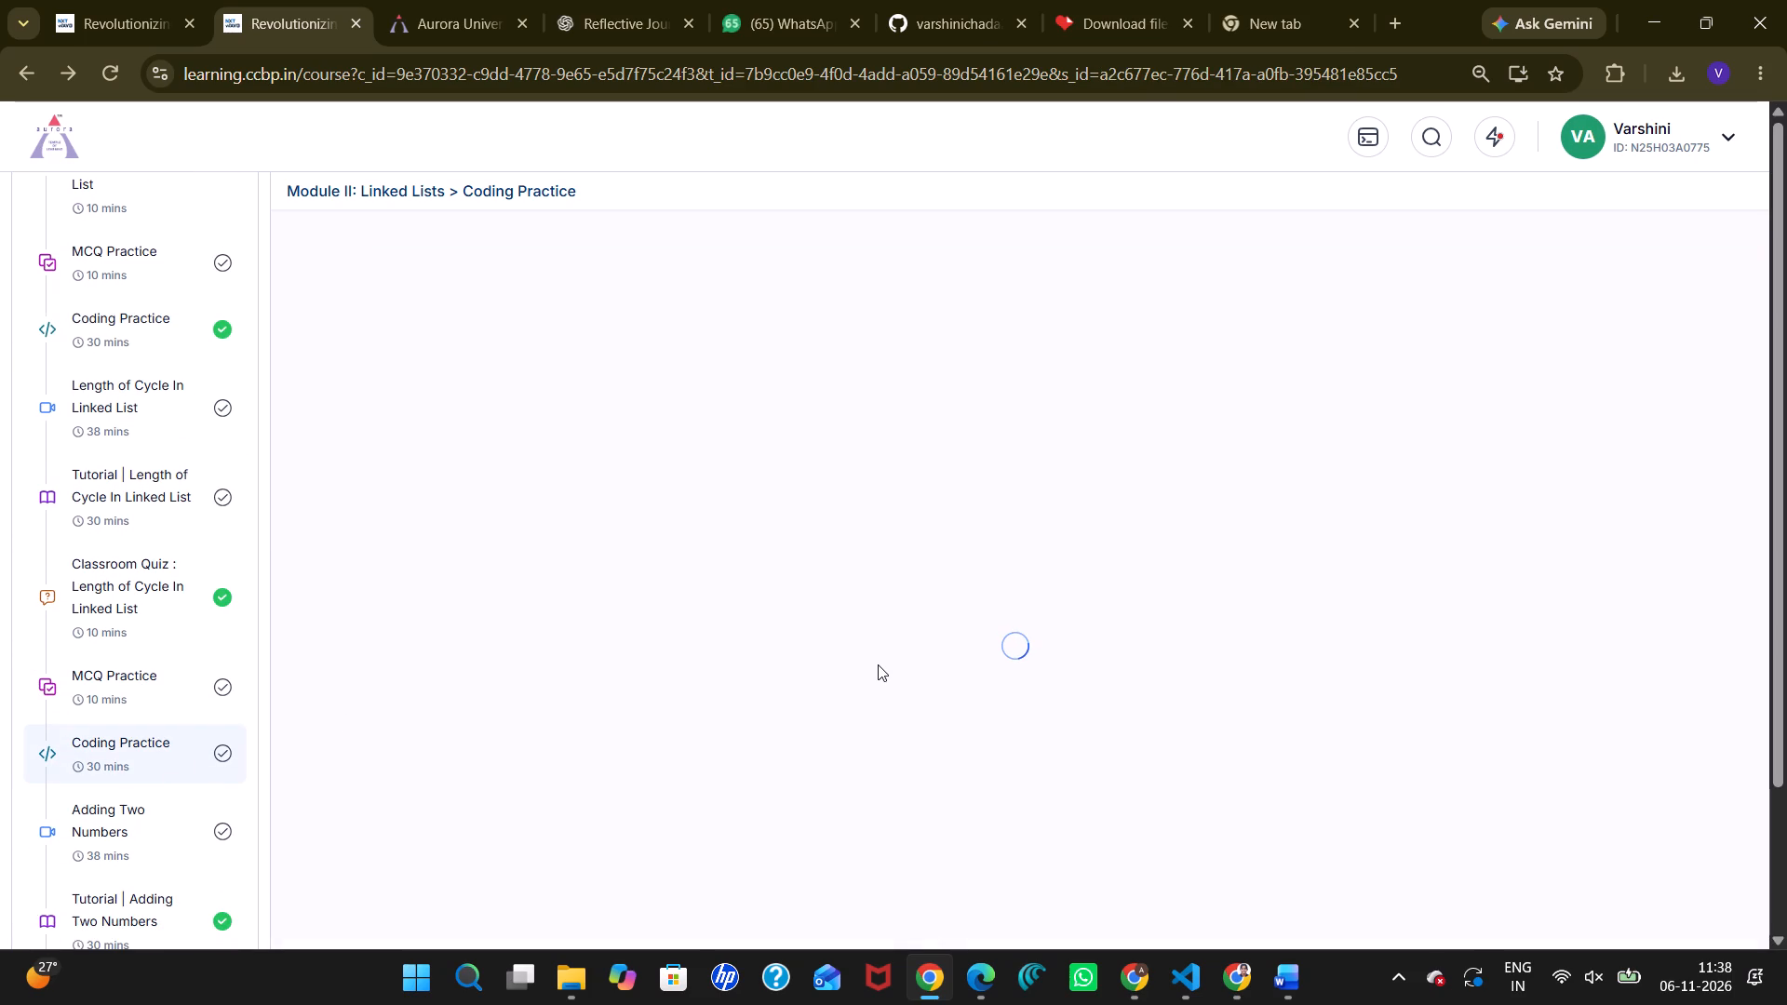
Open the "Merge Two Sorted Linked Lists" question from its coding practice set in the Linked Lists module.
scroll(138, 764, "down", 4)
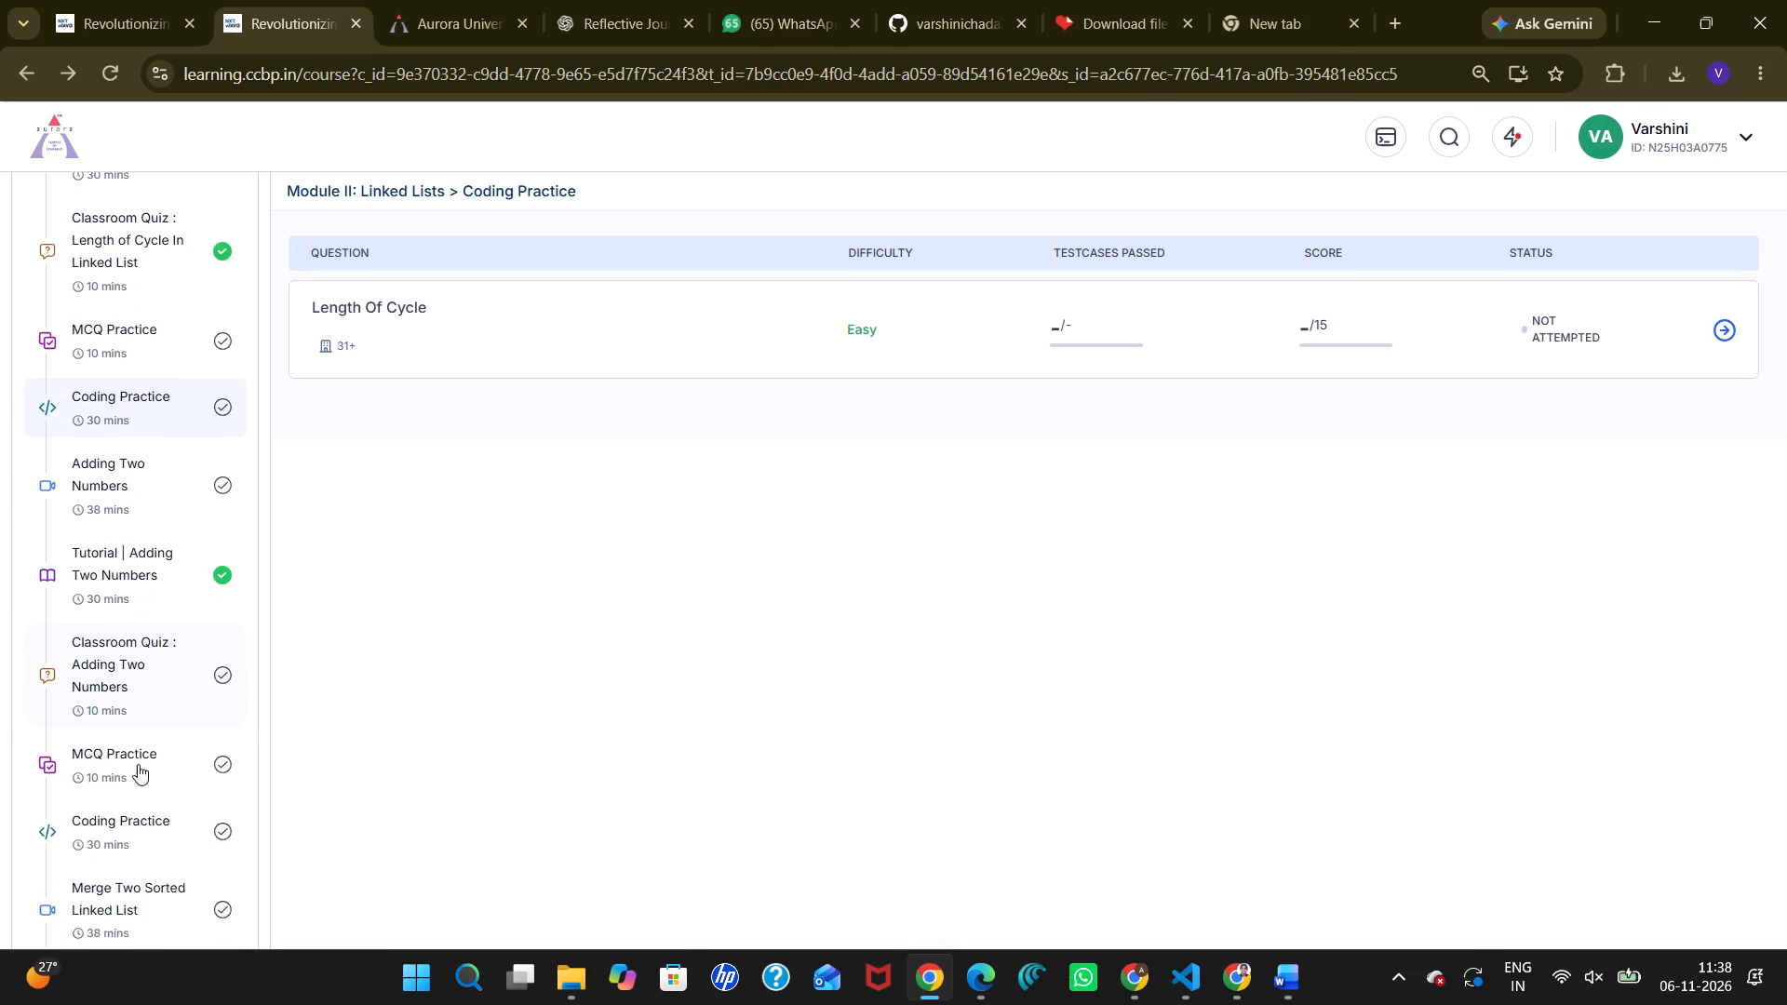
scroll(138, 764, "down", 6)
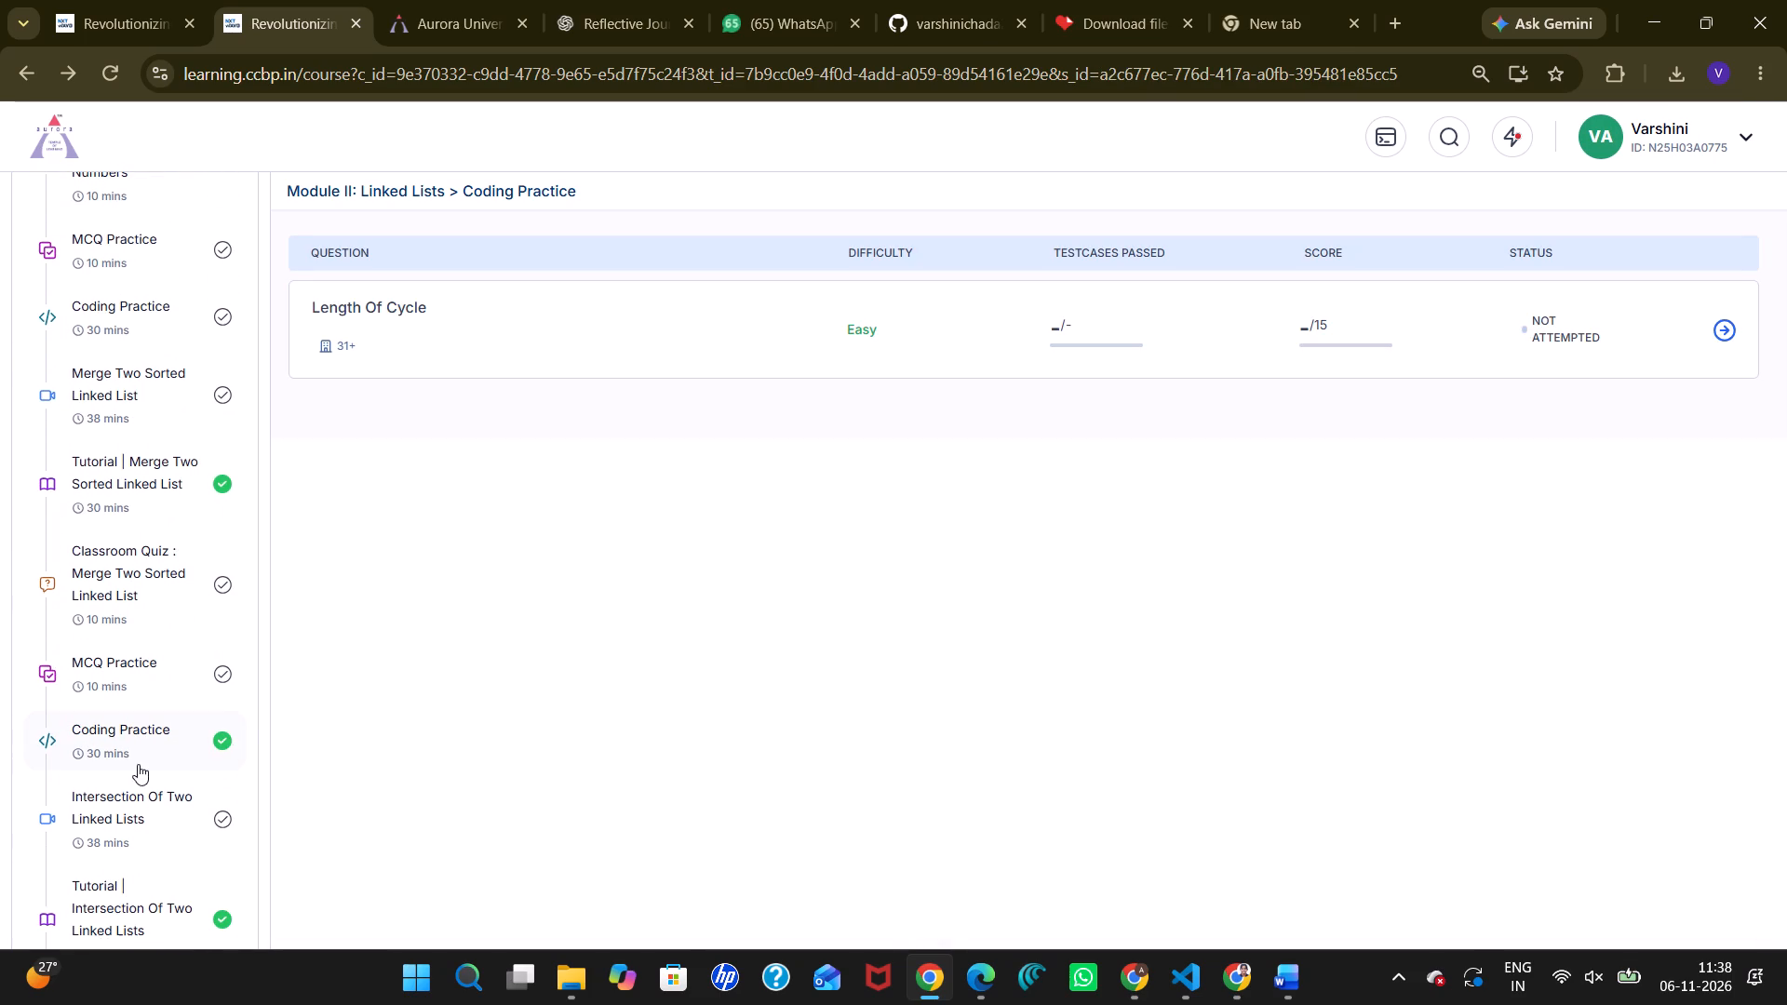
left_click(142, 754)
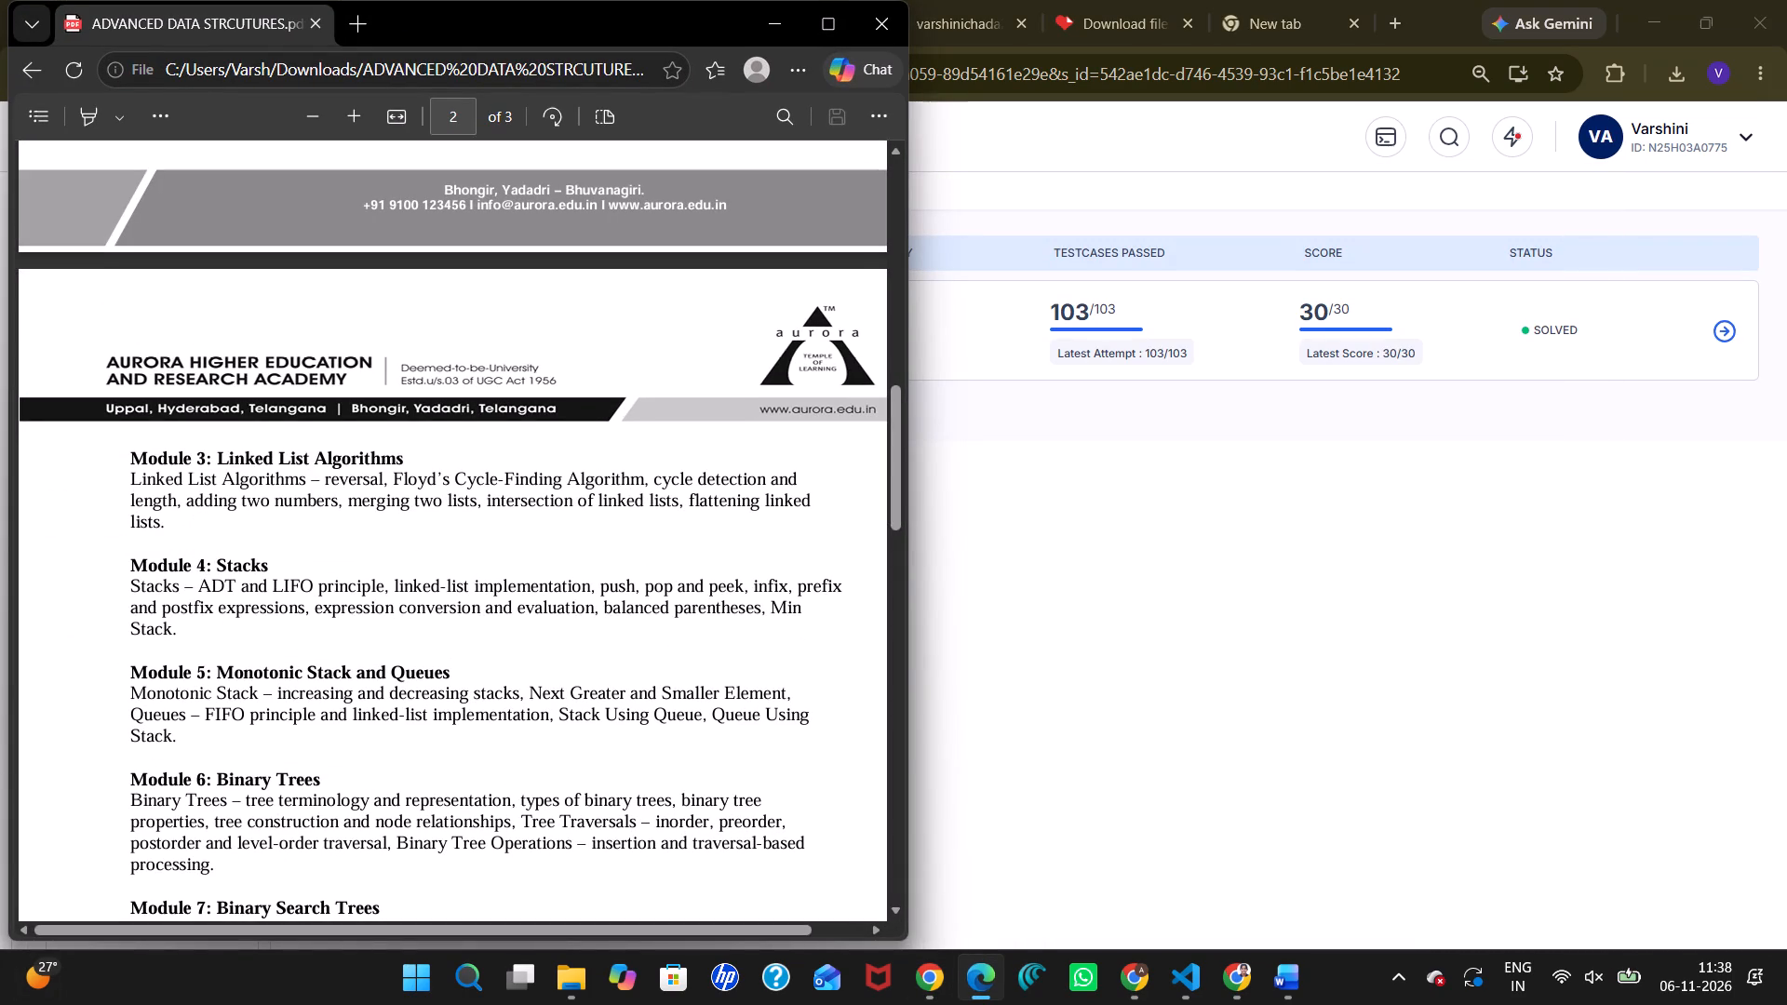
left_click(784, 32)
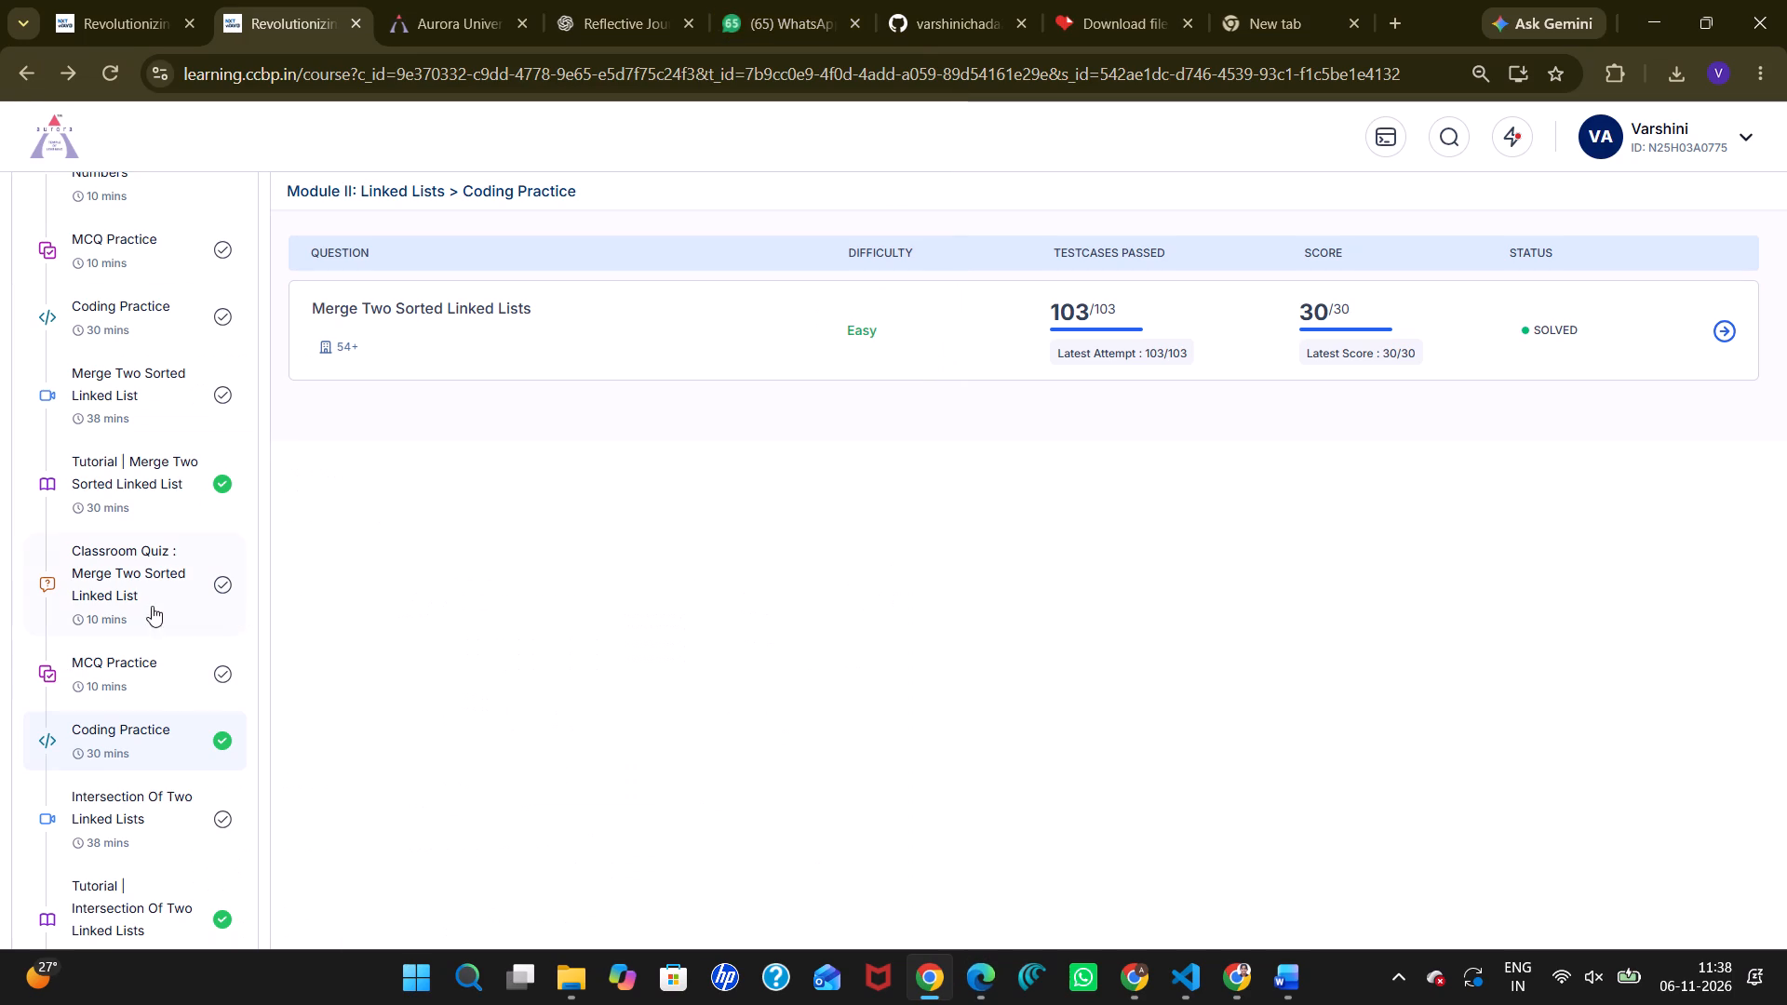
left_click(155, 738)
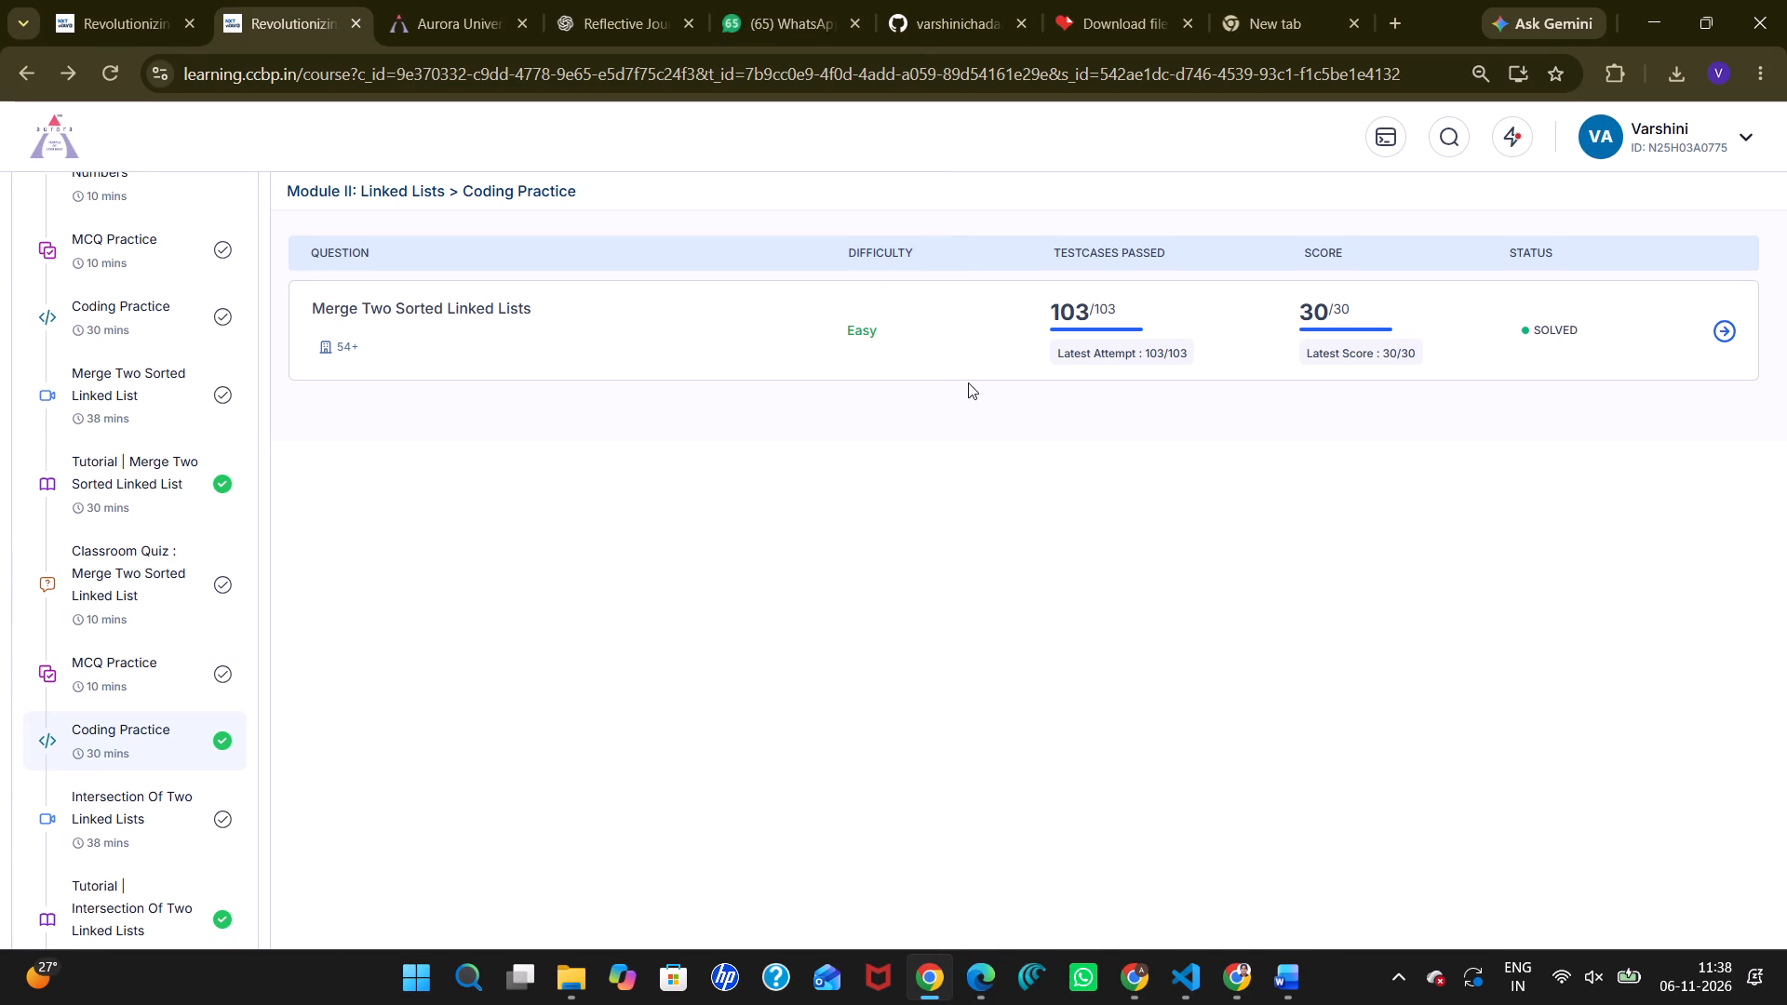
left_click(935, 337)
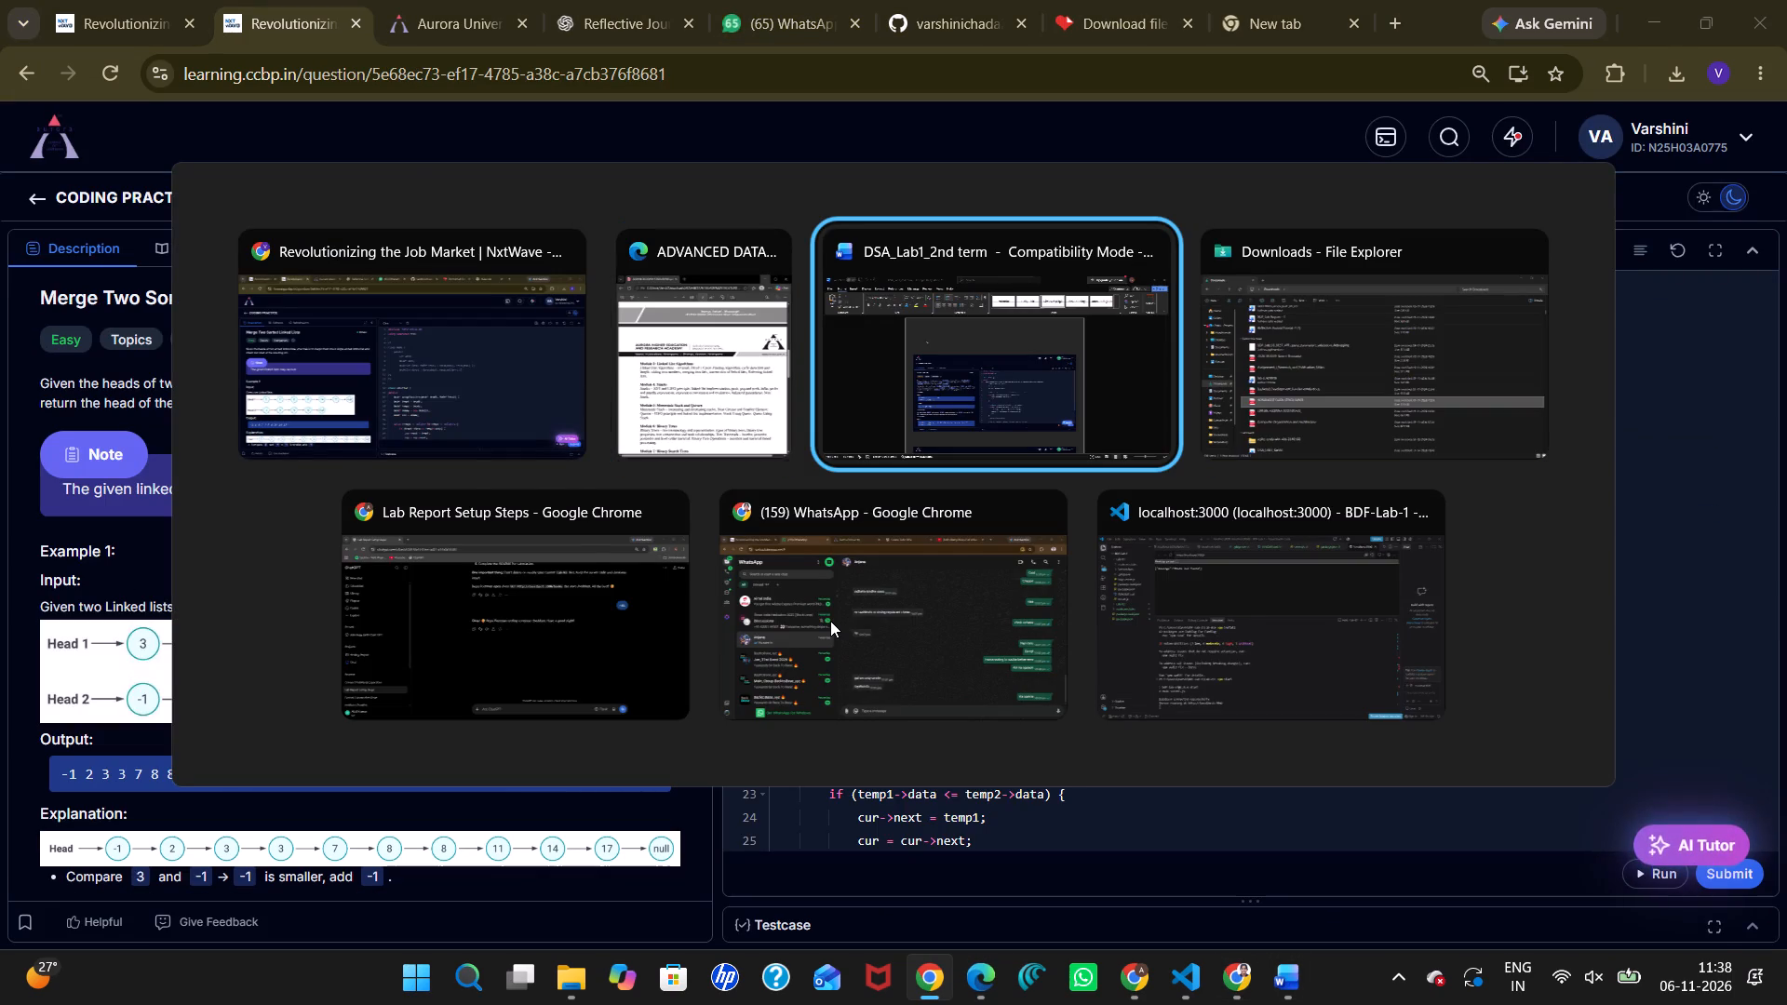
In the Word report, enter "Merge two sorted Linked Lists" before the colon in the fifth numbered heading.
type("Merge")
key("space")
type("two sorted")
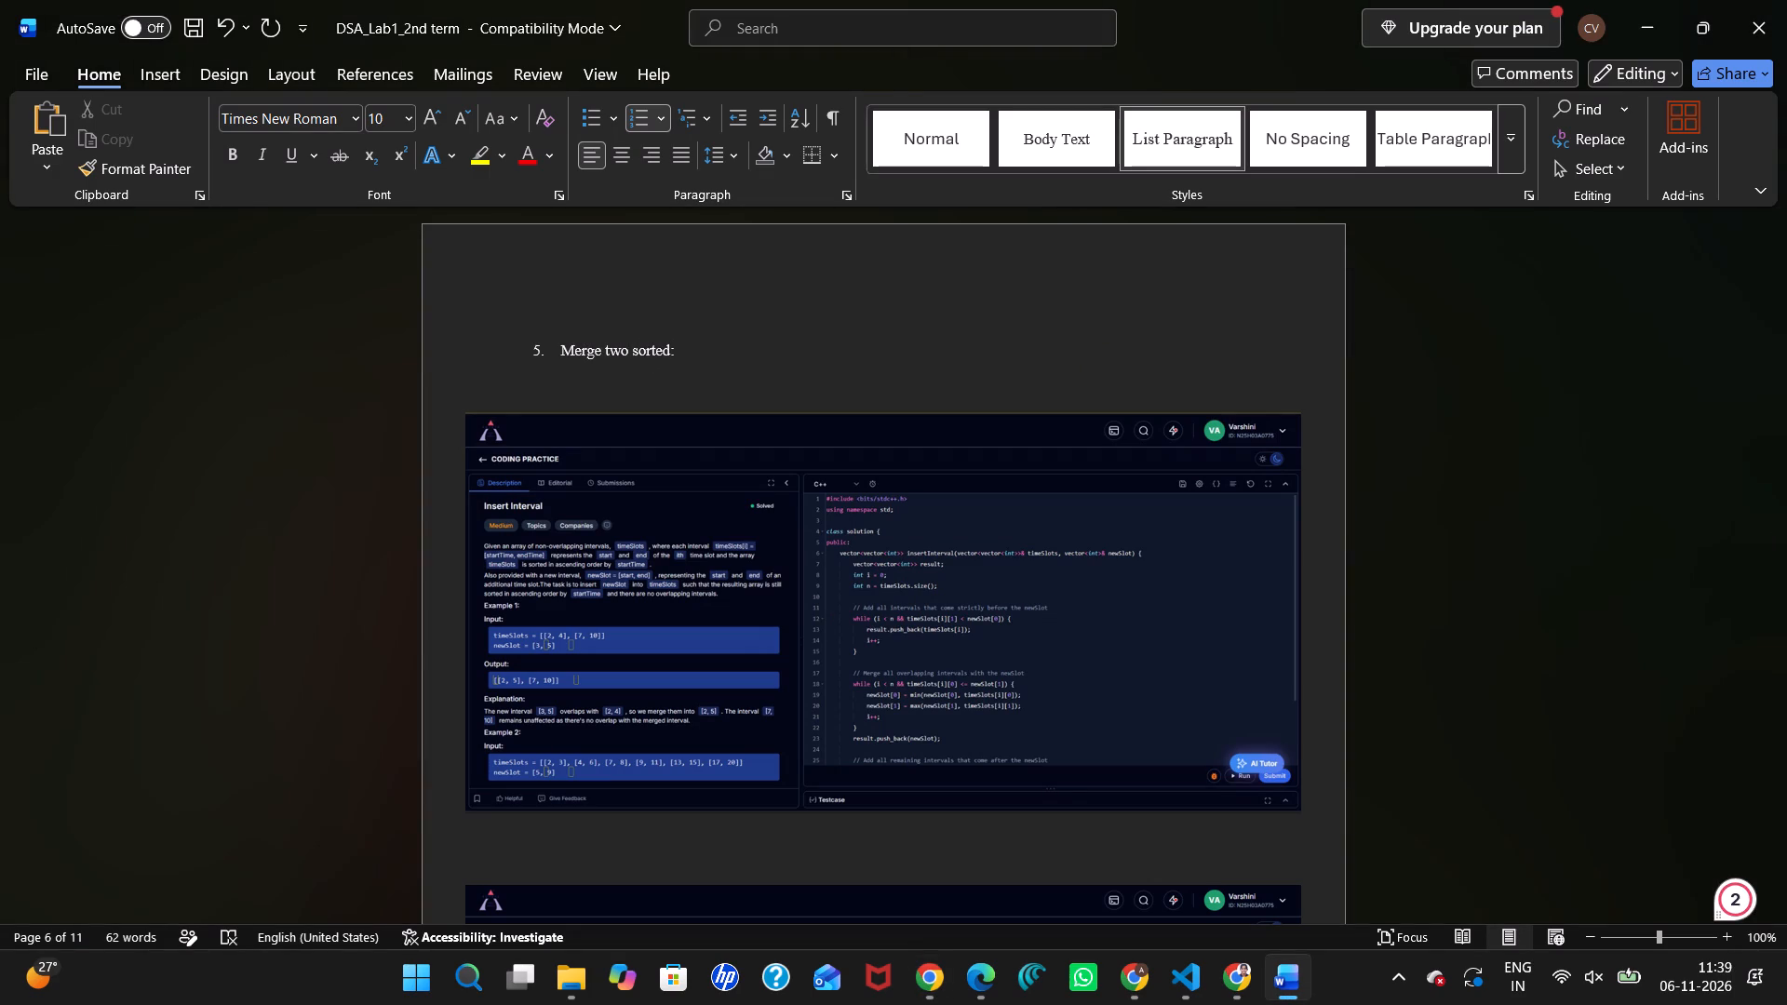
key("space")
type("Linekd")
key("space")
key("BackSpace")
key("BackSpace")
key("BackSpace")
key("BackSpace")
type("ked Lists")
scroll(823, 507, "down", 1)
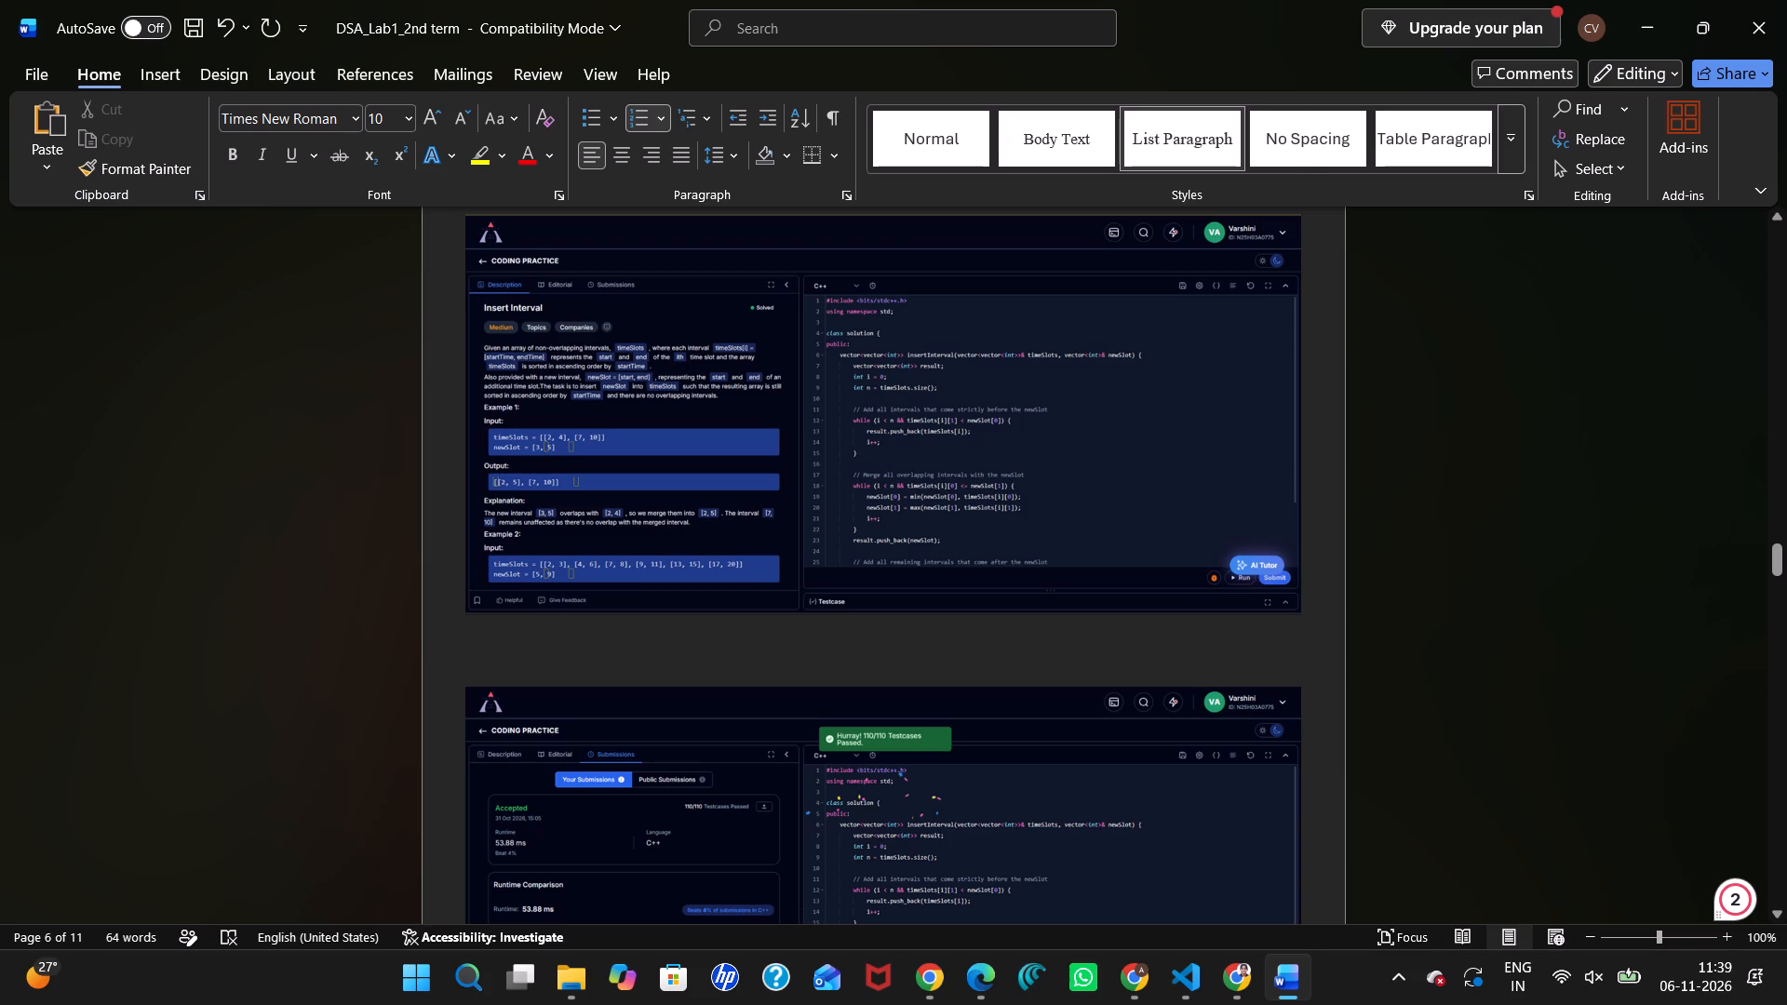
Delete the Insert Interval question screenshot below the "Merge two sorted Linked Lists" heading.
scroll(803, 484, "right", 1)
left_click(803, 484)
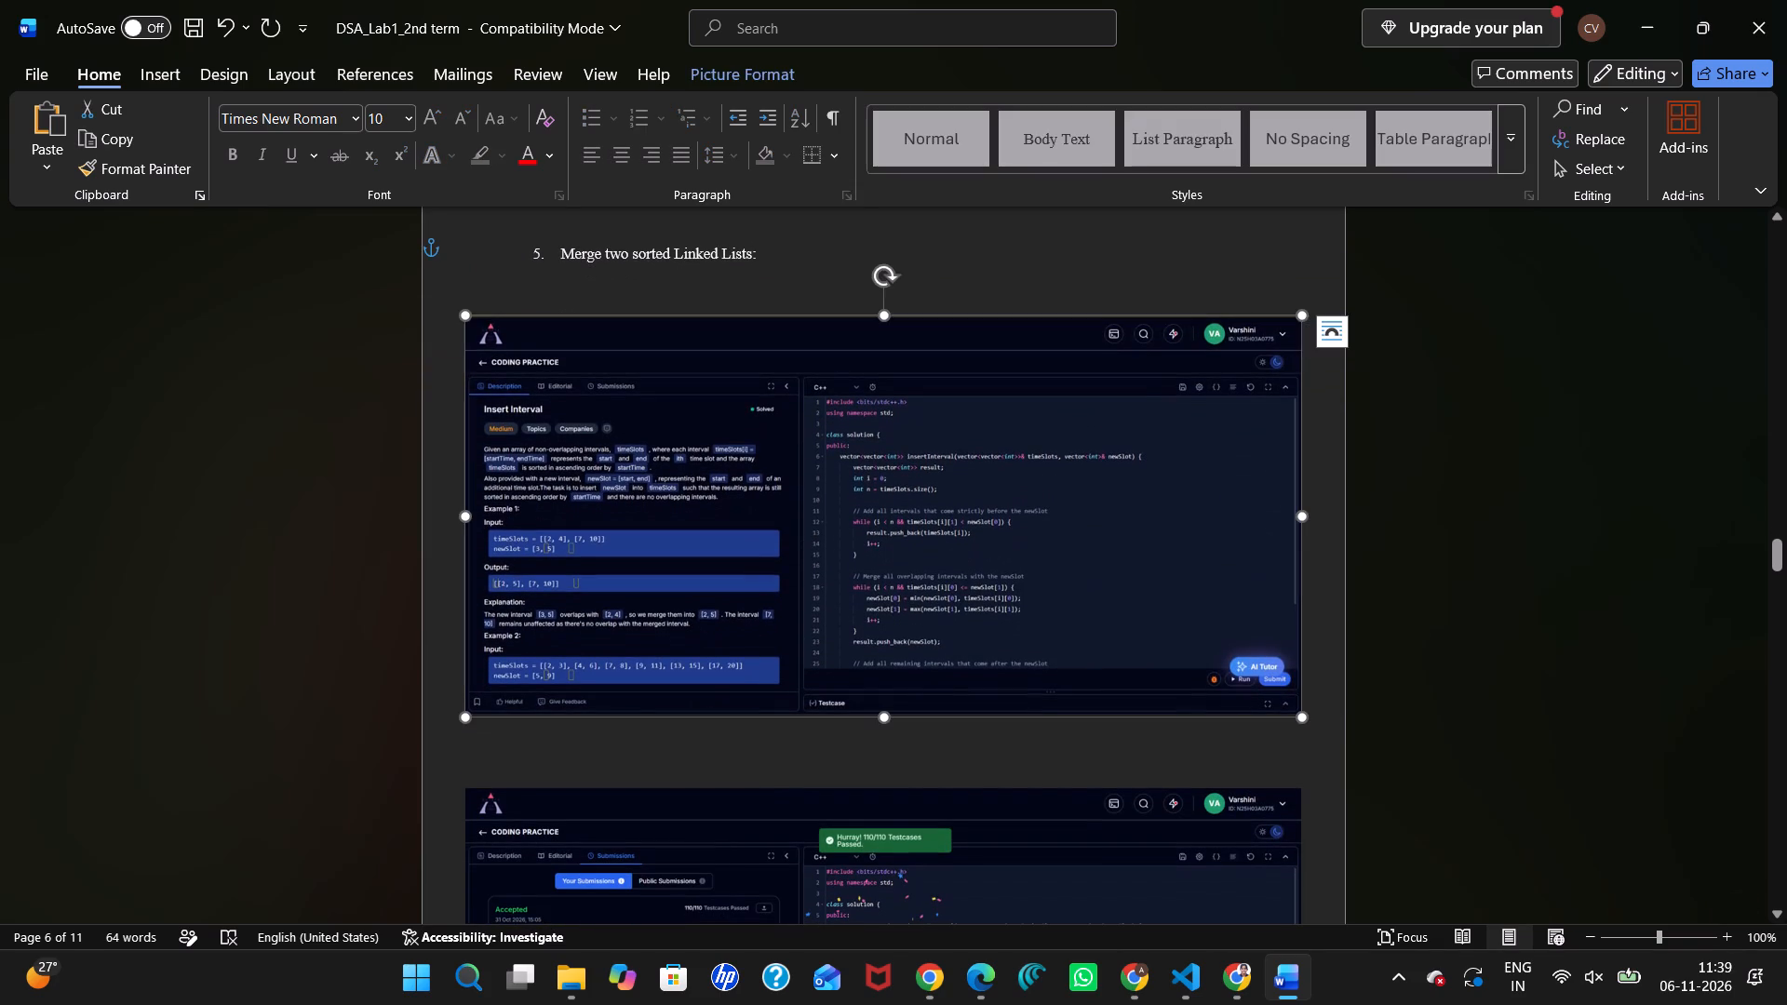
key("BackSpace")
Capture the Merge Two Sorted Linked Lists question page in Chrome and paste it with blank space below the fifth heading in Word.
left_click(780, 250)
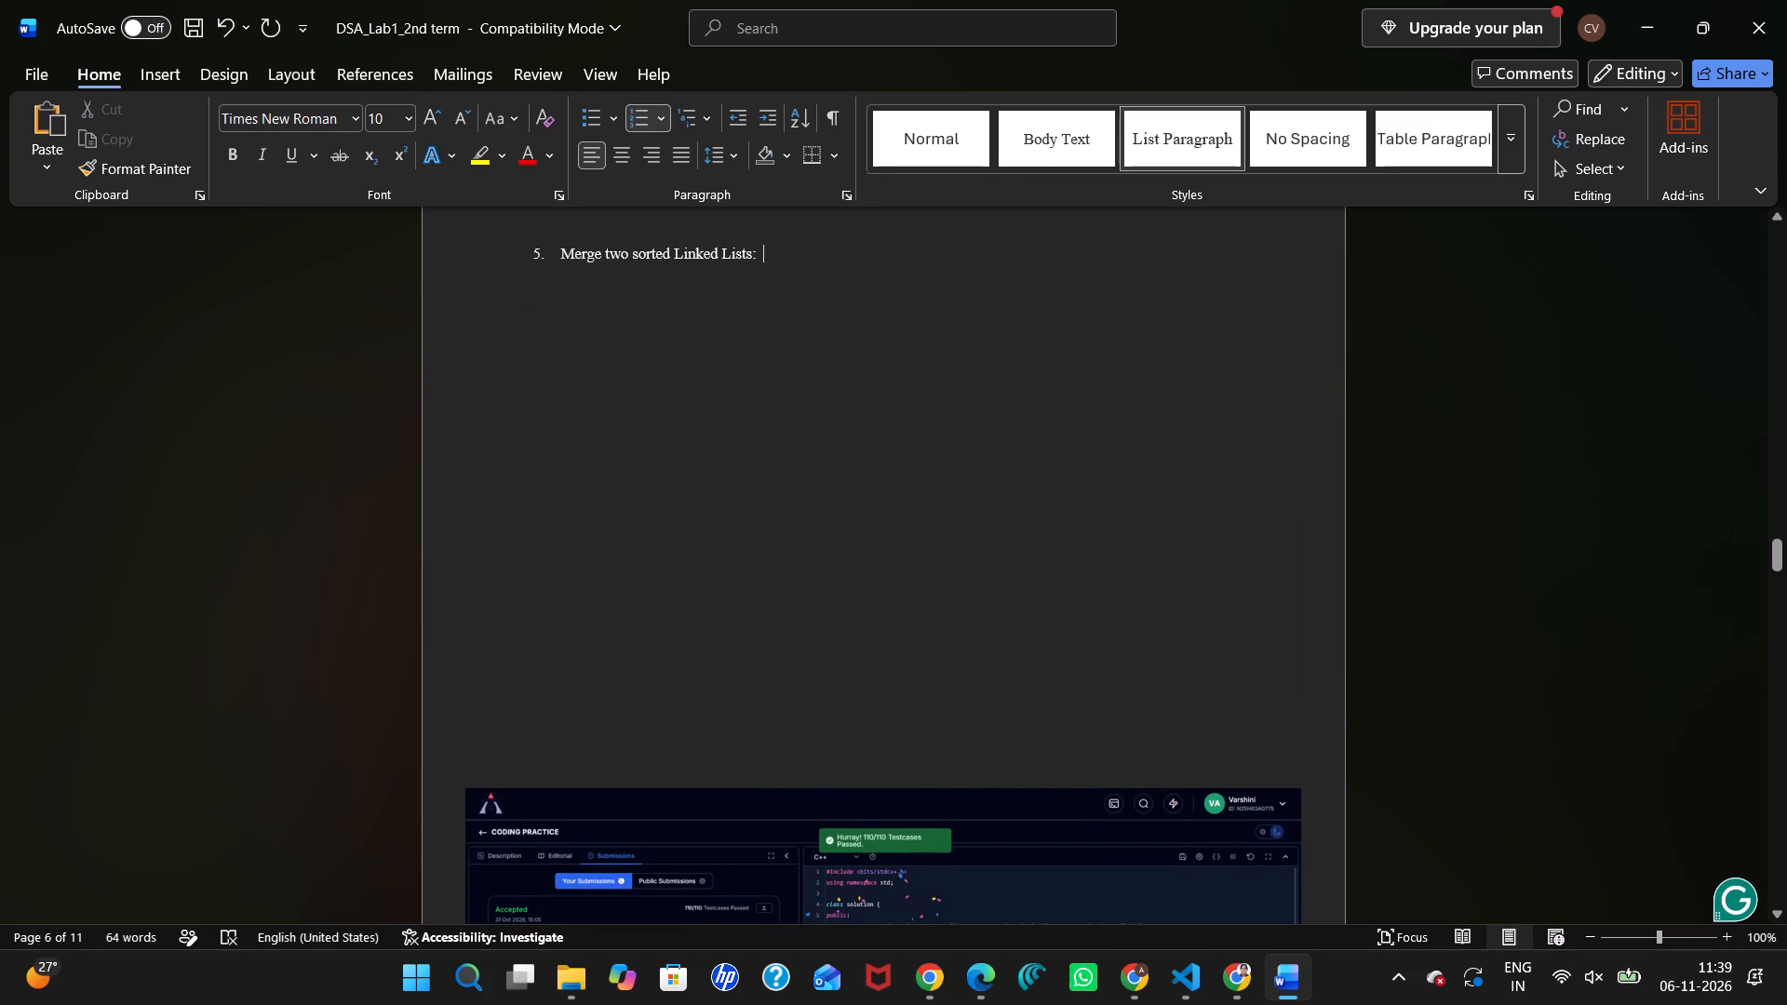
key("Return")
key("Return")
key("Return")
key("BackSpace")
key("BackSpace")
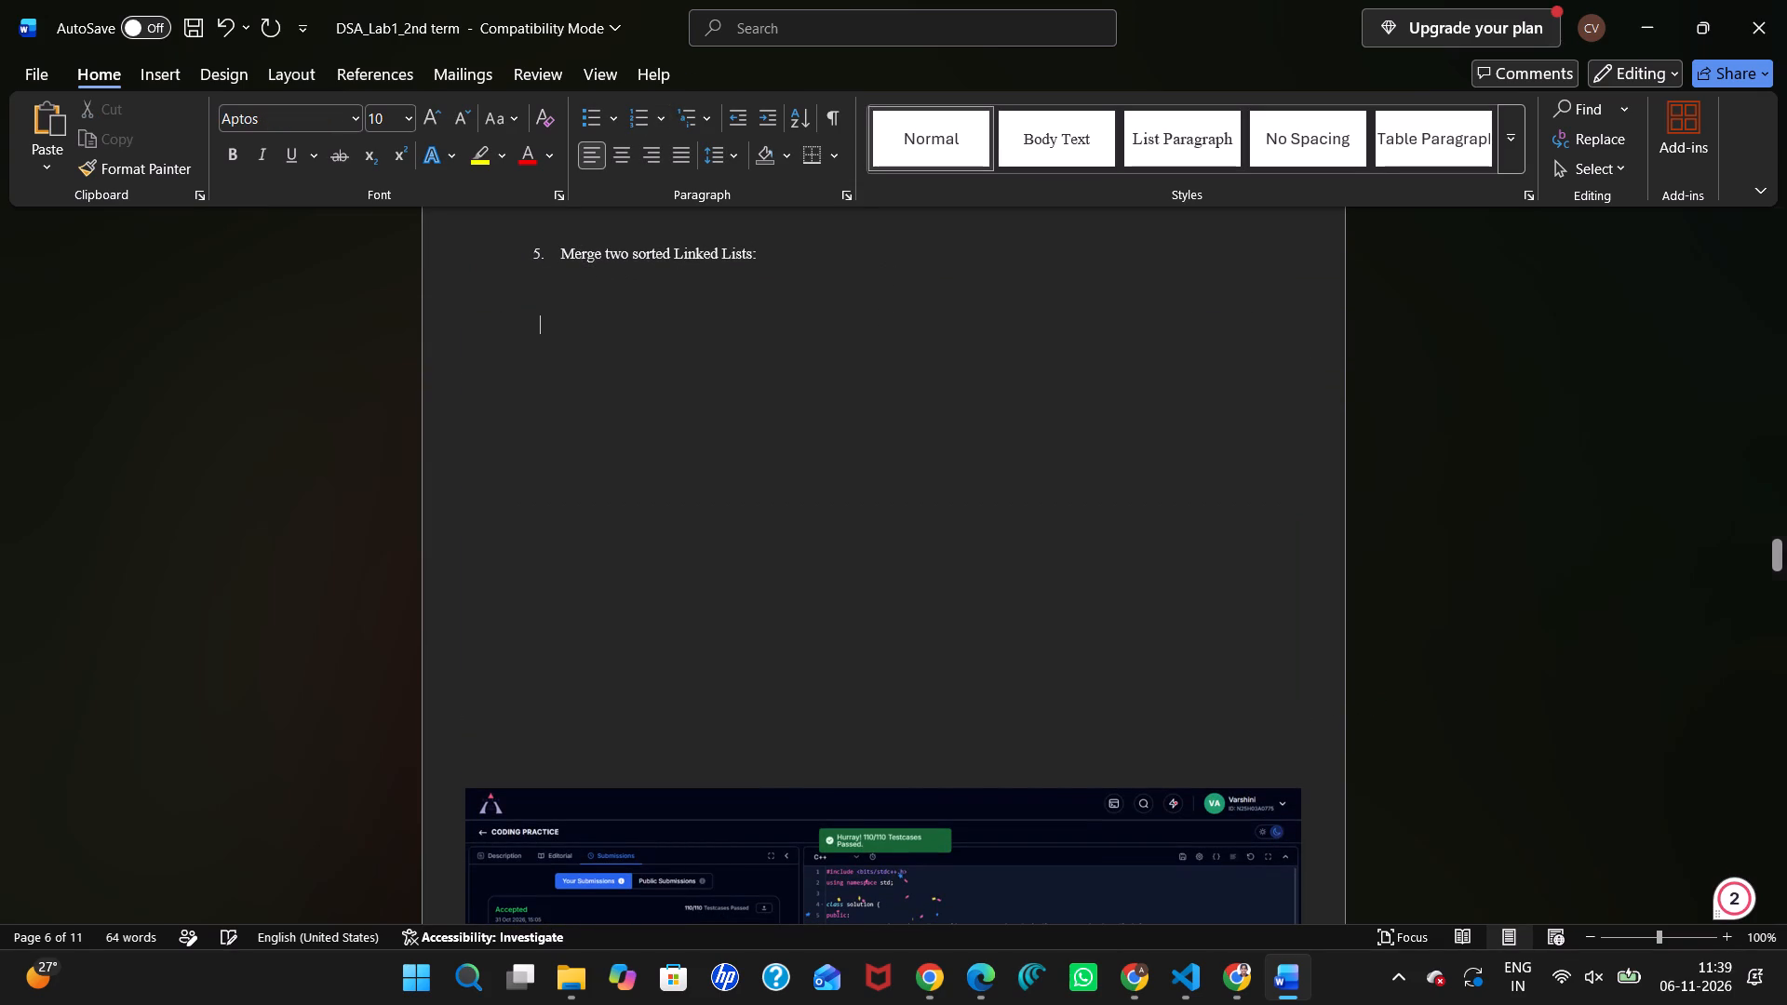
key("BackSpace")
key("BackSpace")
key("Return")
key("Return")
key("Return")
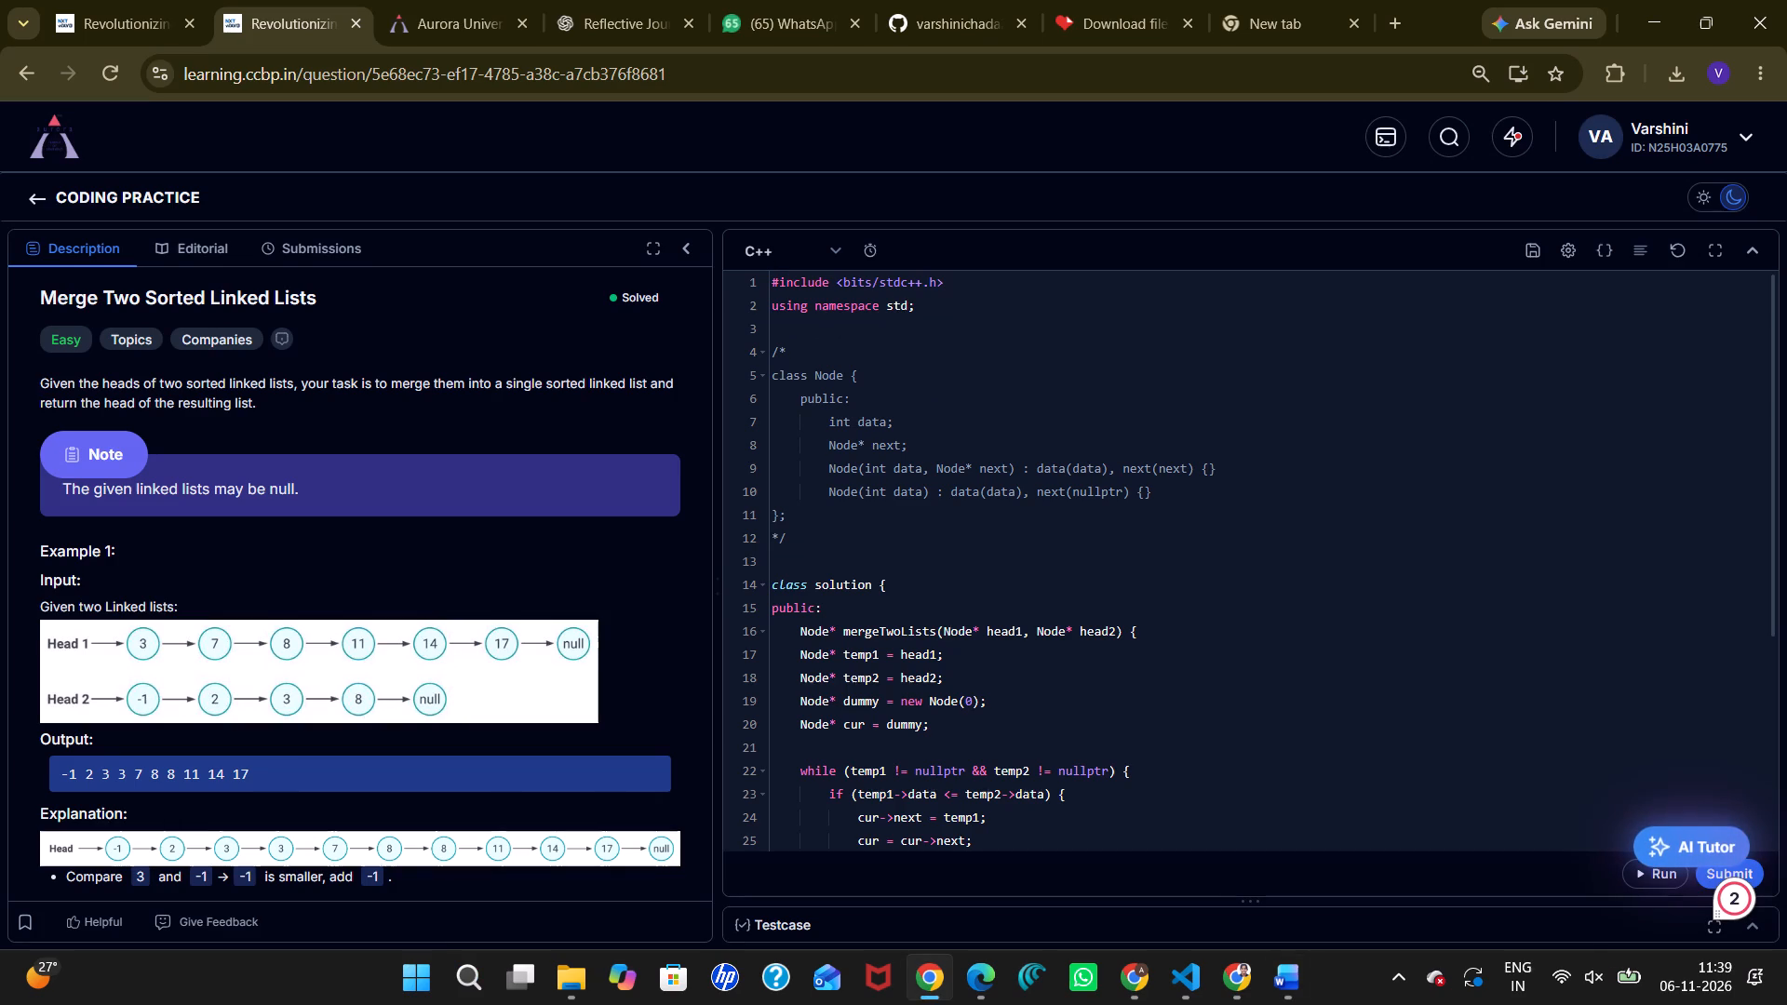
key("Print")
left_click_drag(0, 100, 1786, 956)
key("ctrl+c")
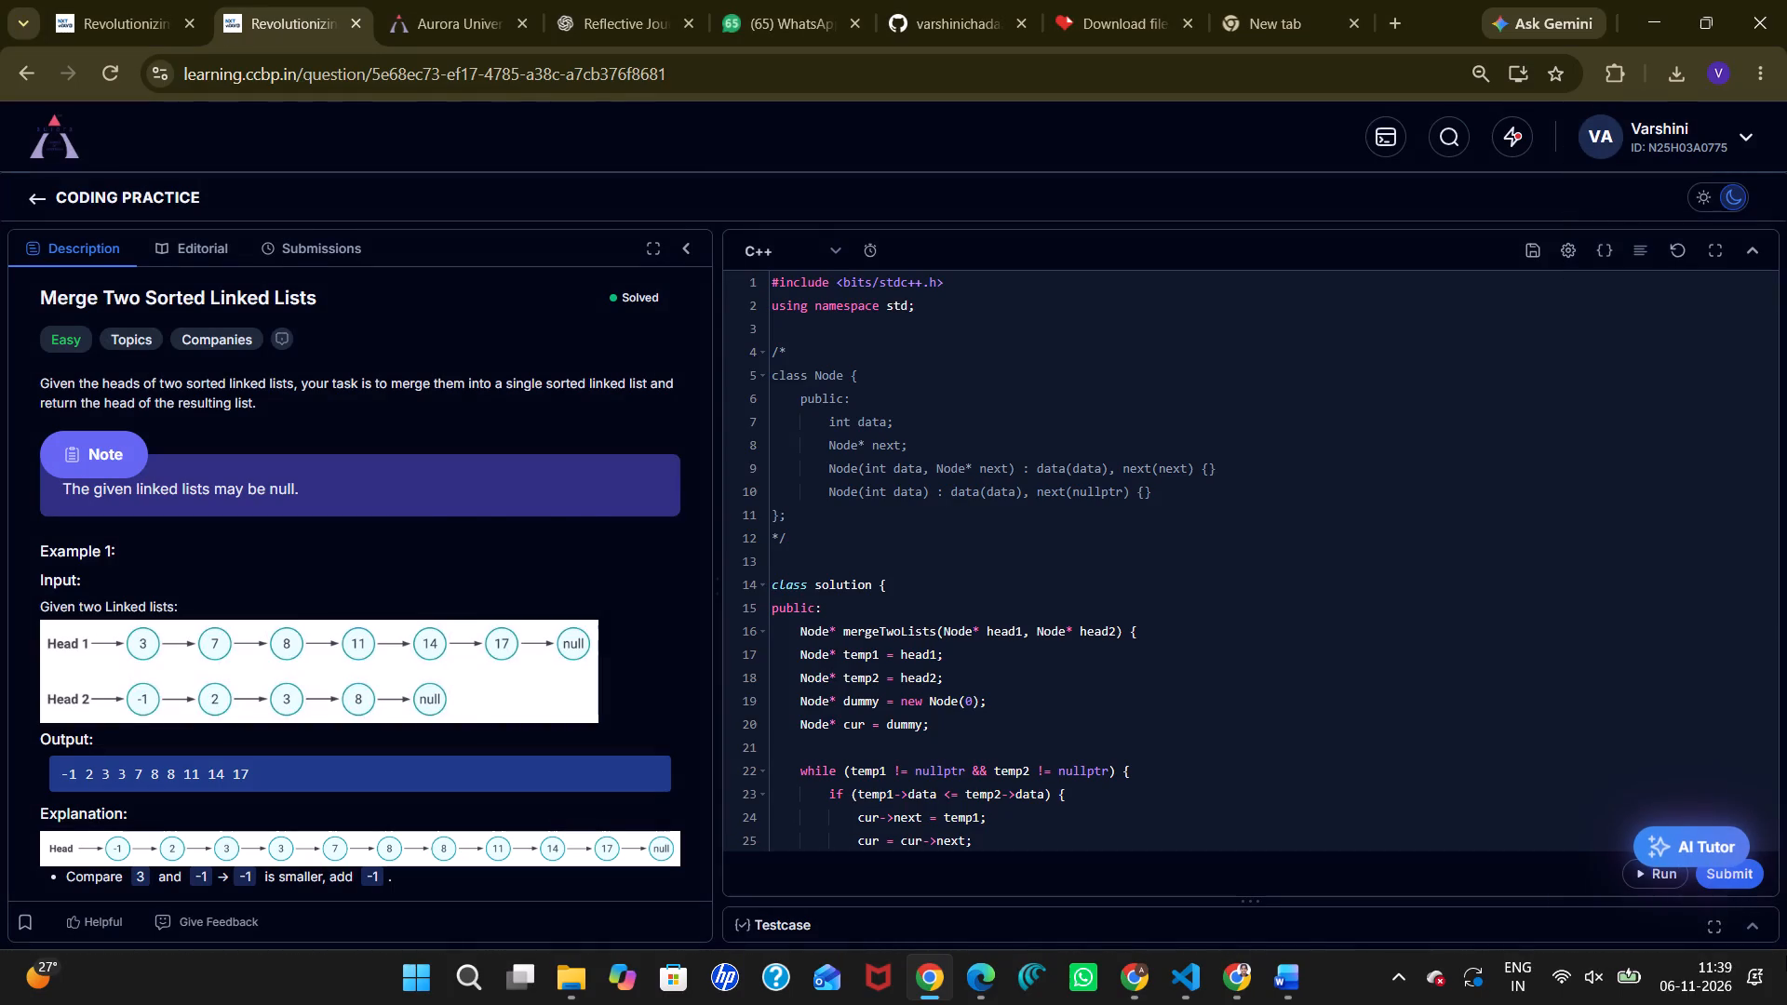
key("ctrl+v")
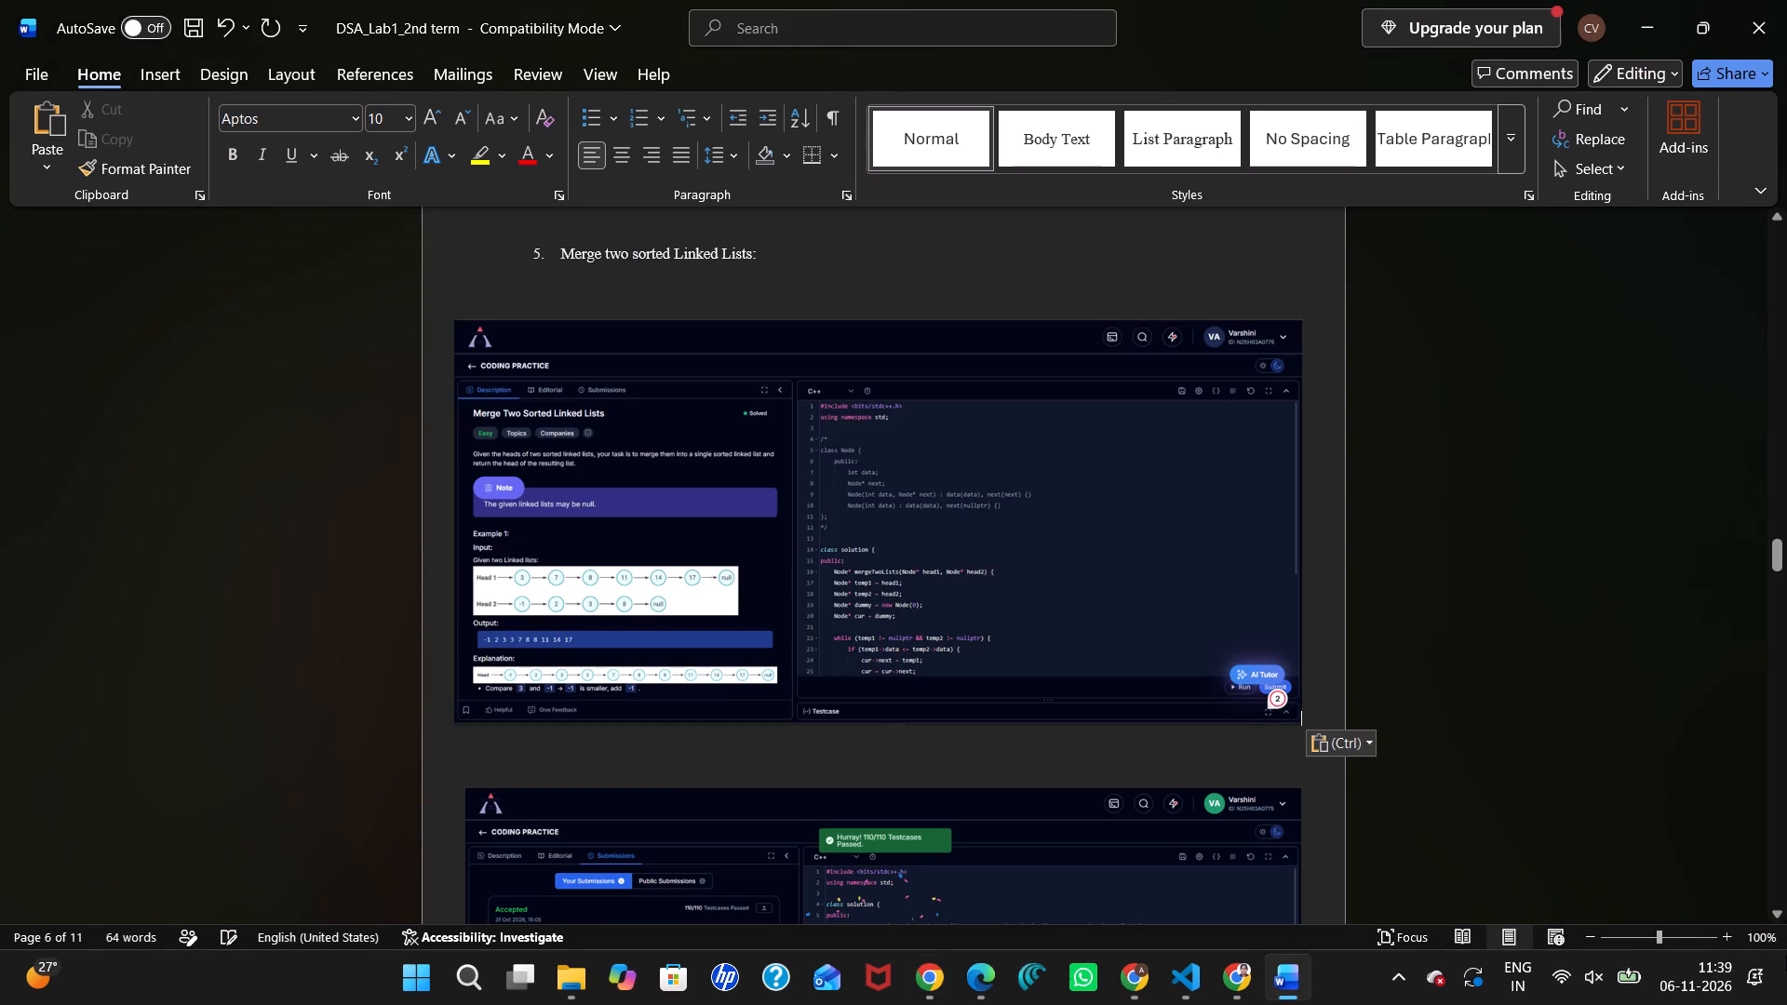
Delete the old Insert Interval submission result screenshot below the newly pasted question screenshot.
scroll(944, 627, "down", 2)
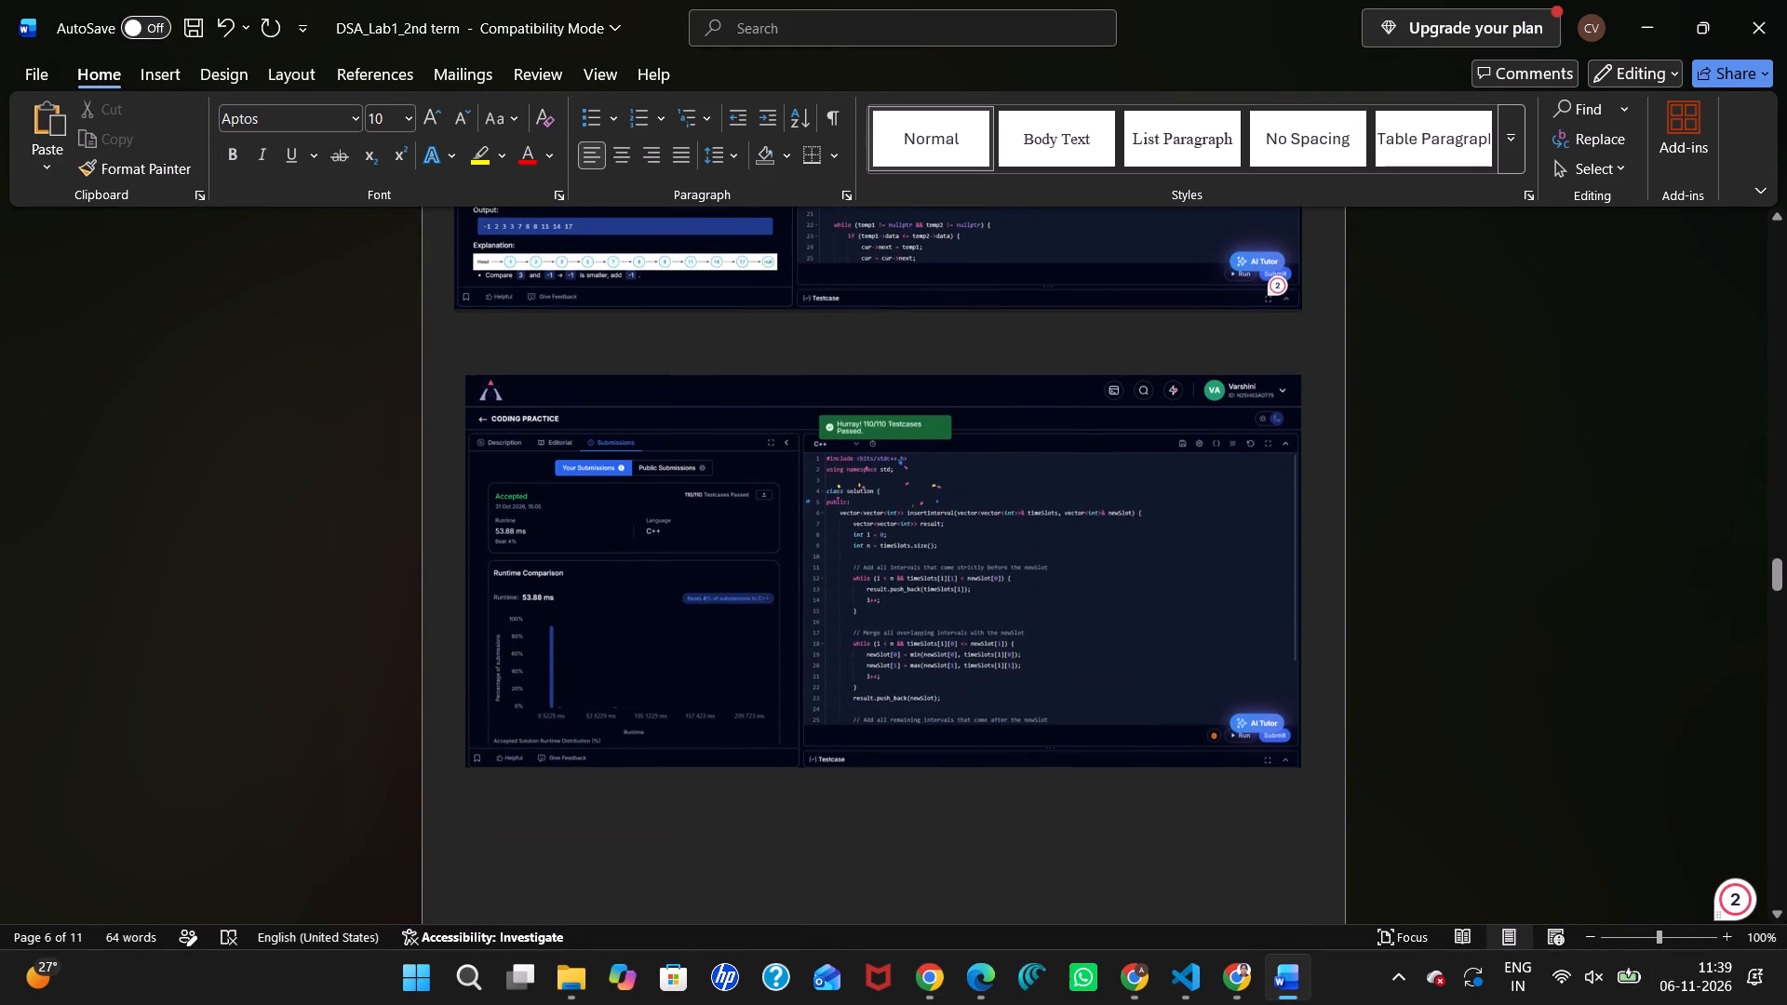
left_click(944, 627)
key("BackSpace")
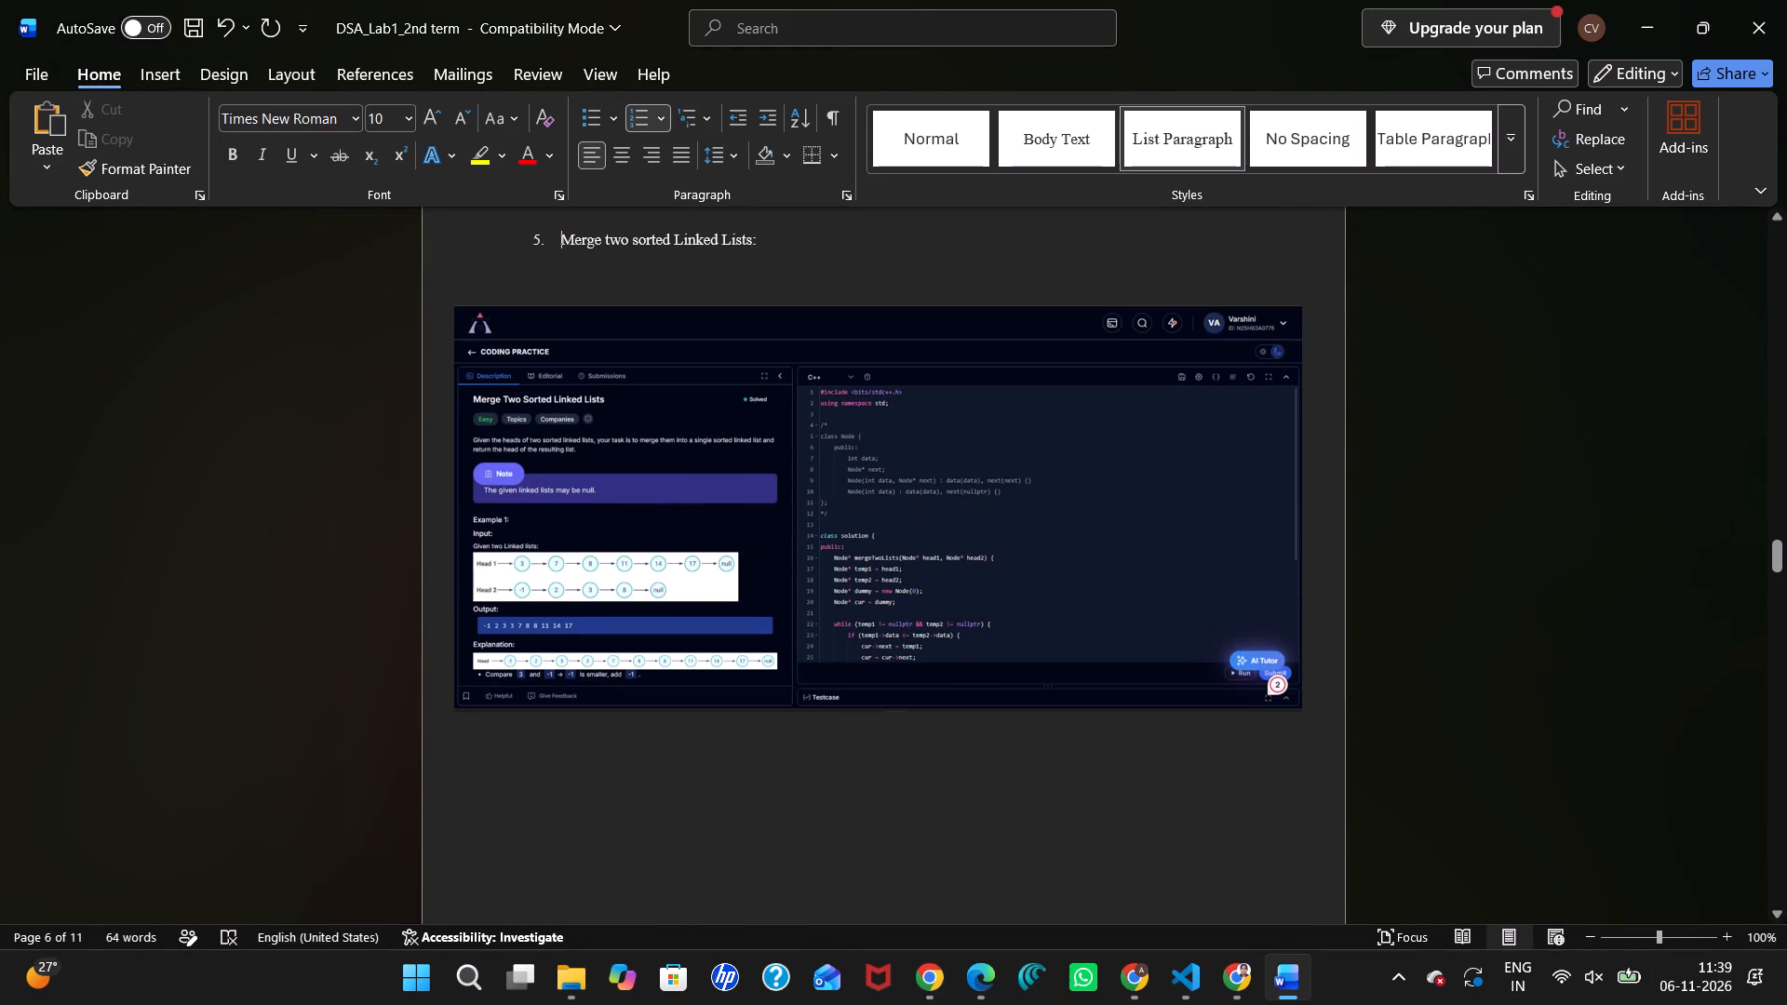
Submit the Merge Two Sorted Linked Lists solution in Chrome and paste a capture of its submission result below the question screenshot in Word.
left_click(1319, 699)
key("Return")
key("Return")
key("Return")
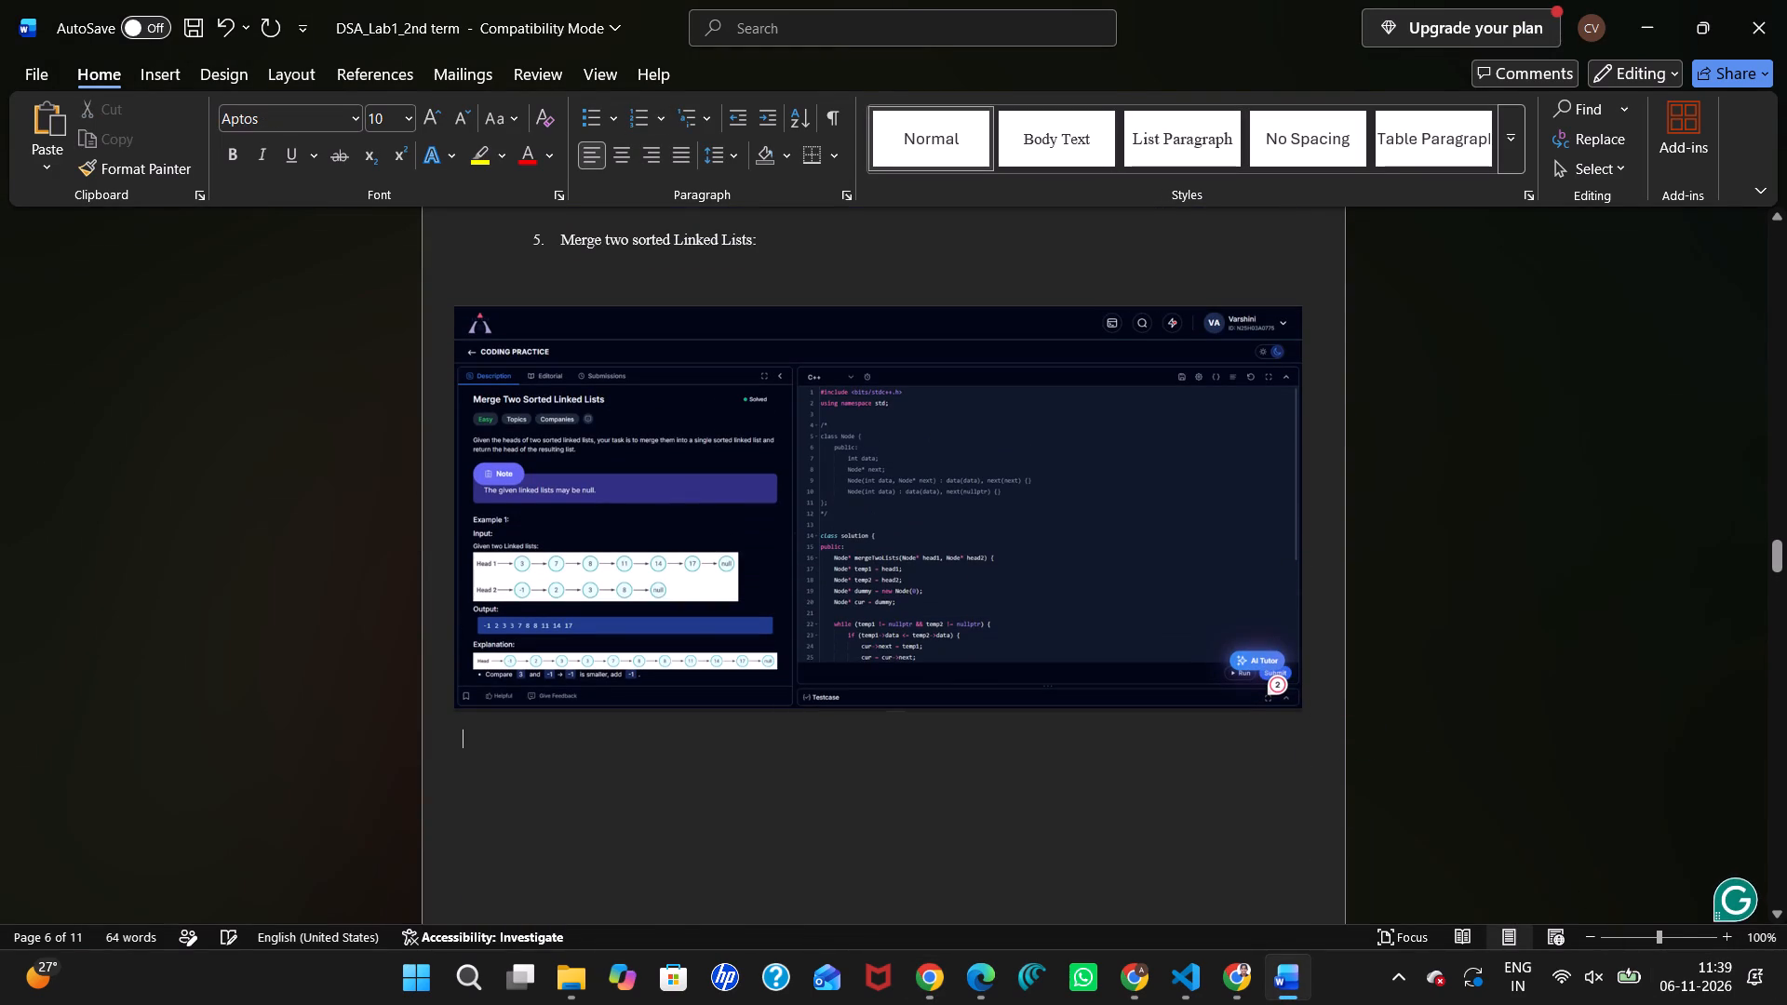
key("Return")
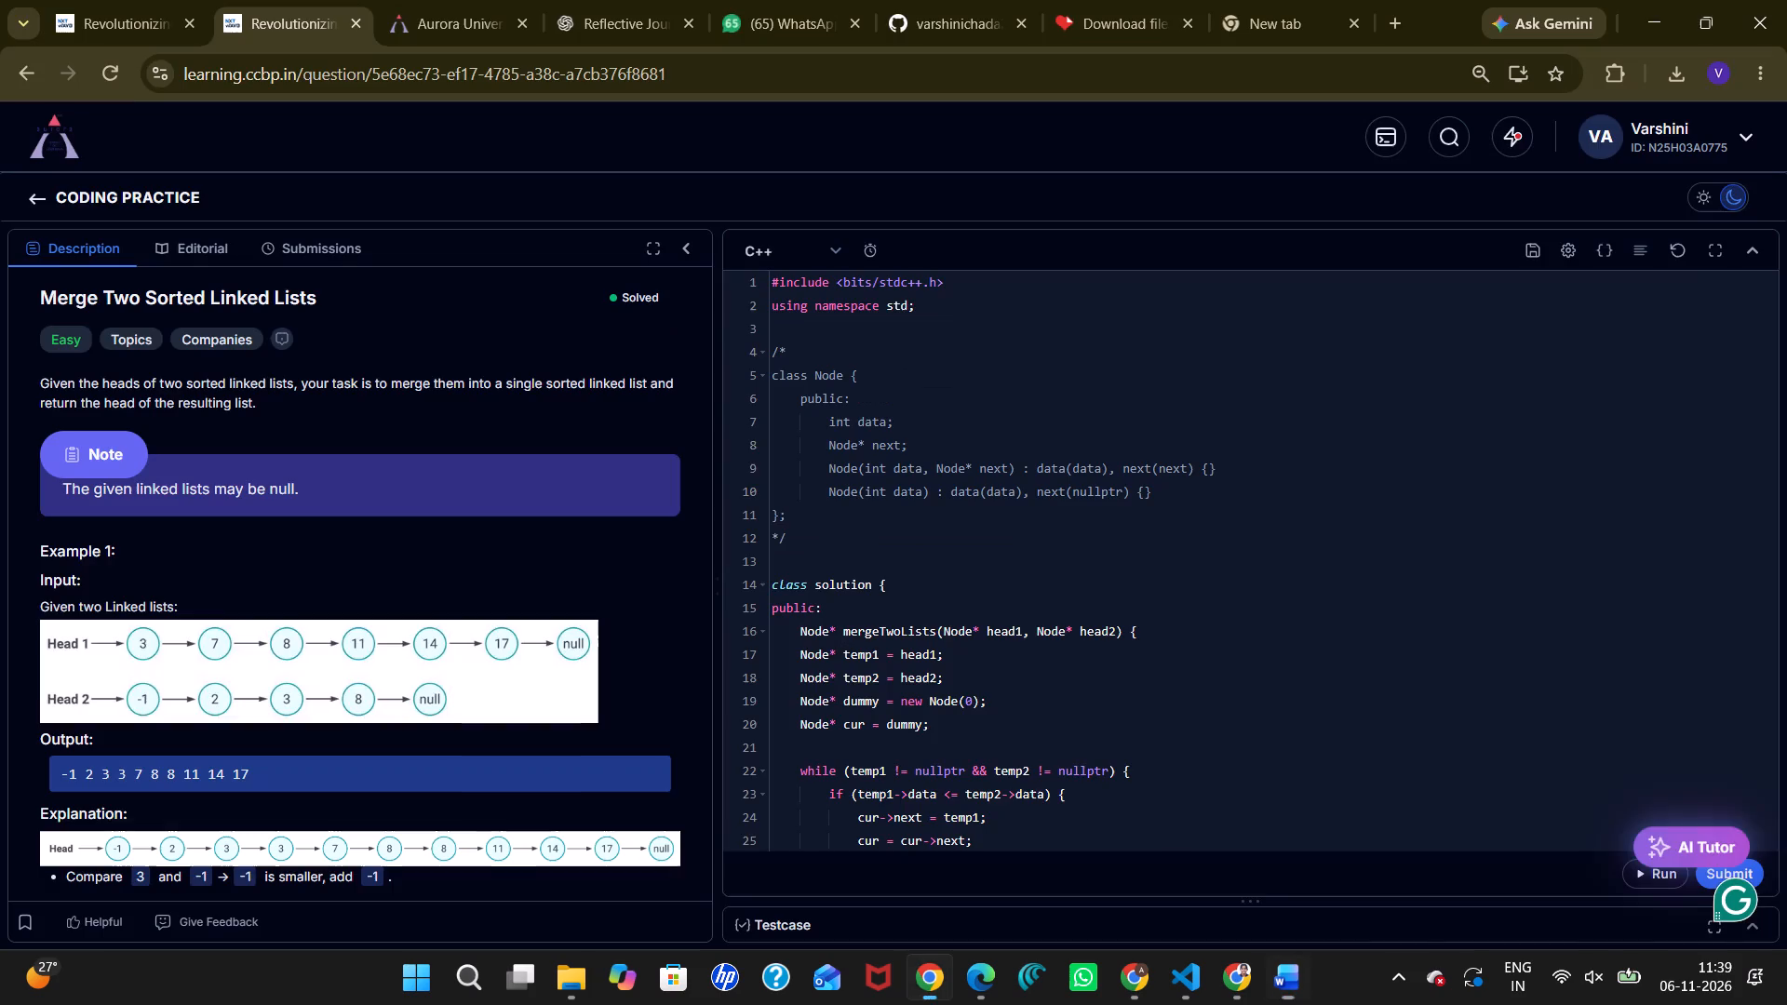
left_click(1751, 876)
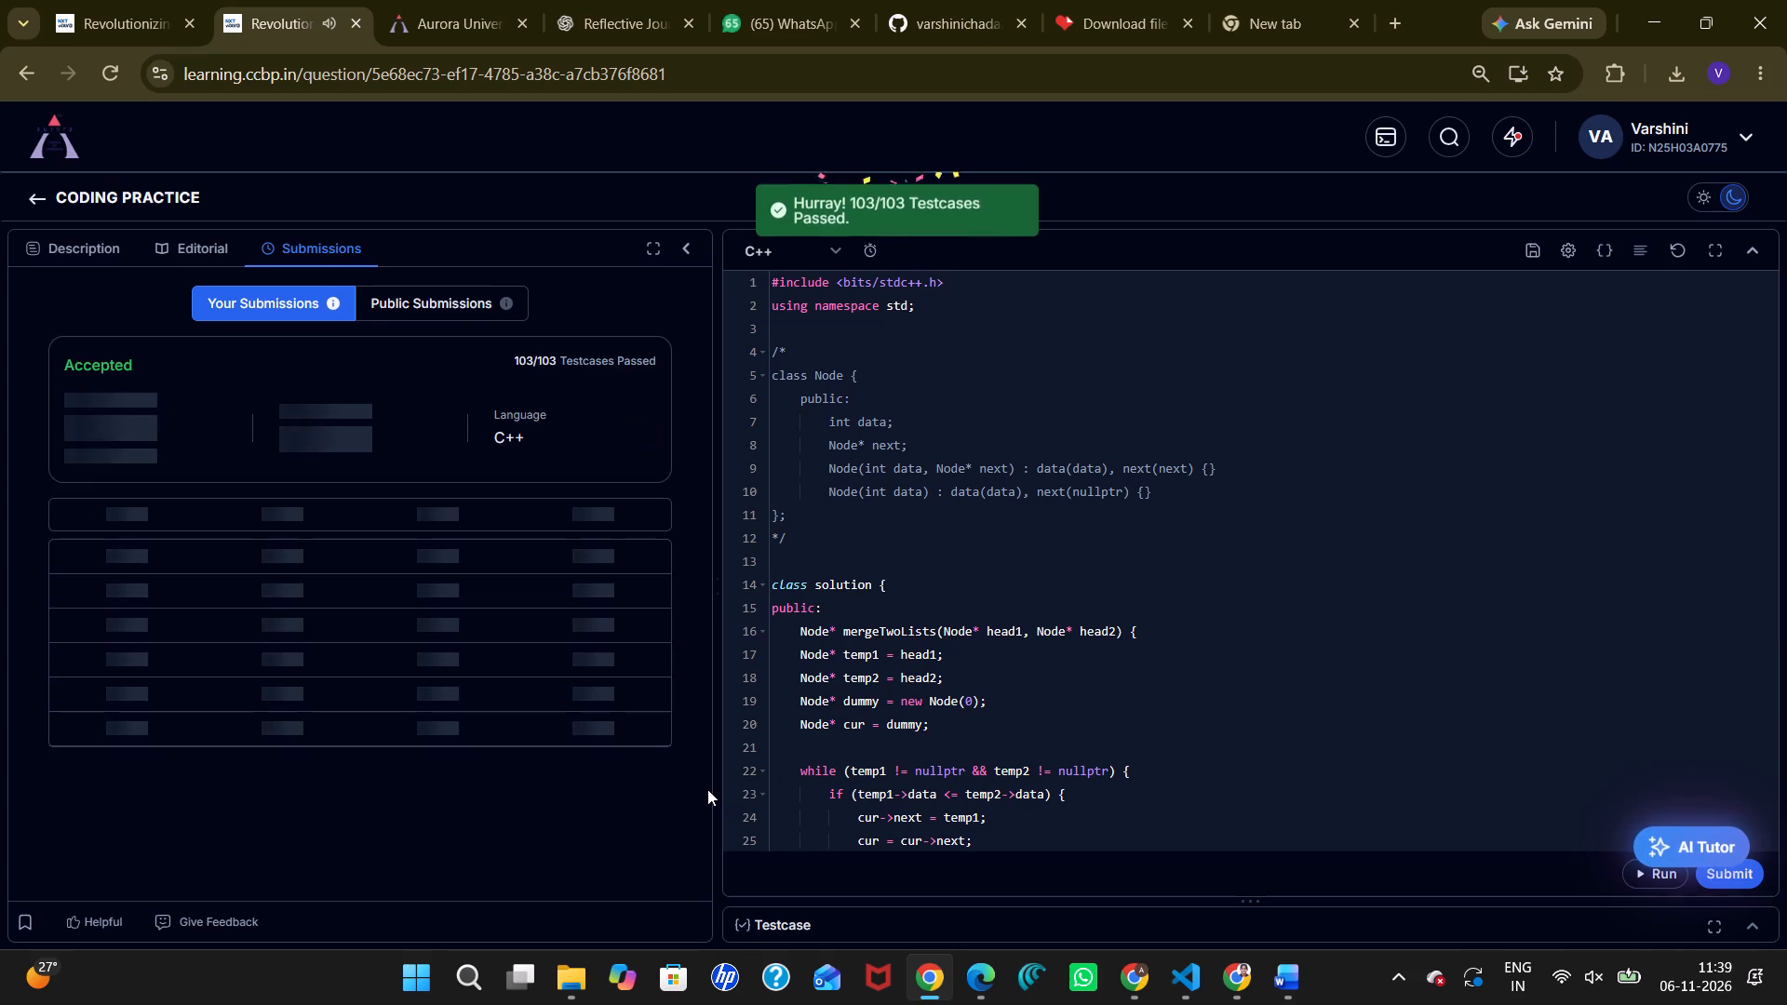
key("Print")
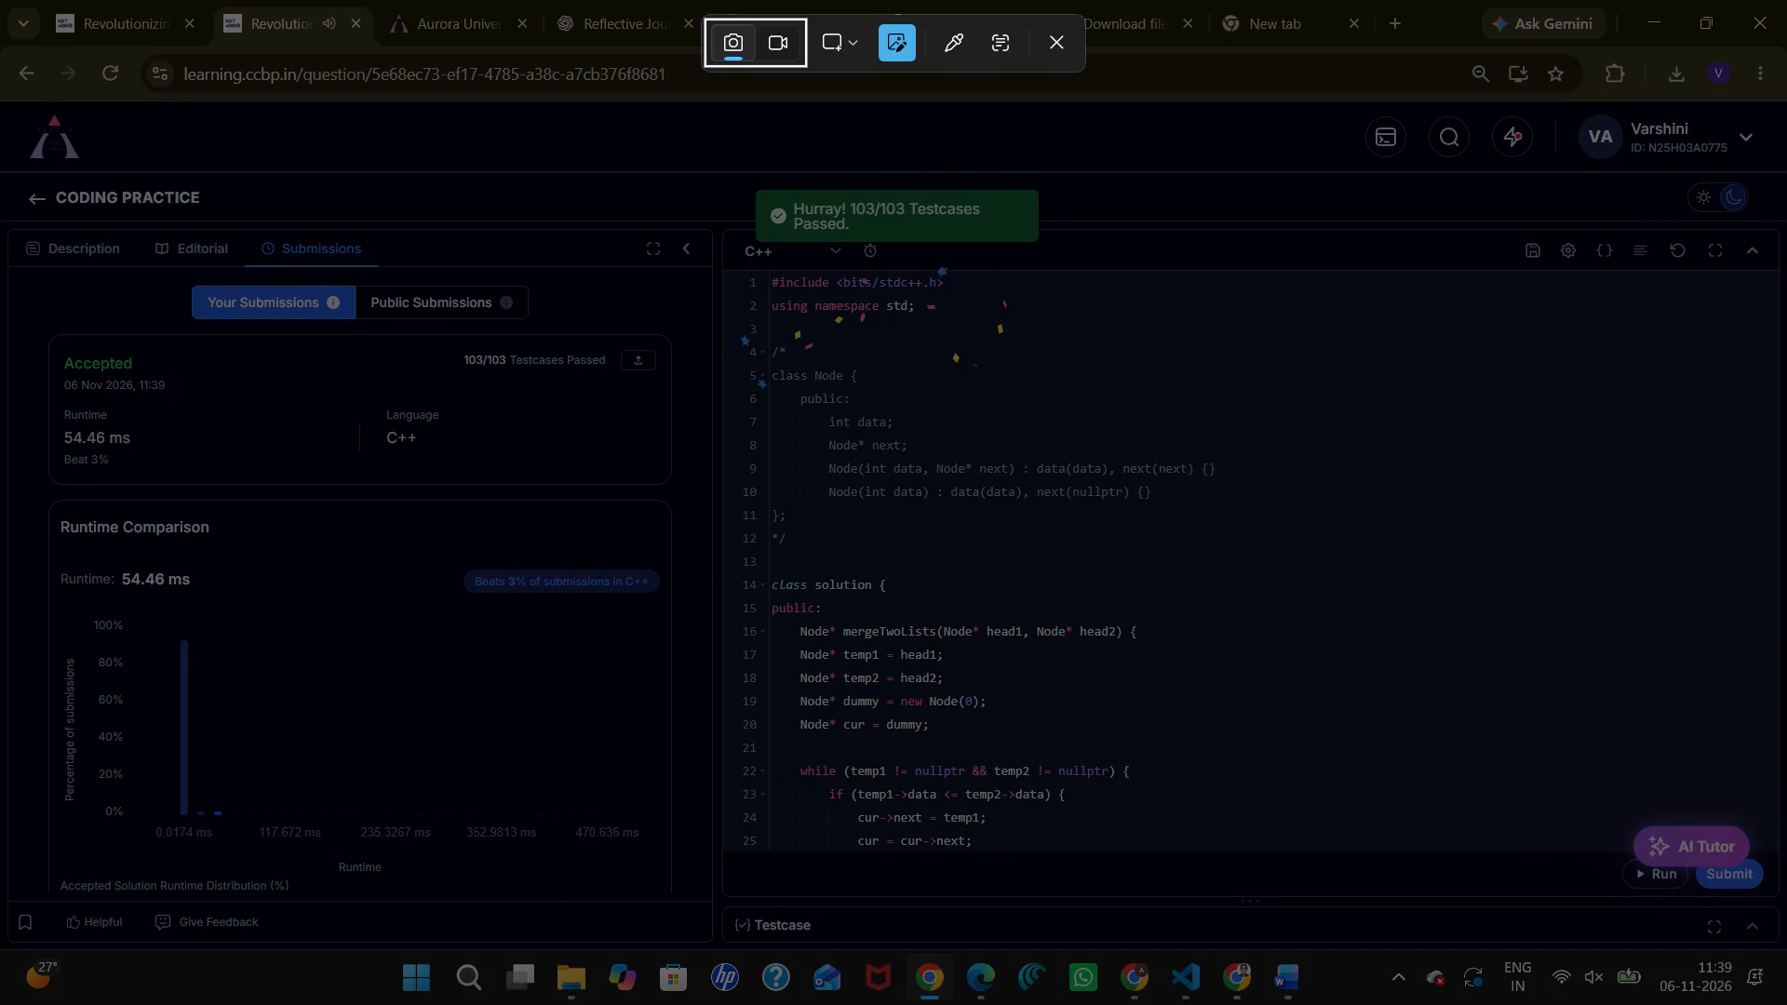
left_click_drag(0, 108, 1786, 930)
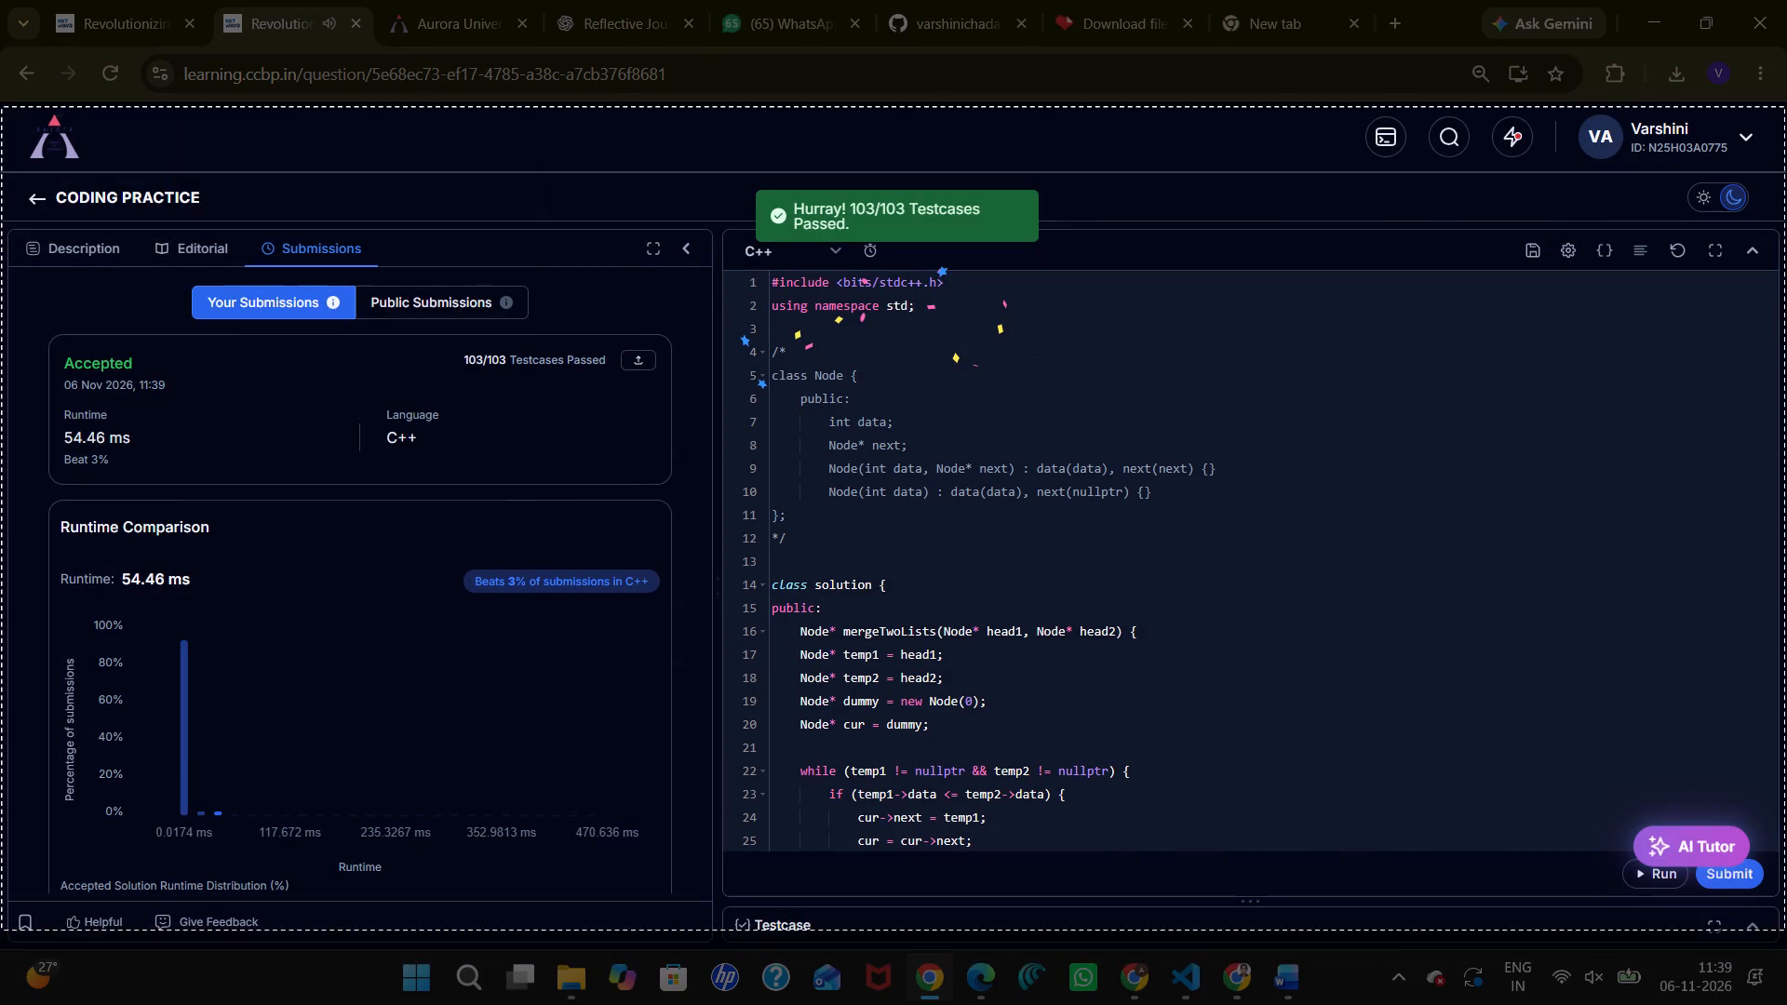
left_click_drag(1786, 930, 1786, 946)
key("ctrl+c")
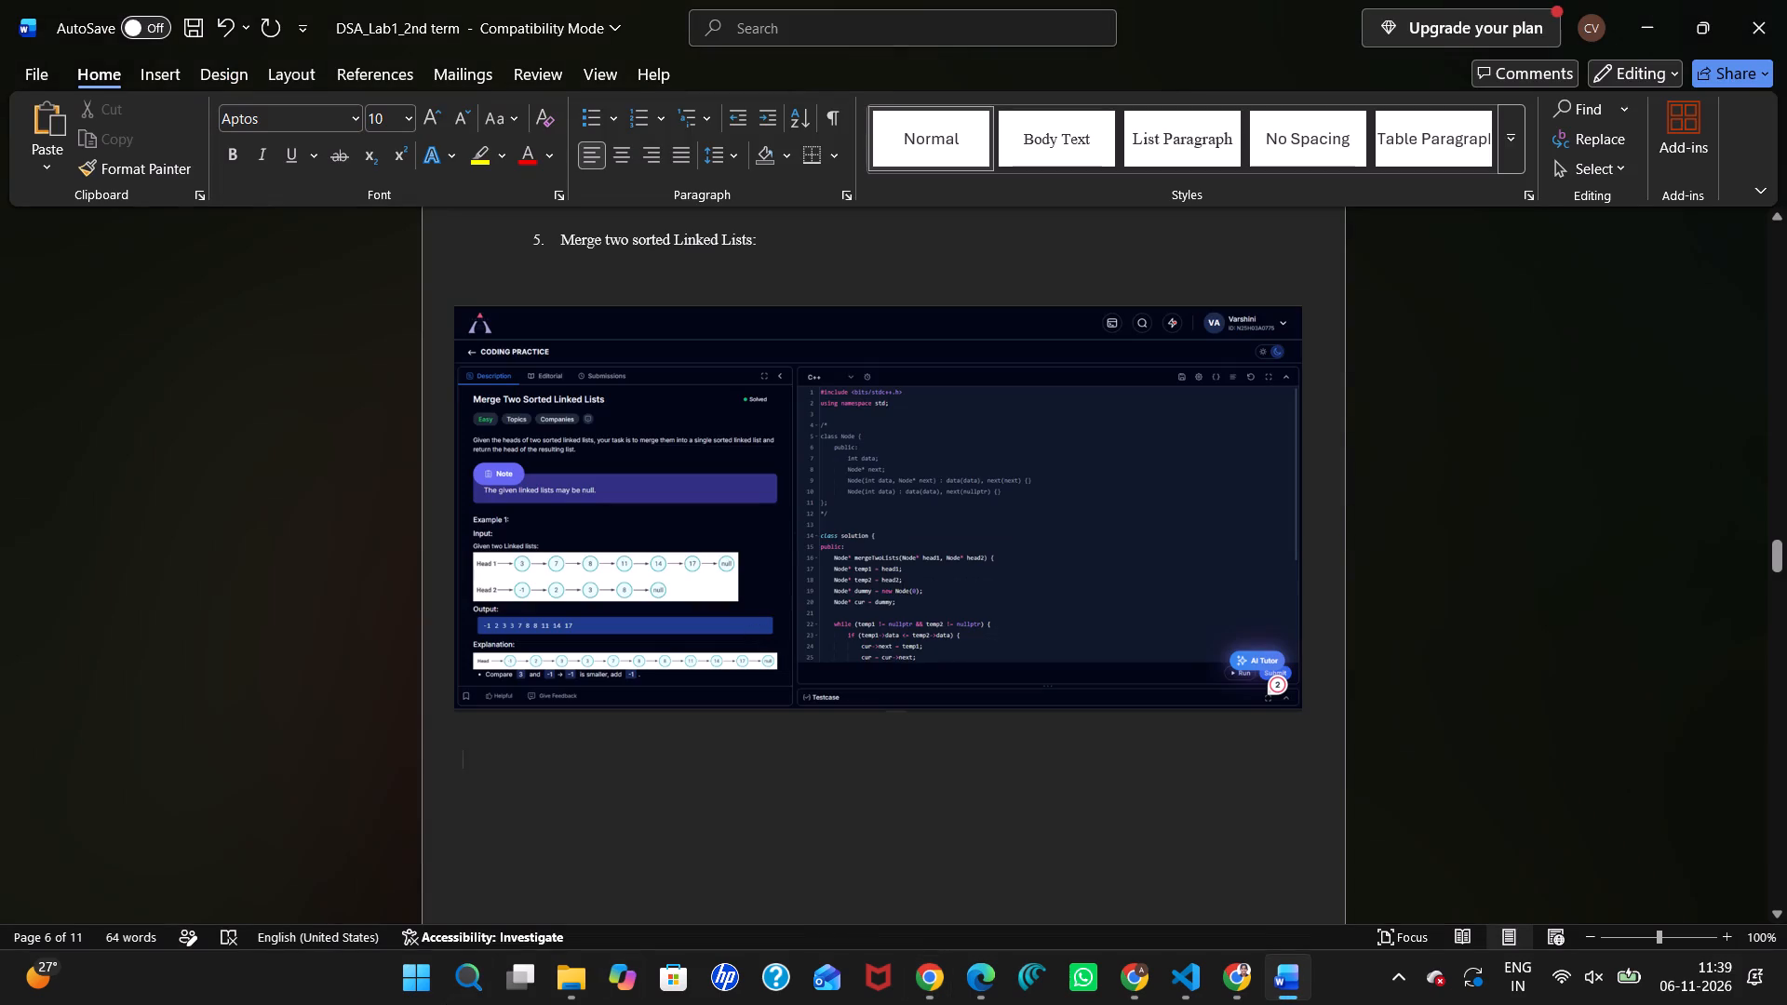
key("ctrl+v")
Export the report as a PDF named "DSA_Lab3_2nd term" into the fam folder on the desktop.
scroll(734, 617, "down", 6)
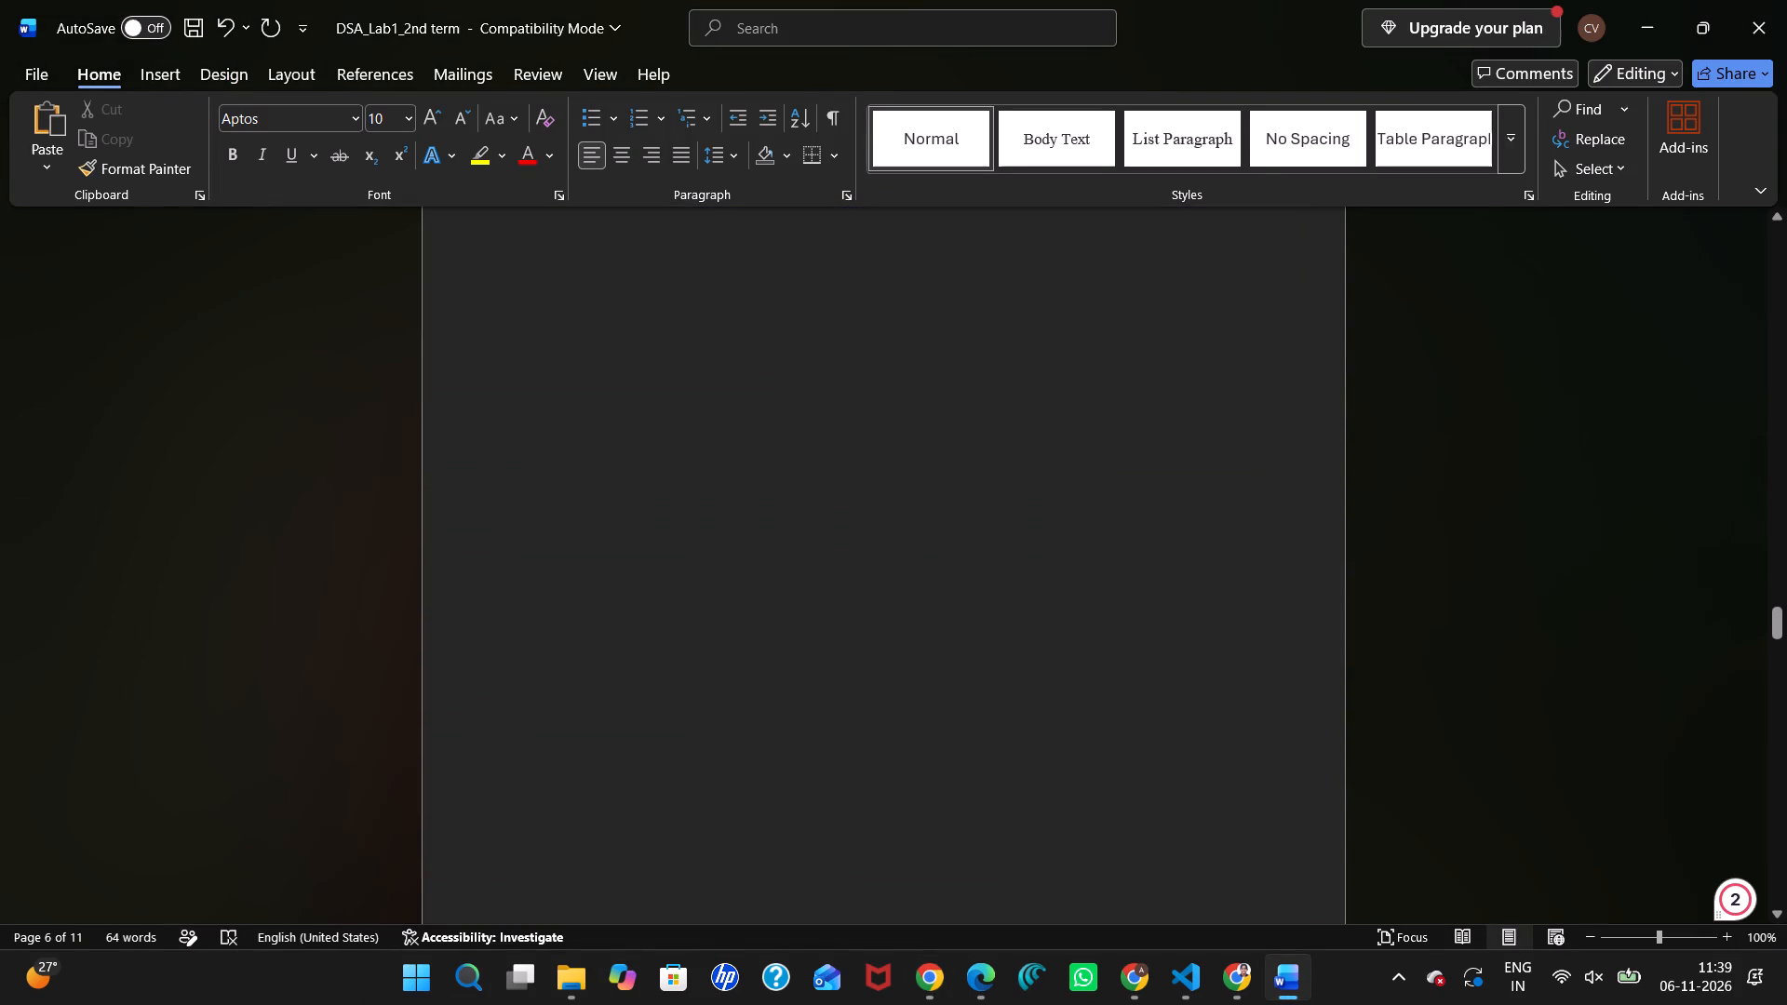
scroll(734, 617, "down", 1)
scroll(734, 617, "down", 20)
scroll(734, 617, "down", 6)
scroll(734, 617, "up", 19)
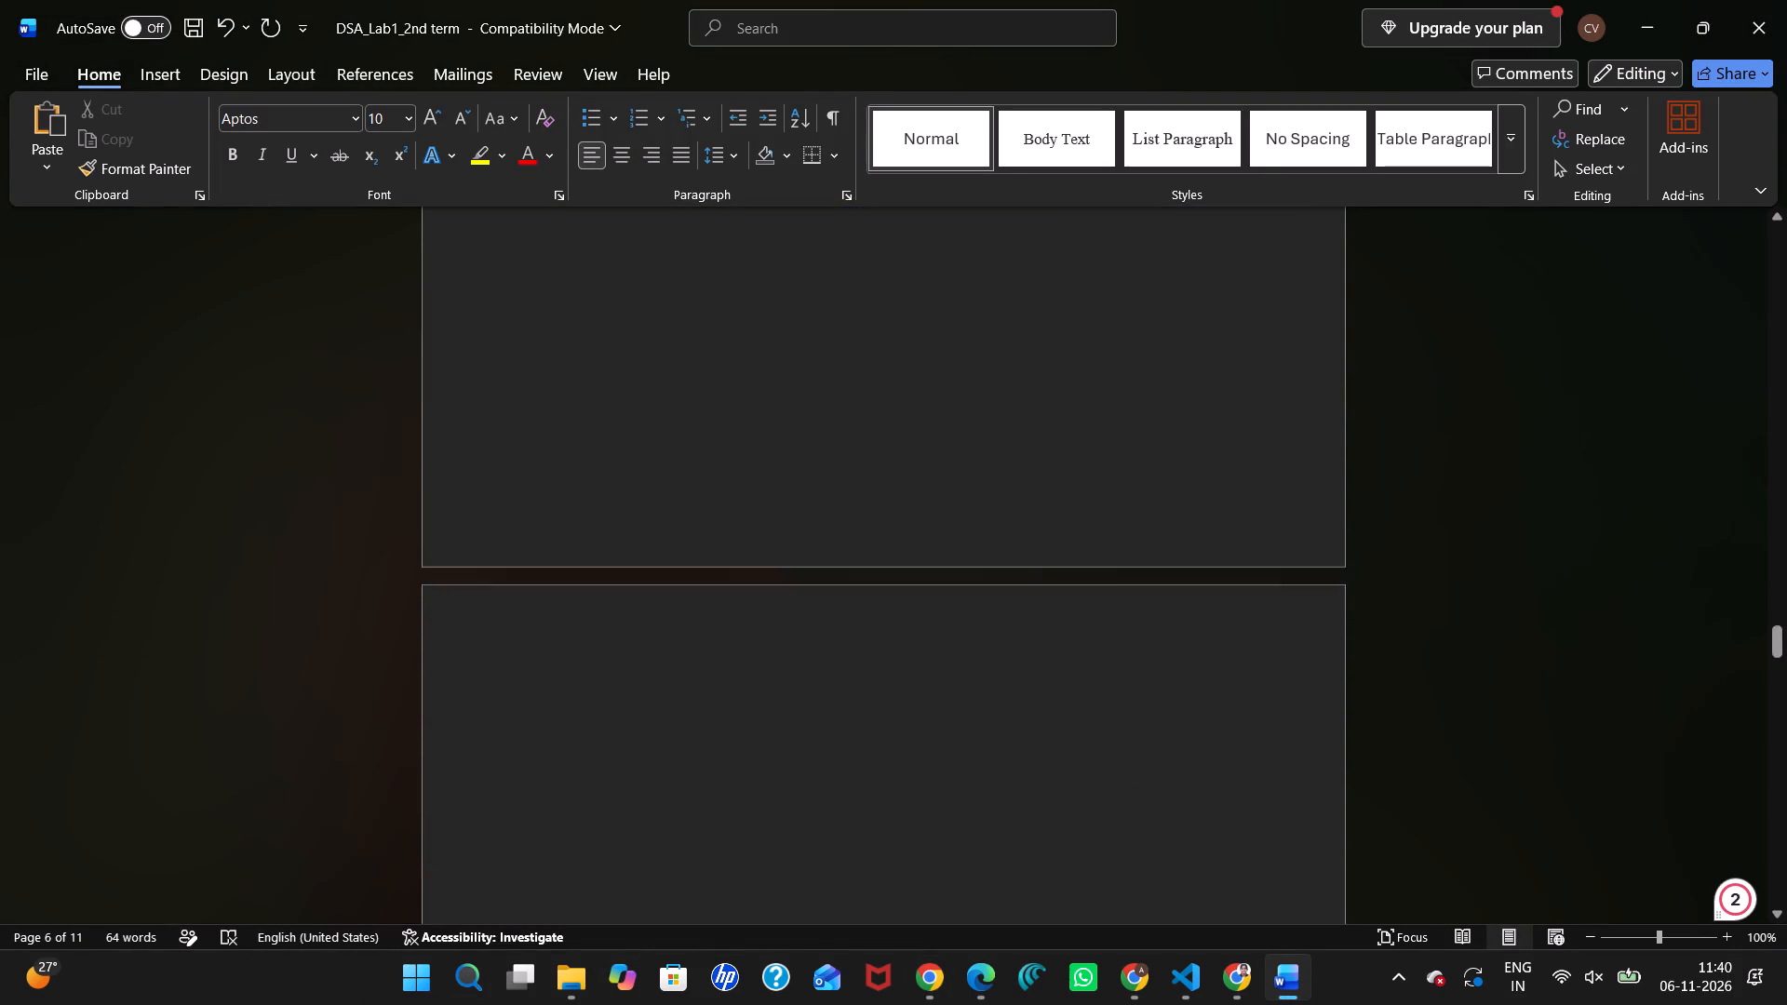
scroll(734, 617, "up", 20)
scroll(734, 617, "up", 2)
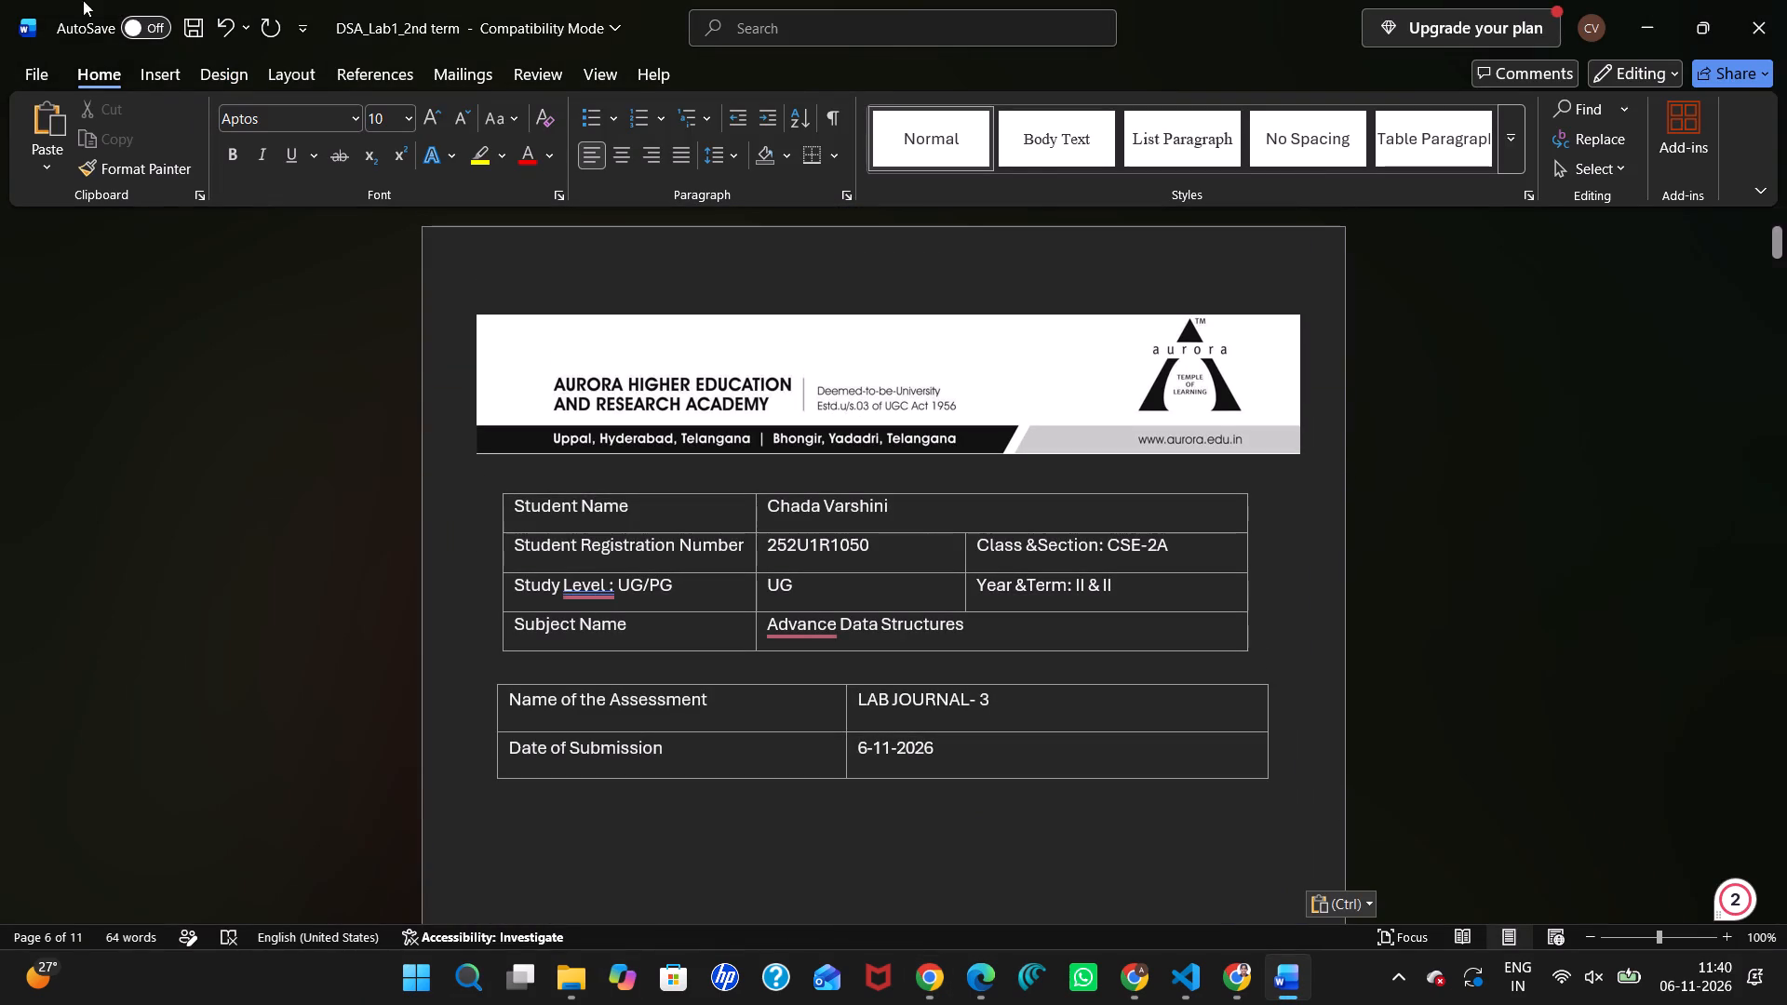
left_click(33, 71)
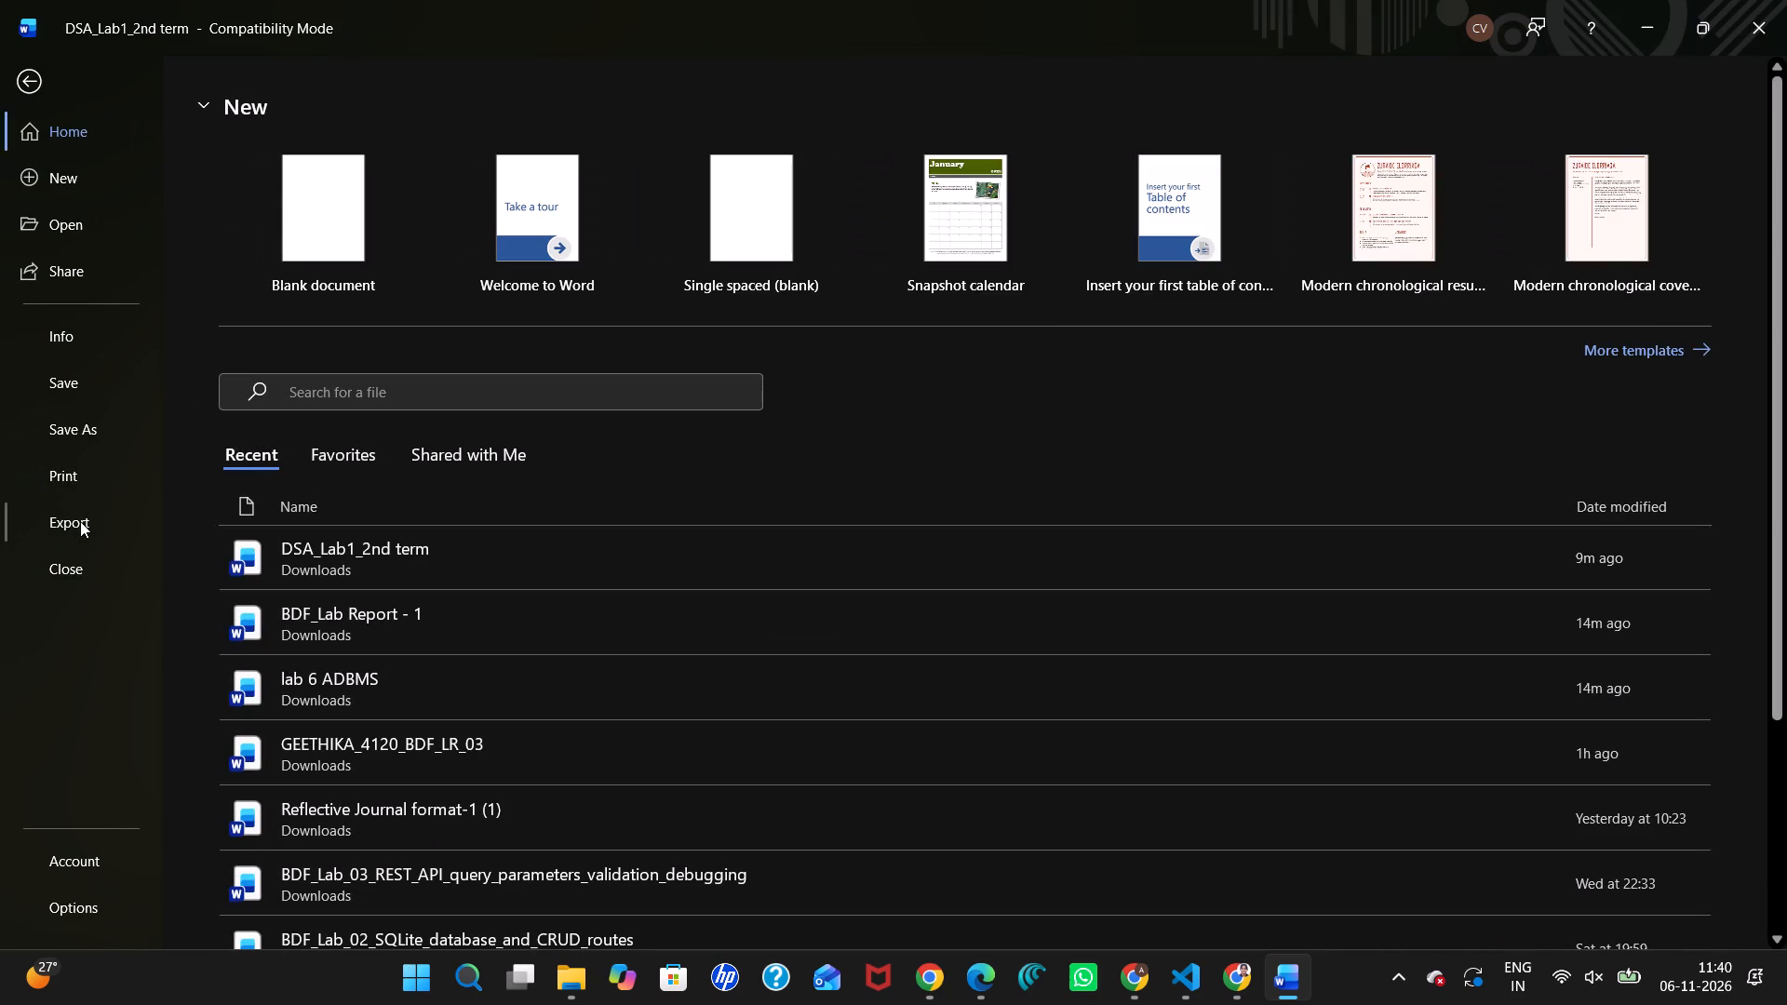
left_click(80, 521)
left_click(639, 286)
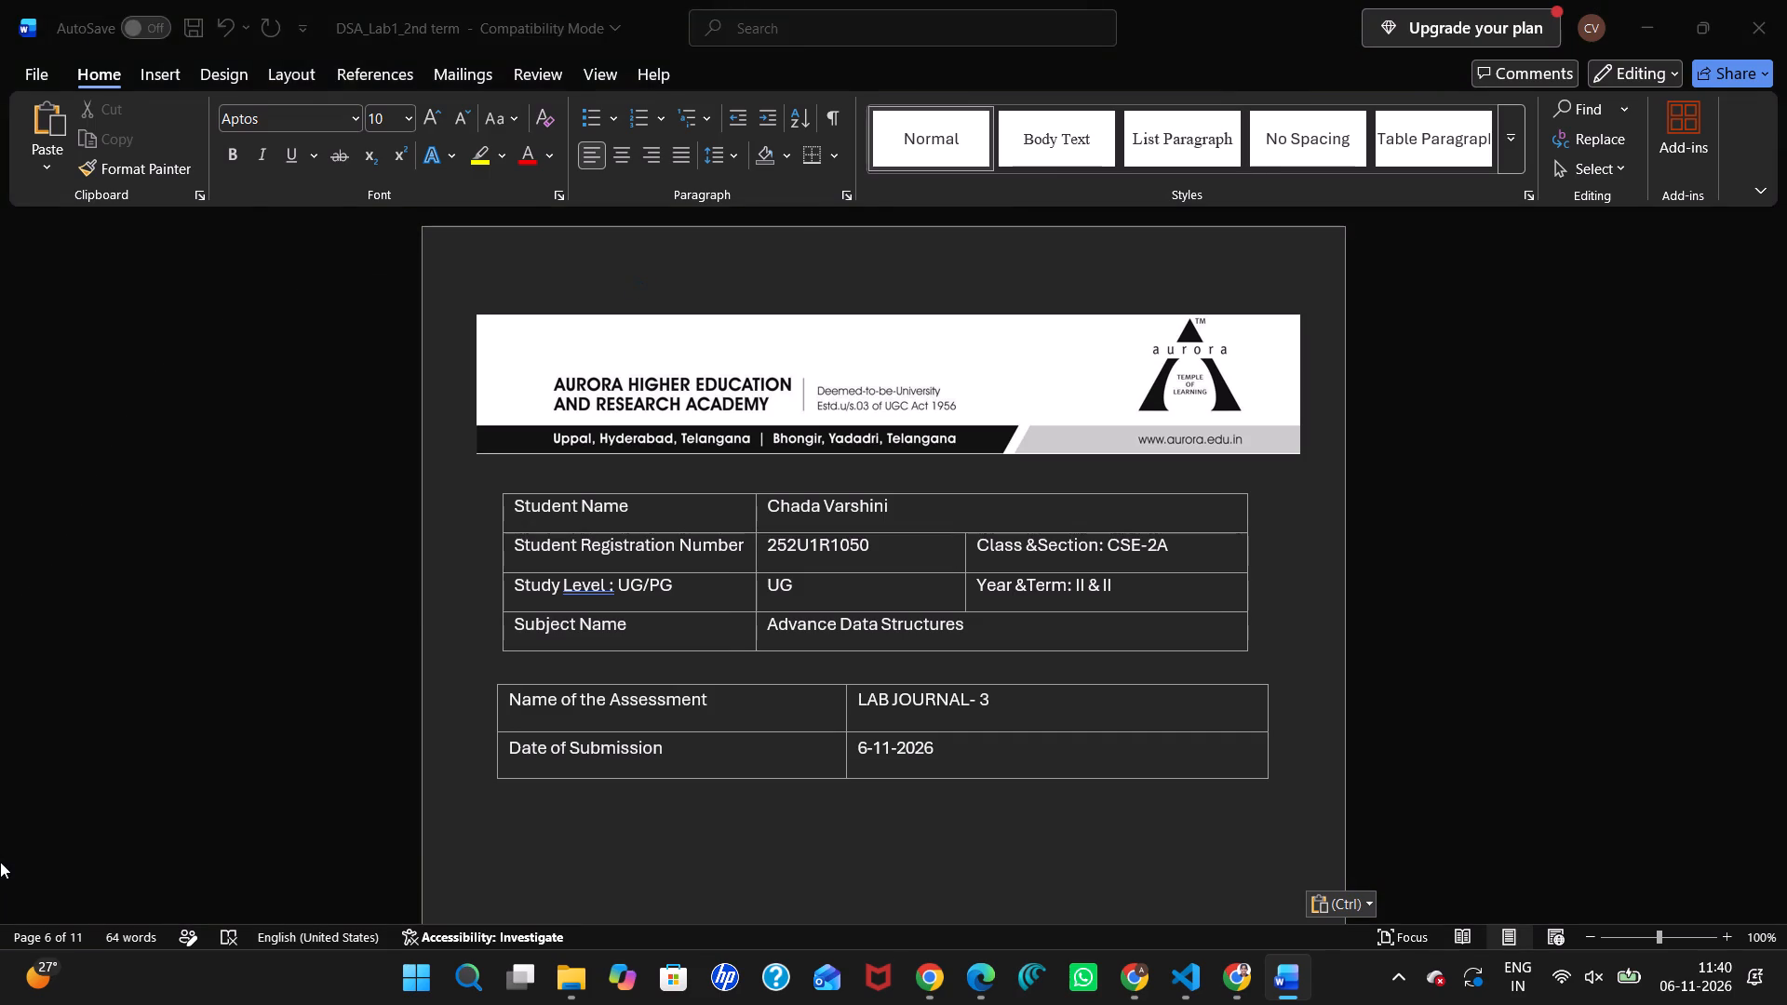
left_click(97, 199)
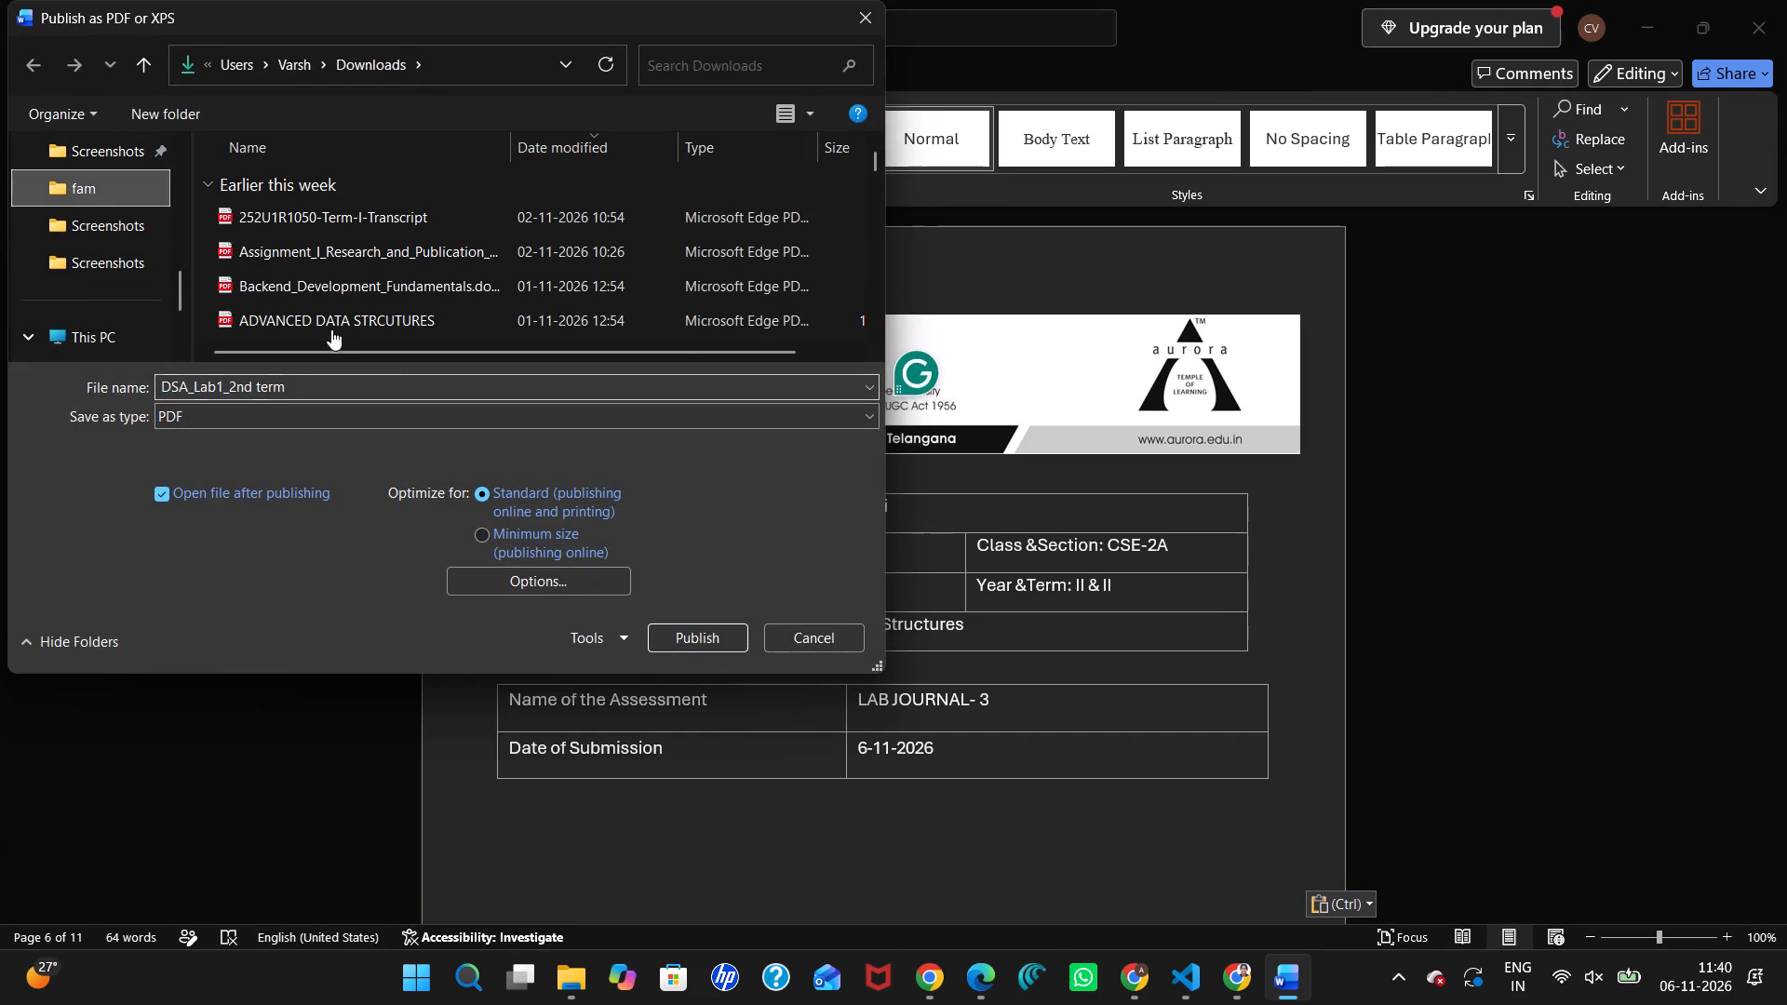
left_click(334, 374)
left_click(334, 374)
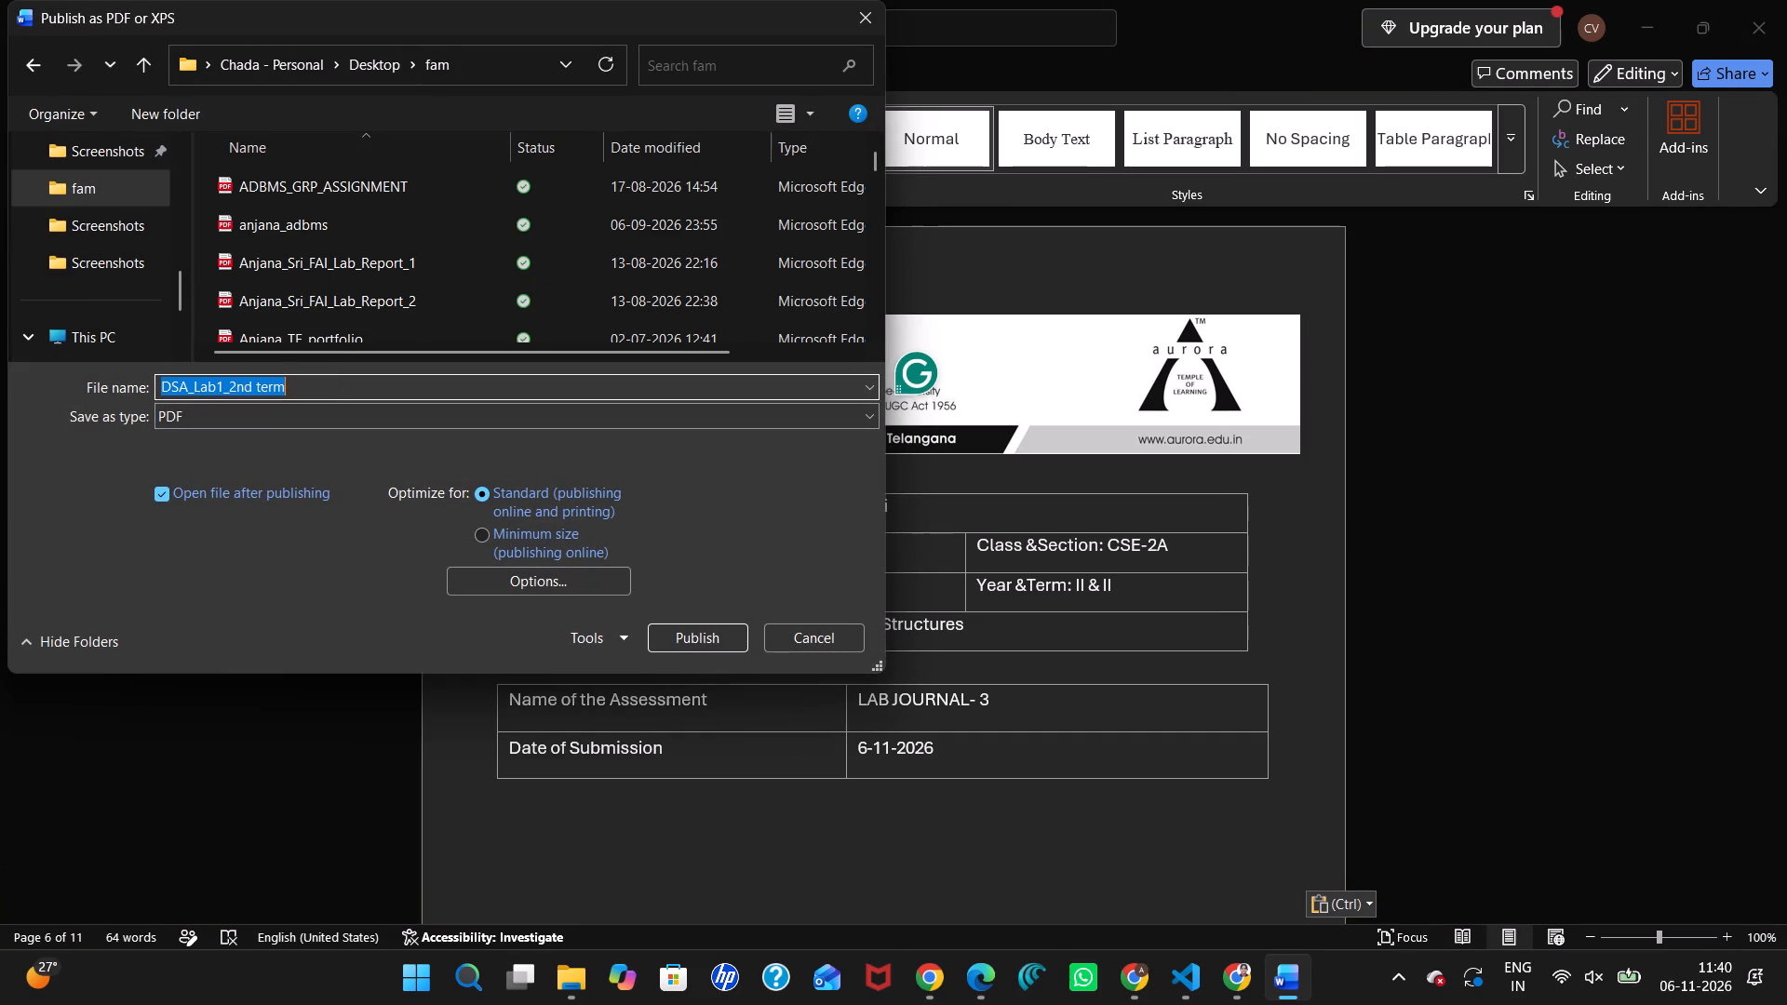
left_click(324, 377)
left_click(221, 389)
key("BackSpace")
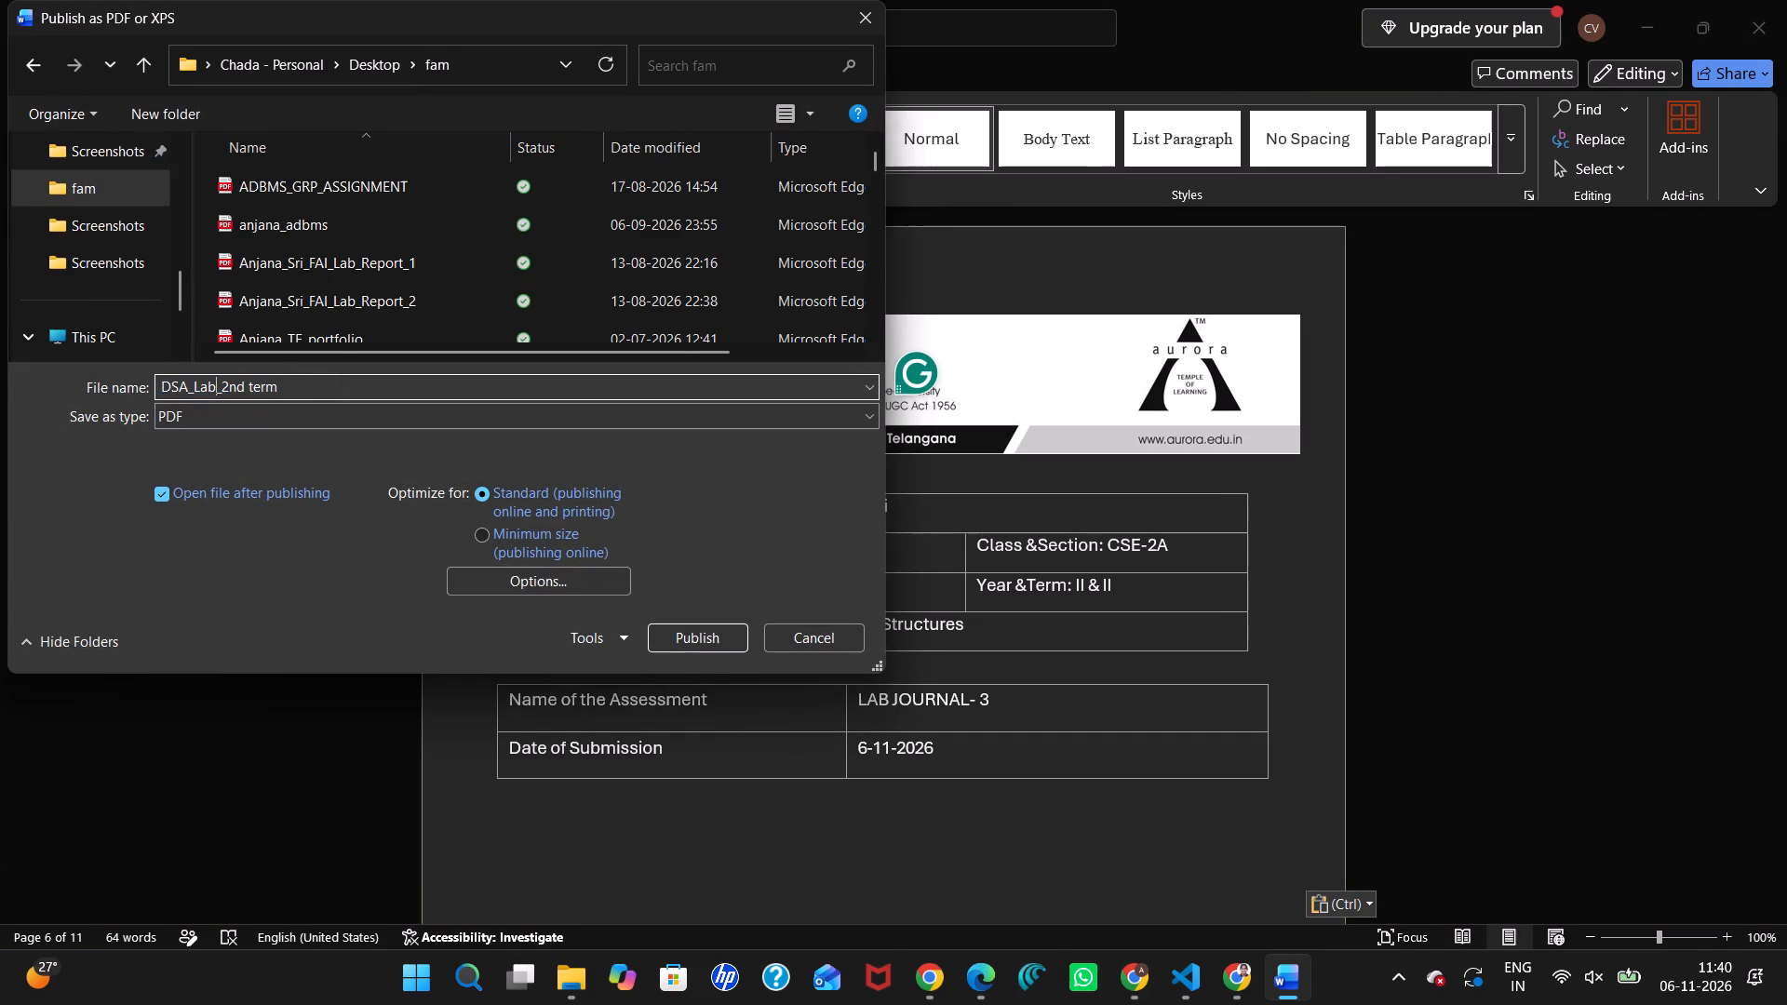
key("3")
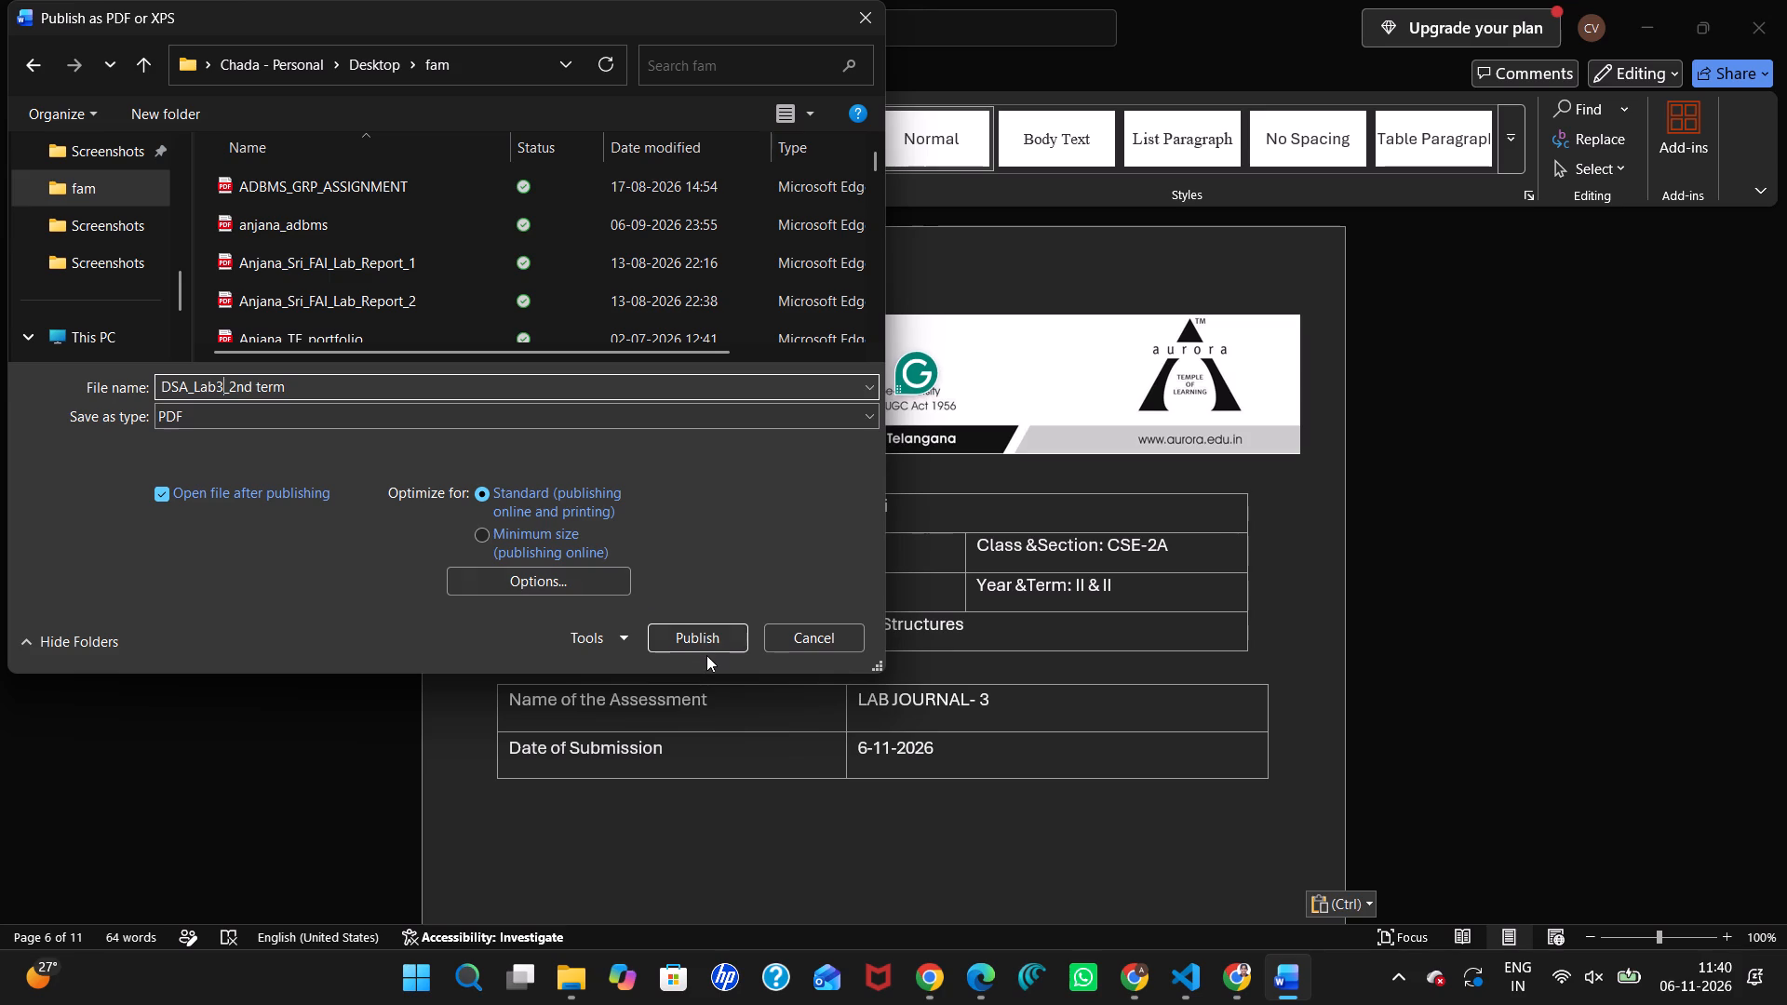
left_click(717, 636)
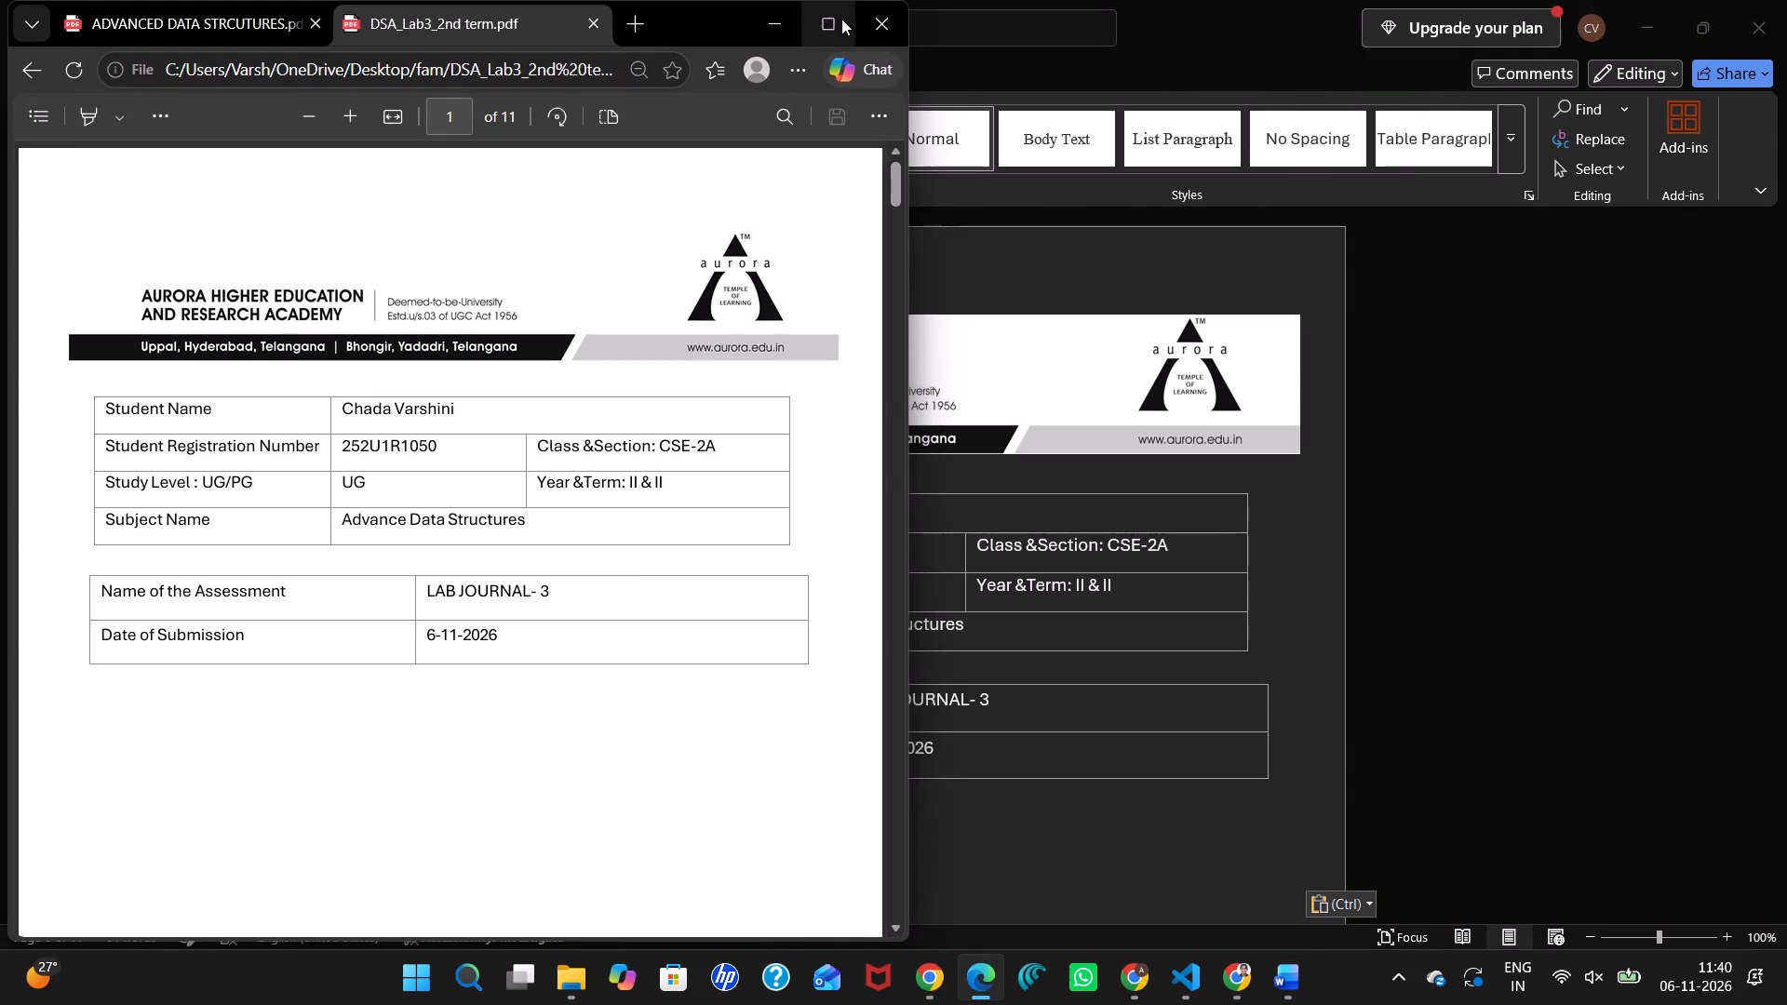
left_click(783, 19)
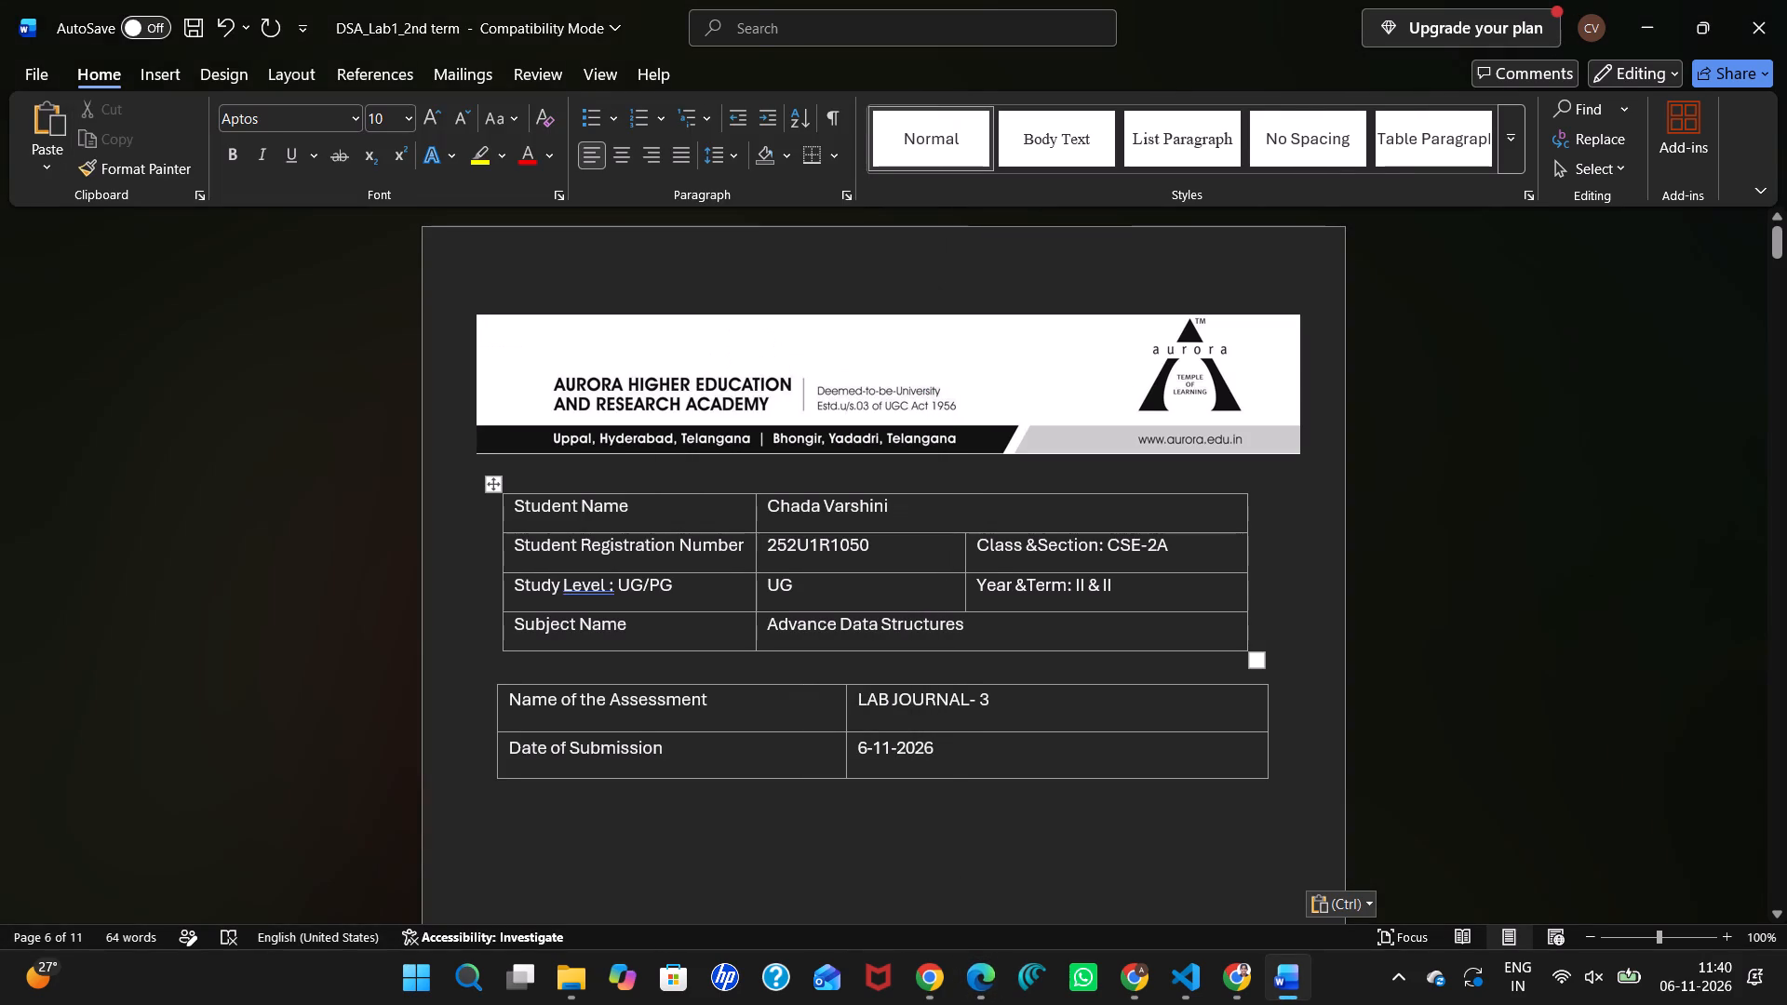
Save the Word report and close it.
key("ctrl+s")
left_click(1774, 30)
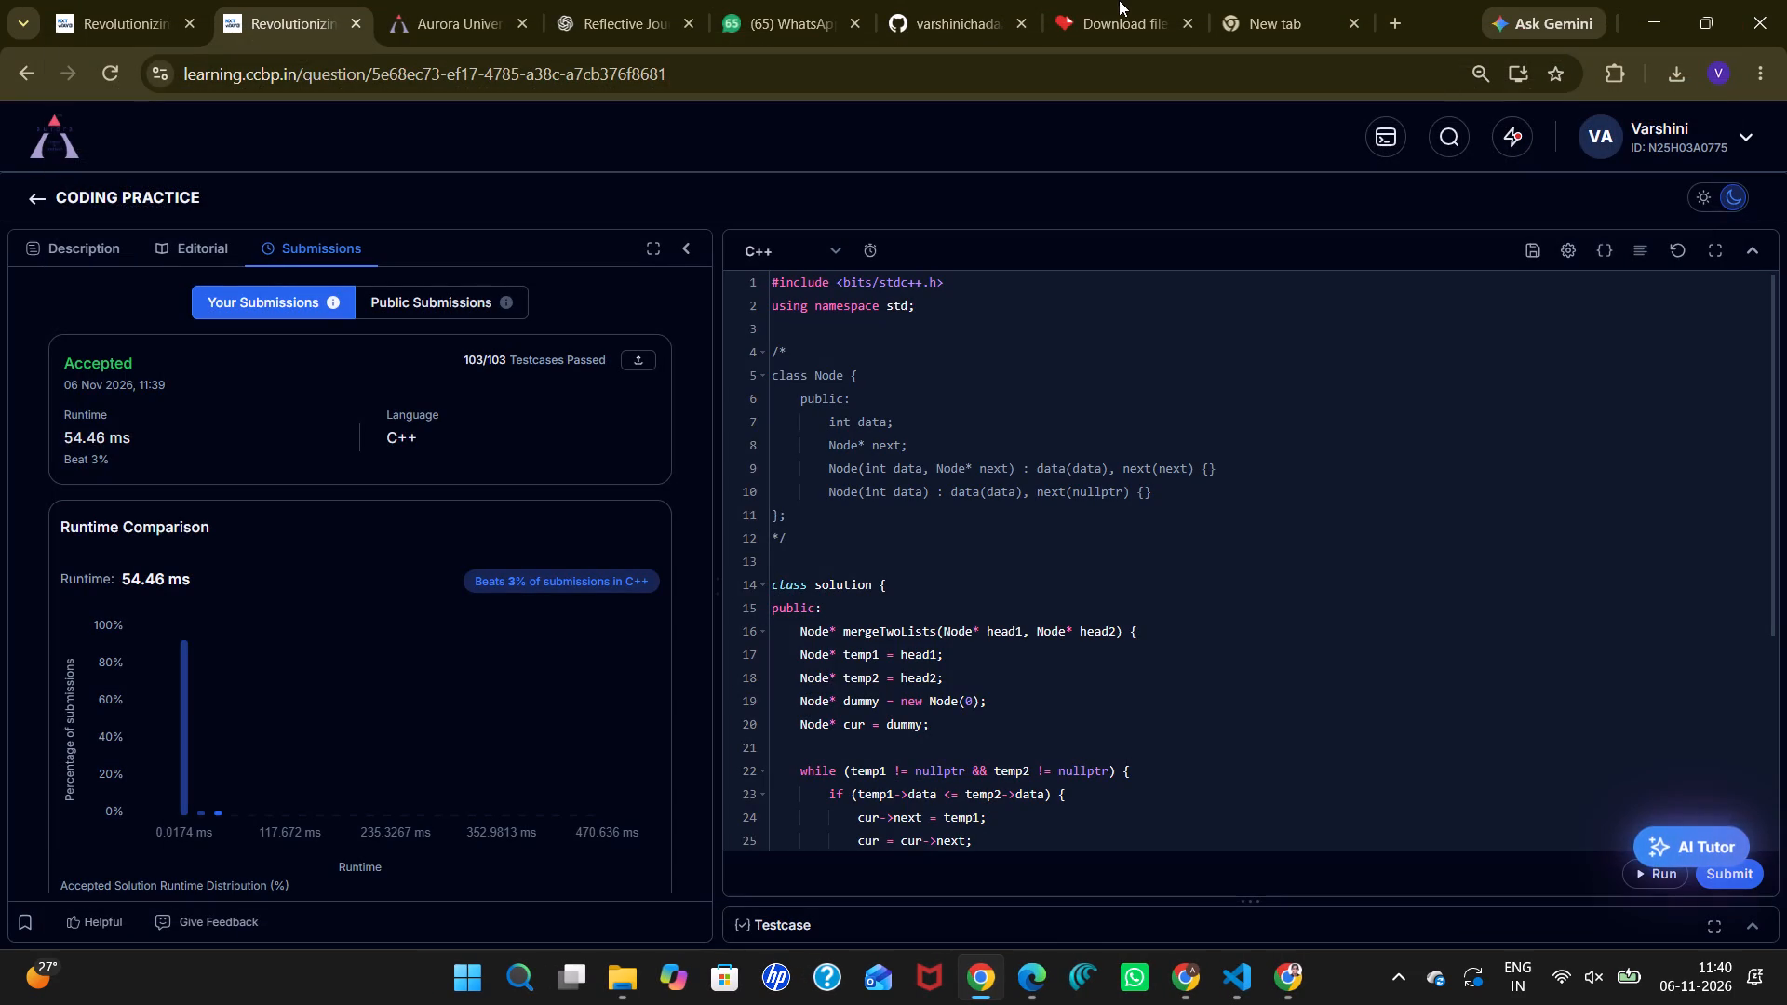
In Microsoft Edge, check the pages of the exported "DSA_Lab3_2nd term" PDF and close its window.
left_click(464, 18)
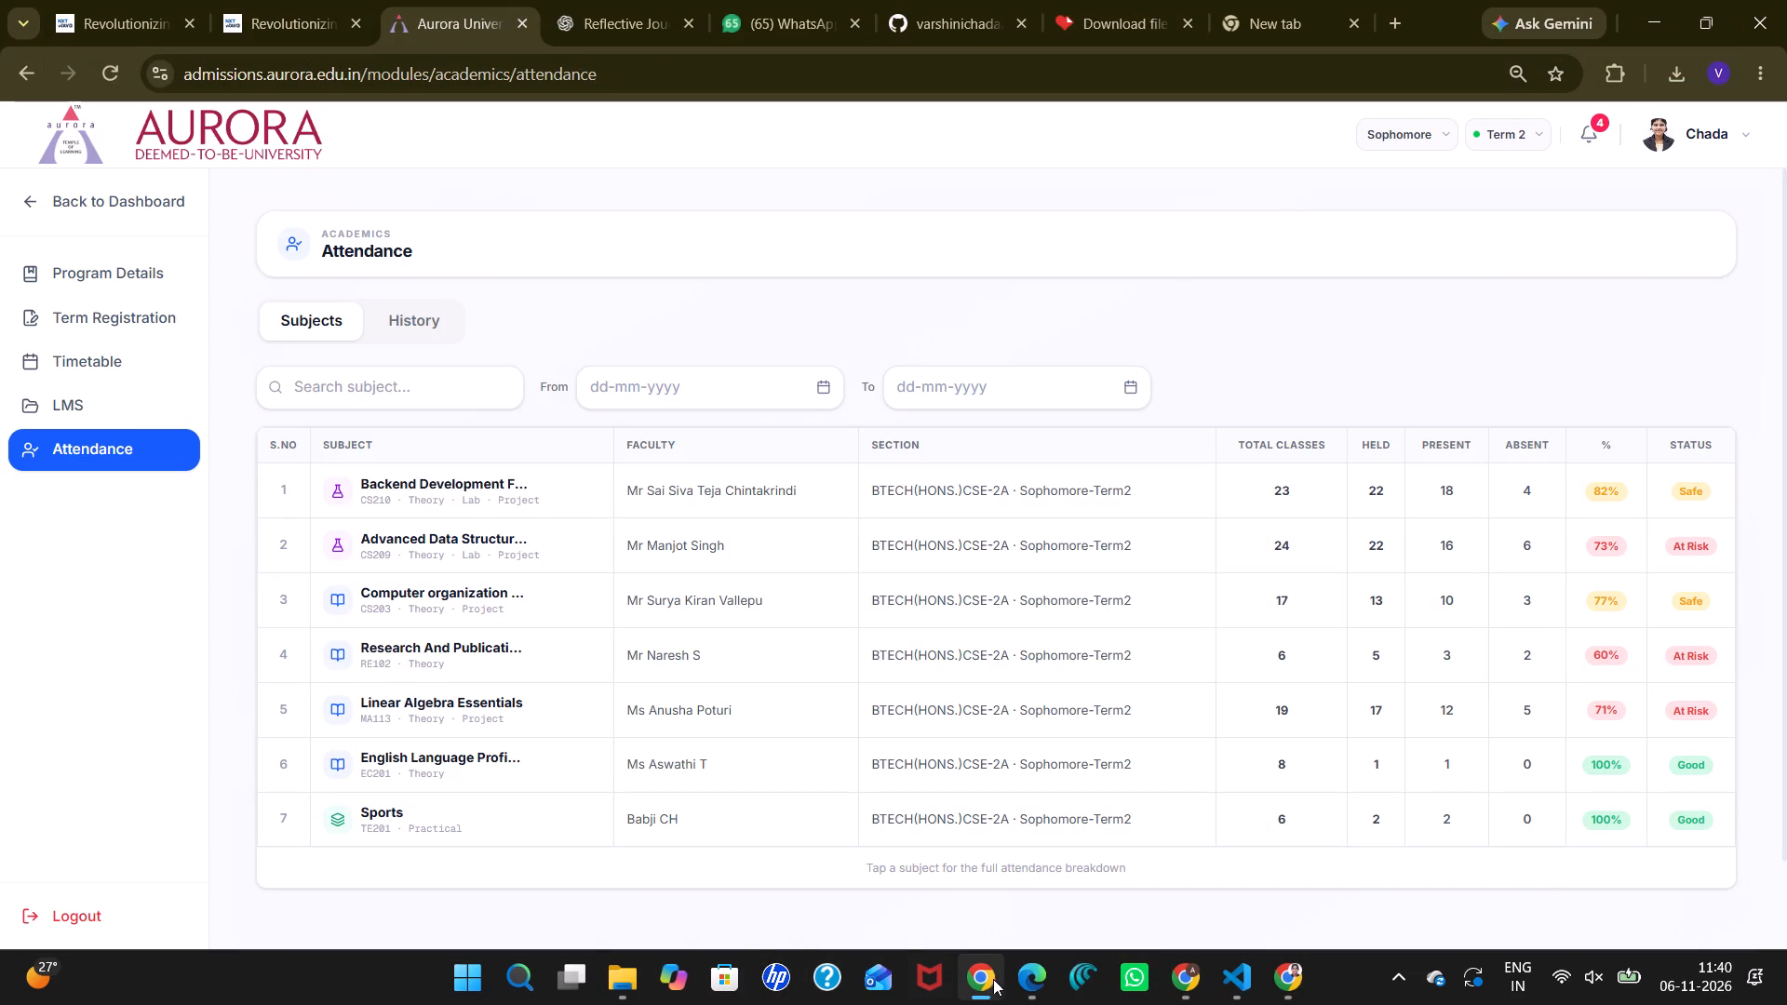
left_click(1017, 976)
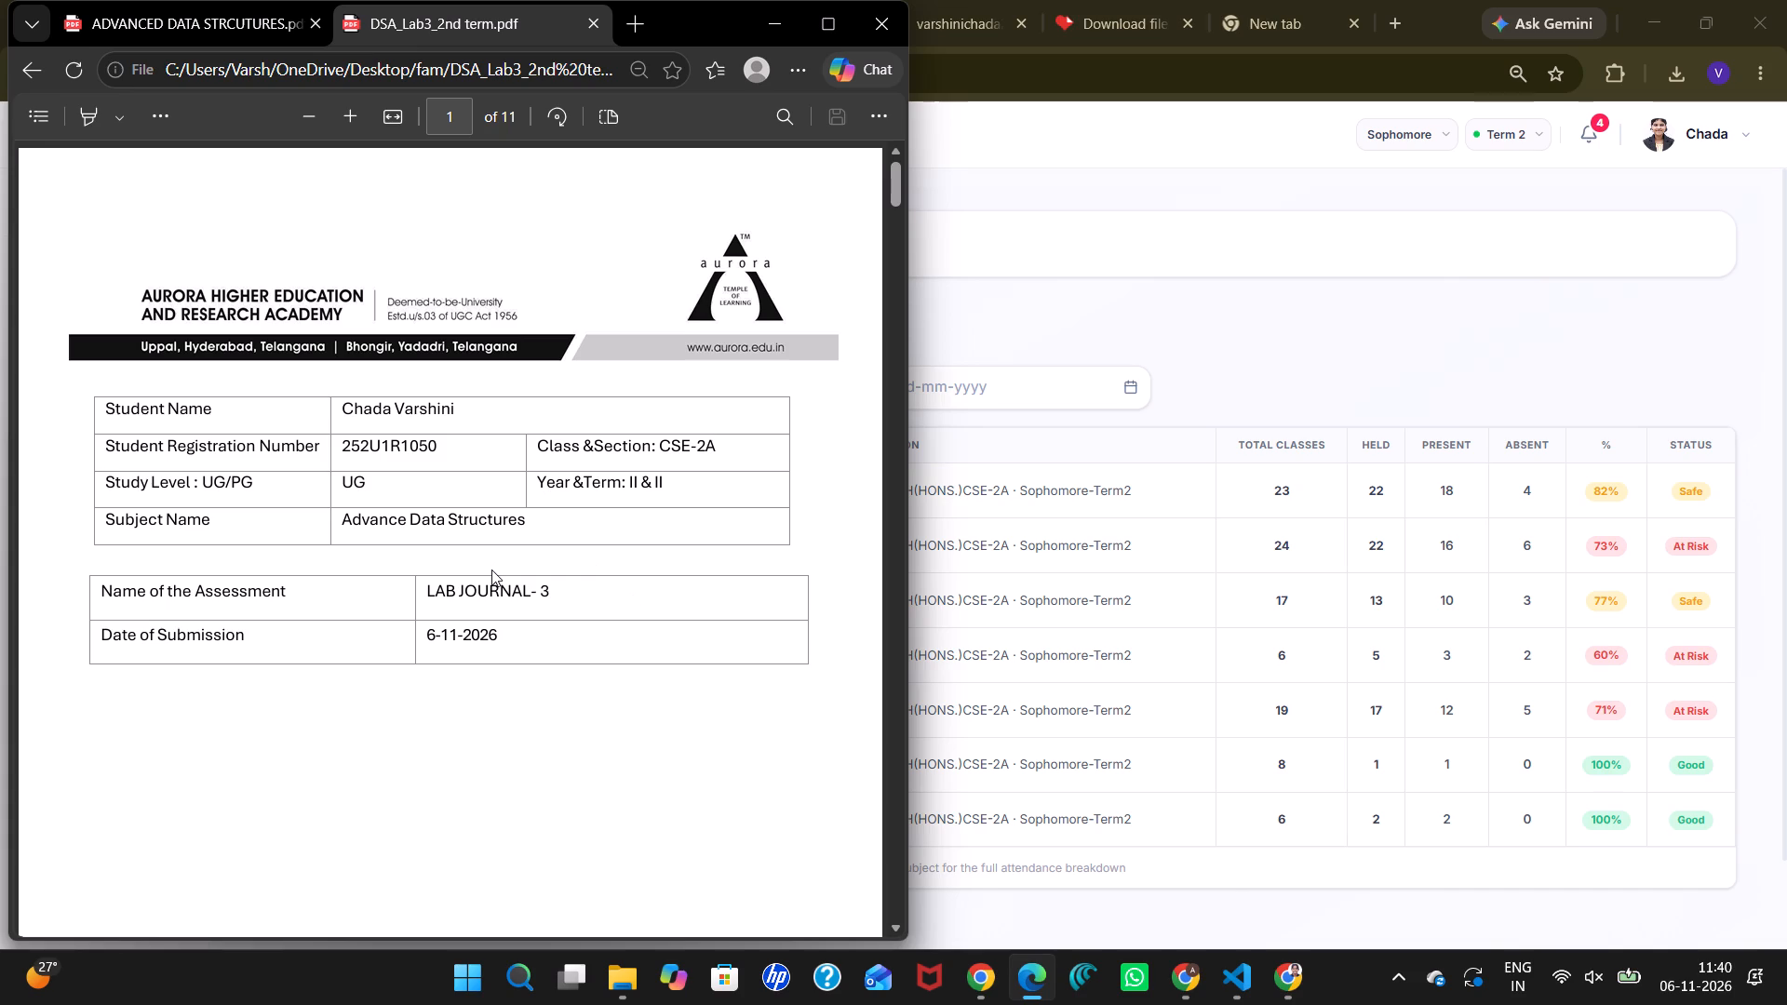
scroll(491, 569, "down", 10)
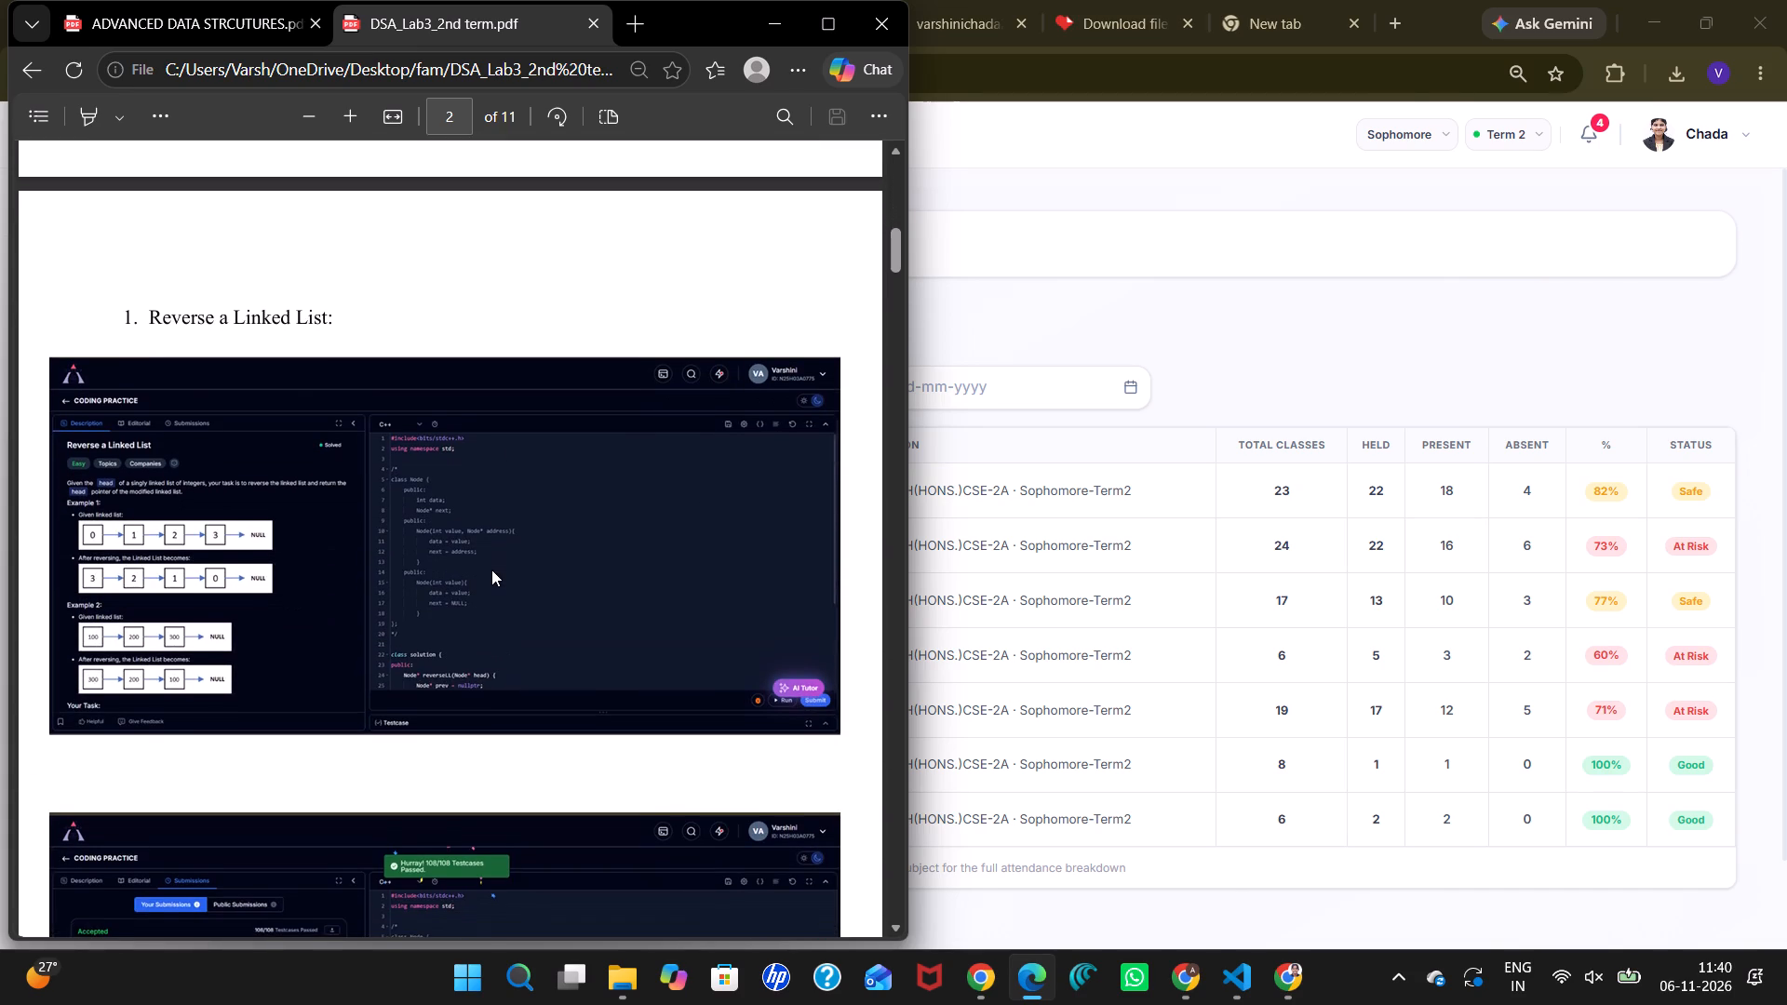
scroll(491, 569, "down", 1)
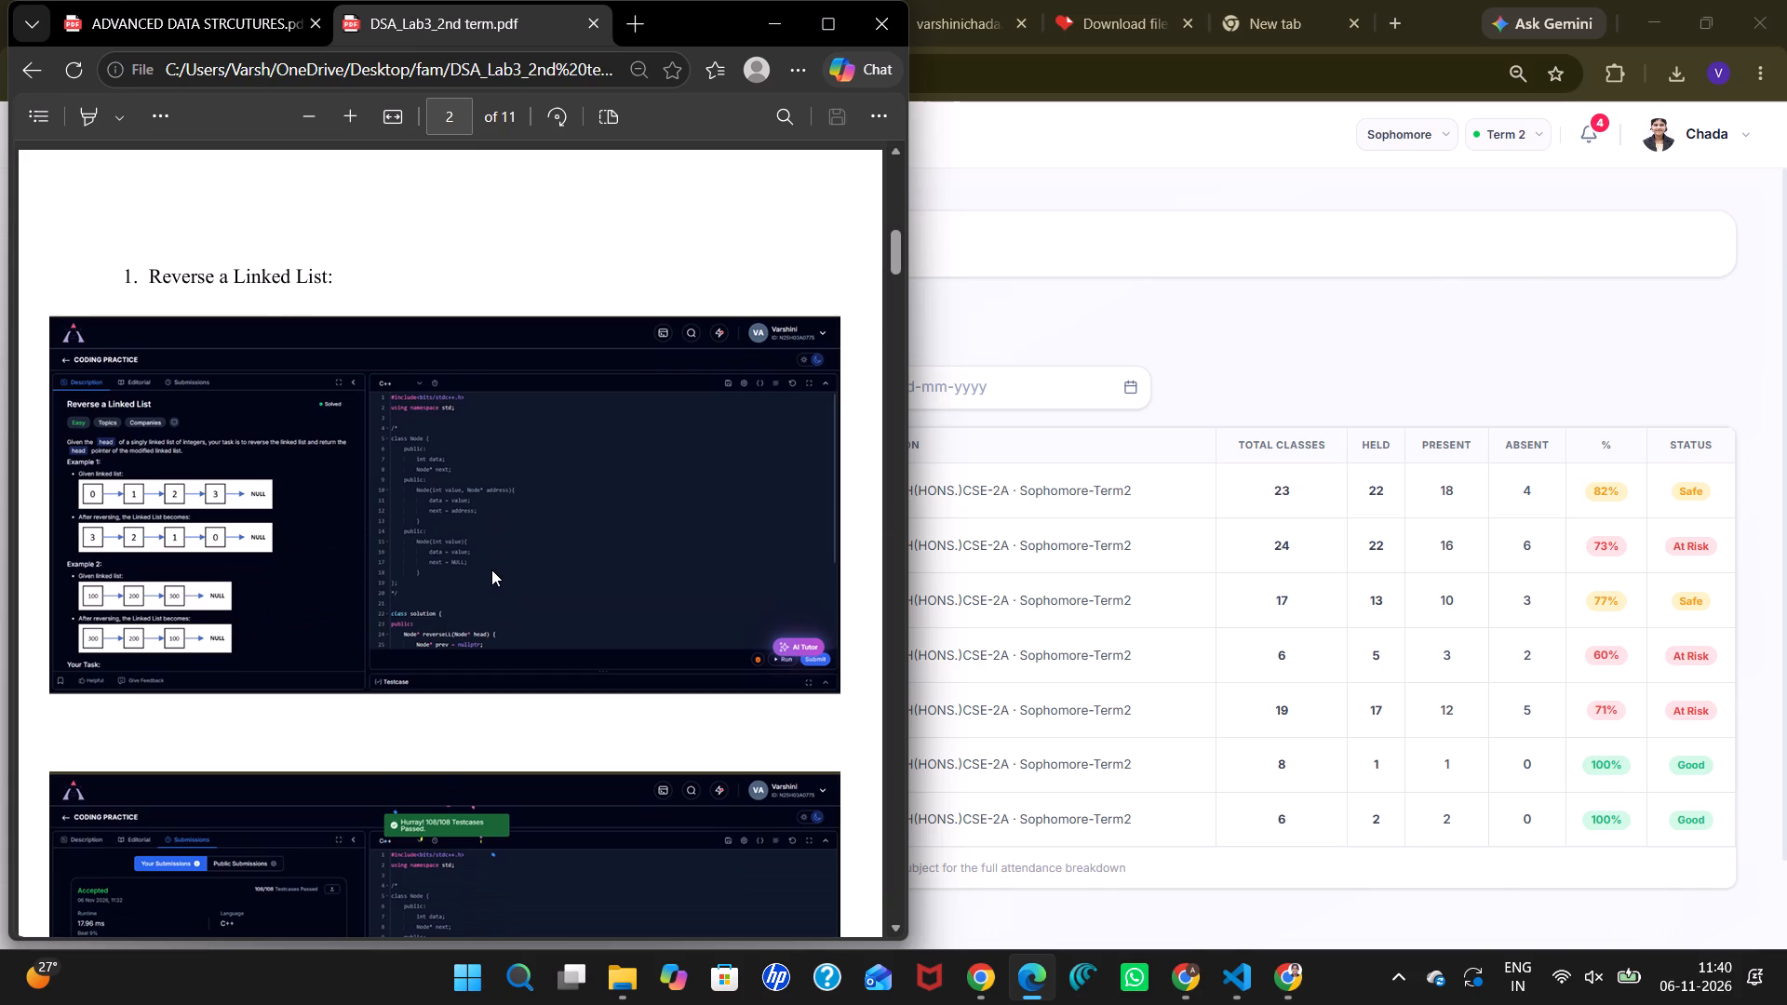
scroll(491, 569, "down", 6)
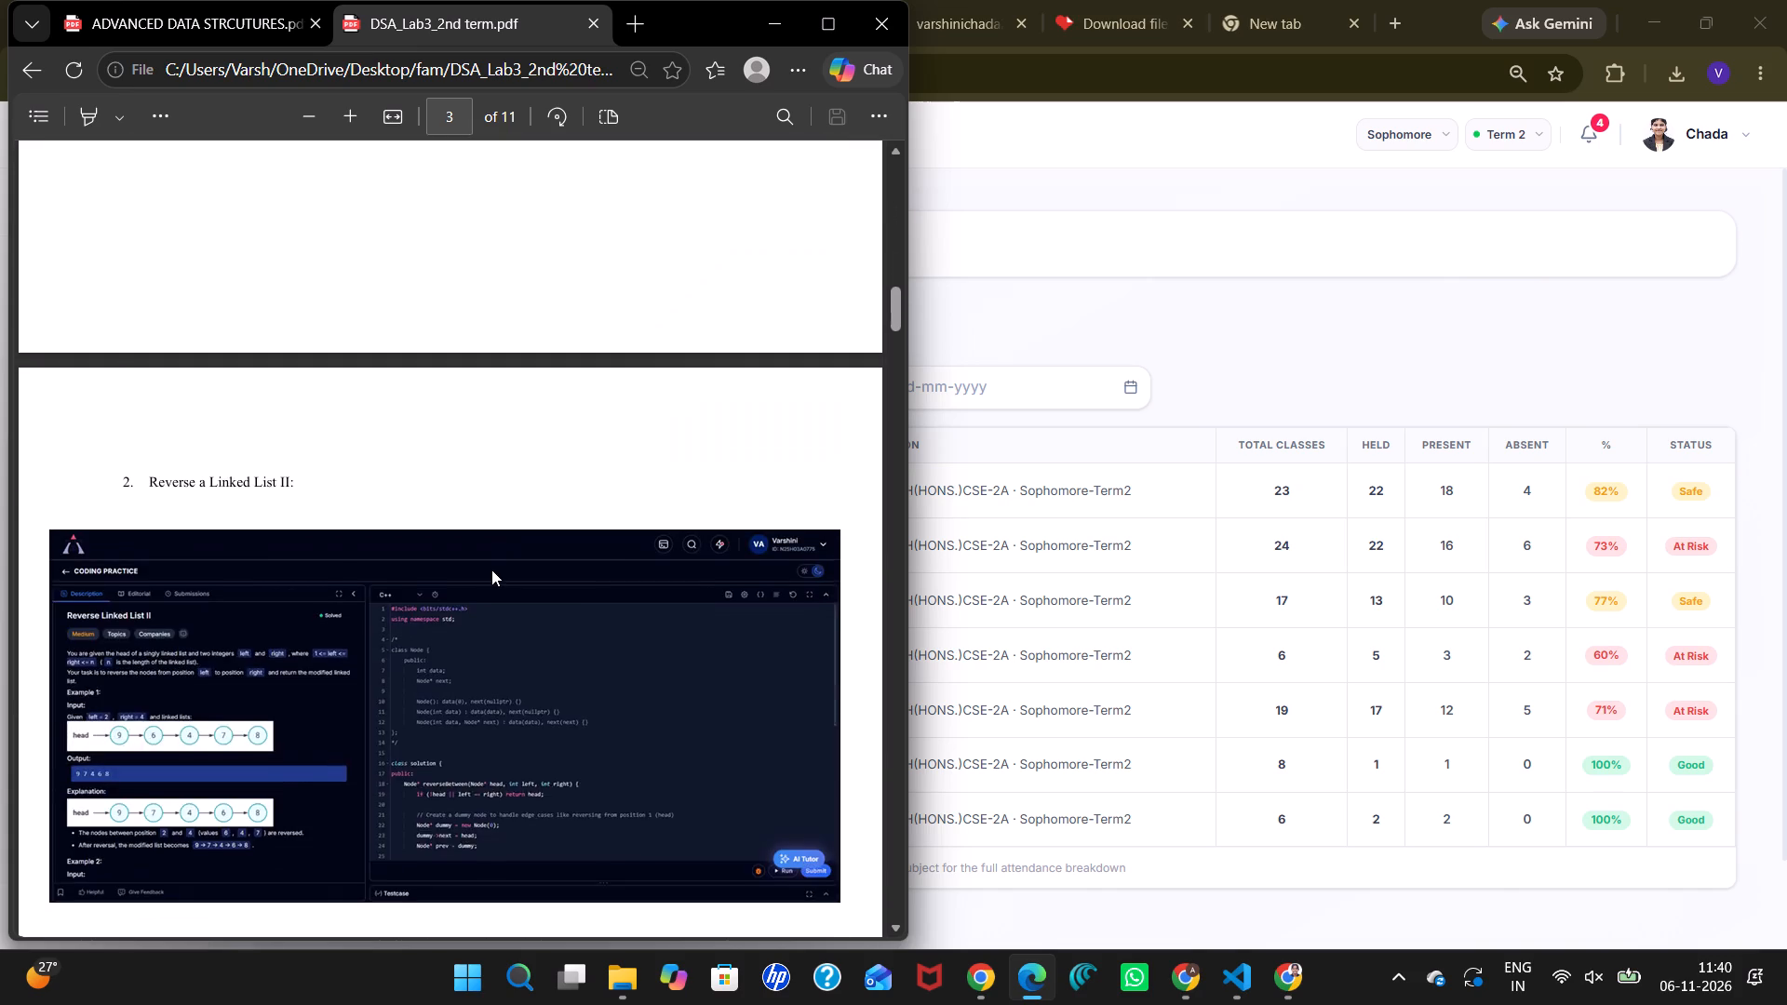
scroll(491, 569, "down", 16)
scroll(491, 569, "down", 9)
left_click(864, 5)
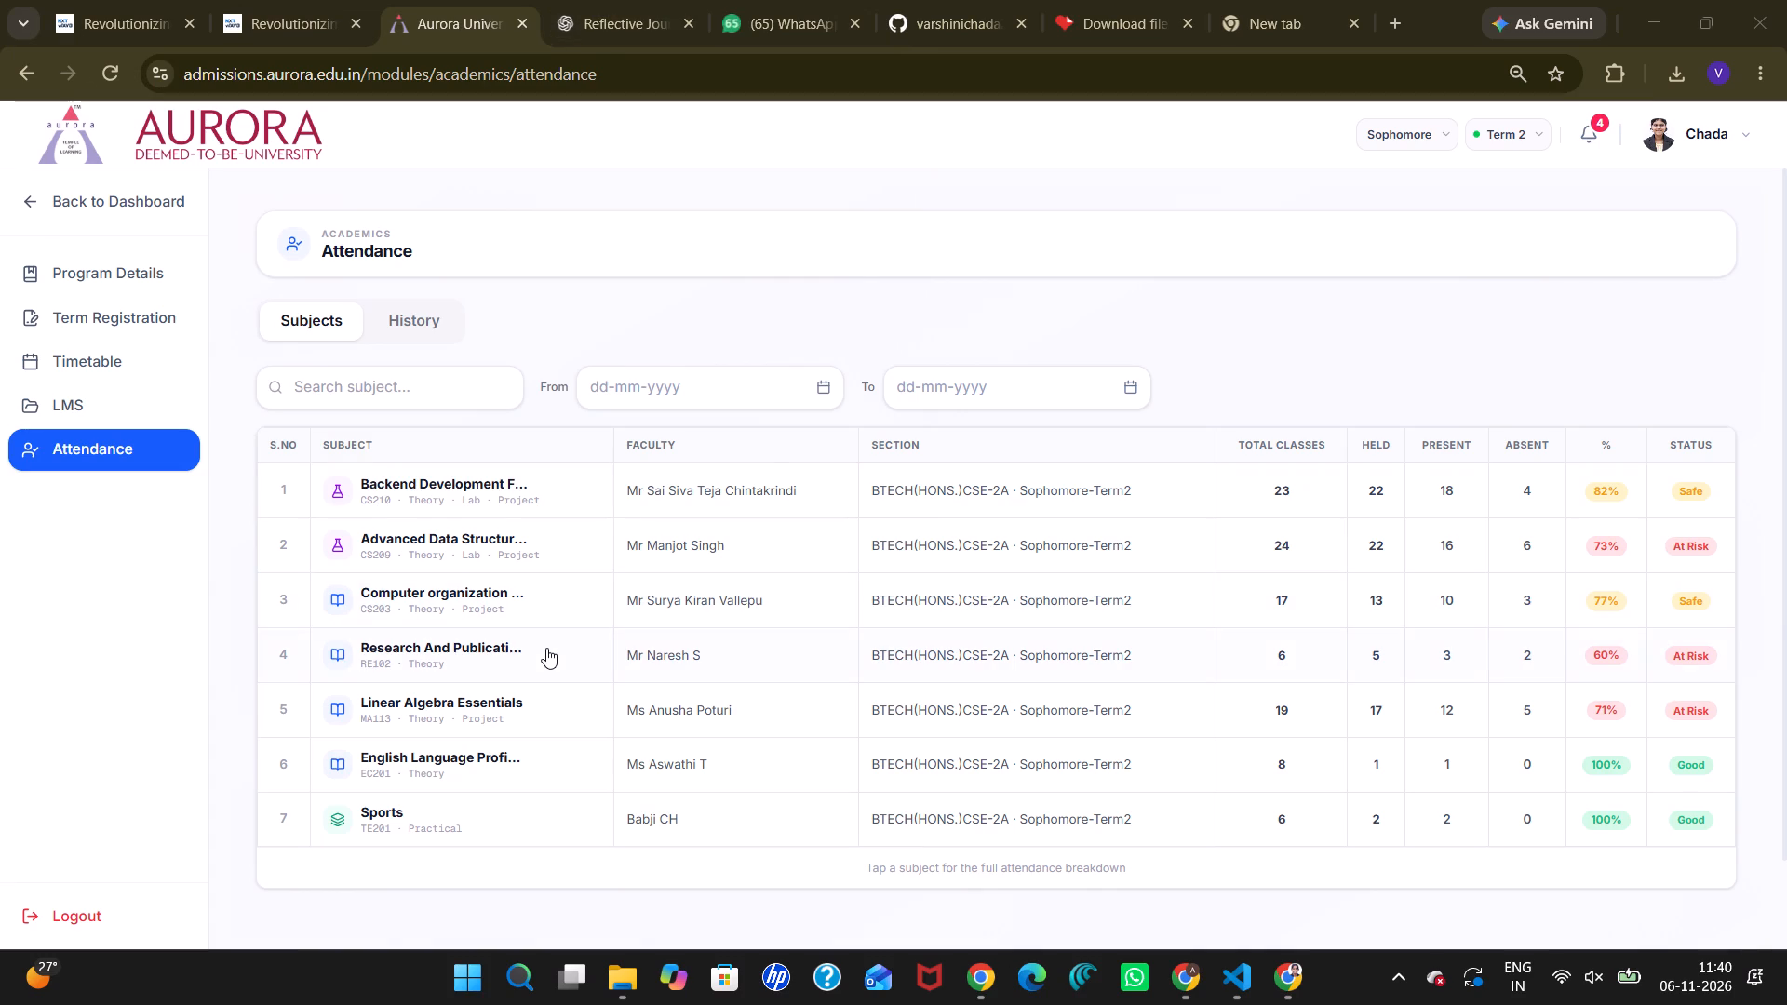
In the Aurora university portal in Chrome, return to the dashboard and open the Assessments section.
scroll(546, 648, "right", 19)
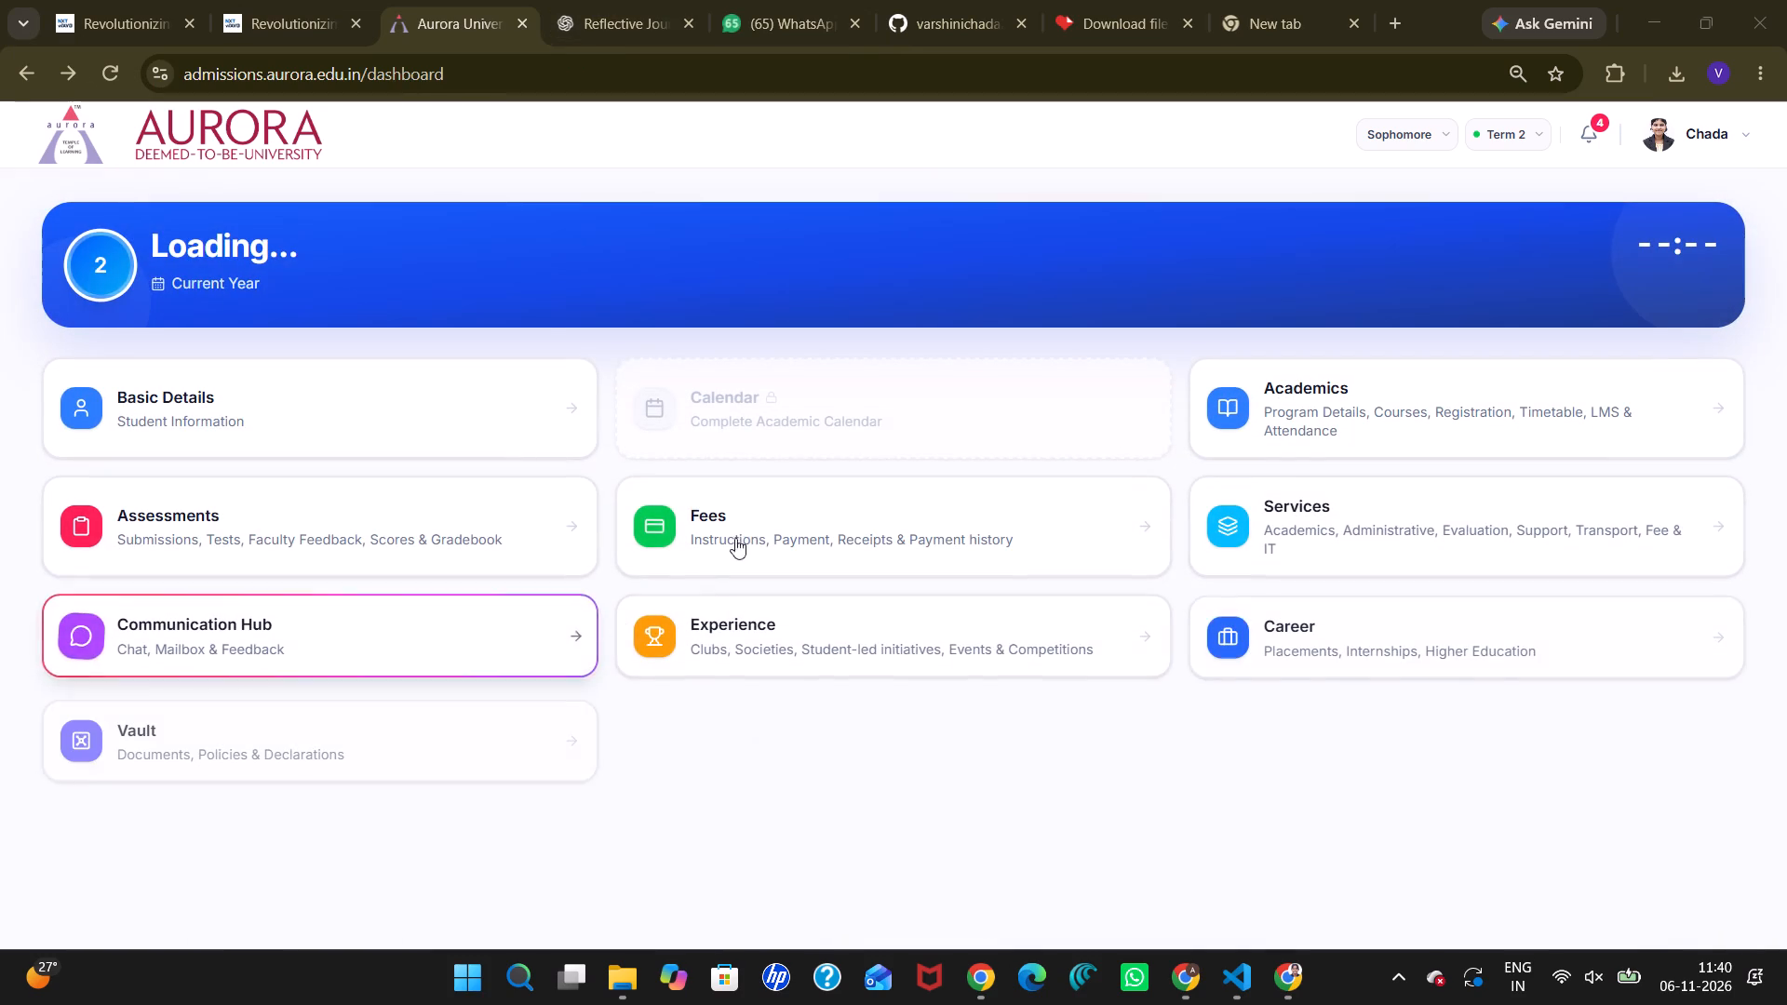
left_click(445, 570)
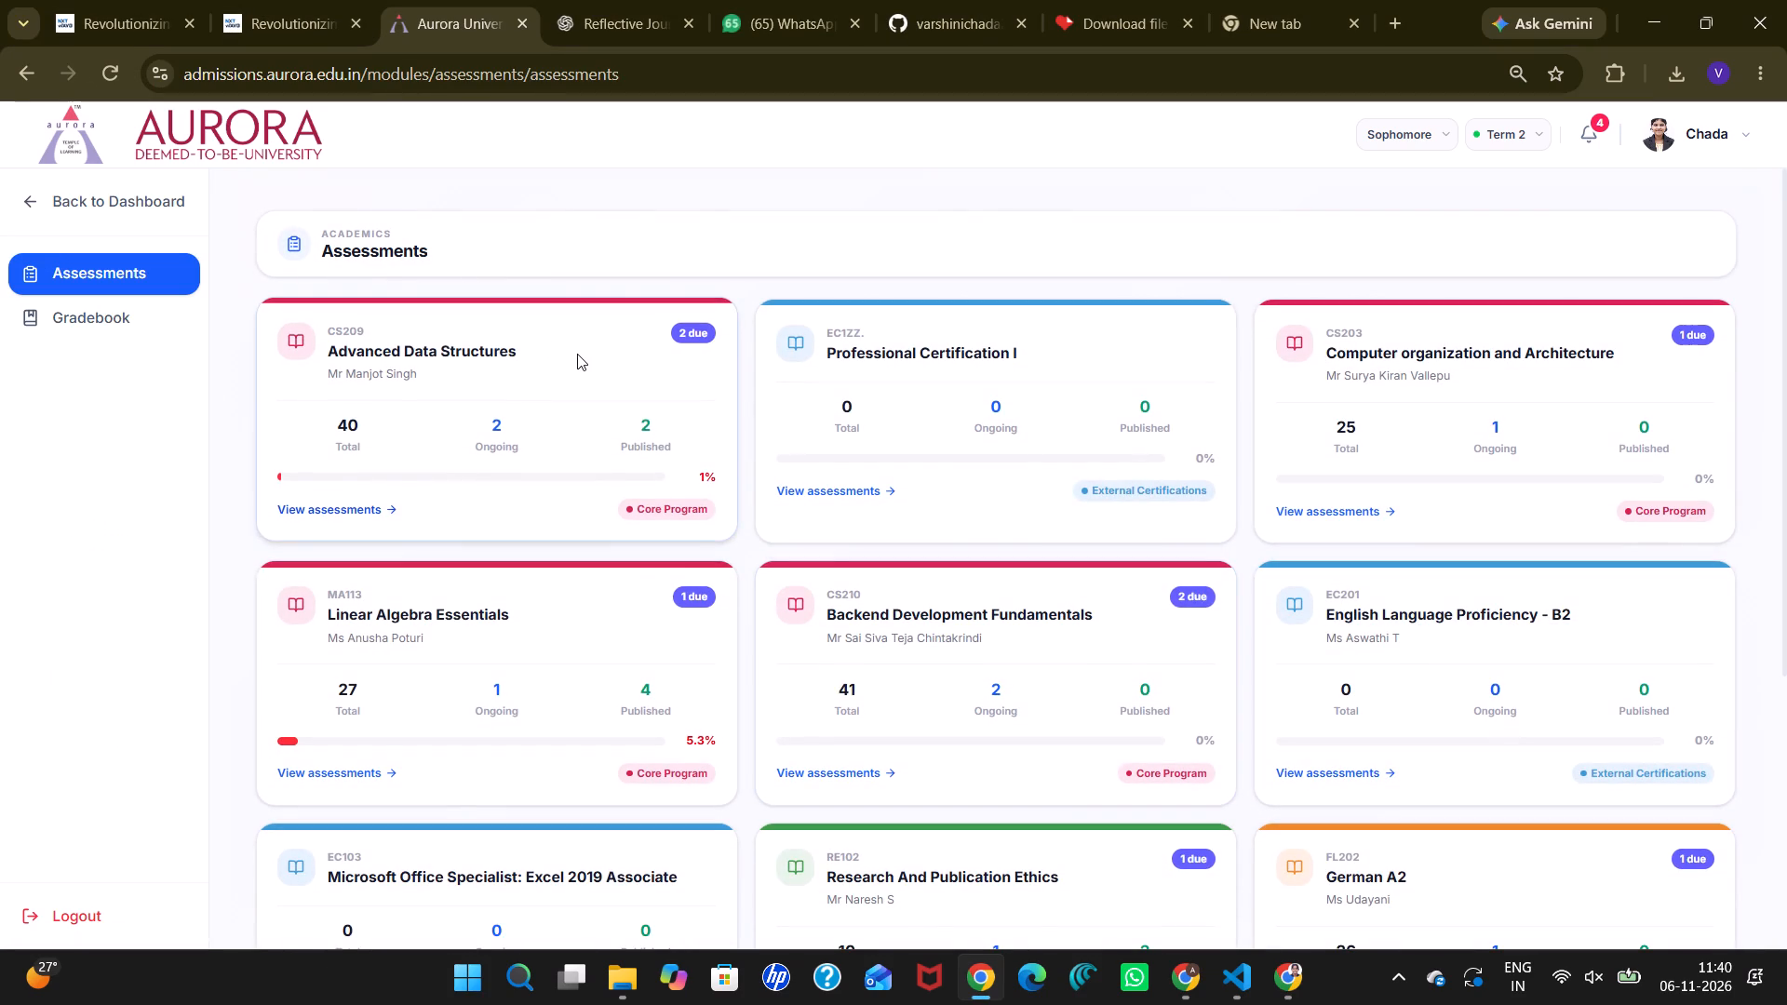
Upload "DSA_Lab3_2nd term.pdf" from the fam folder as the Lab Report 3 submission for Advanced Data Structures.
left_click(577, 354)
scroll(1005, 712, "down", 5)
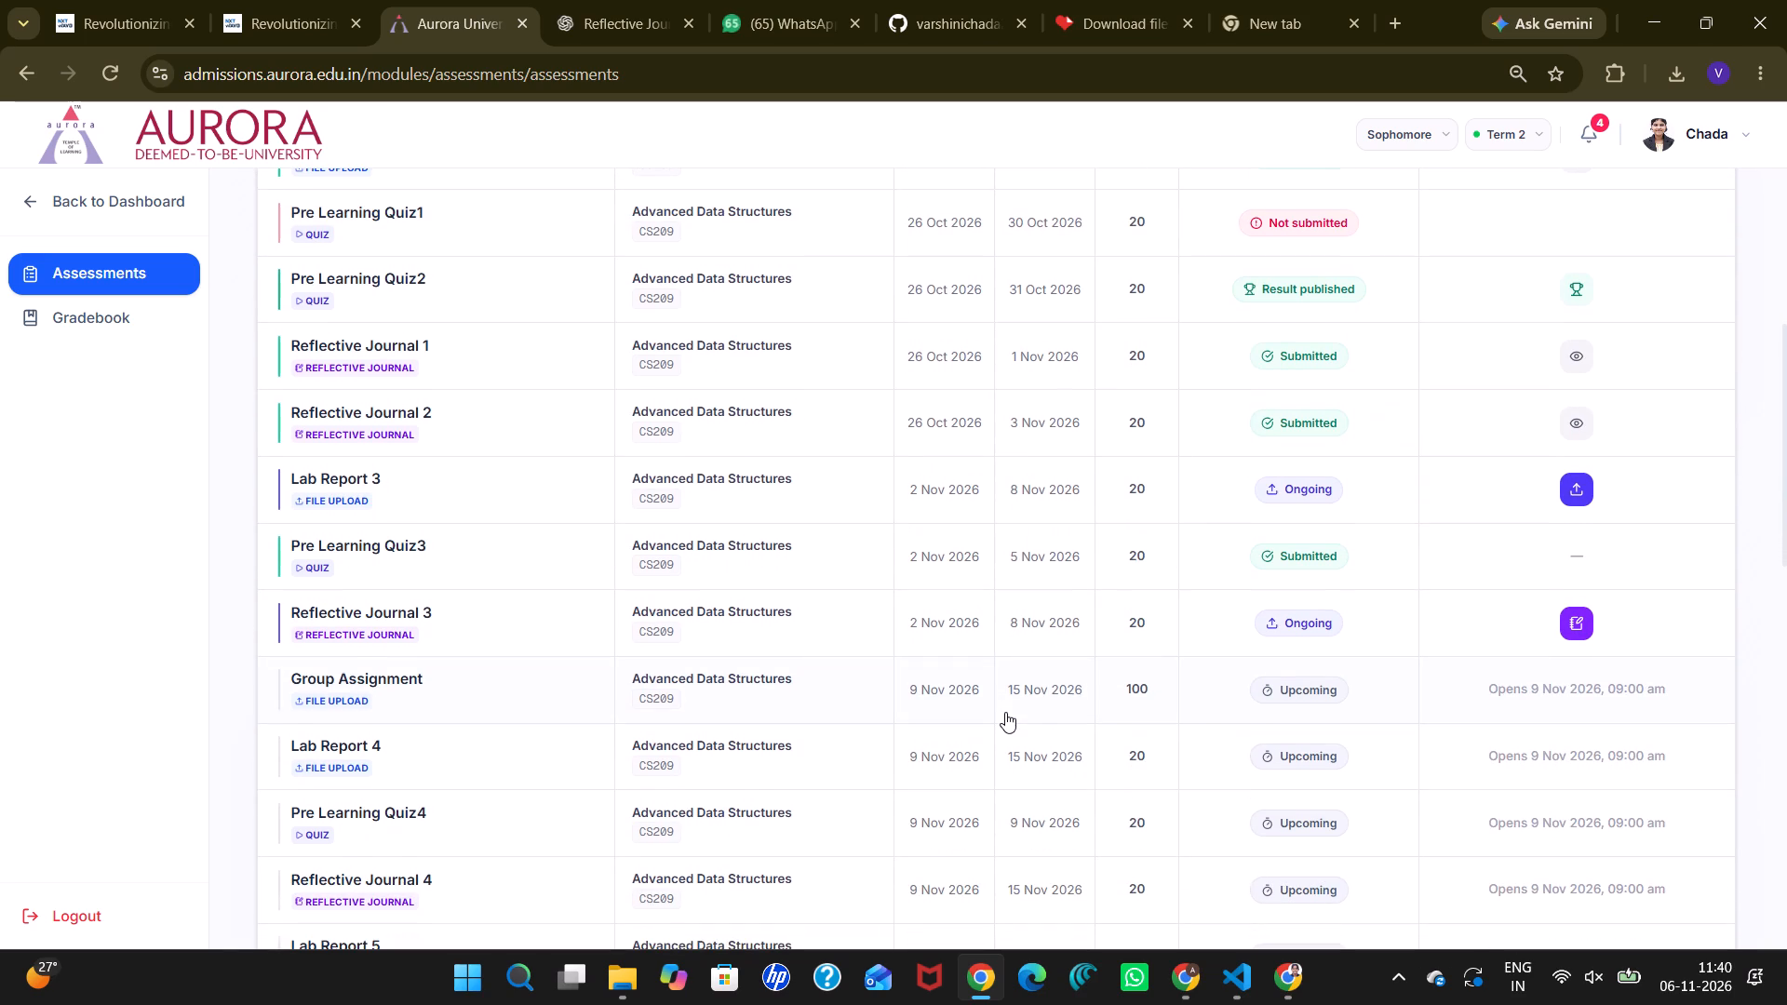
left_click(1579, 484)
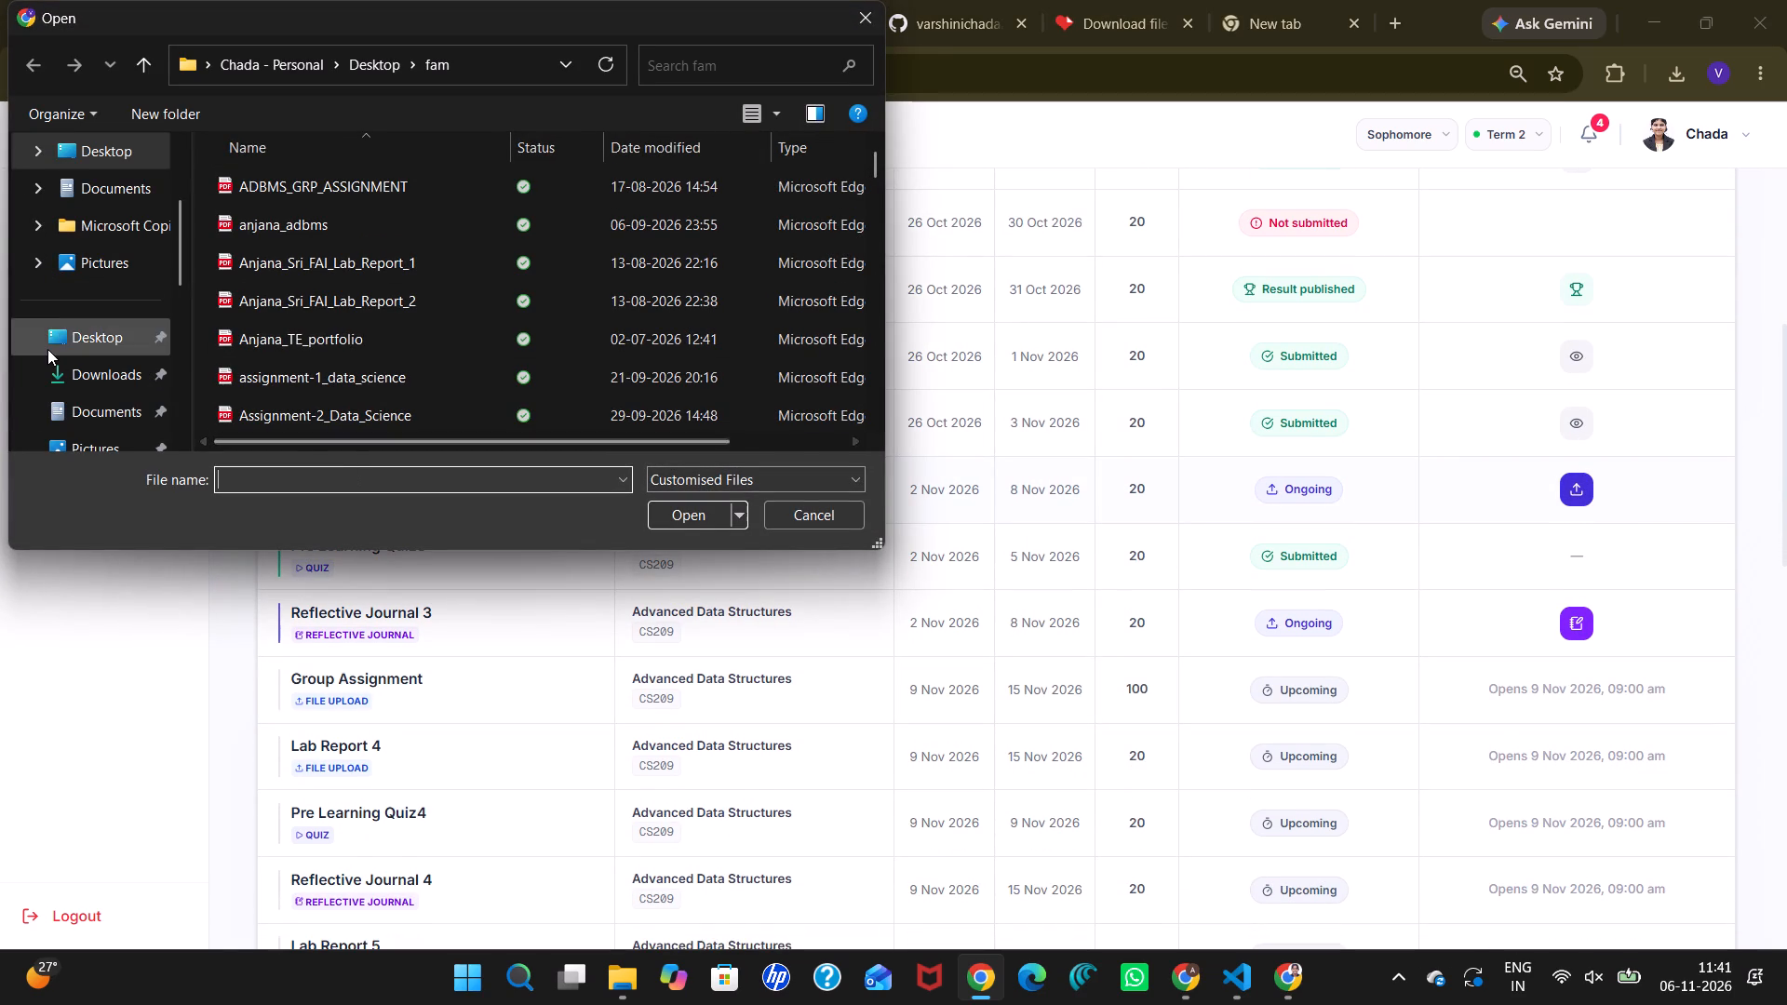
scroll(47, 349, "down", 2)
left_click(116, 146)
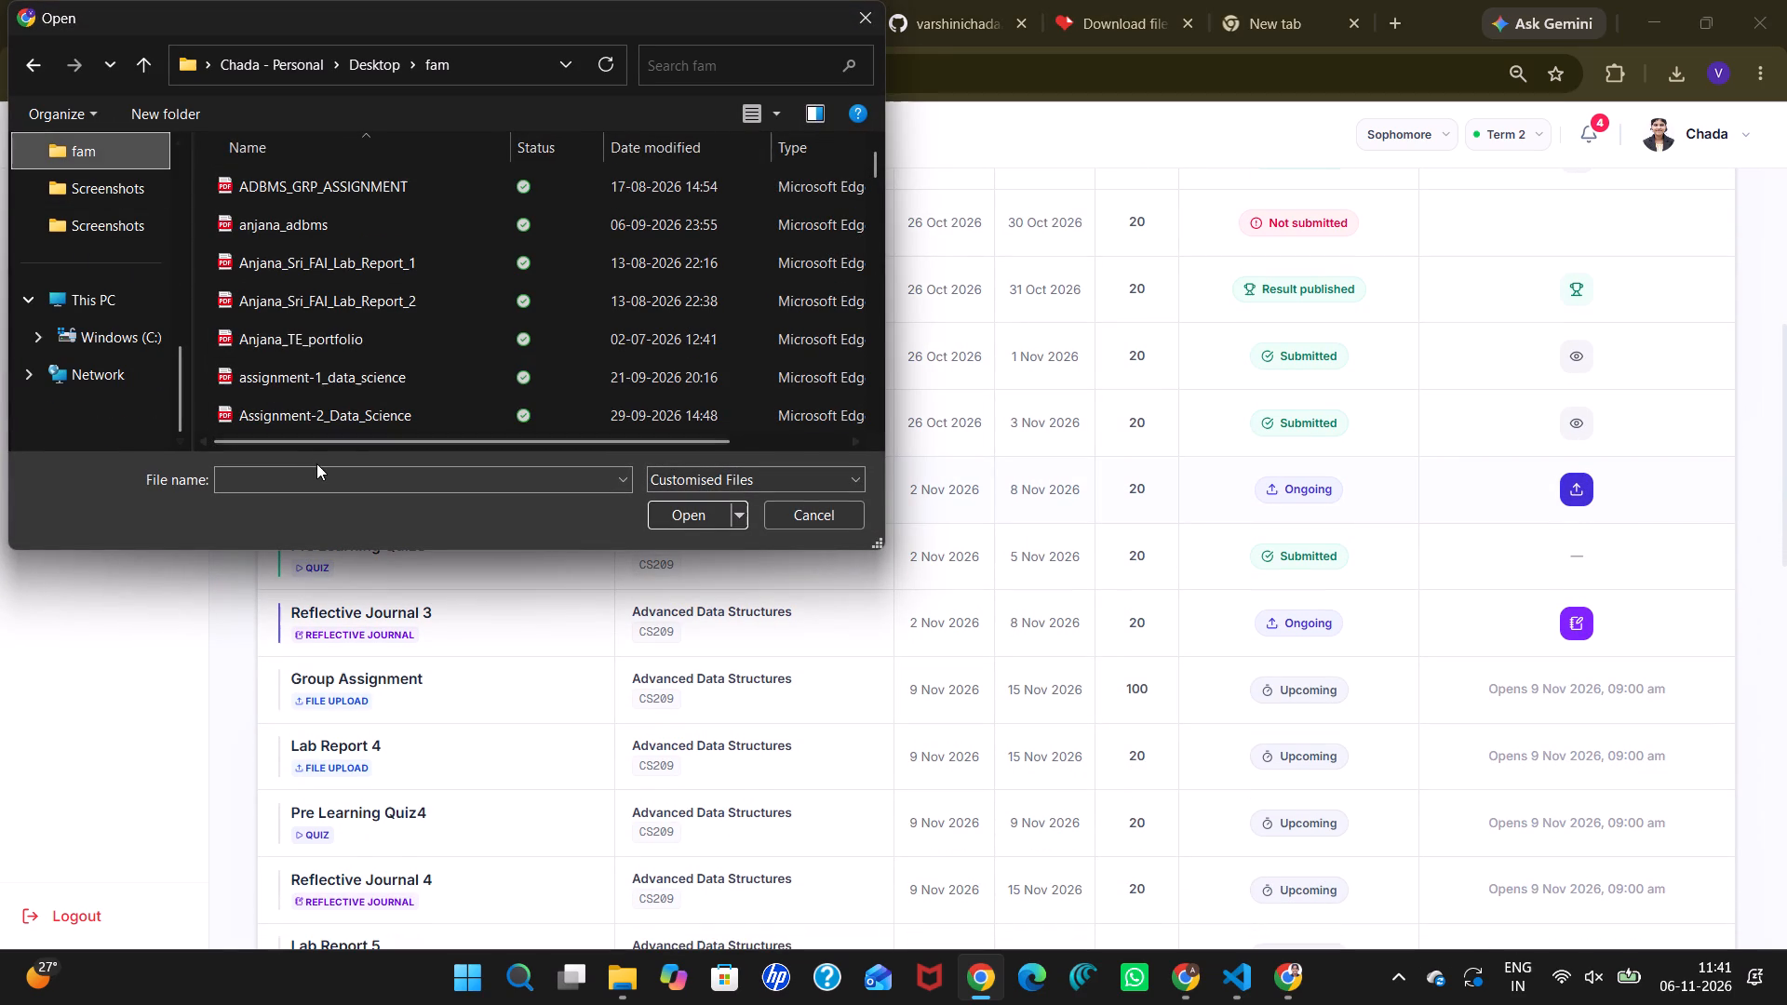
left_click(331, 476)
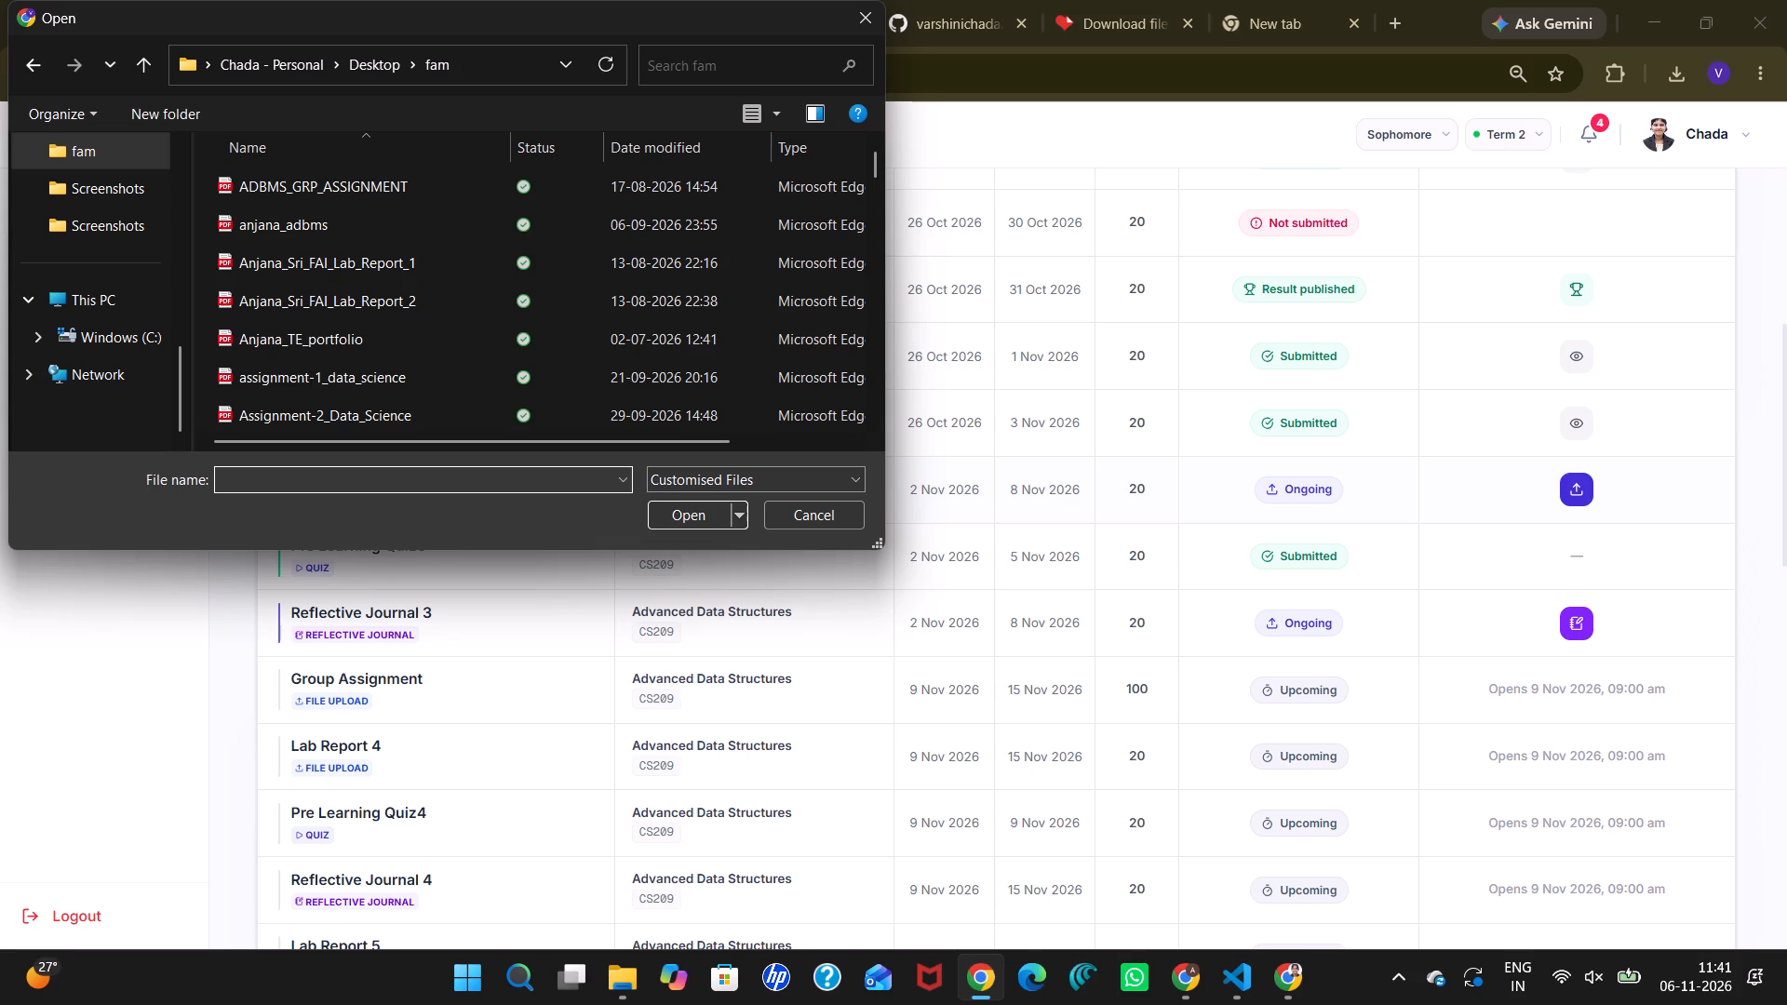
type("DSA")
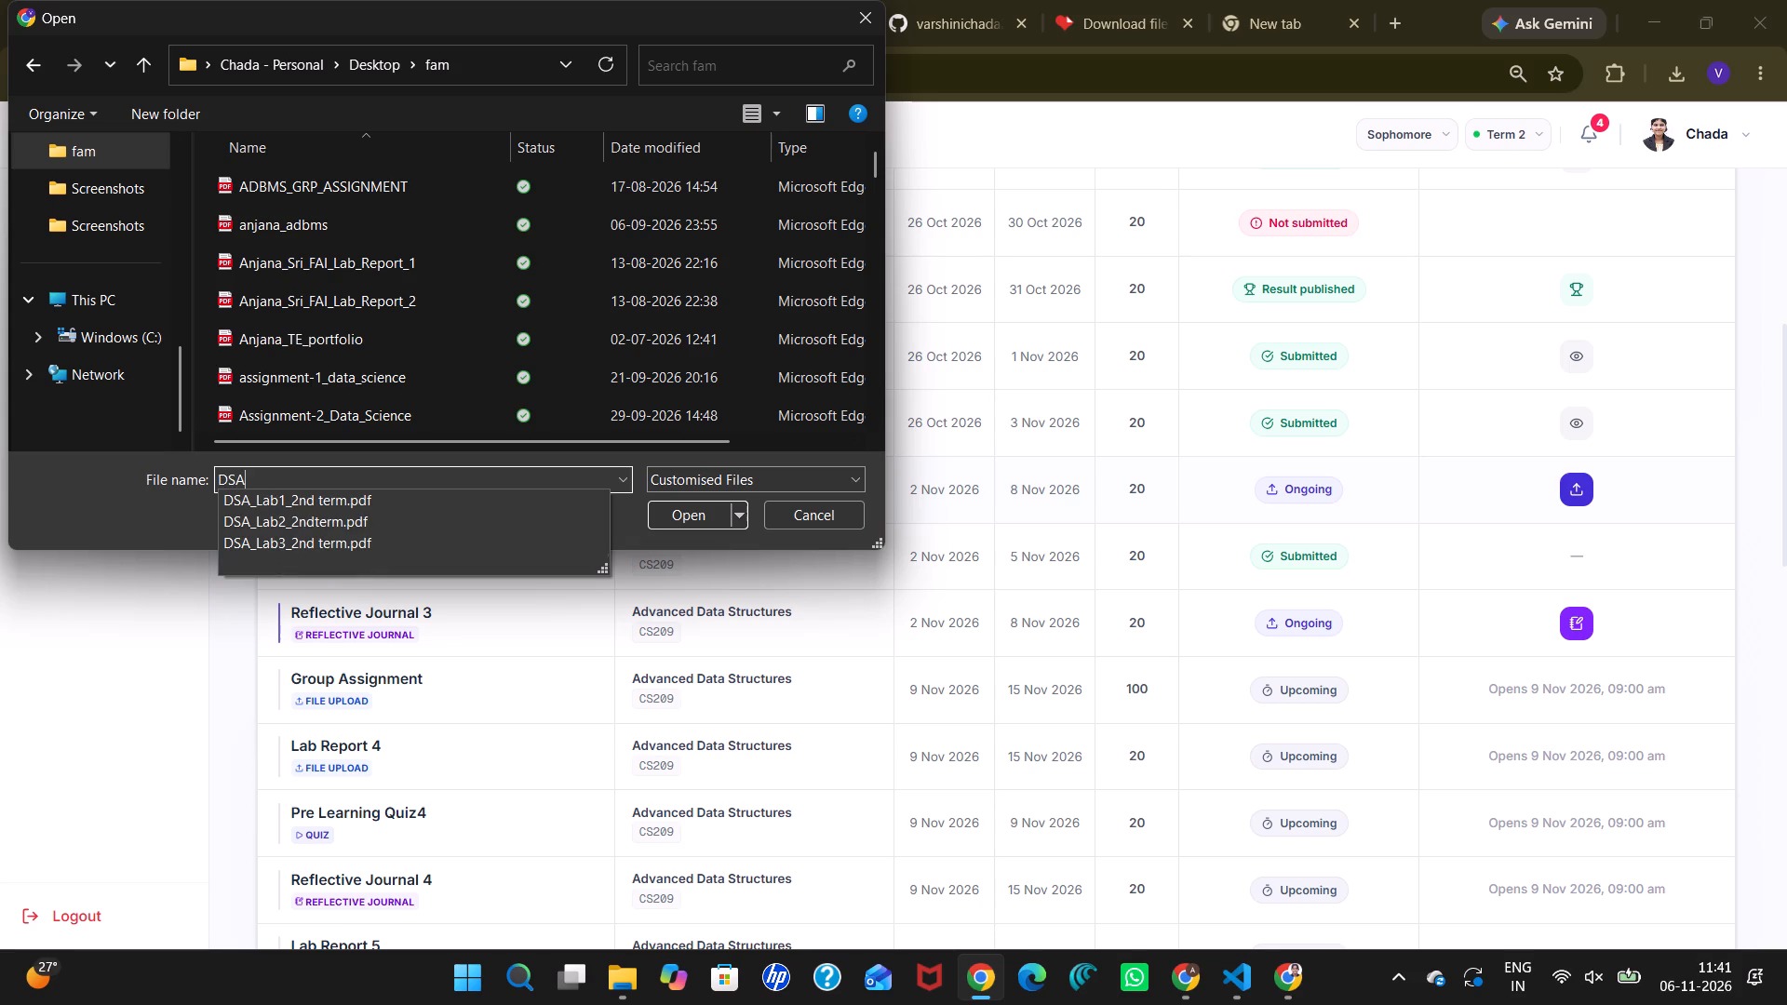
left_click(340, 538)
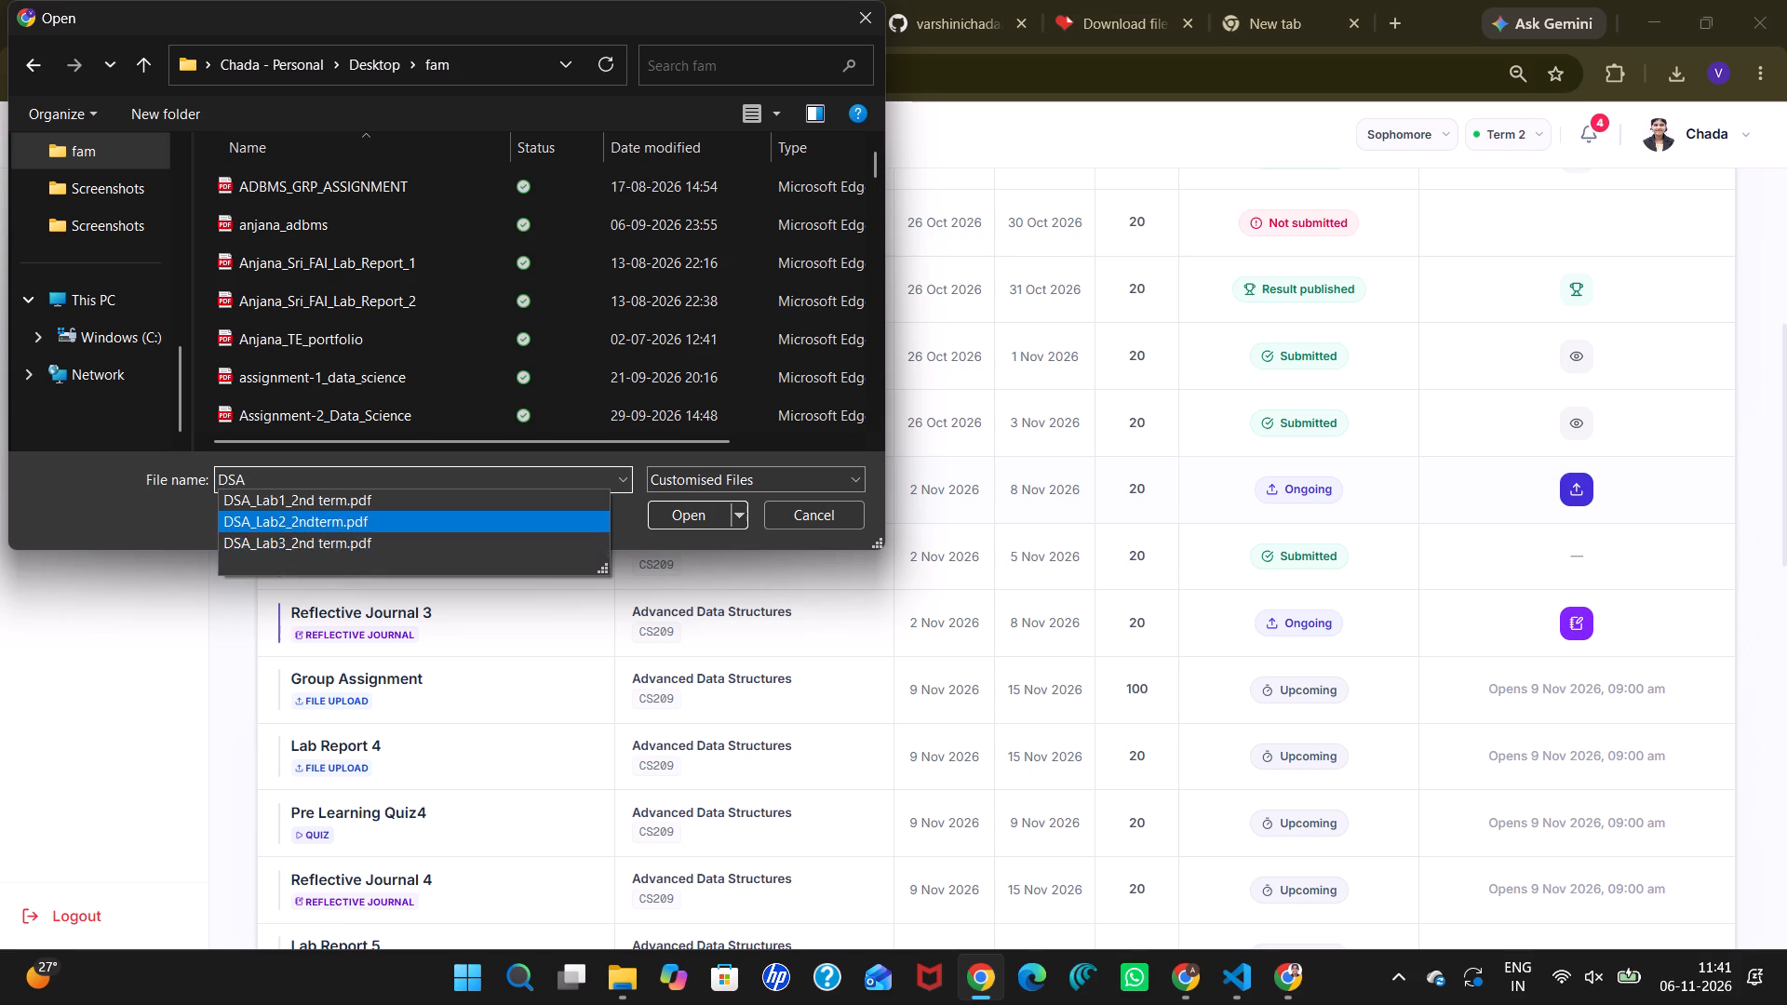
left_click(672, 507)
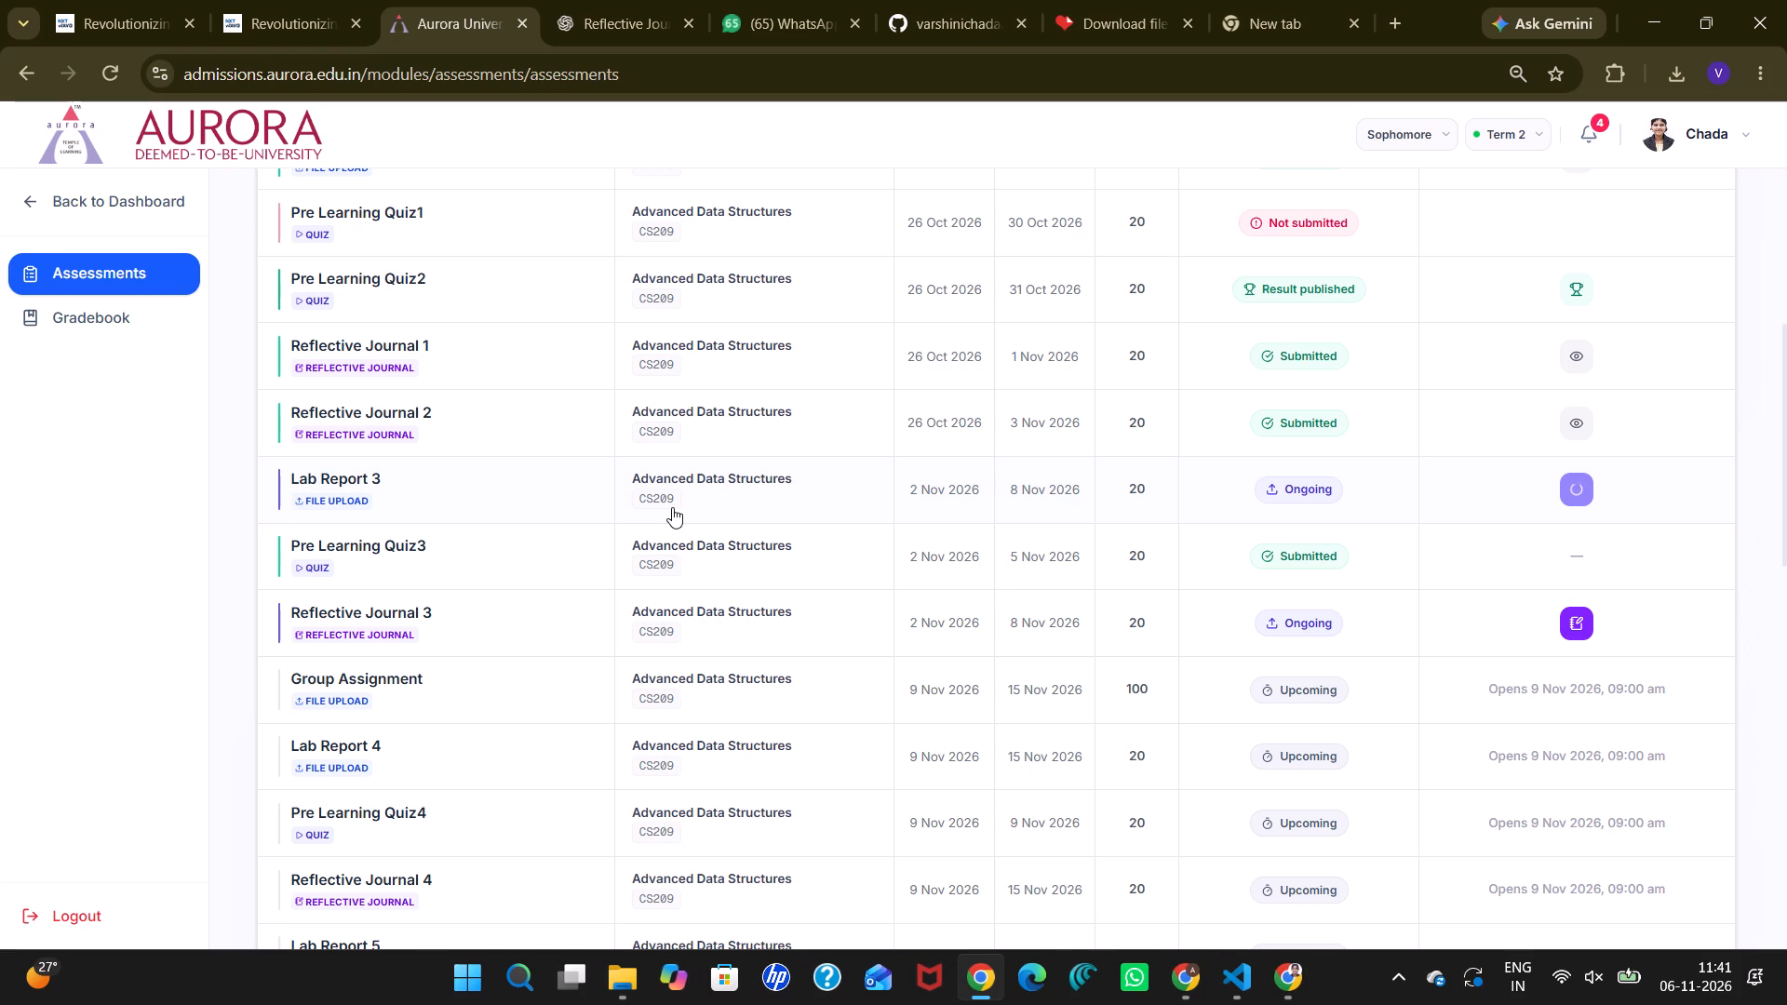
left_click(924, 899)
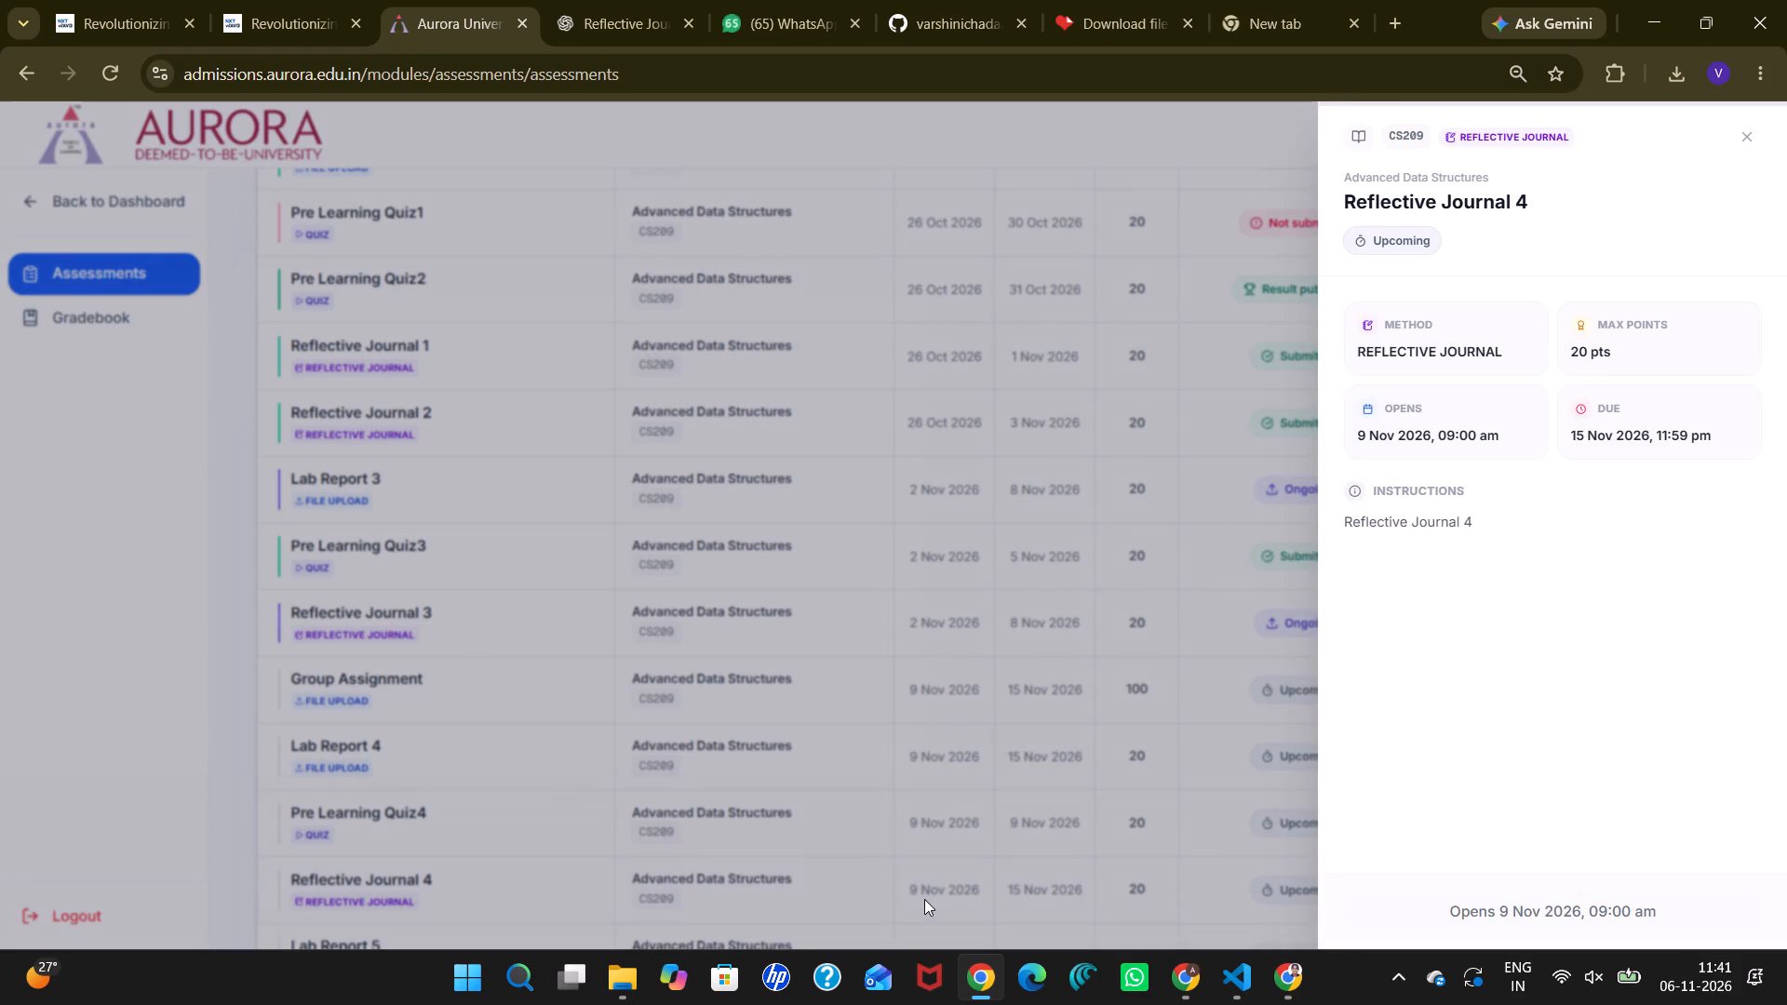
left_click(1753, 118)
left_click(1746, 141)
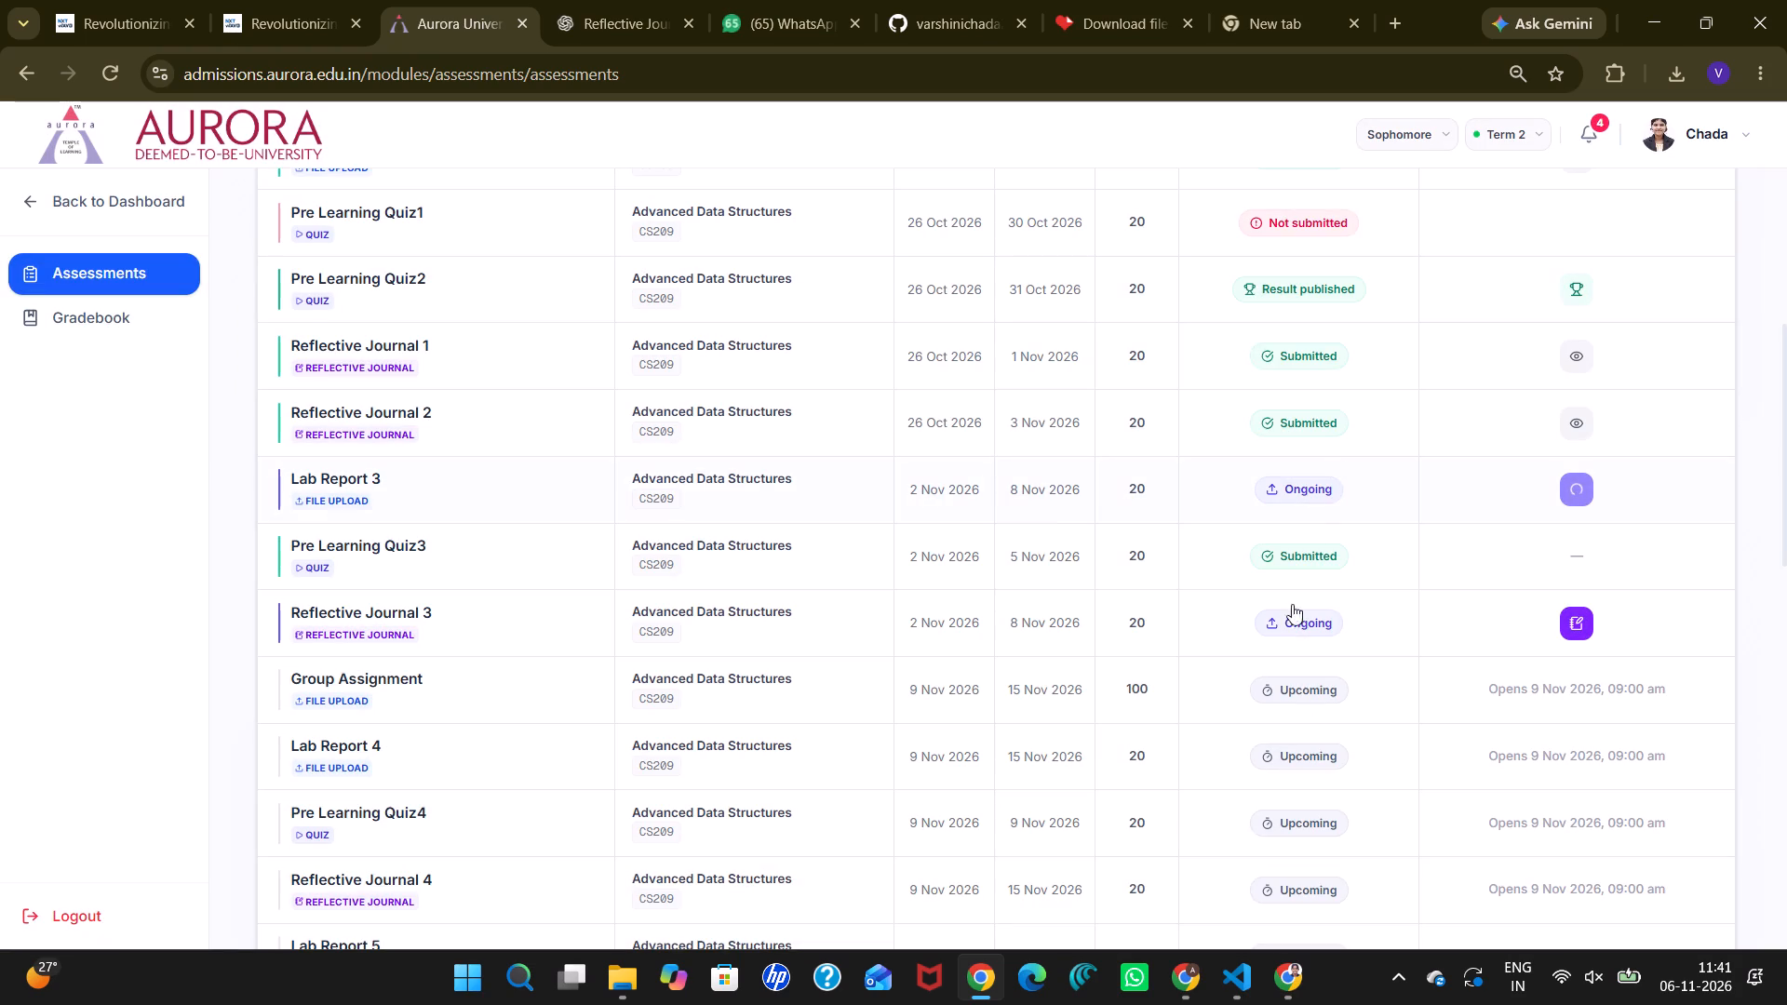